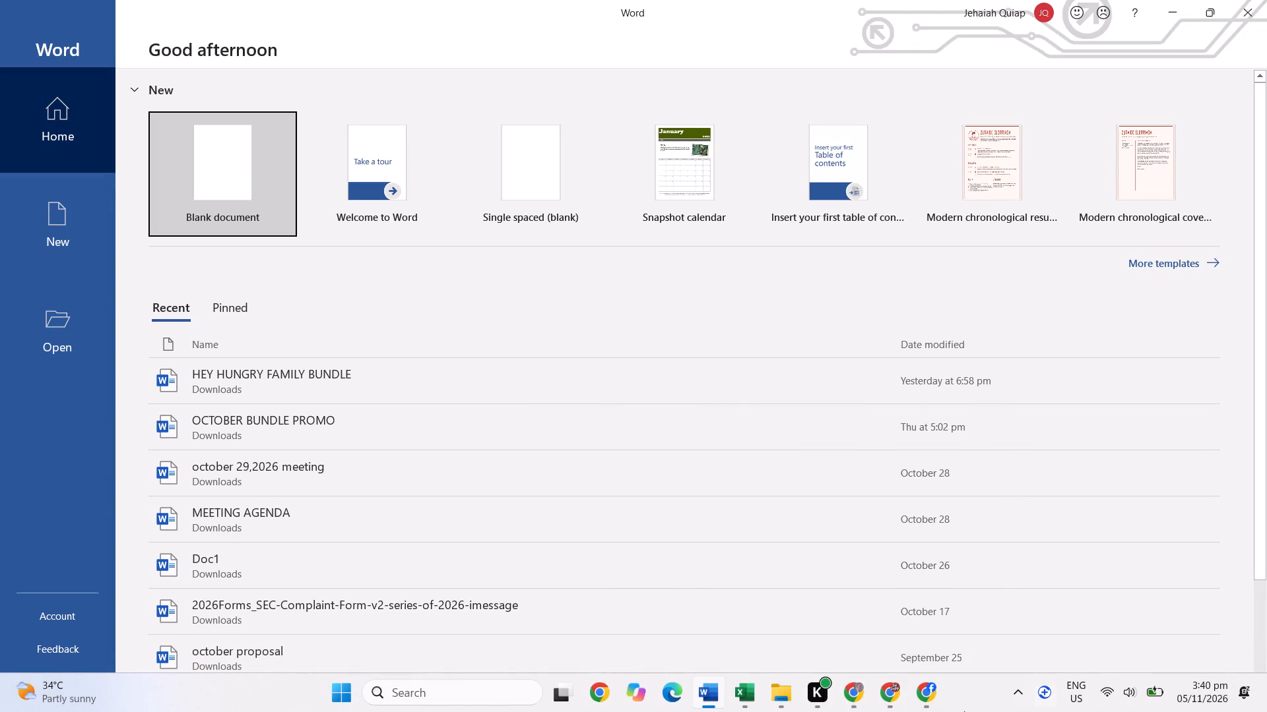
Switch to Chrome, find Canva through a Google search, and open its home page with the pop-up dismissed.
click(888, 689)
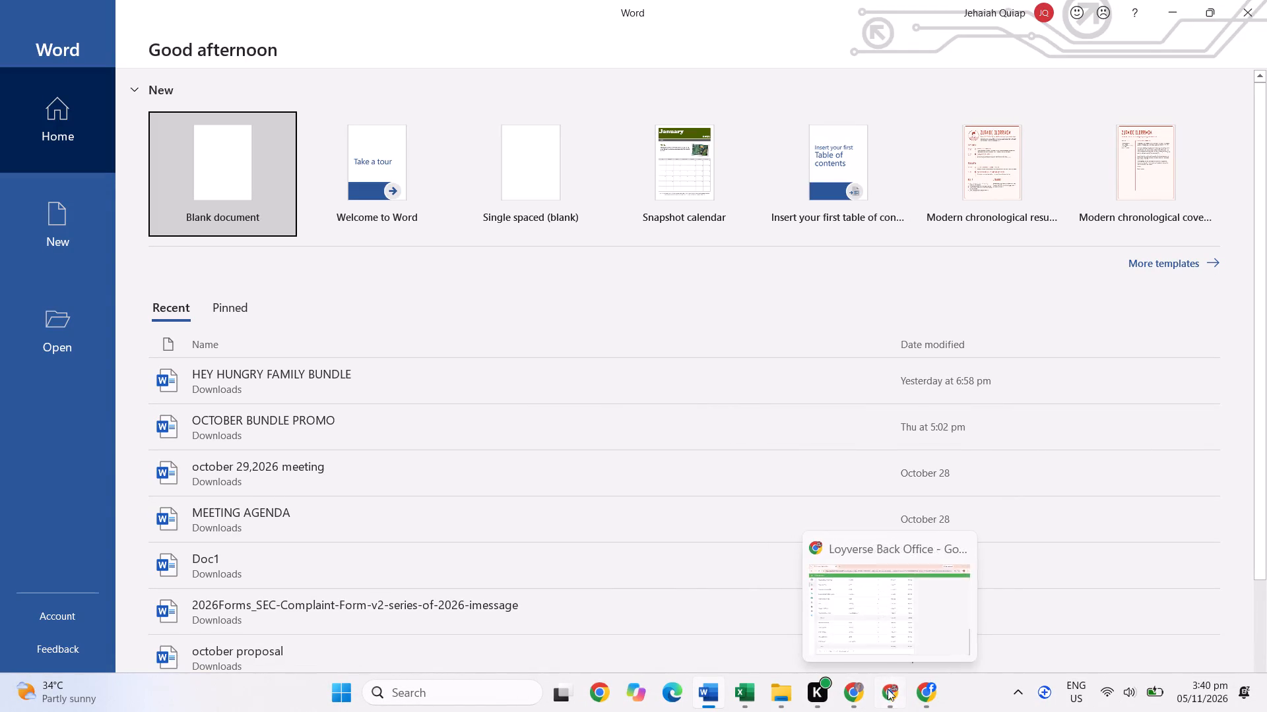
click(853, 694)
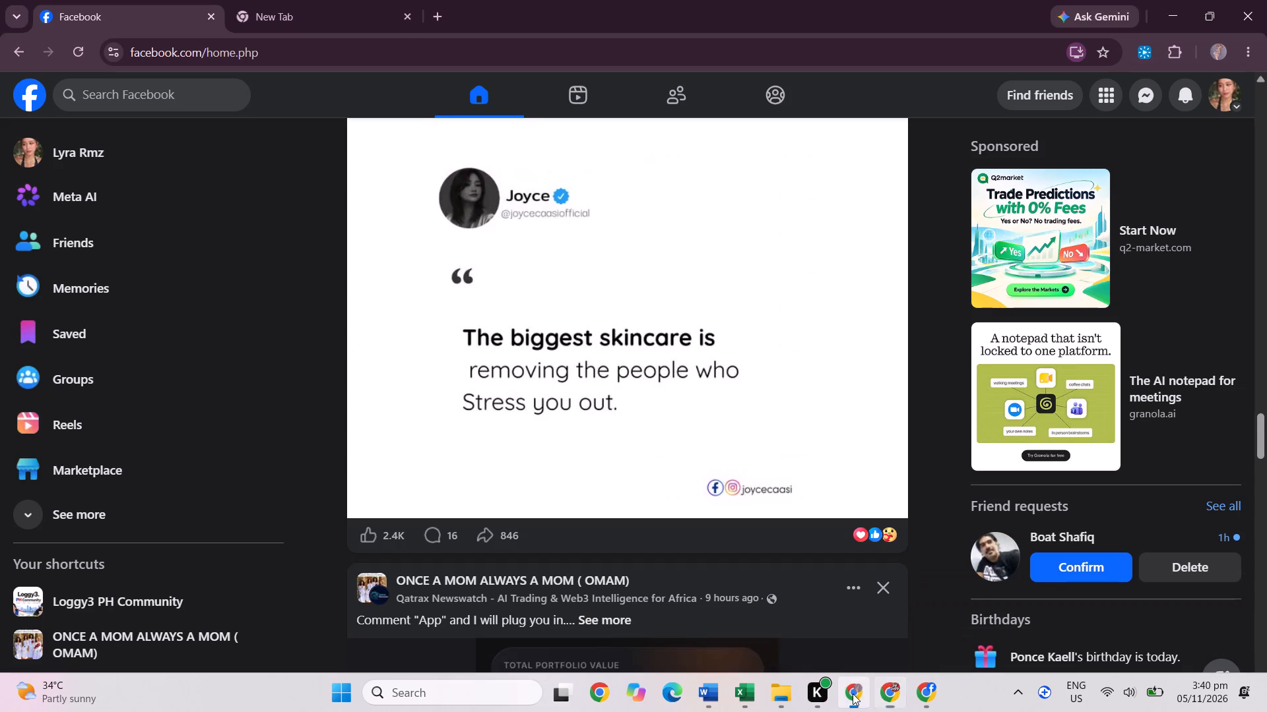
click(289, 5)
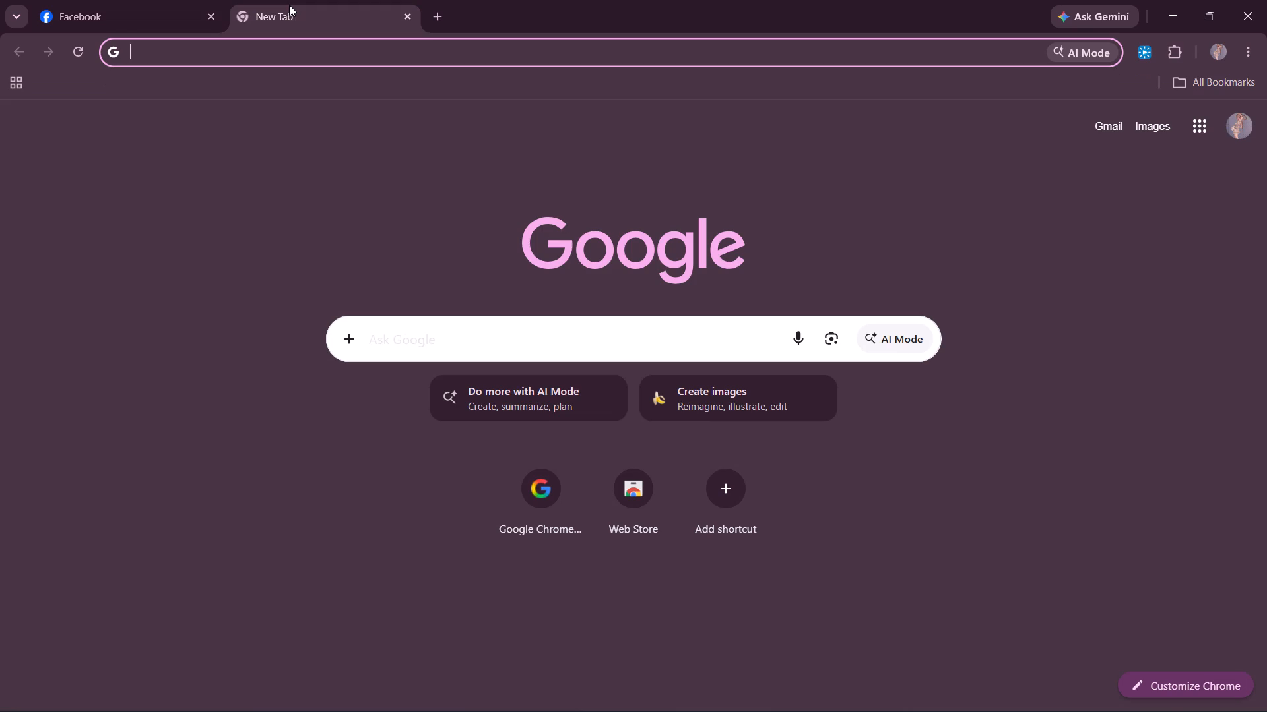
click(468, 345)
click(438, 441)
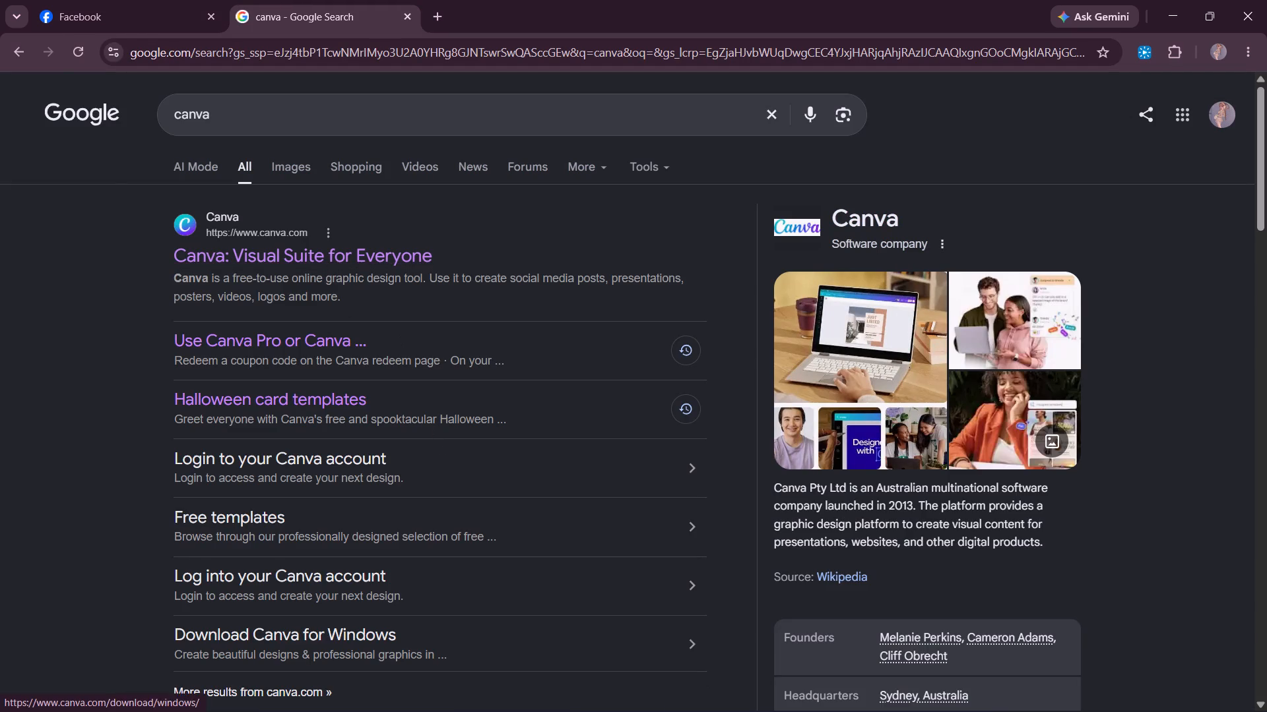
click(356, 256)
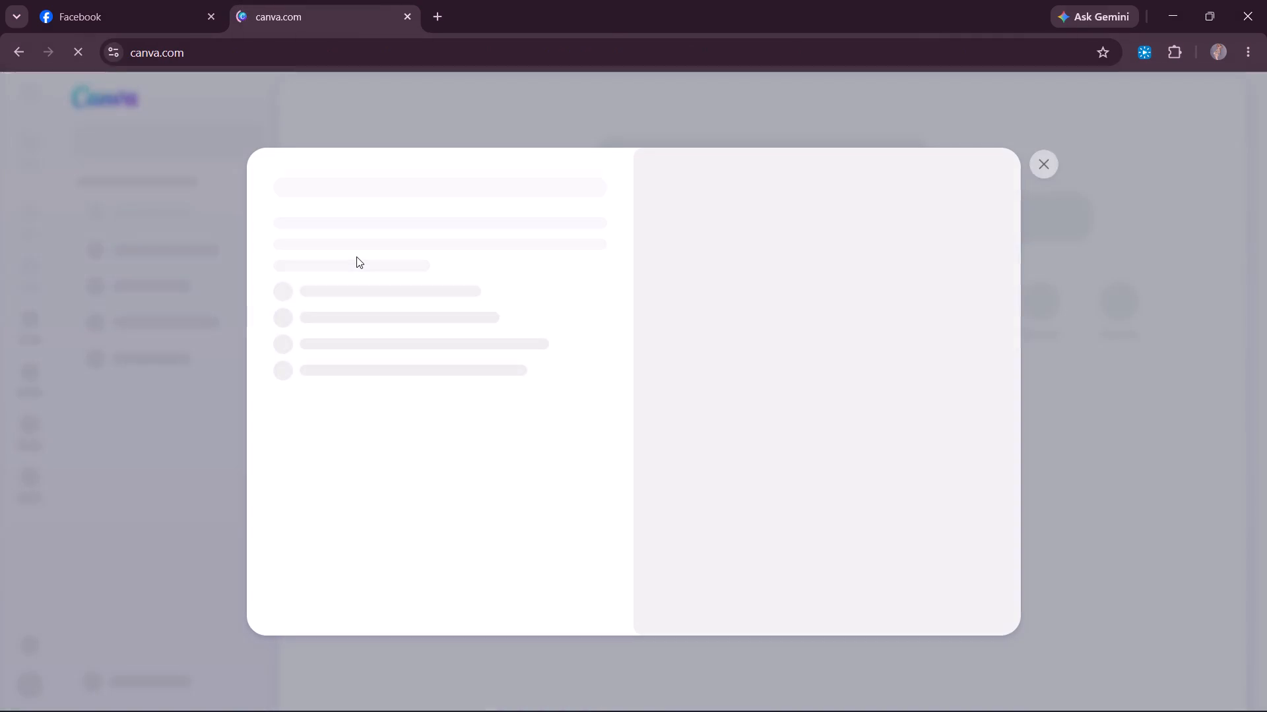
click(1035, 168)
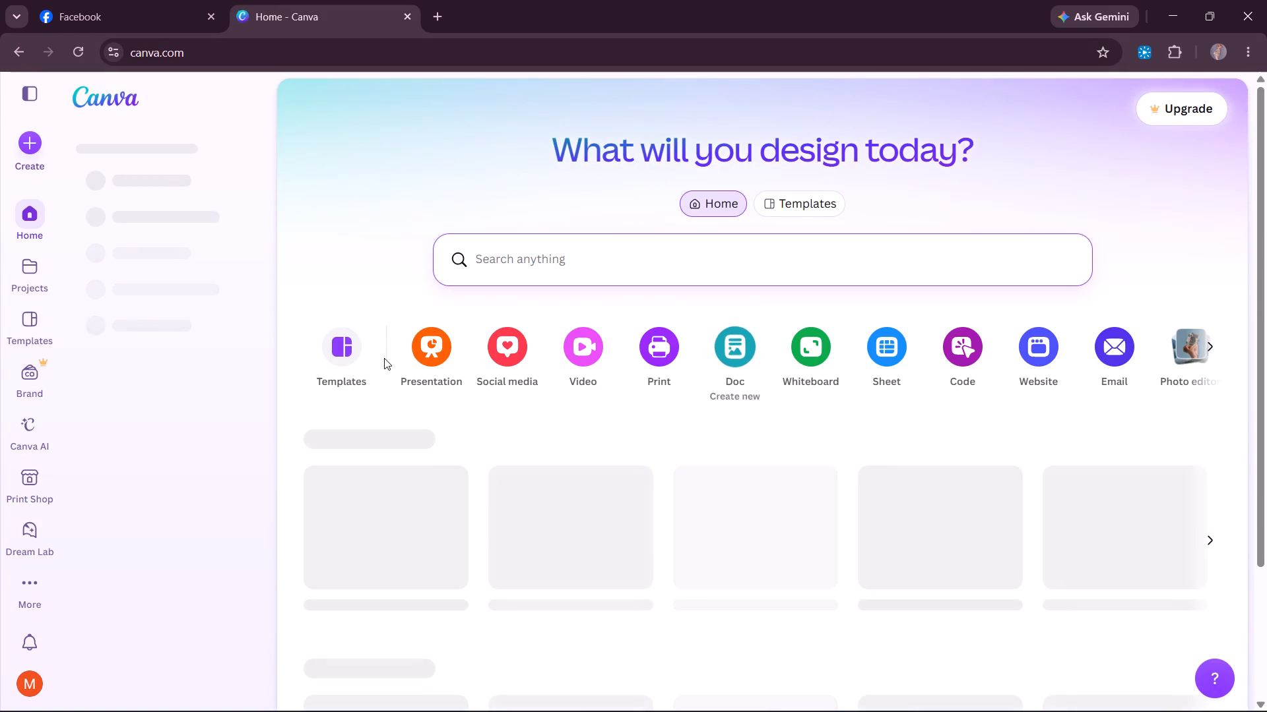
Search Canva for "resume".
text(resume)
key(Return)
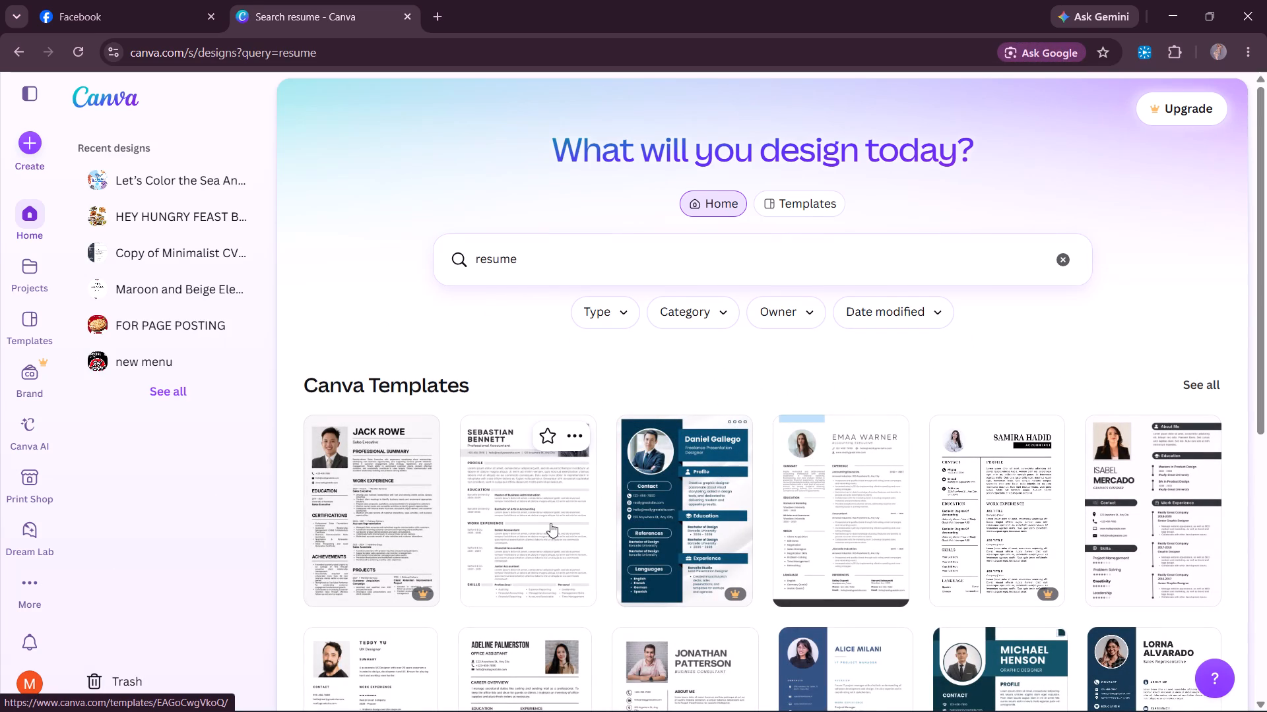
Choose the Blue and White Simple Professional CV Resume template and open it for customizing.
scroll(550, 523, down, 2)
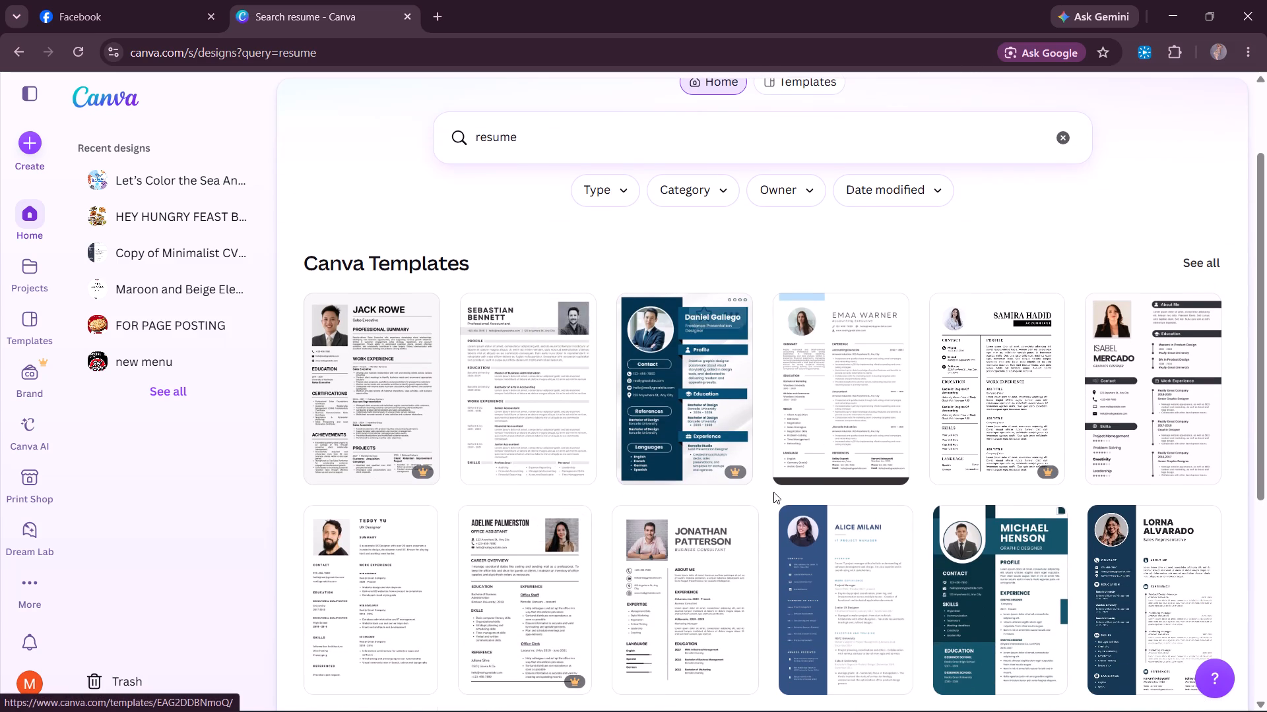
scroll(525, 473, down, 1)
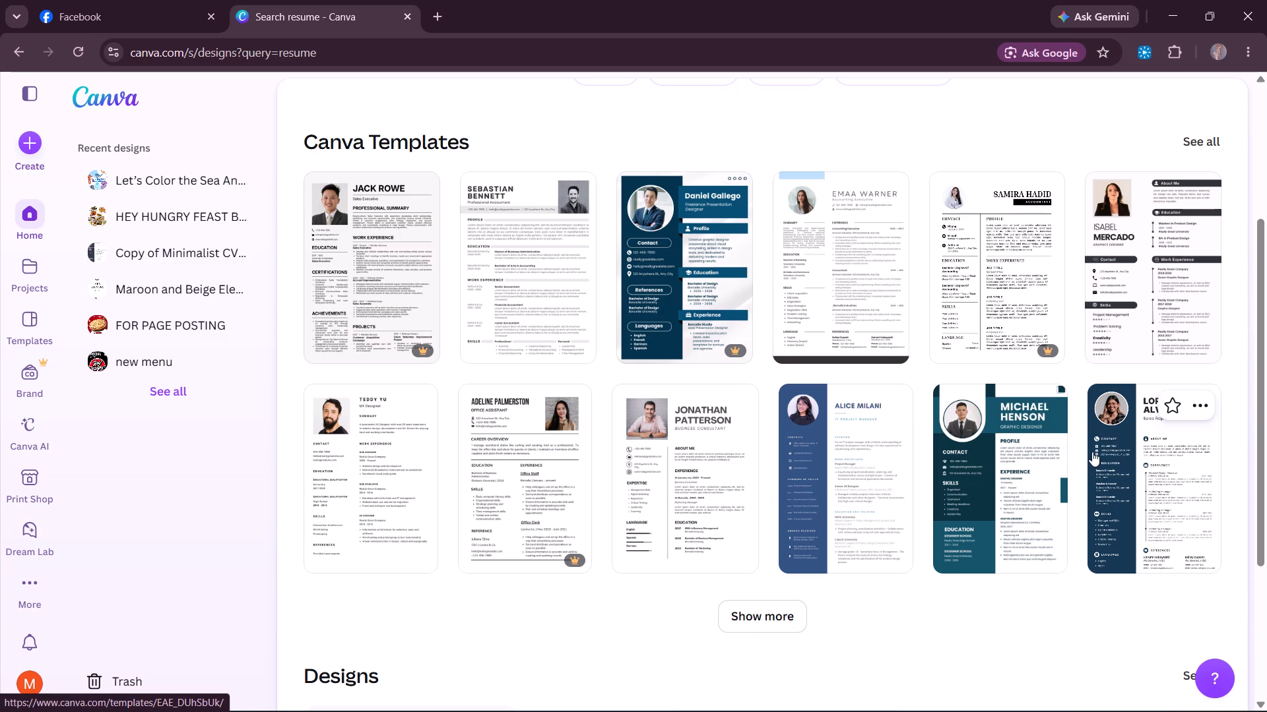
click(1115, 425)
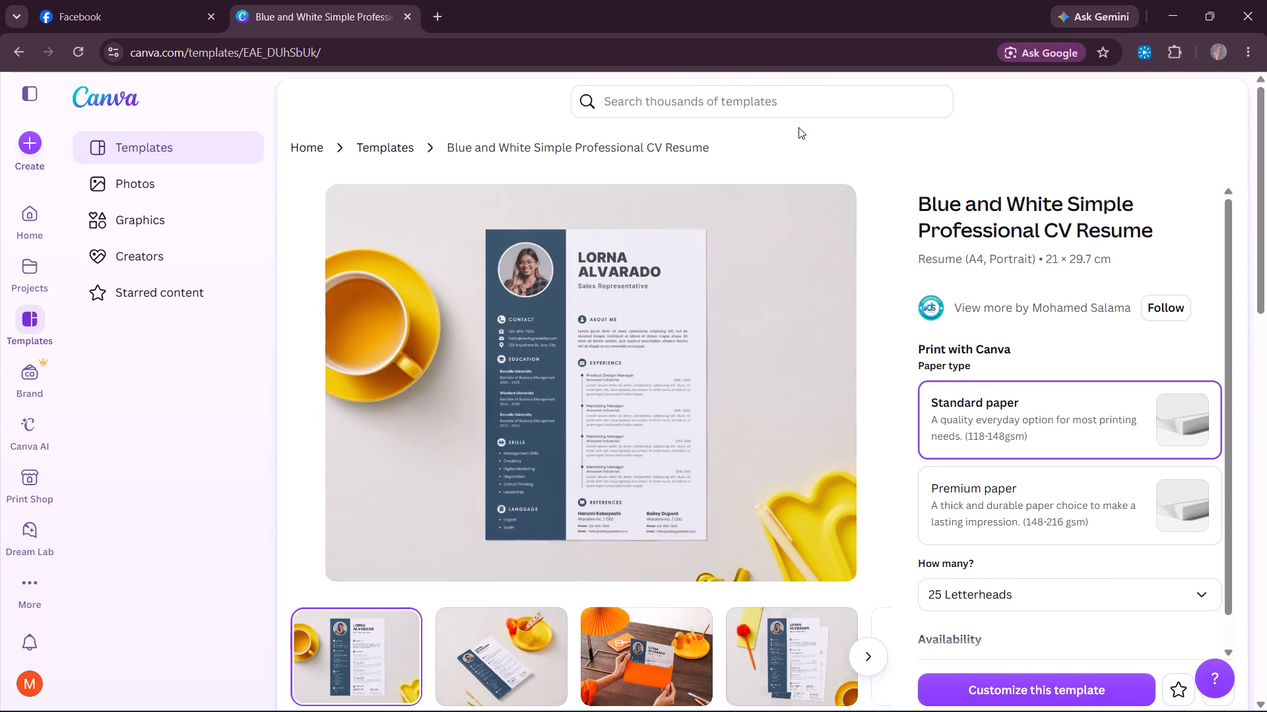
click(1027, 694)
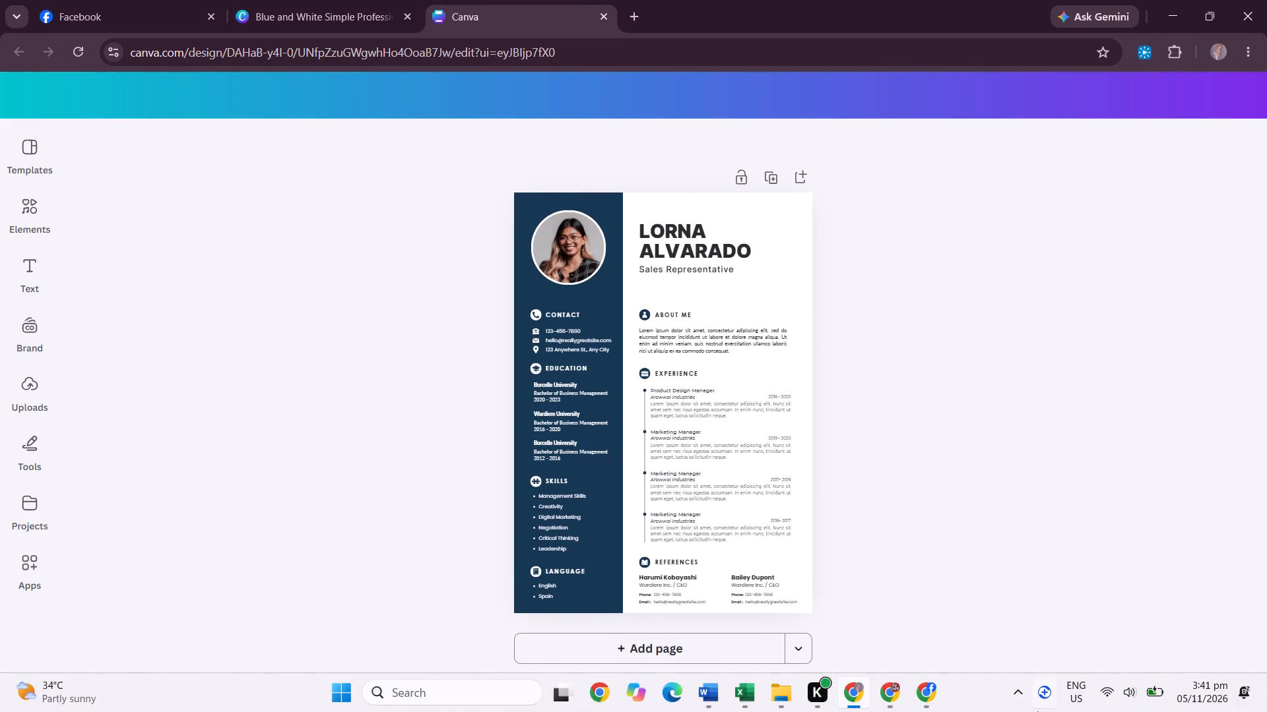
Raise the display brightness slightly in the Windows quick settings.
click(1016, 694)
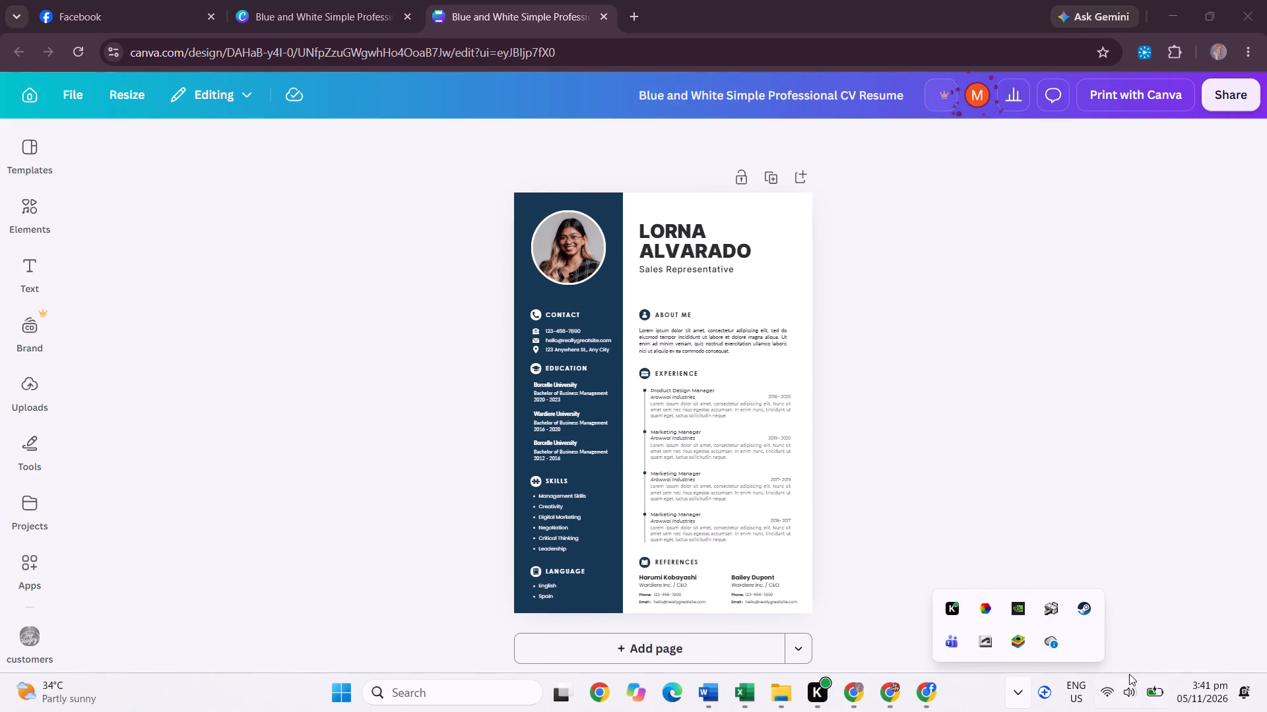
click(1121, 692)
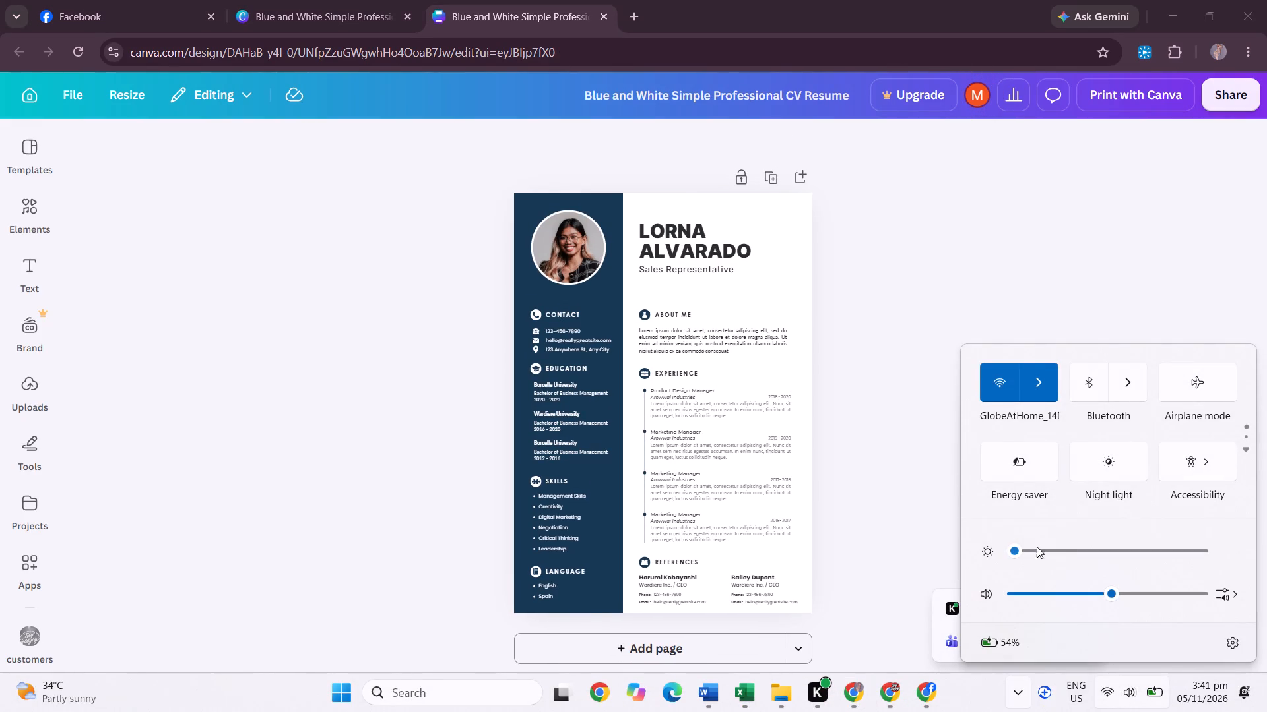
drag(1027, 545, 1045, 547)
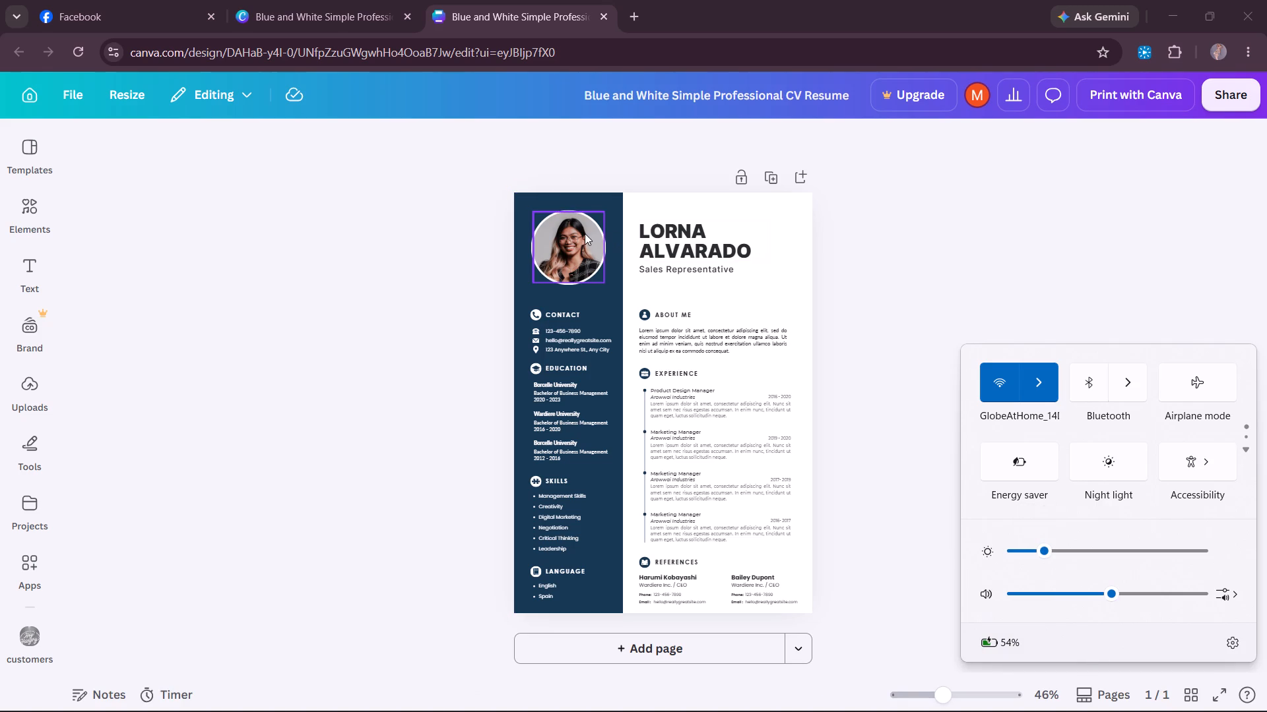
Look back over the resume template results, then return to the opened CV resume design.
click(378, 0)
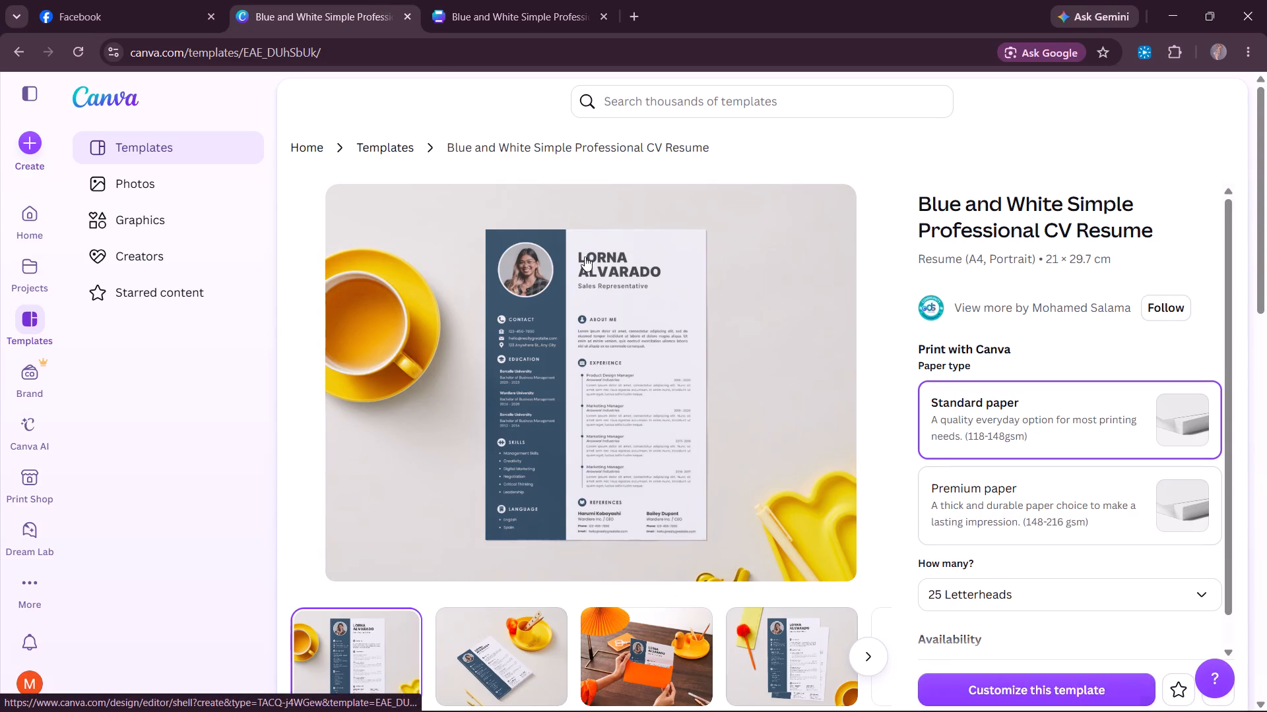
click(26, 52)
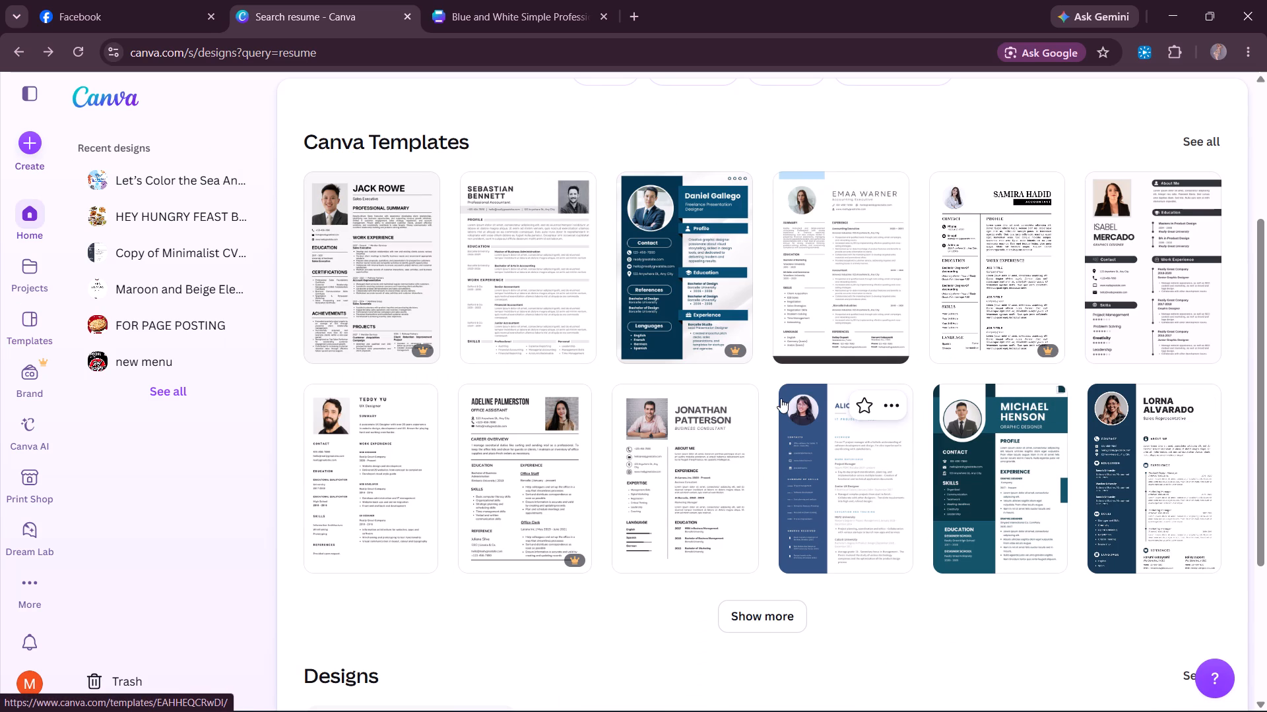
click(525, 3)
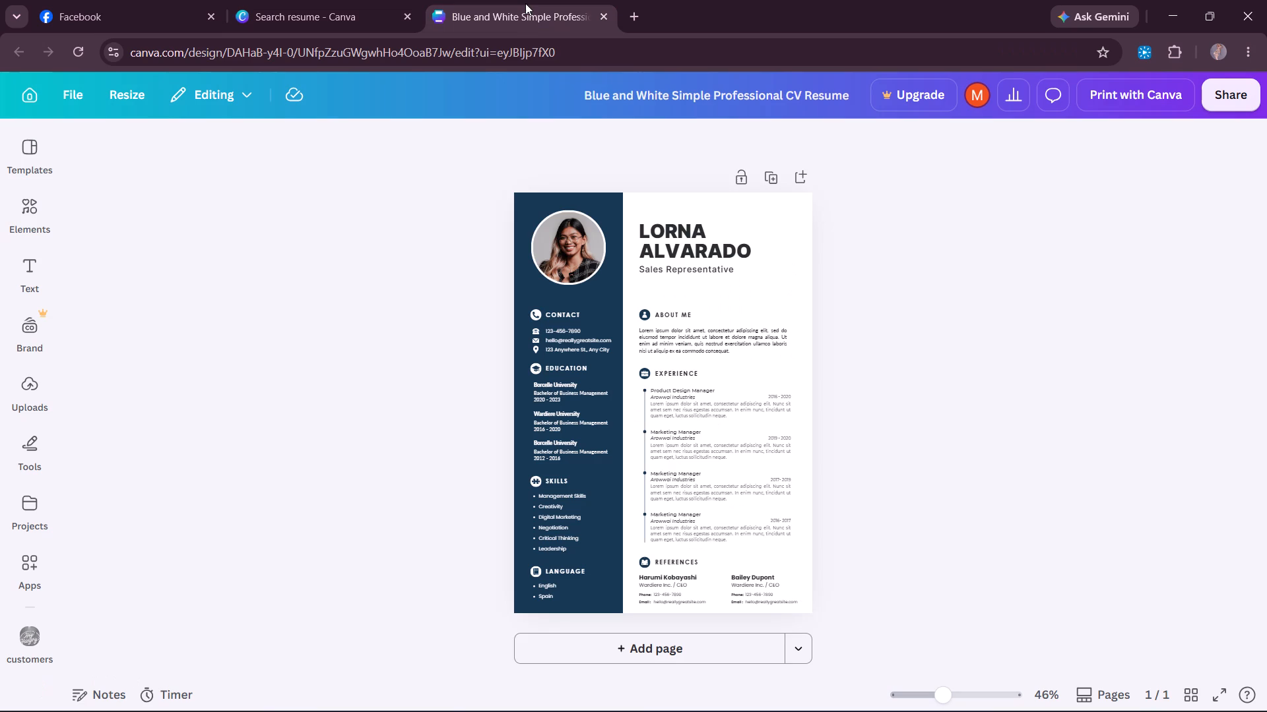
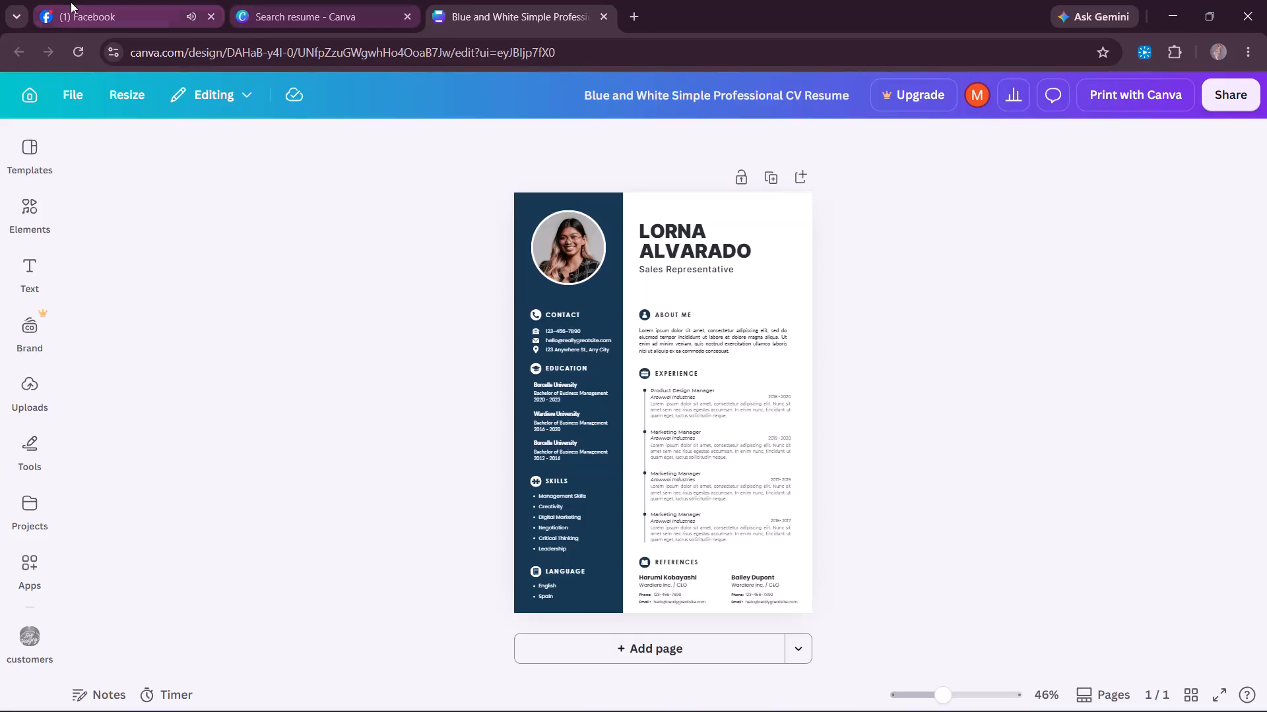
Find the kitchen staff applicant's details in the Facebook chat and copy the address shown above the contact number.
click(73, 1)
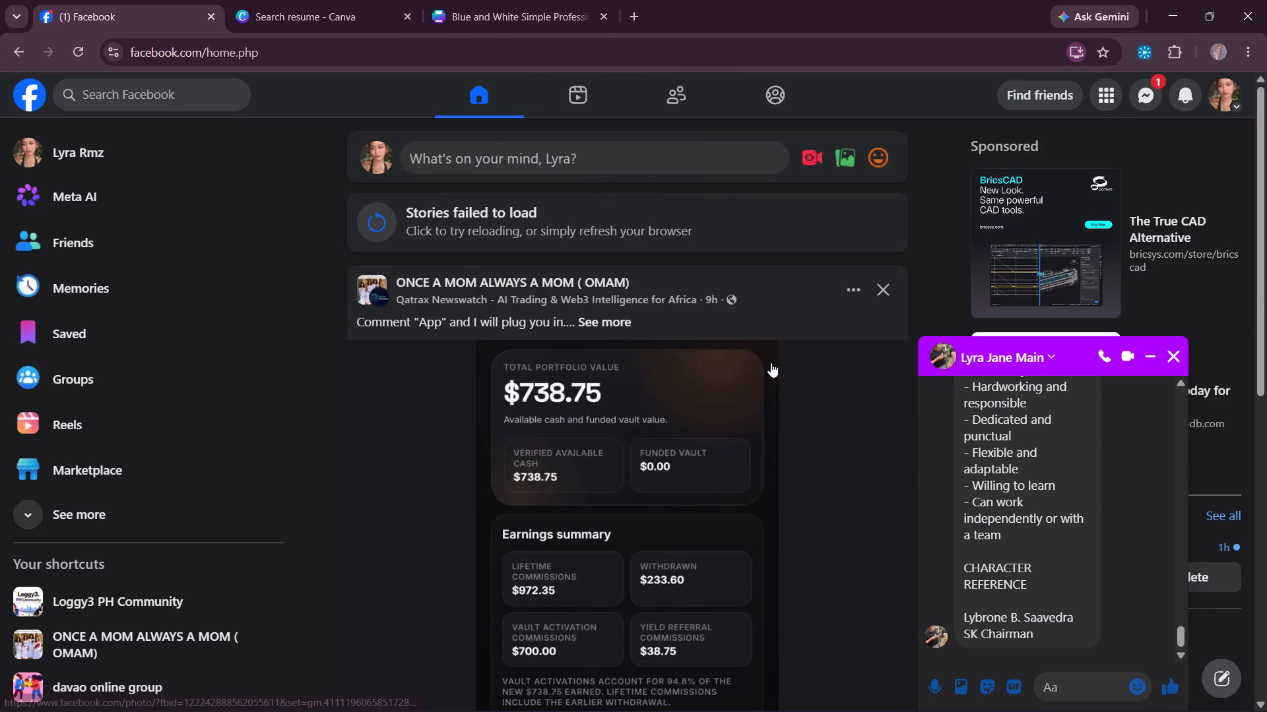
scroll(1012, 567, up, 5)
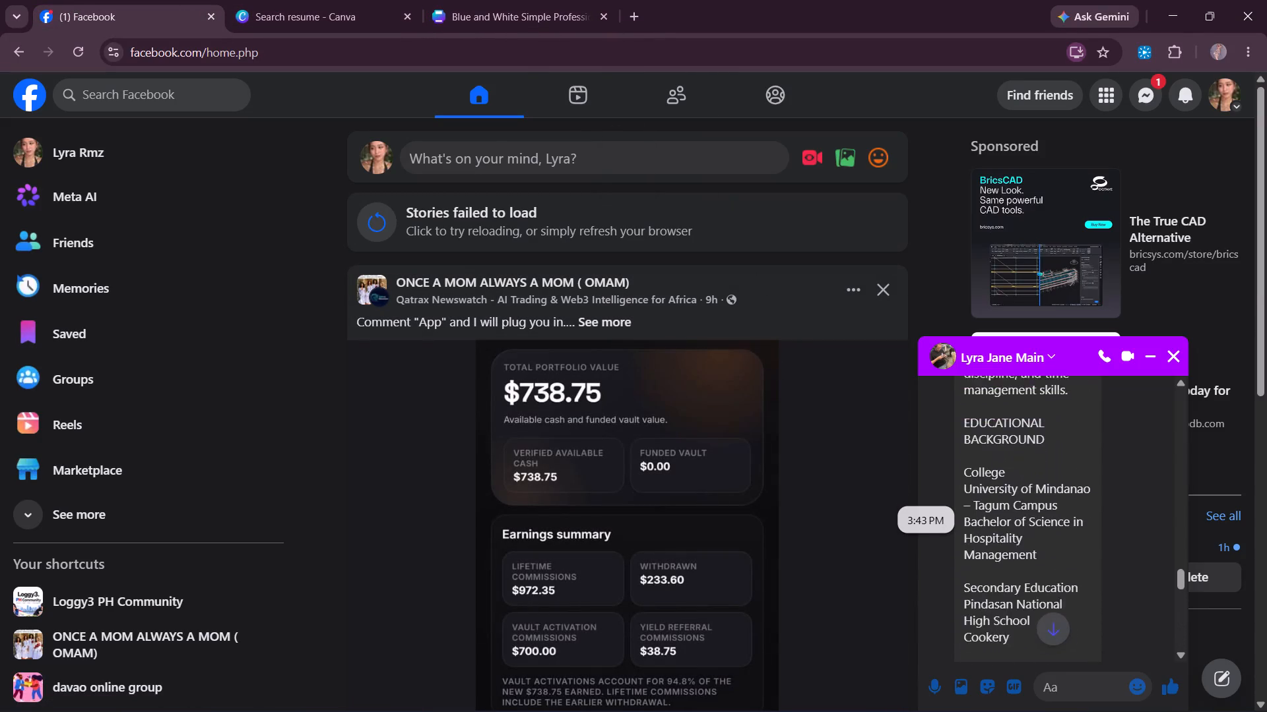
scroll(1012, 567, up, 6)
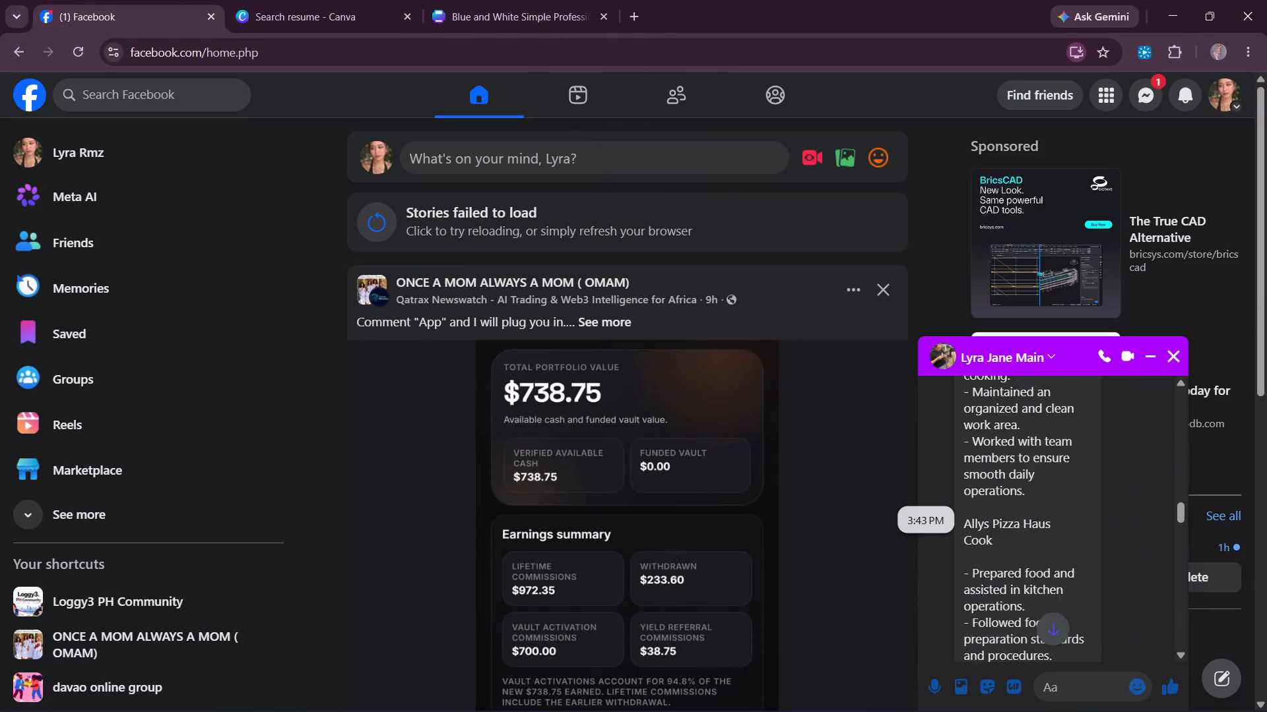
scroll(1012, 567, up, 5)
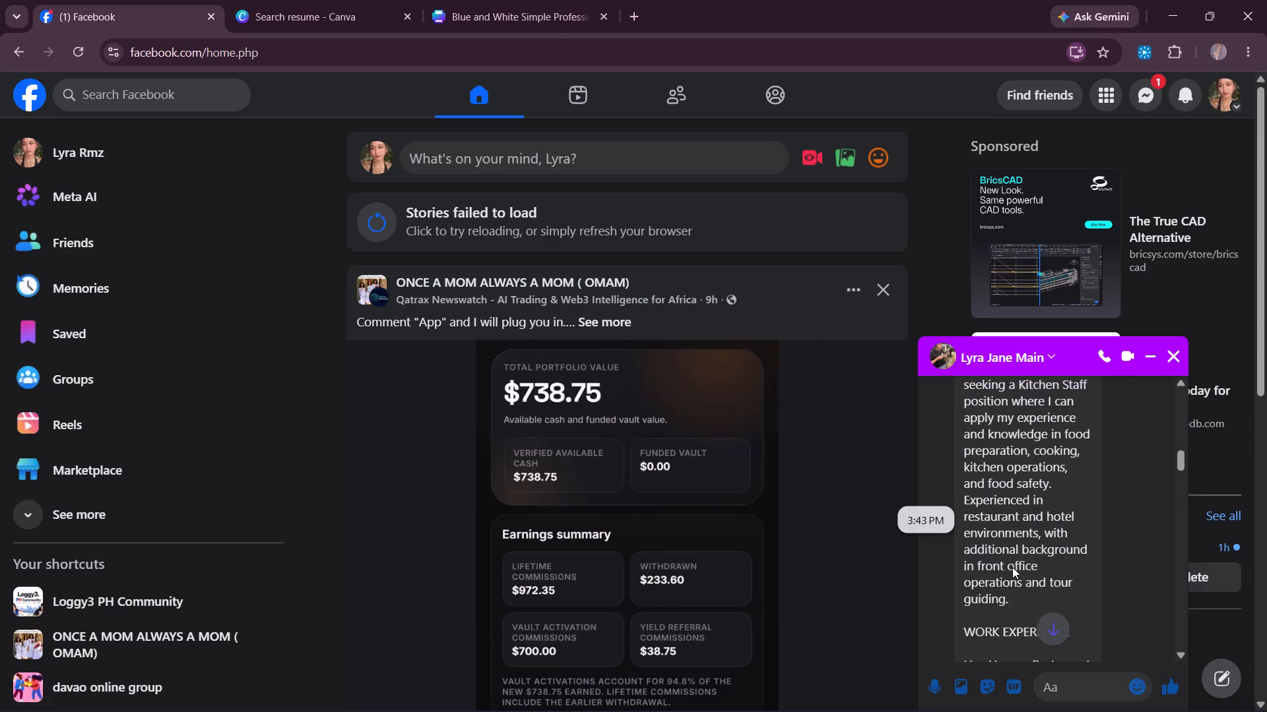
scroll(1012, 567, up, 4)
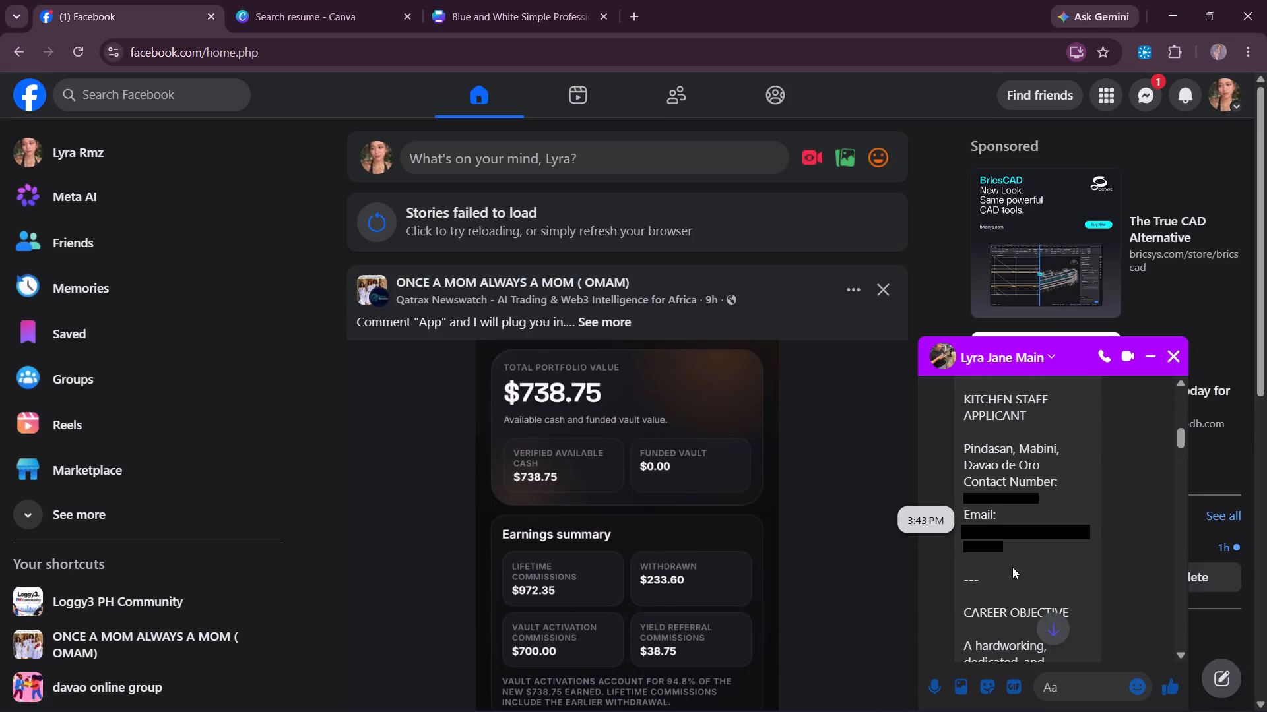
scroll(1012, 567, down, 1)
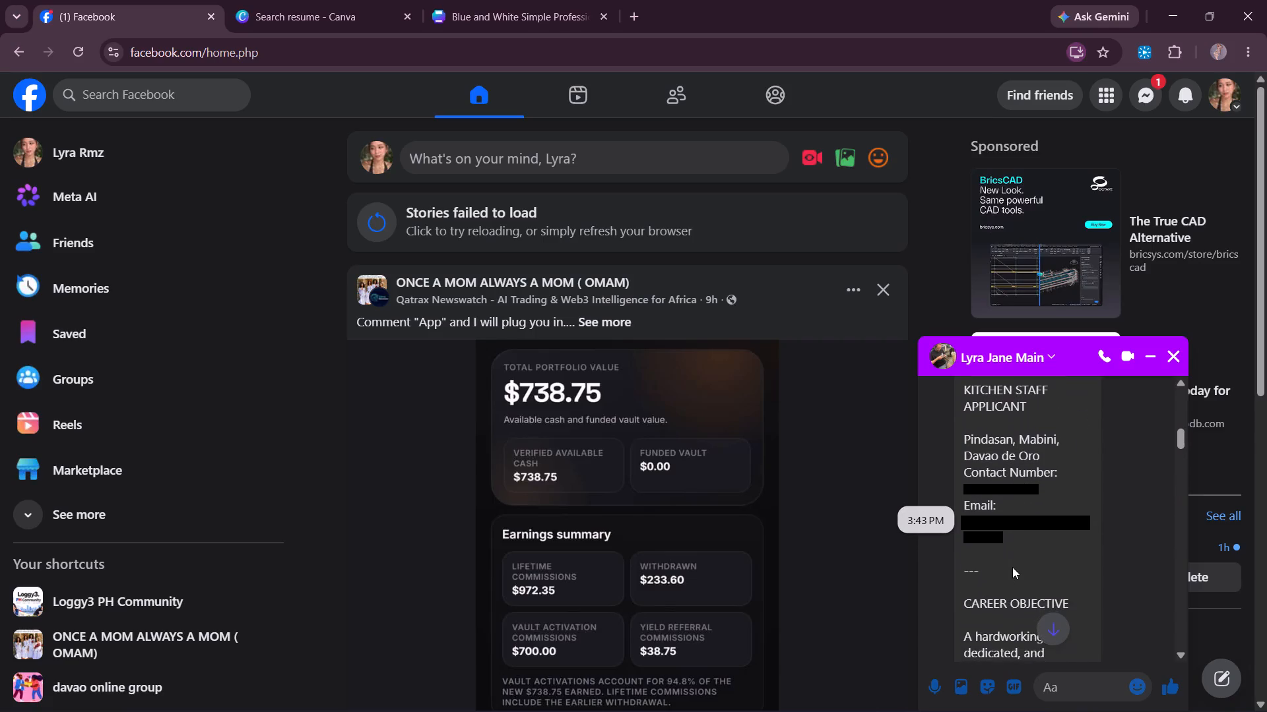
scroll(1012, 567, down, 1)
drag(965, 440, 1025, 450)
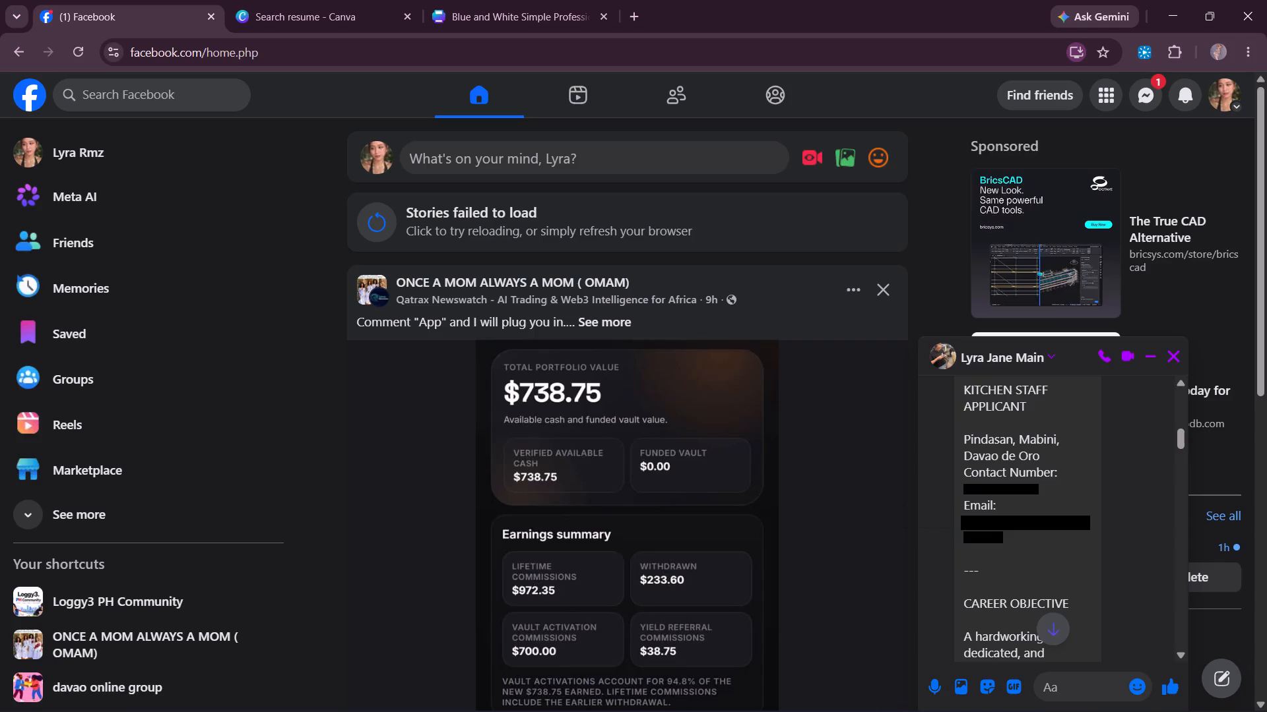
drag(963, 437, 1034, 456)
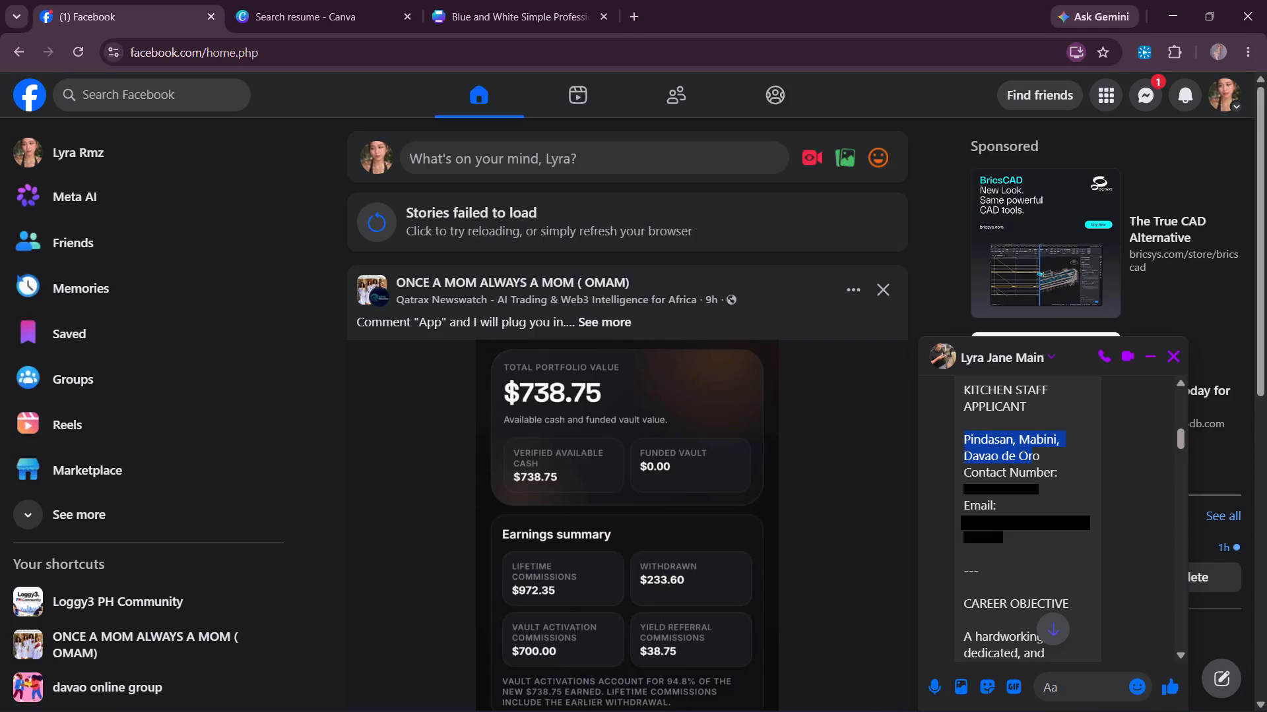
drag(1034, 456, 1040, 457)
right_click(1029, 452)
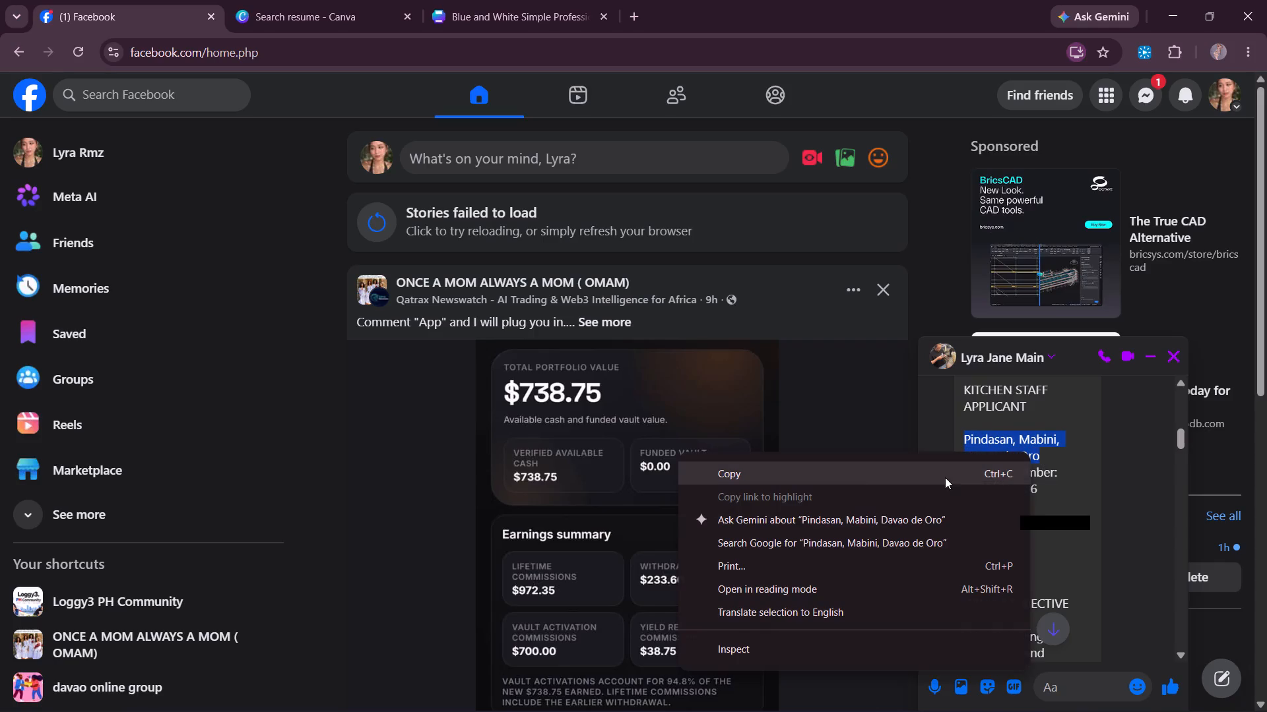
click(882, 473)
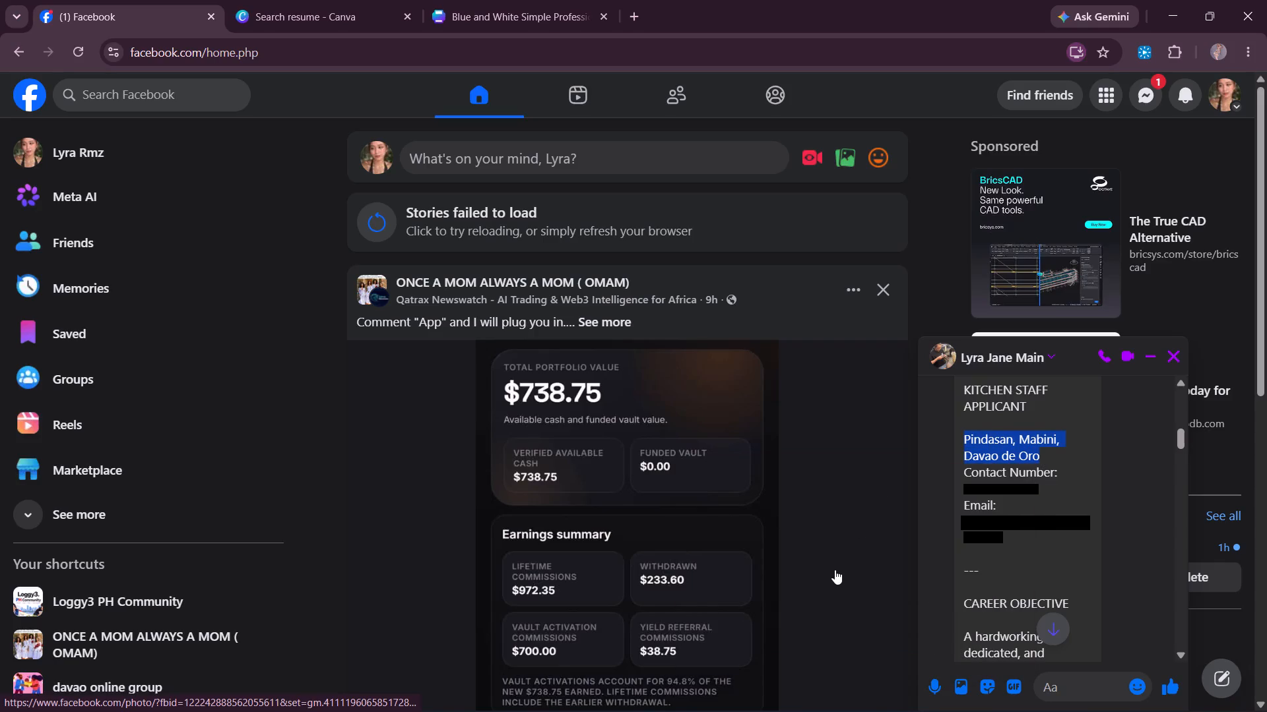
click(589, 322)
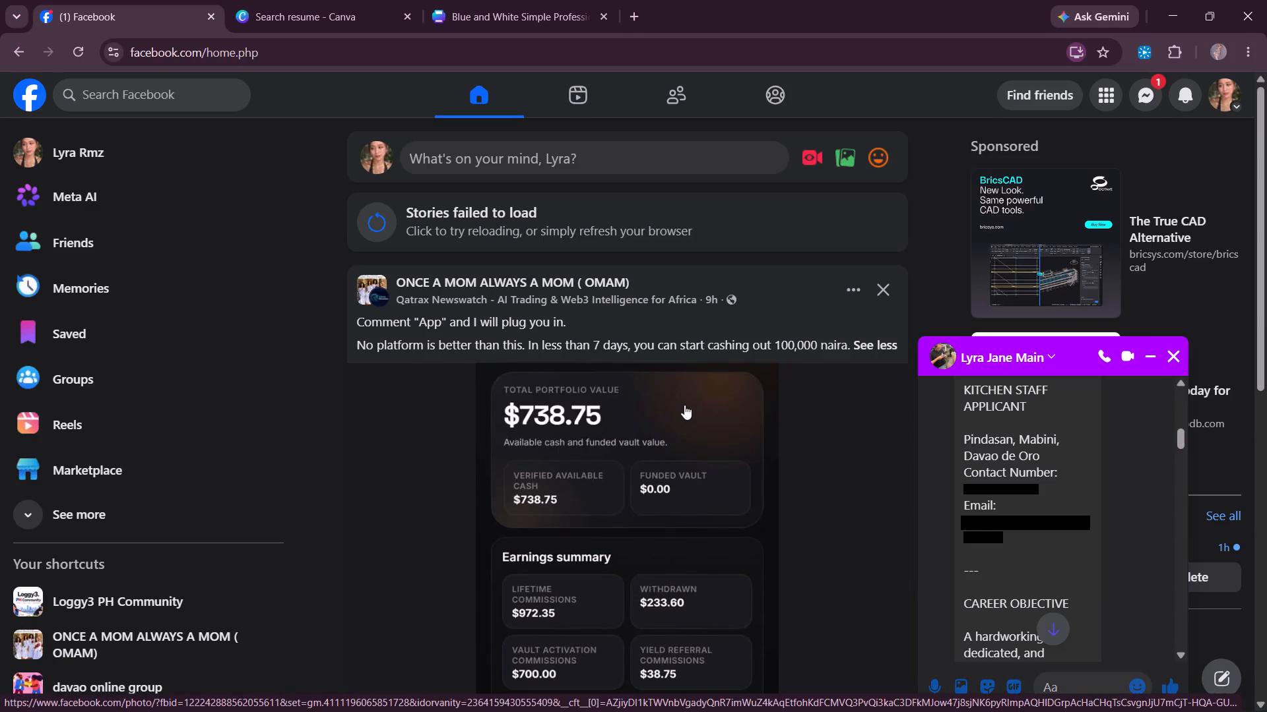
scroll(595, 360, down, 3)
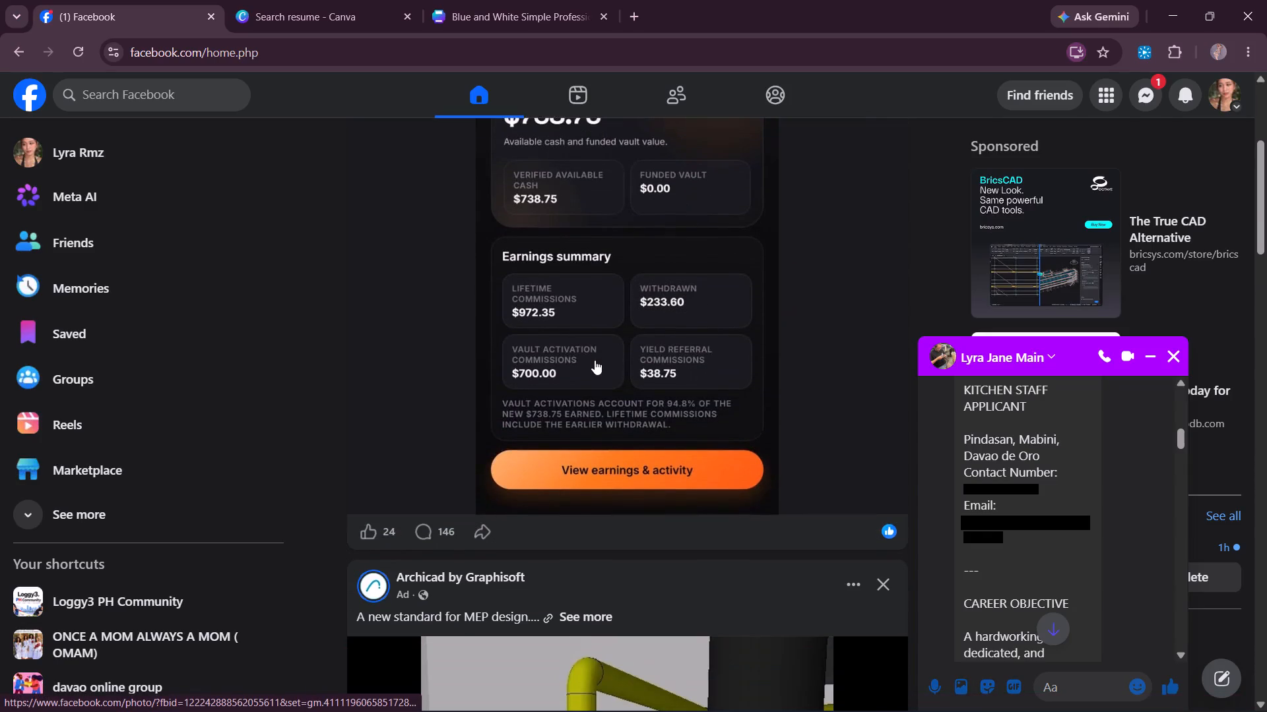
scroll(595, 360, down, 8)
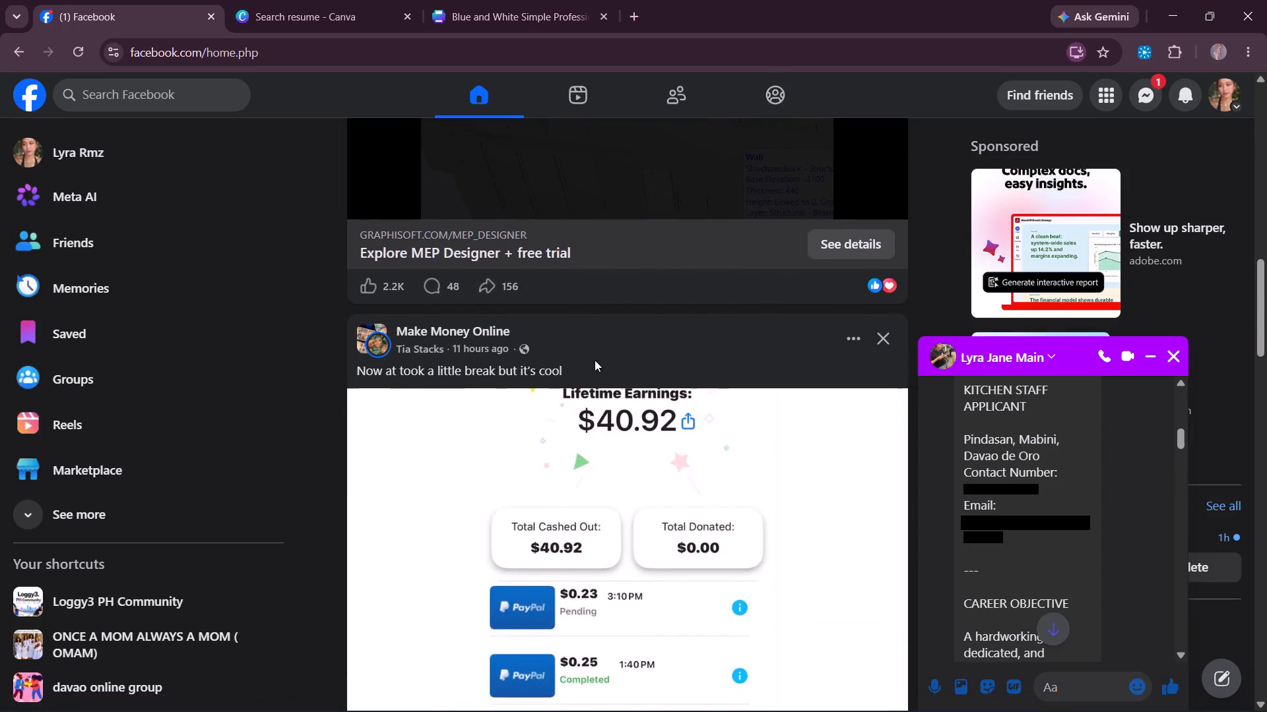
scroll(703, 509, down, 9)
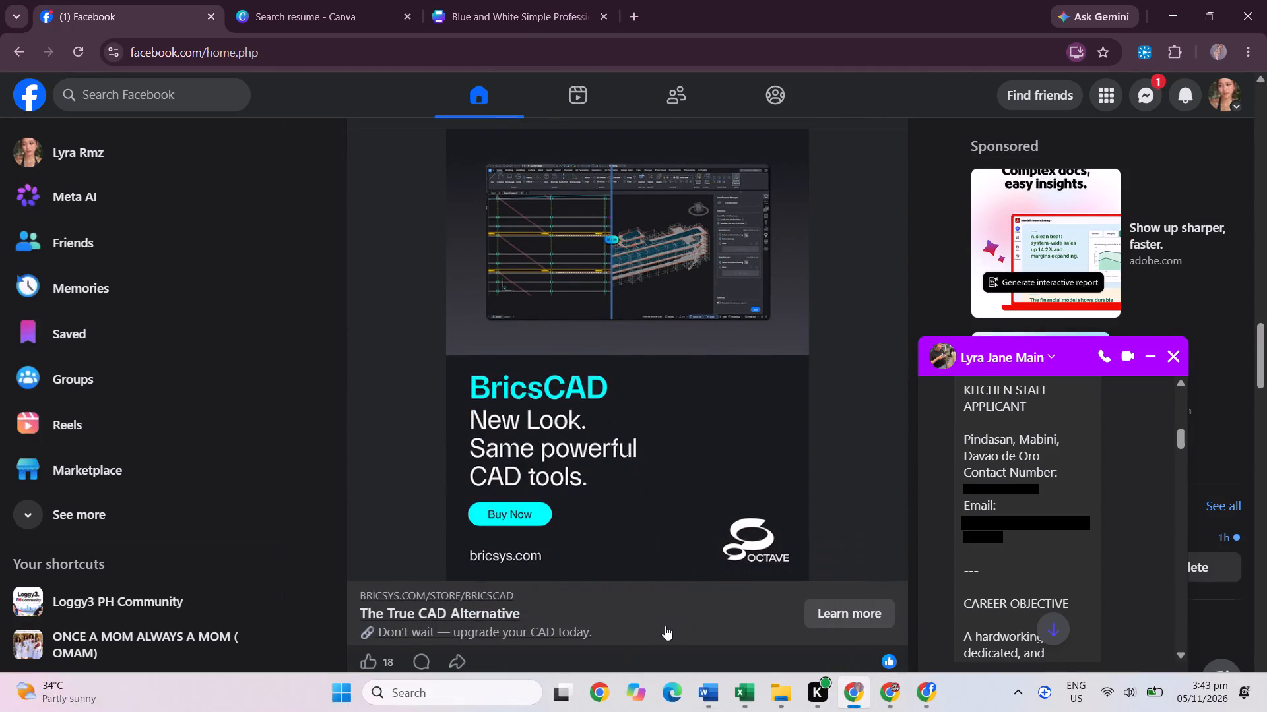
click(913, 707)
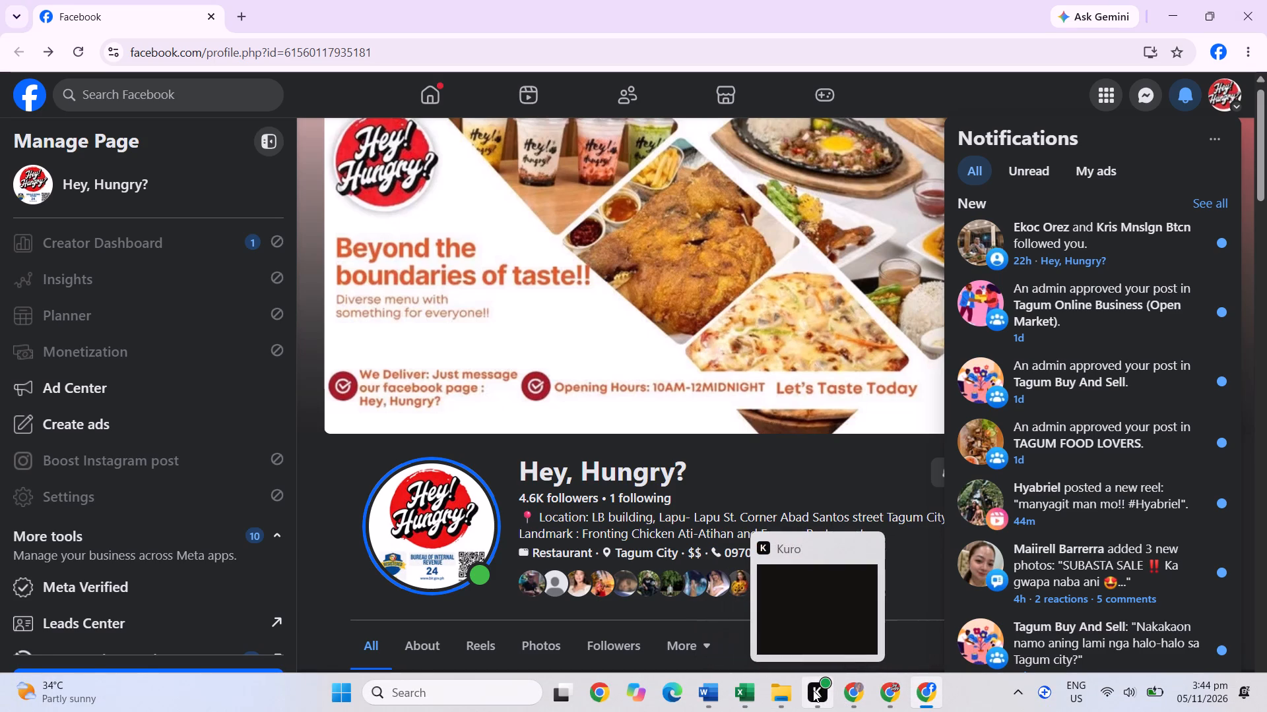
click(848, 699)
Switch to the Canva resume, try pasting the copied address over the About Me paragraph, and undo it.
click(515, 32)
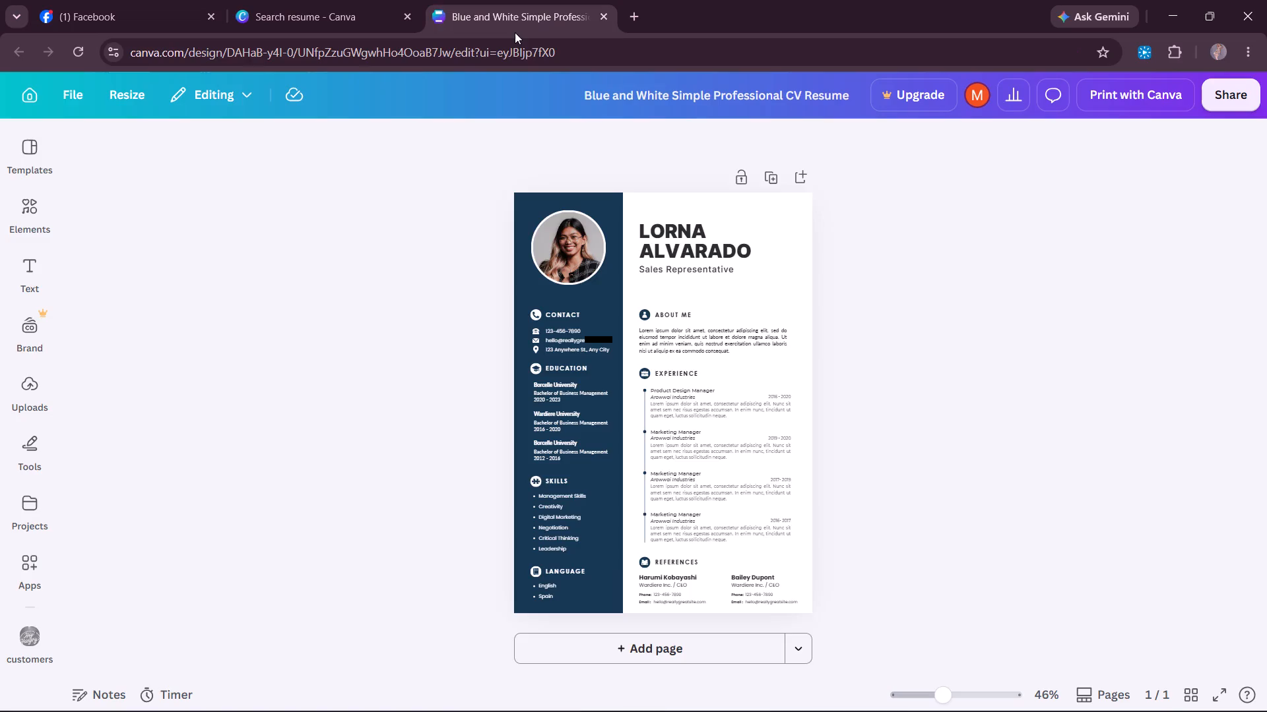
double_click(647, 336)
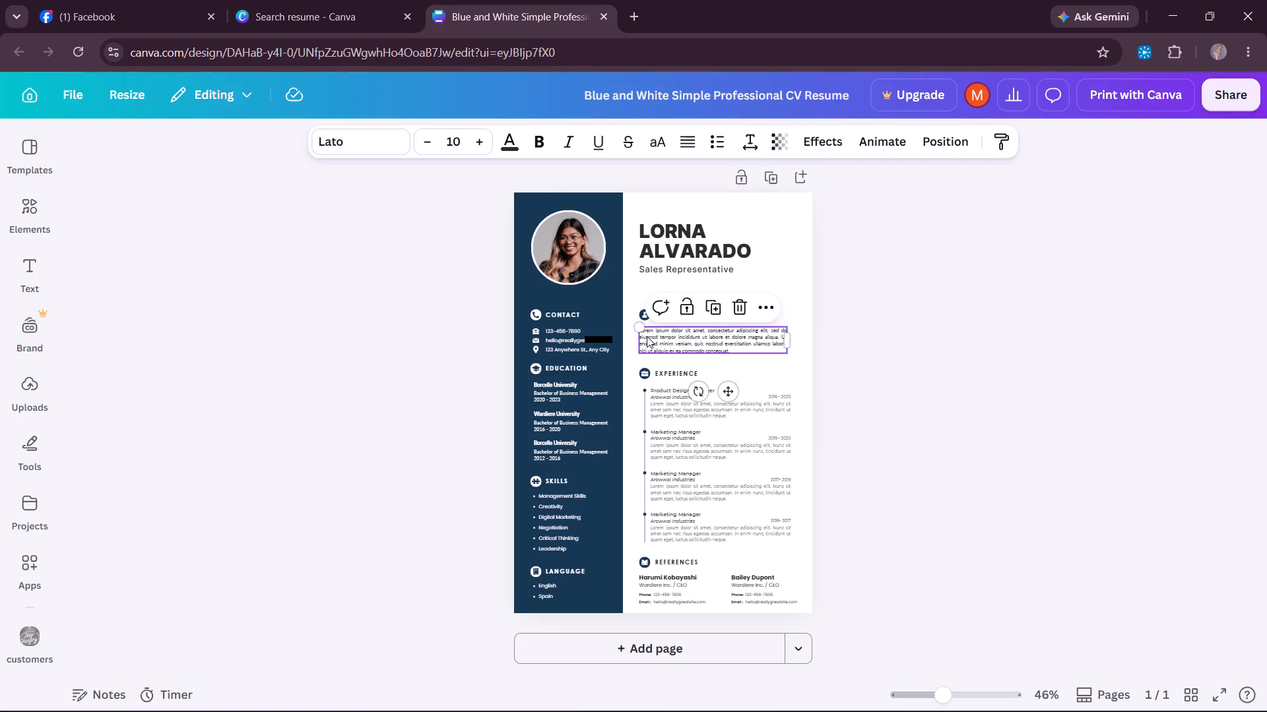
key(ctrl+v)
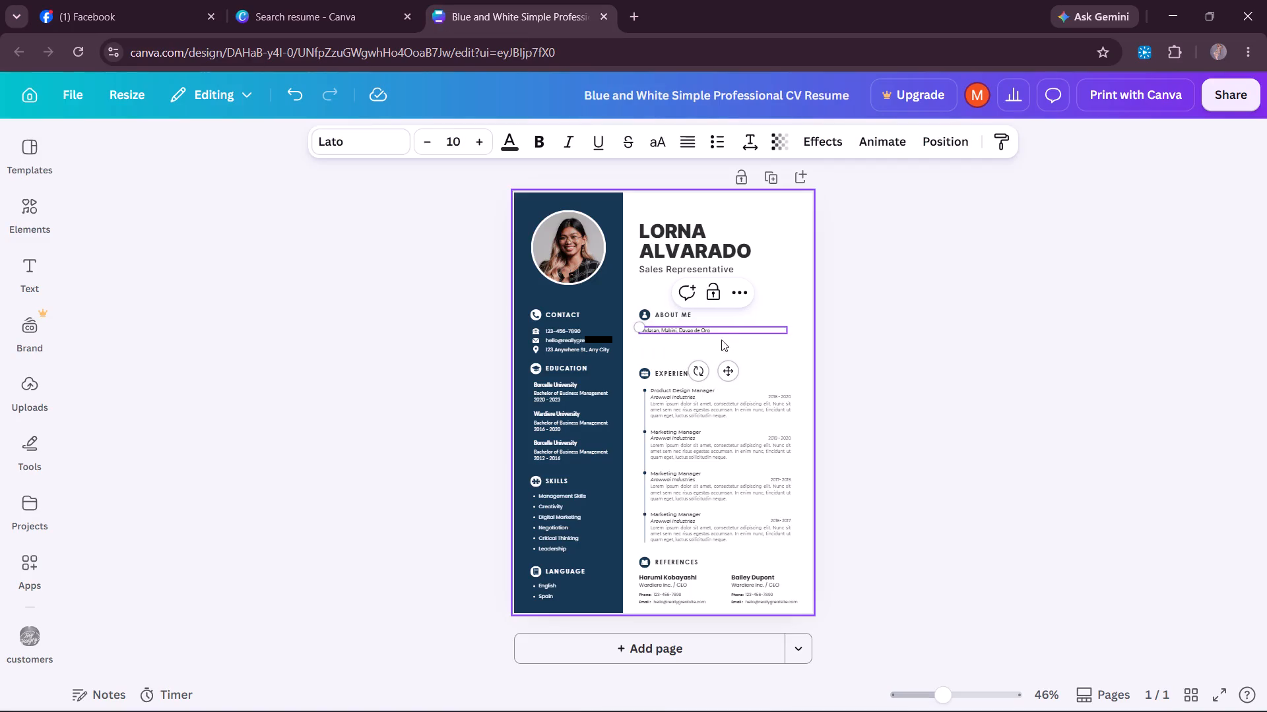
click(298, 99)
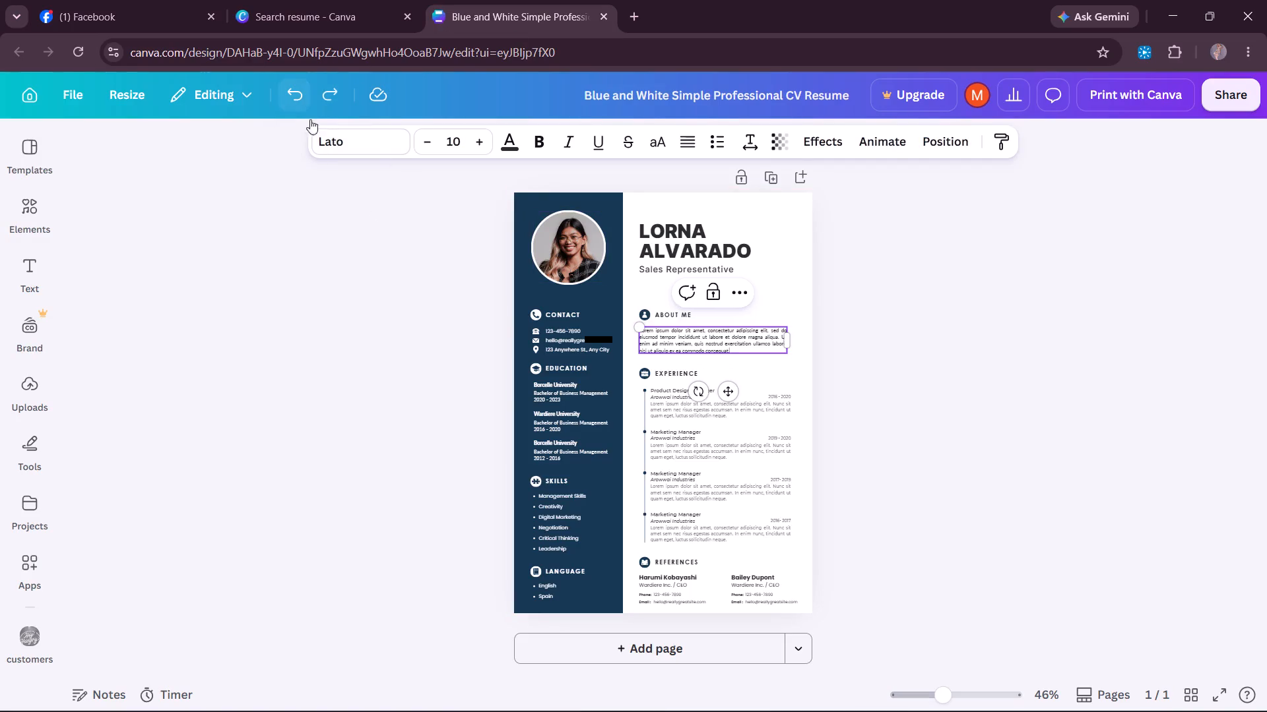
Replace the placeholder address under Contact with the copied address and widen its text box to fit one line.
double_click(581, 349)
key(ctrl+v)
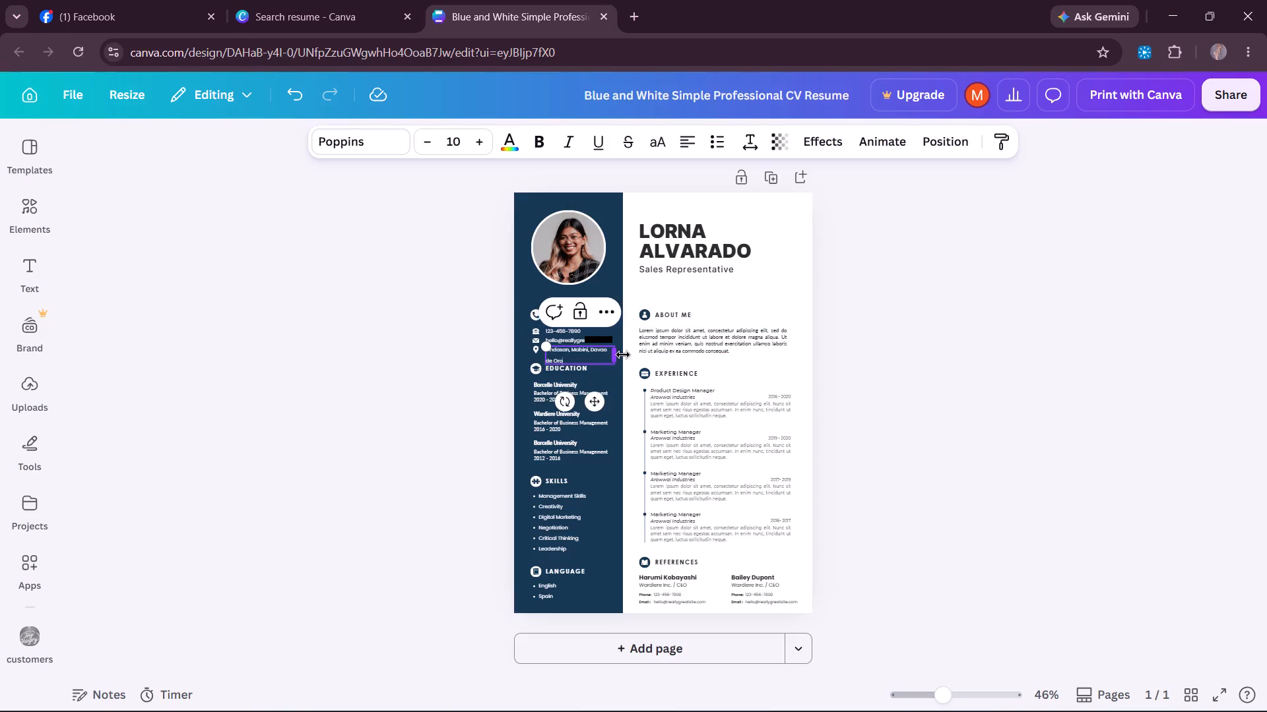
drag(623, 355, 637, 351)
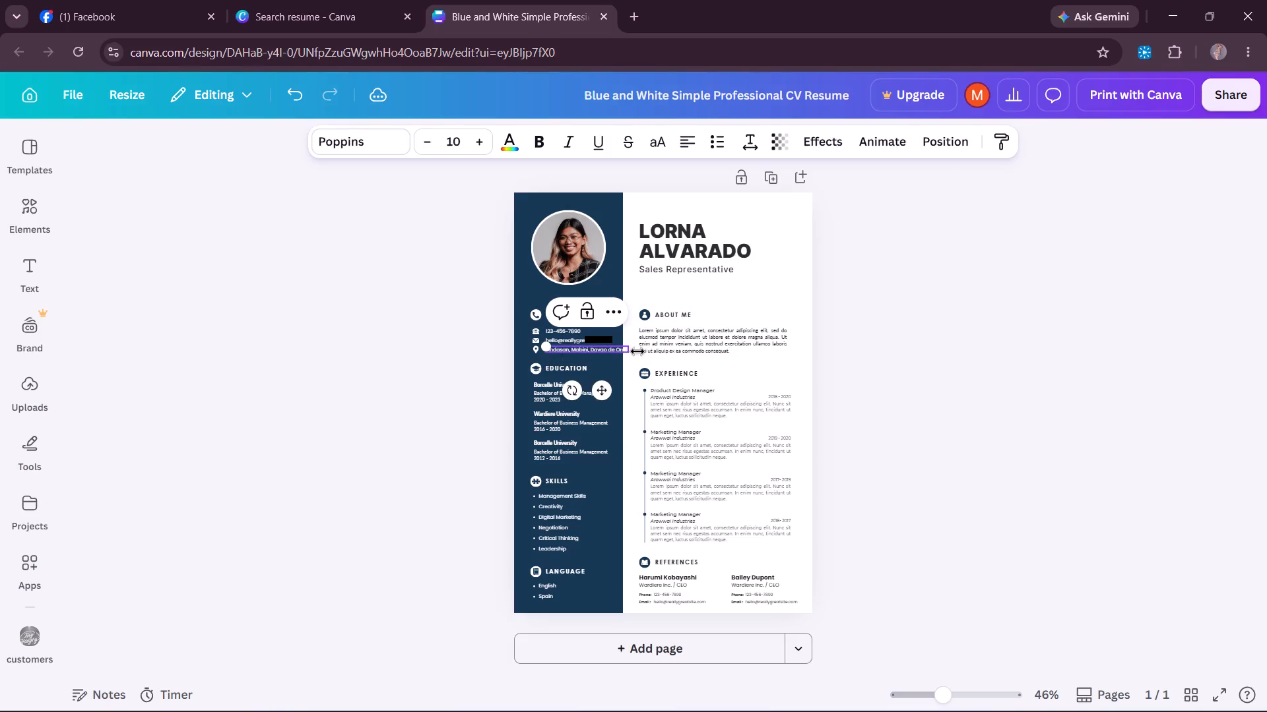
Shift the address line slightly left, closer to its location pin, so the text fits inside the dark blue sidebar.
drag(925, 698, 937, 699)
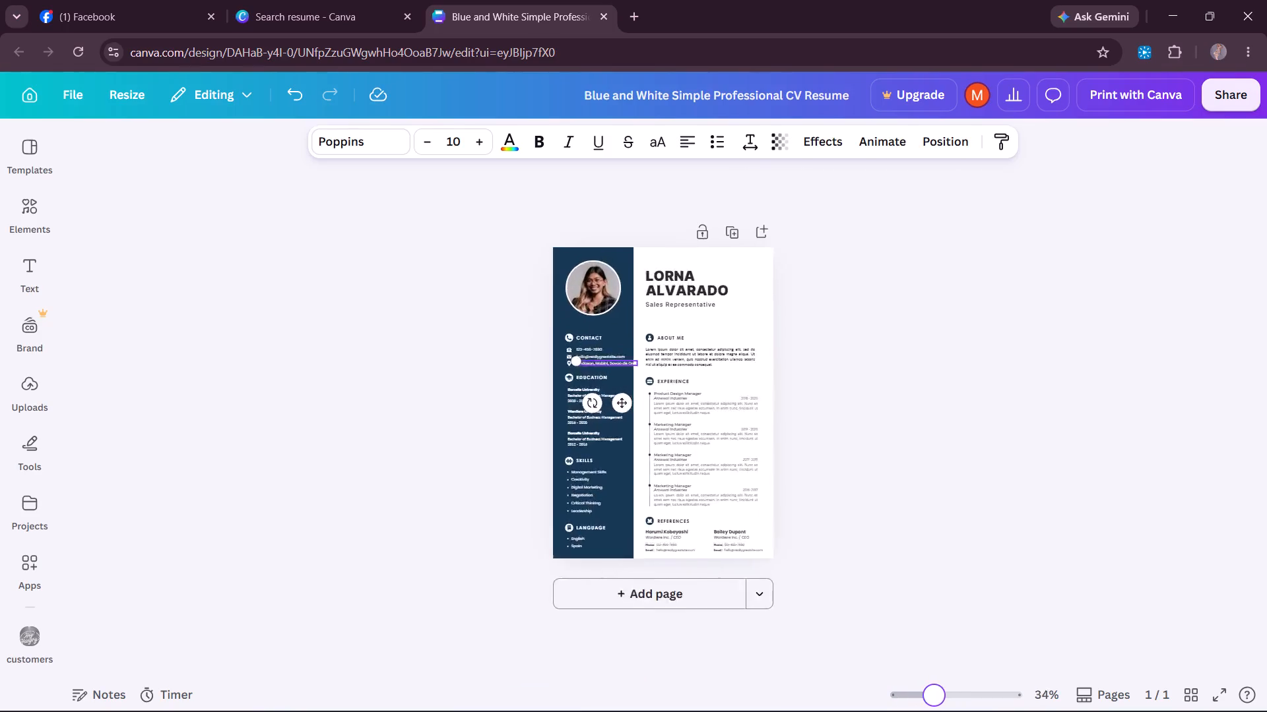
drag(937, 699, 970, 701)
click(1112, 473)
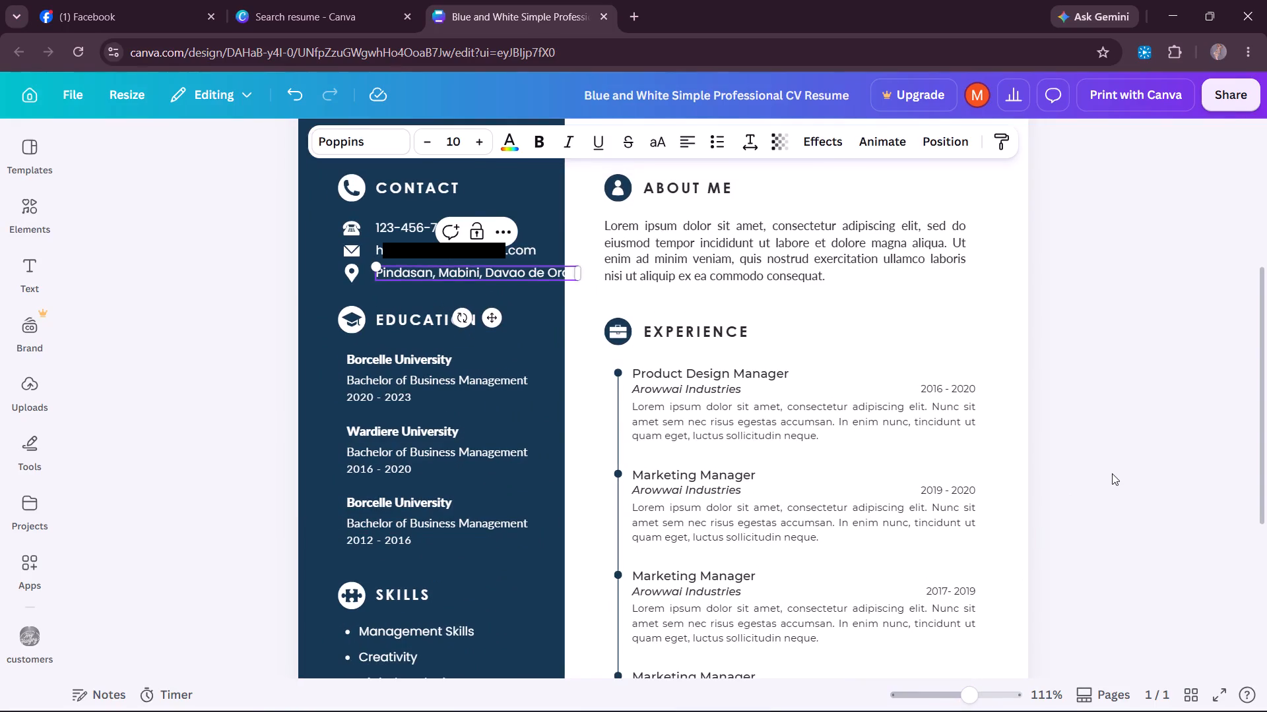
scroll(1112, 473, up, 2)
drag(486, 454, 480, 454)
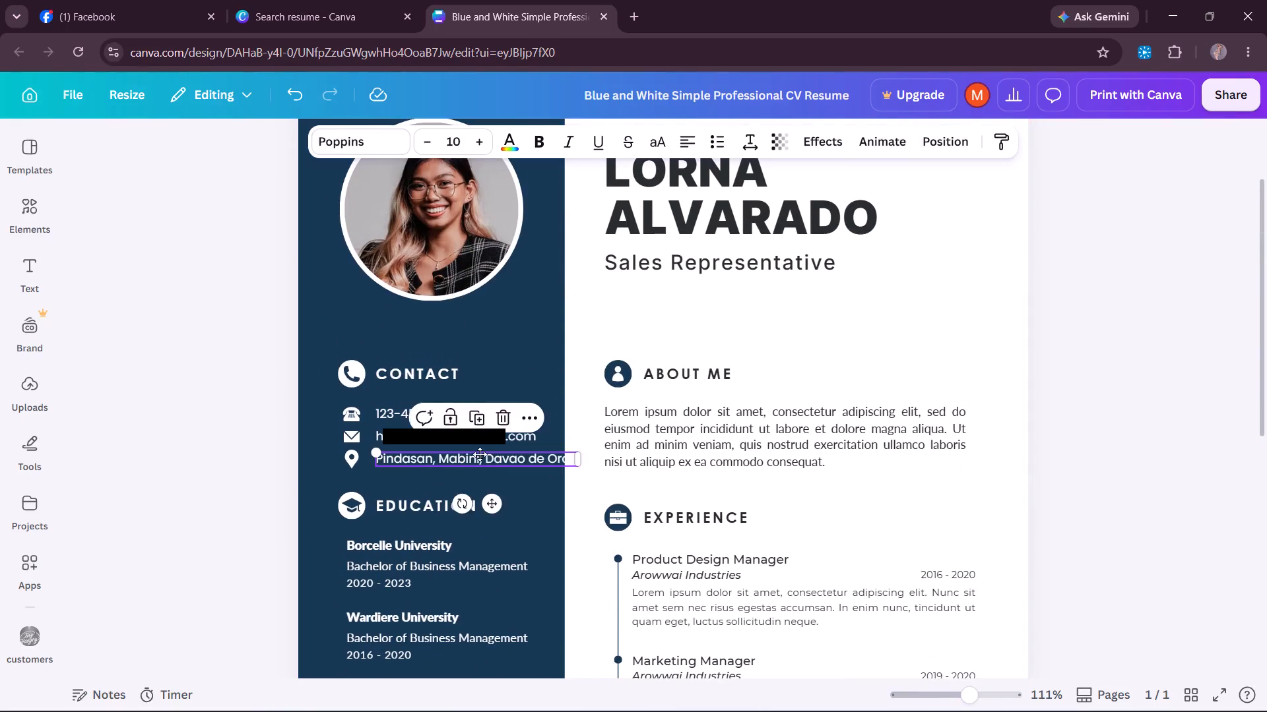
drag(480, 454, 478, 454)
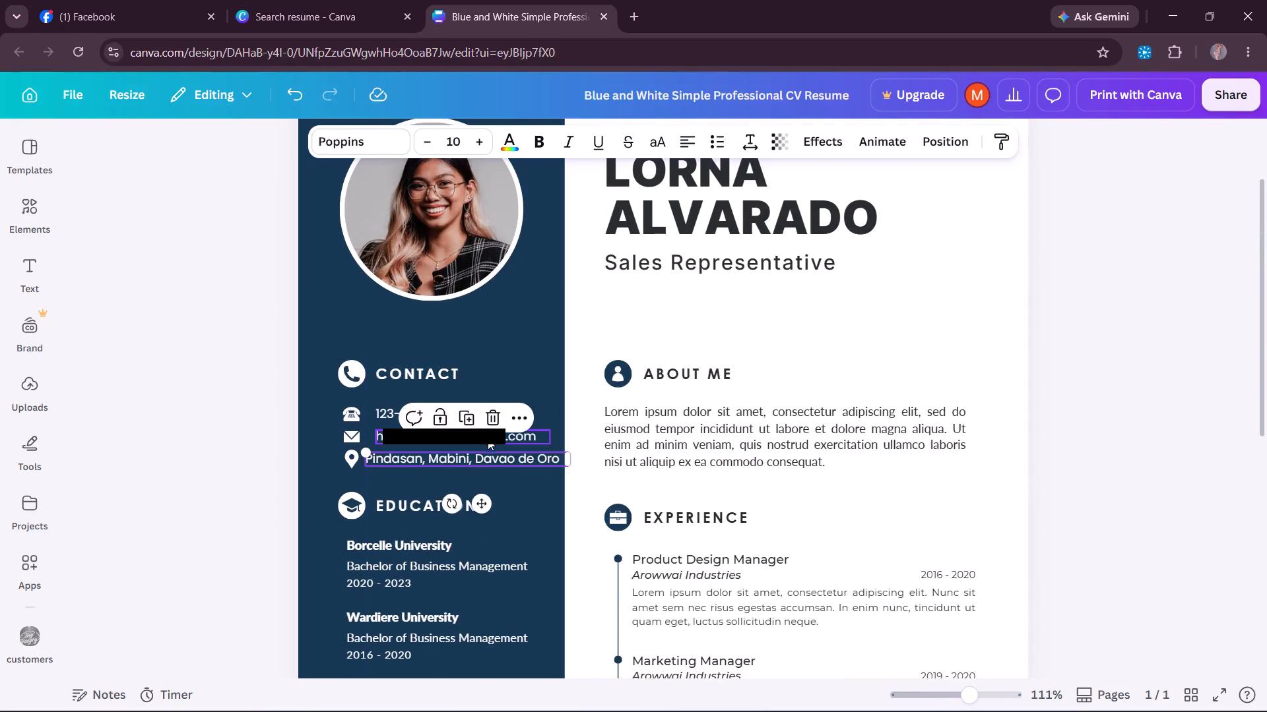
click(1098, 416)
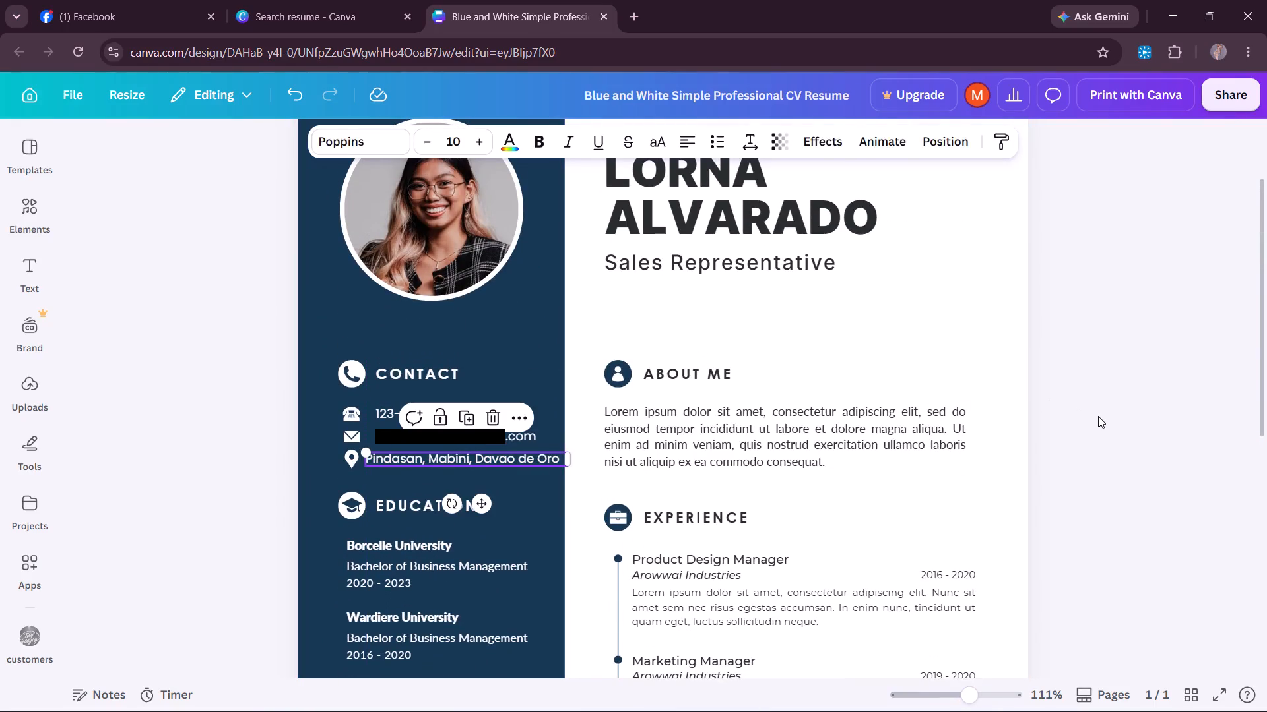
Copy the applicant's contact number from the Facebook chat and paste it over the placeholder phone number in the Canva resume.
click(114, 1)
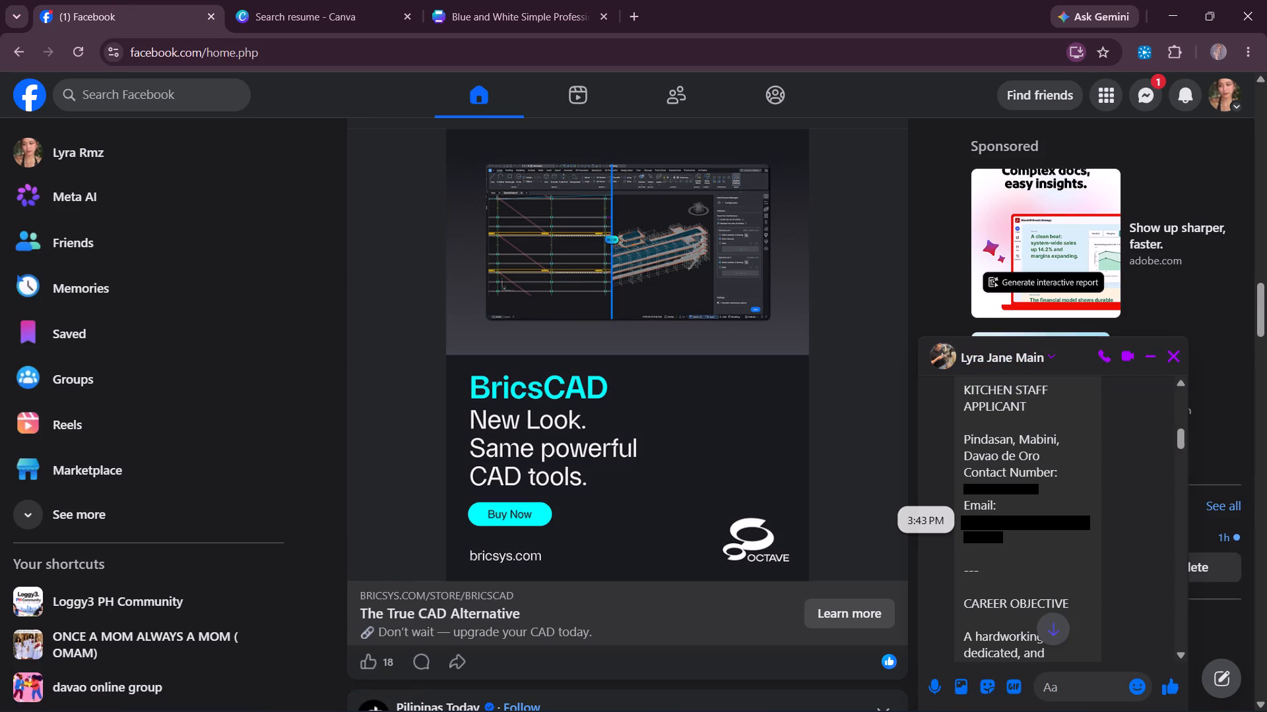
drag(967, 490, 1039, 484)
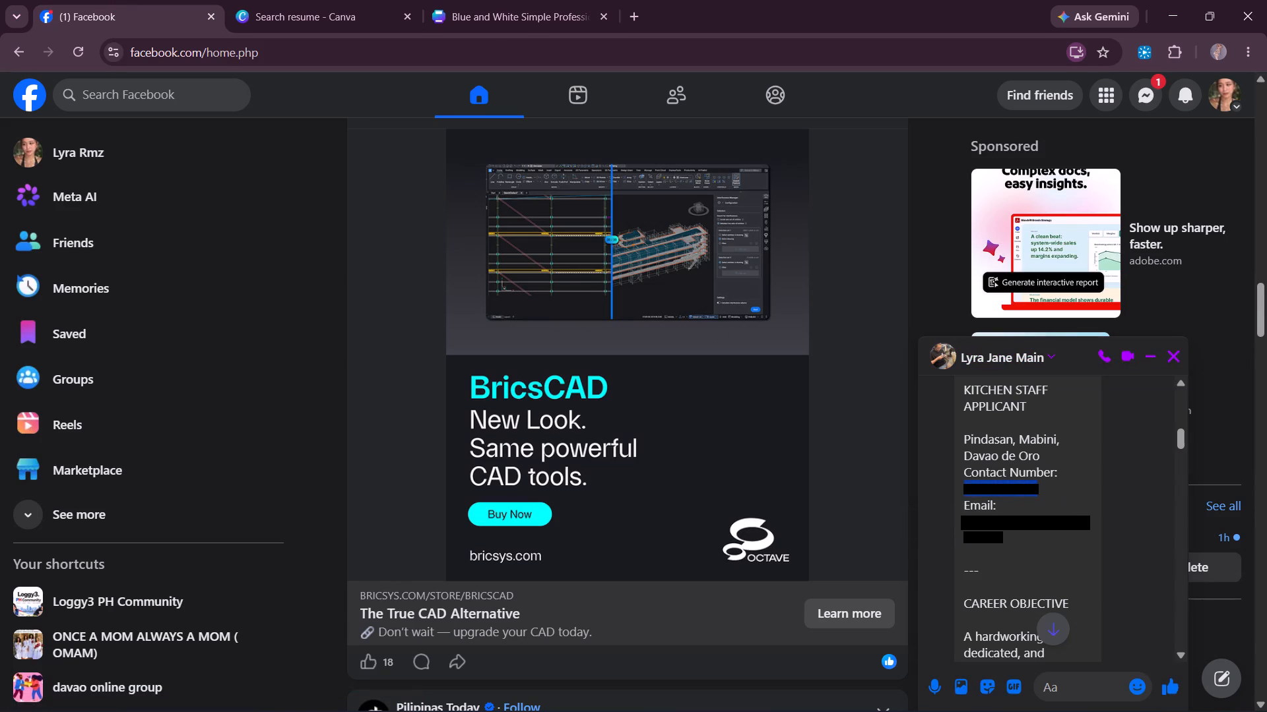
right_click(1031, 486)
click(950, 512)
click(430, 0)
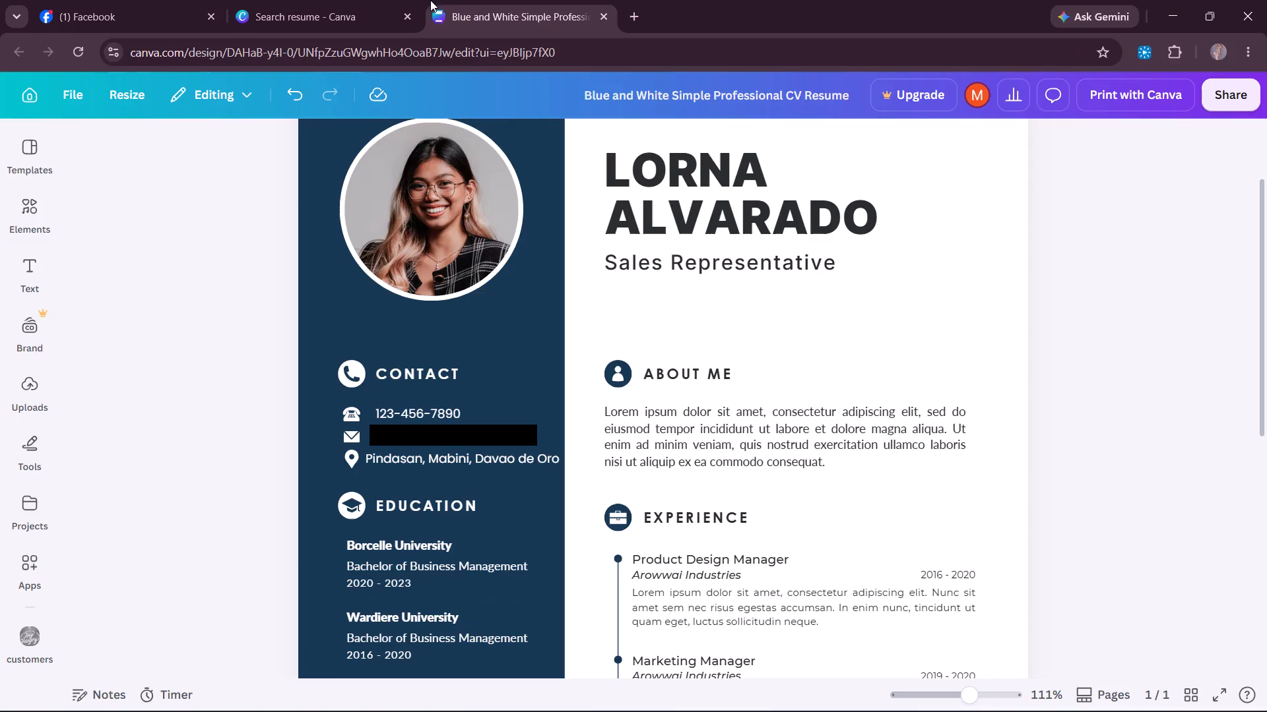
click(405, 414)
double_click(405, 414)
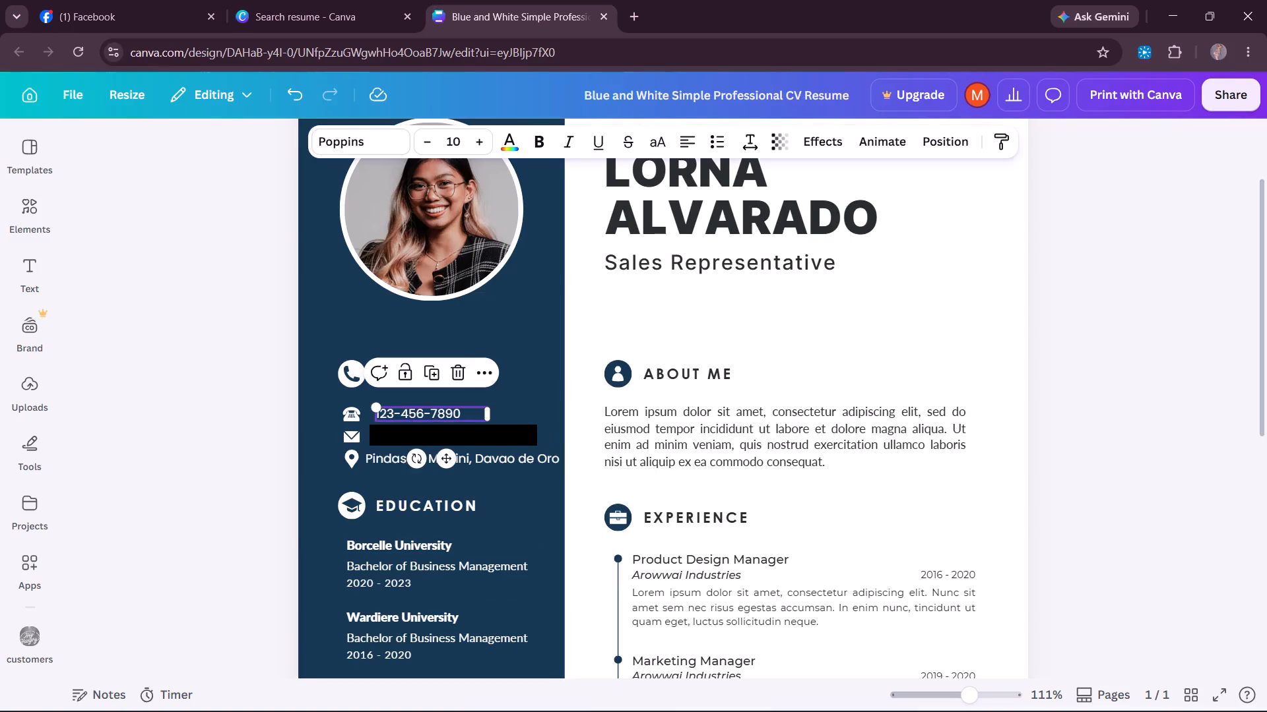
key(ctrl+v)
click(137, 404)
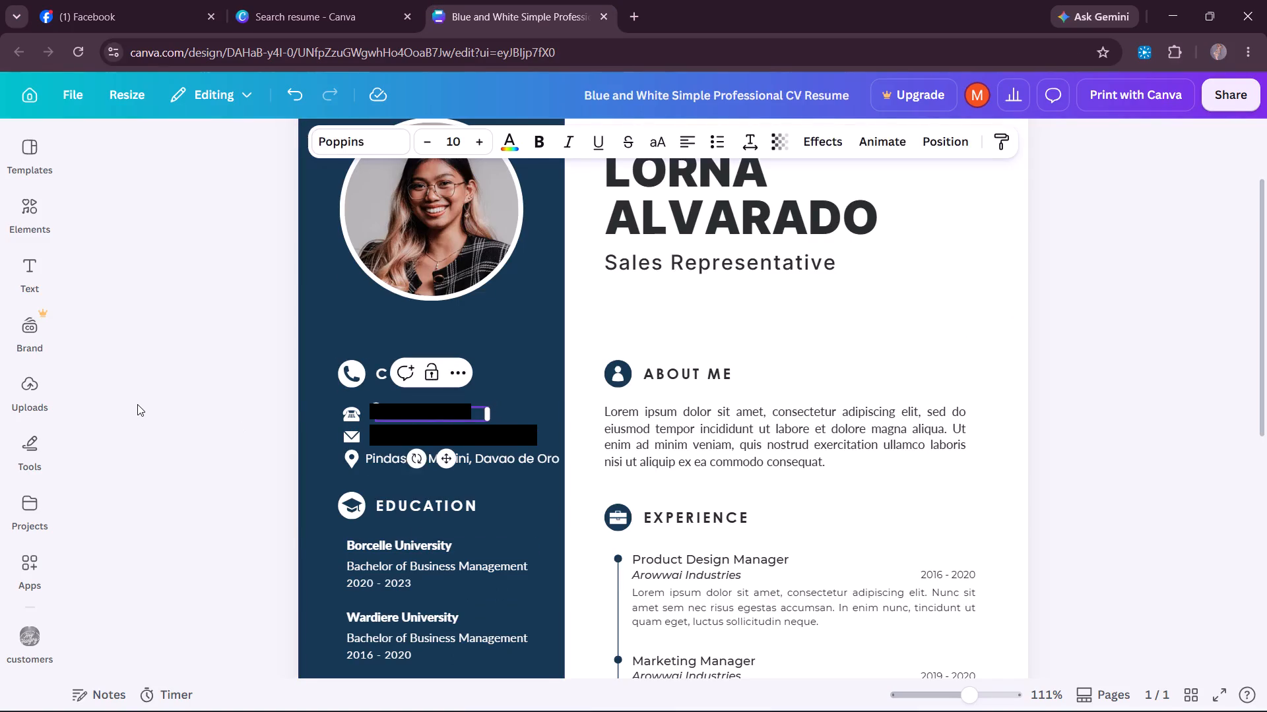
Move the phone and email lines under Contact slightly left to line up with the address text.
drag(397, 413, 386, 413)
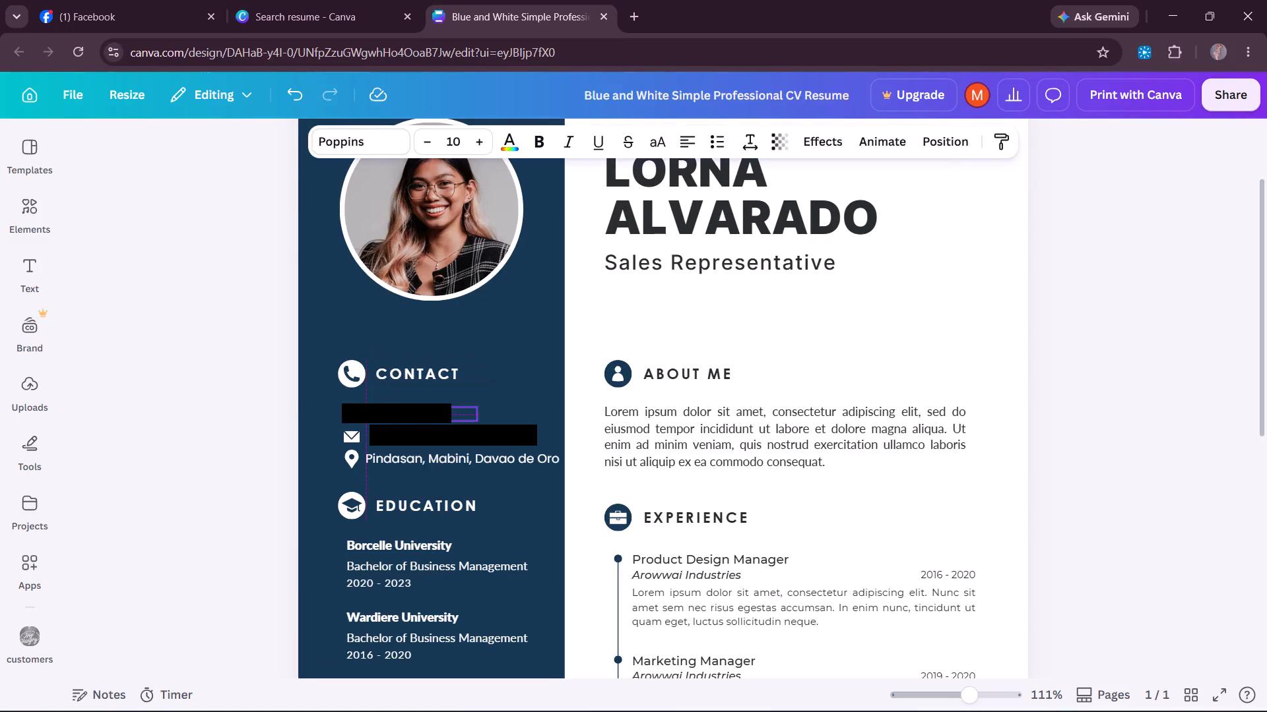
drag(386, 413, 387, 413)
drag(436, 435, 430, 436)
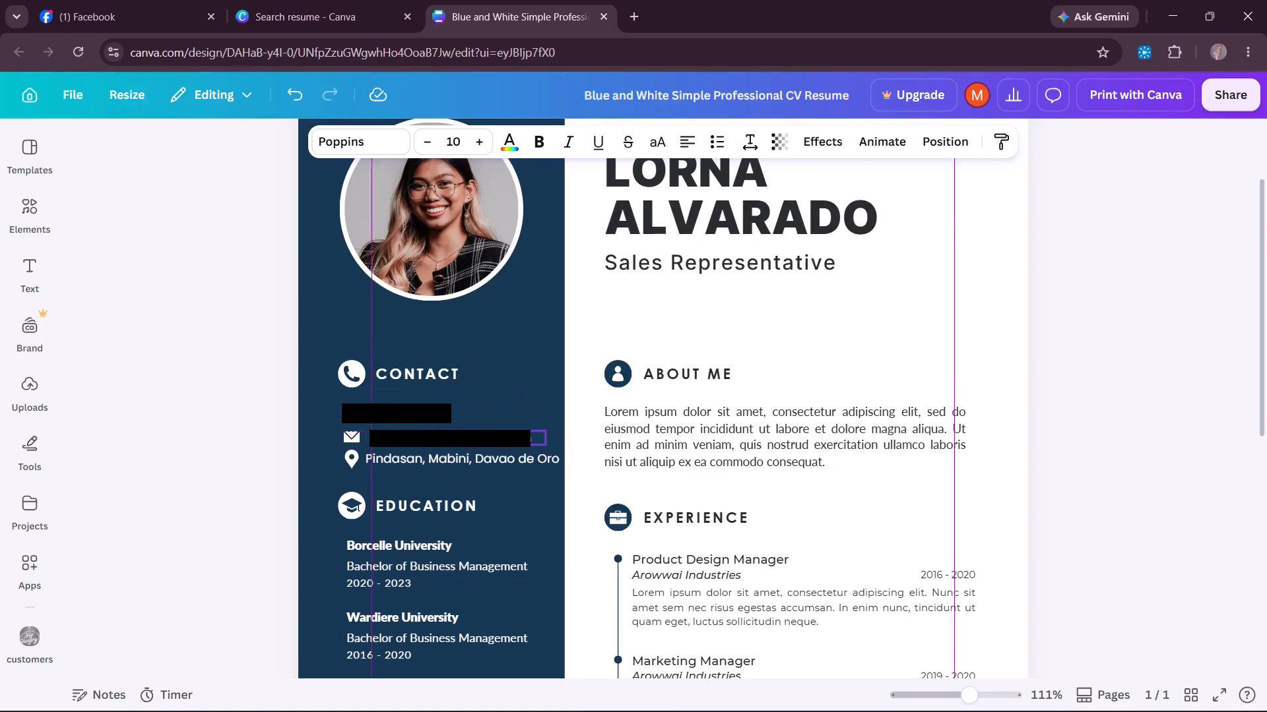
drag(430, 436, 427, 436)
Copy the applicant's email address from the Facebook chat and paste it over the placeholder email under Contact in the Canva resume.
click(350, 0)
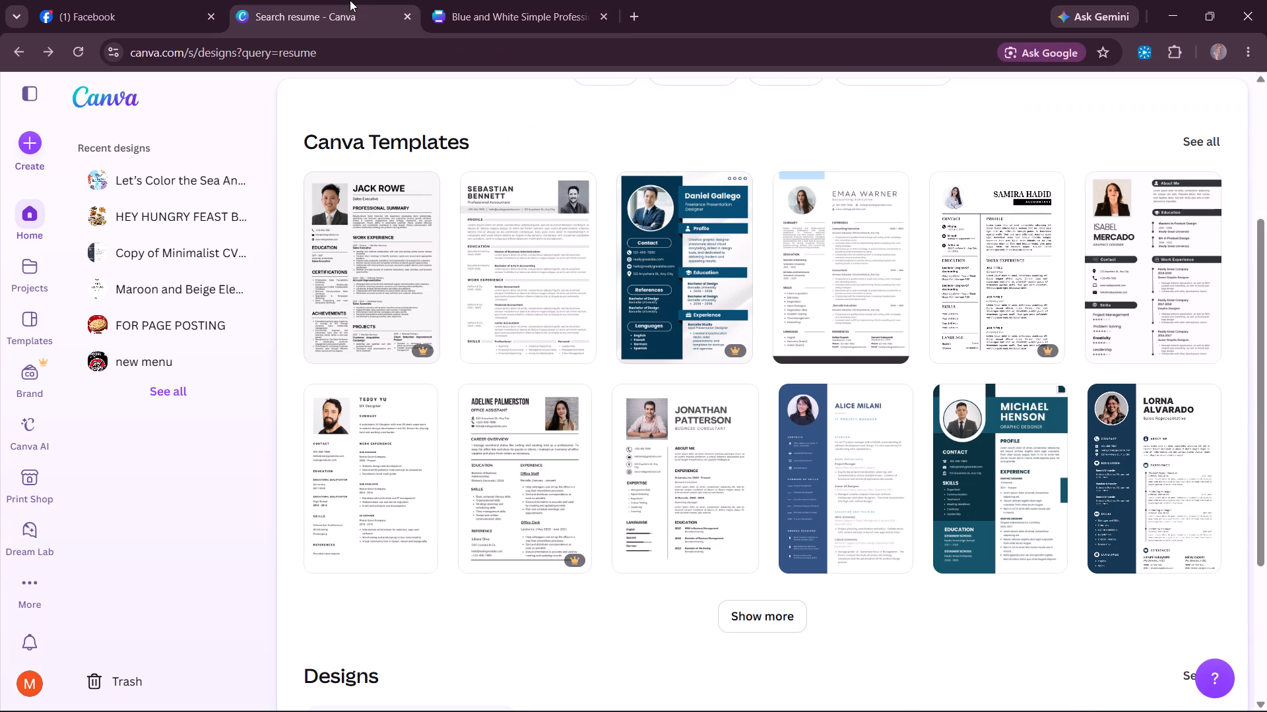
click(163, 0)
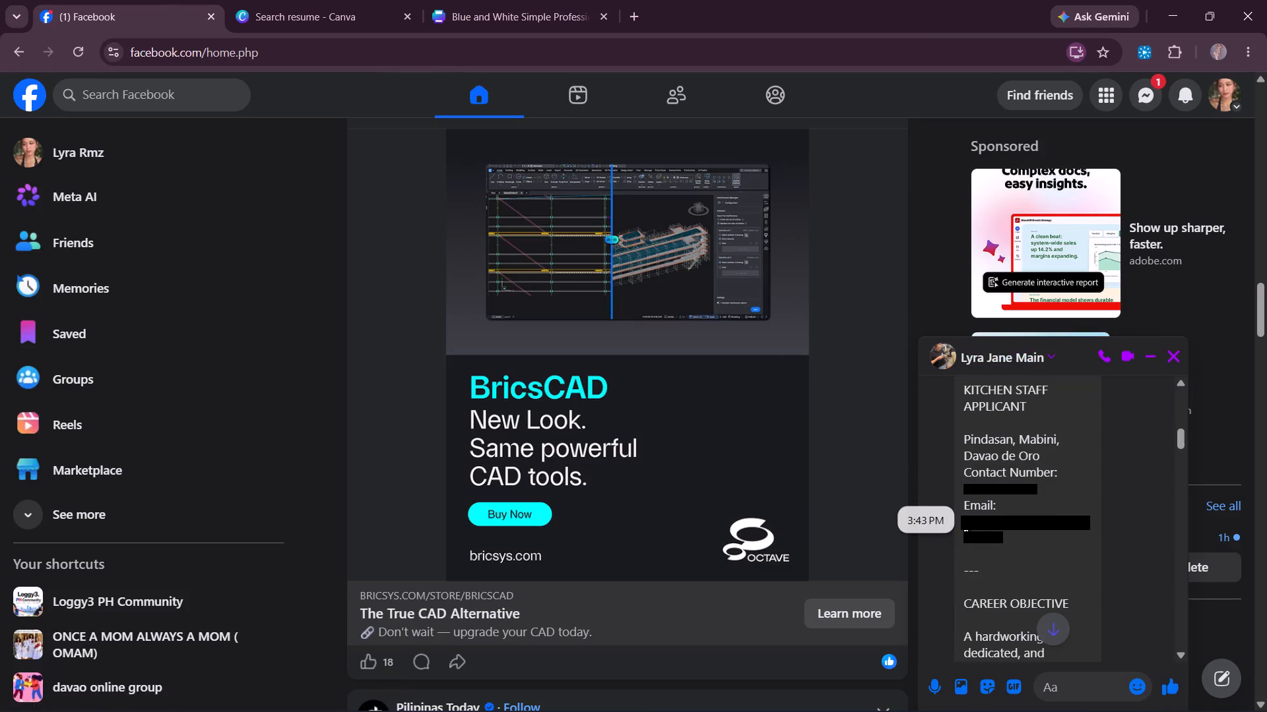
drag(965, 520, 1018, 541)
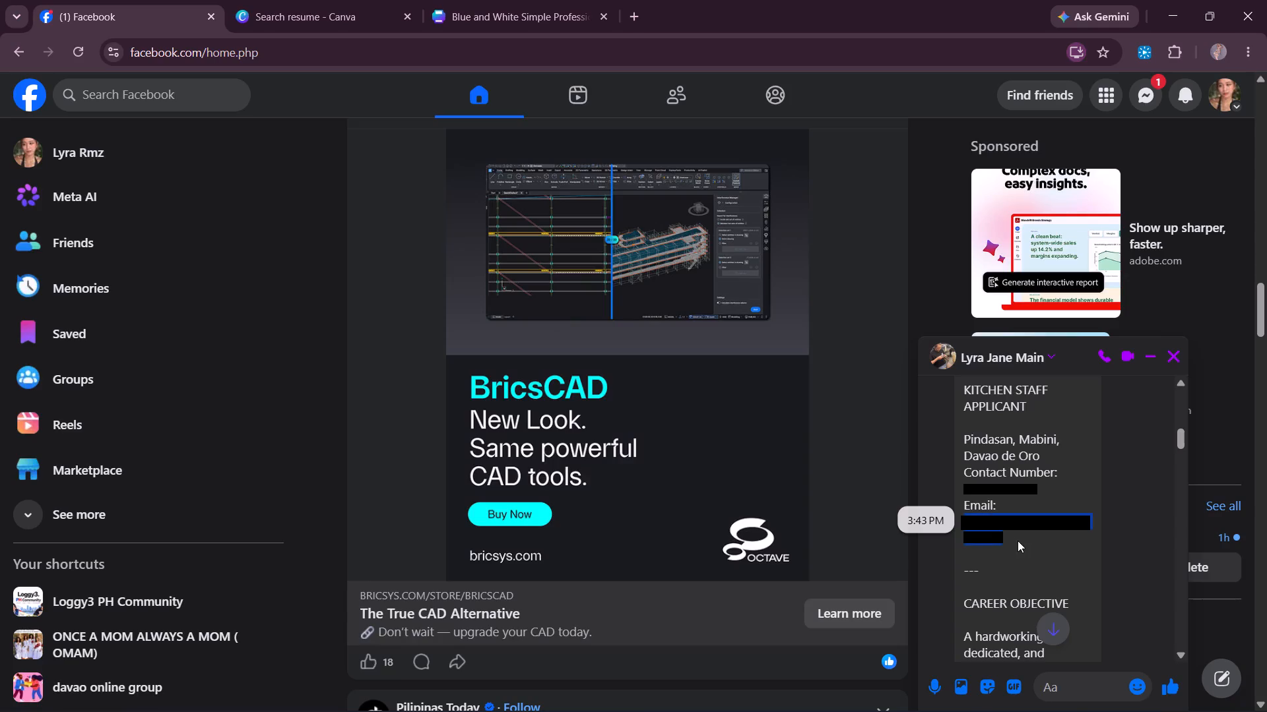
drag(1018, 541, 1022, 542)
right_click(992, 531)
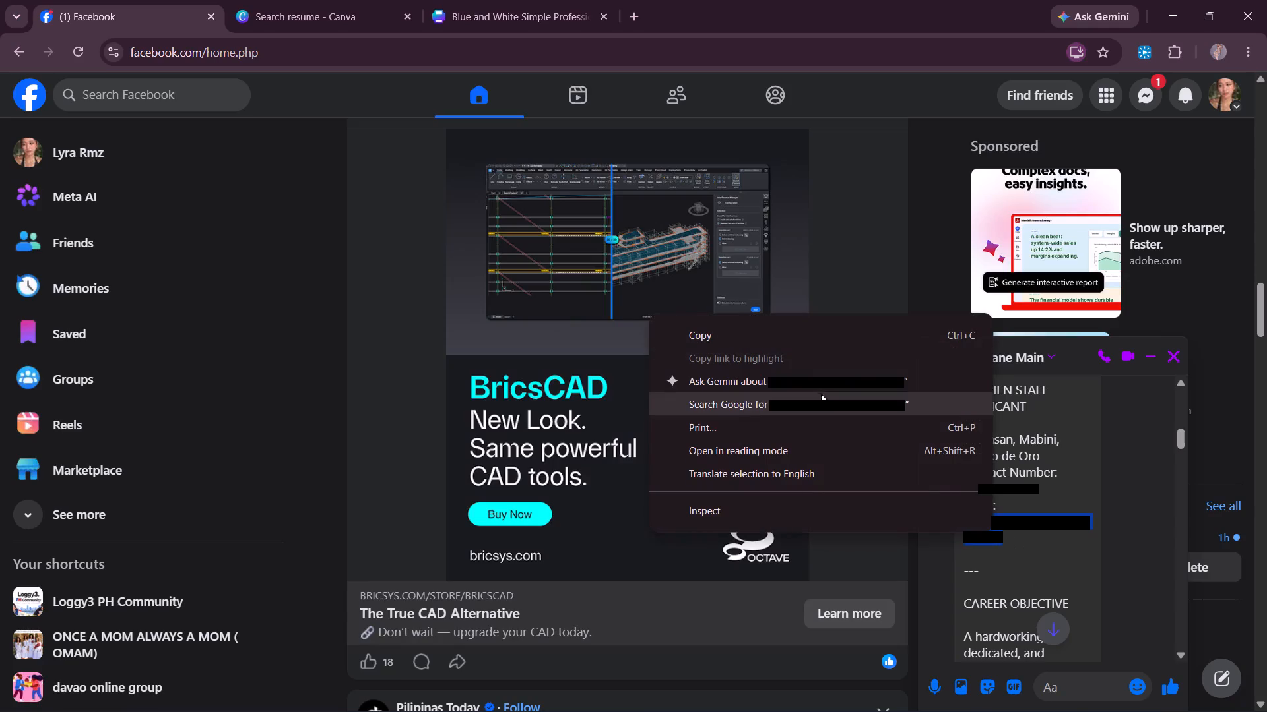
click(783, 342)
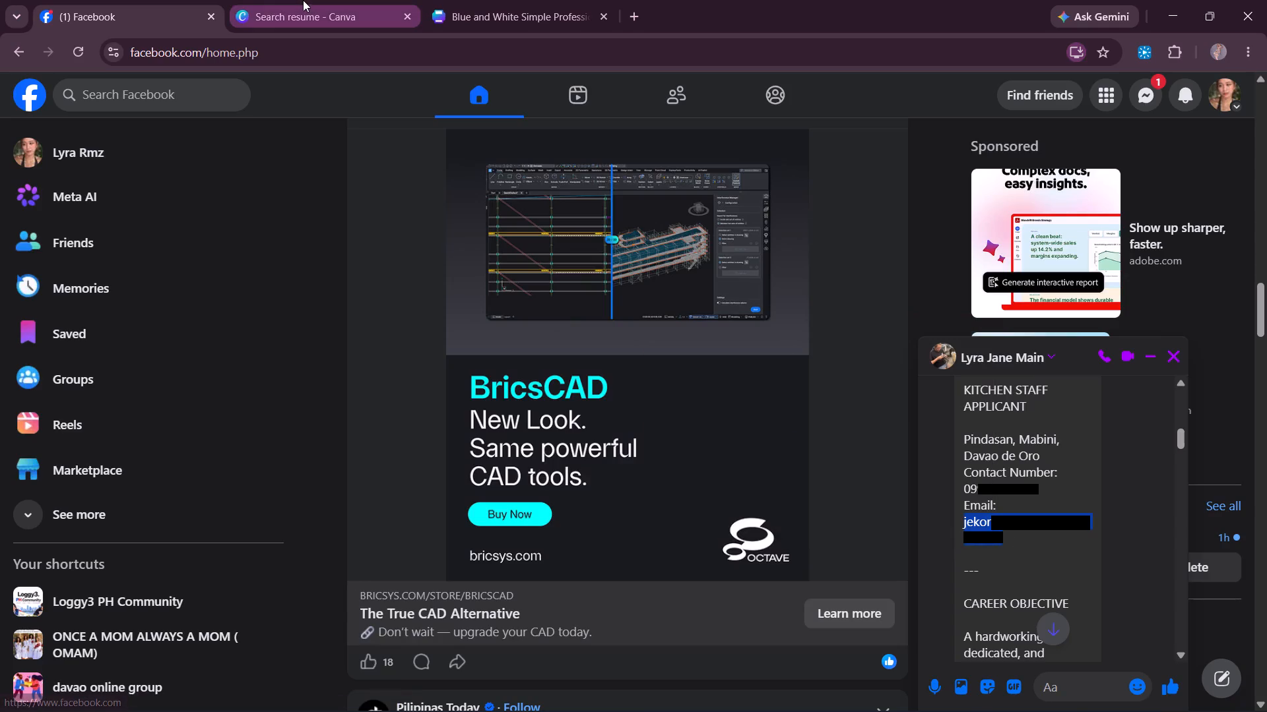
click(303, 1)
click(490, 0)
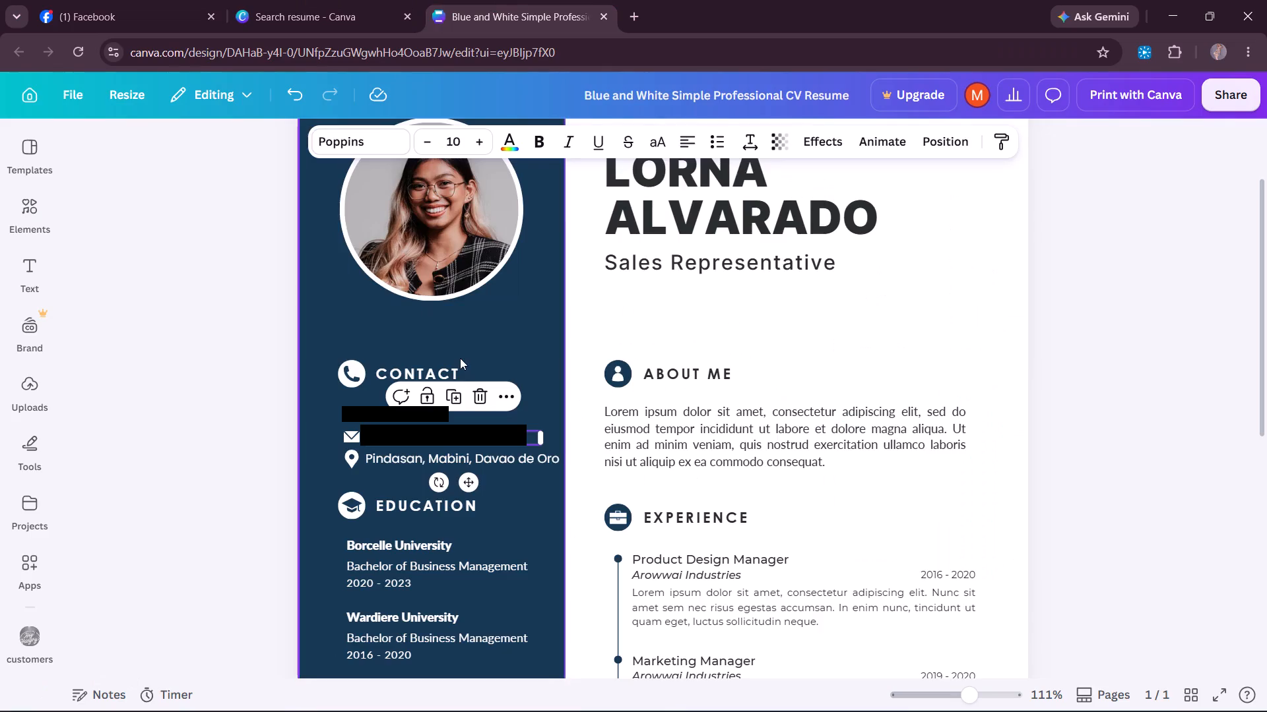
double_click(460, 439)
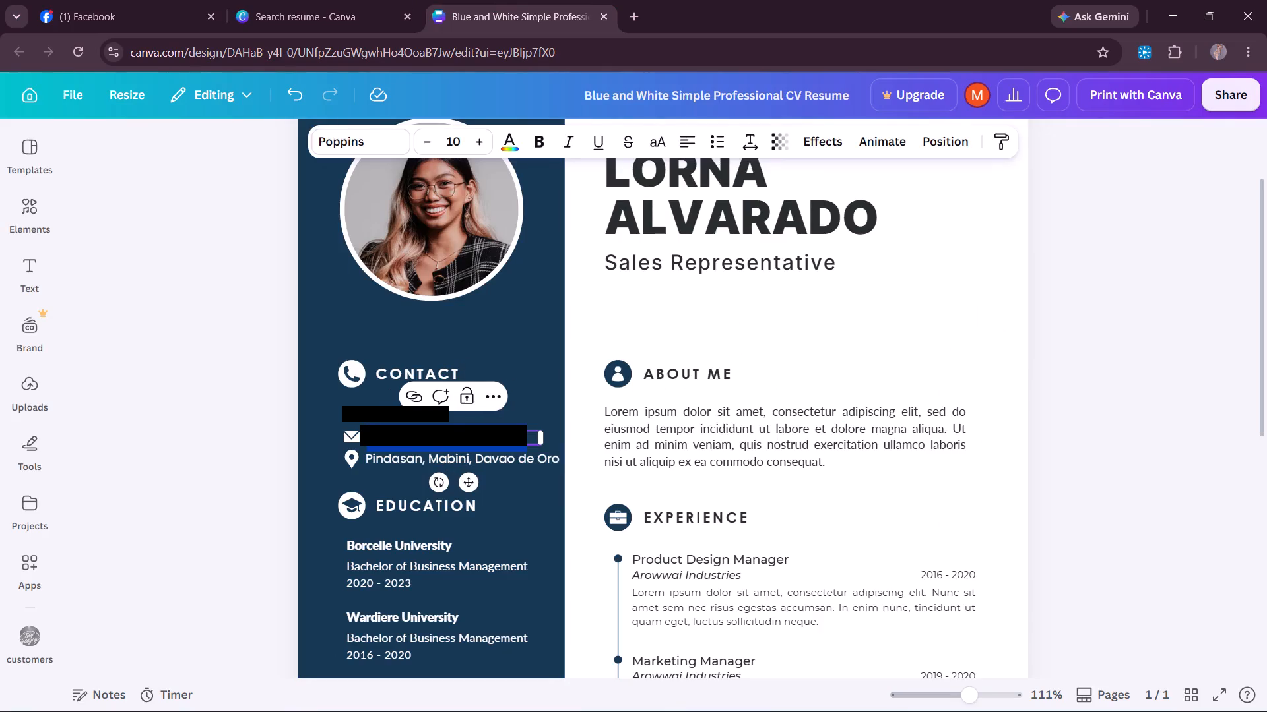
key(ctrl+v)
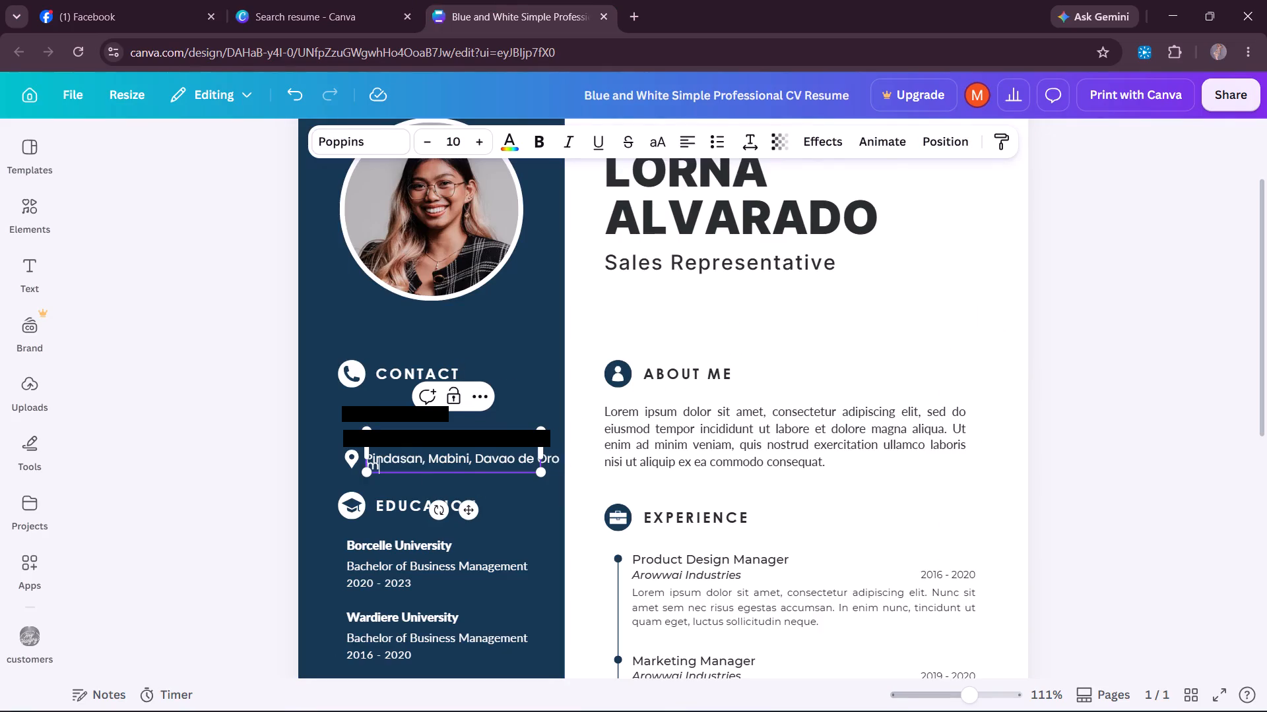
Widen the email text box under Contact so the address fits on one line, and deselect it.
drag(544, 448, 568, 443)
click(170, 429)
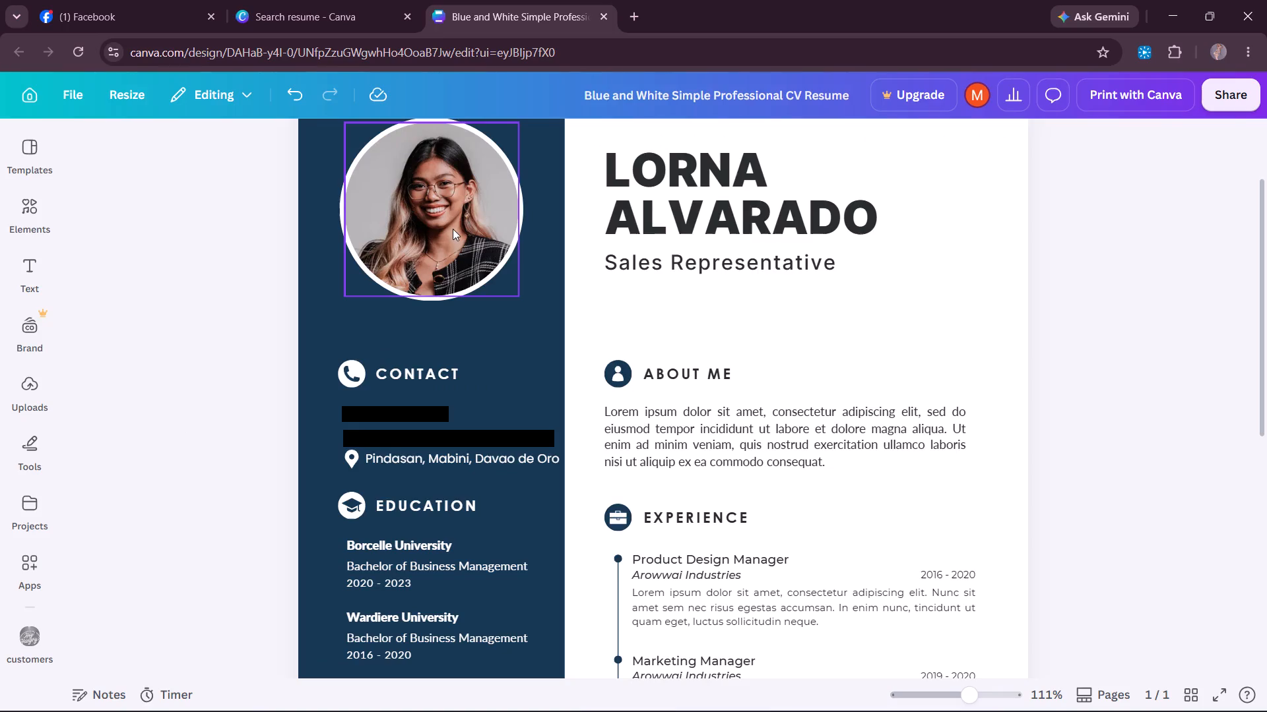
Leave the resume design to return to the applicant's details in the Facebook chat.
click(302, 0)
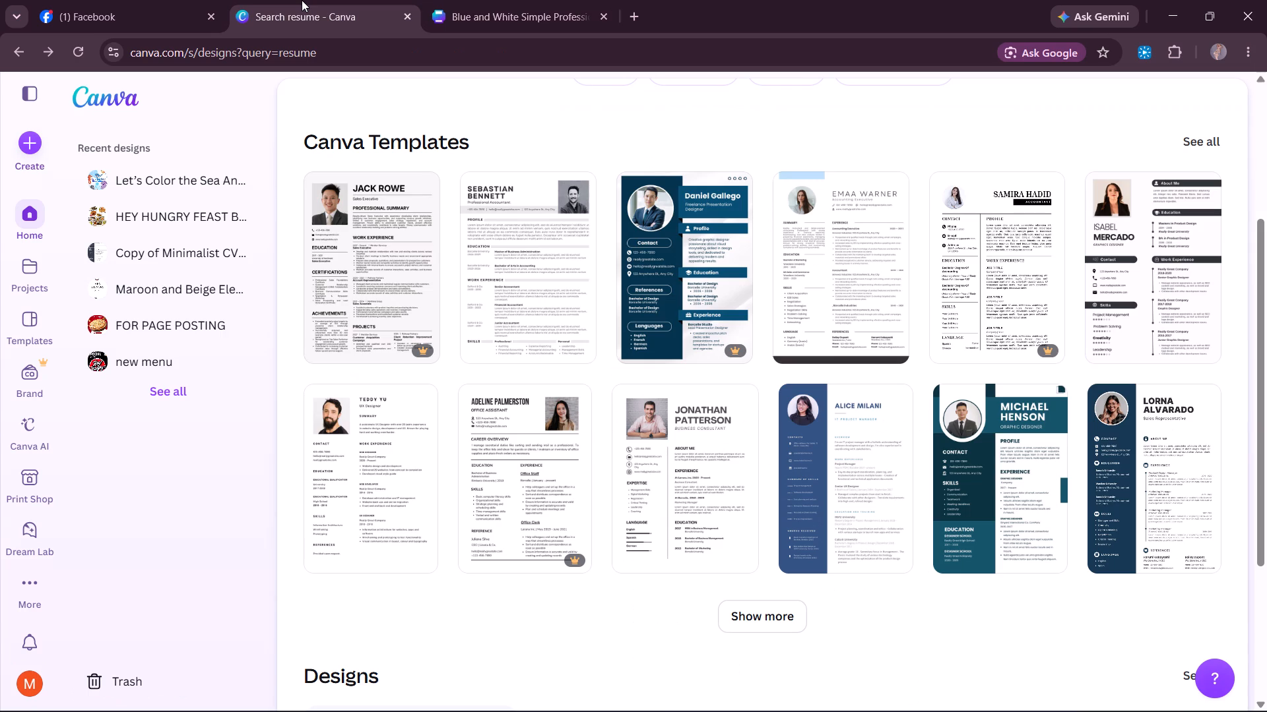
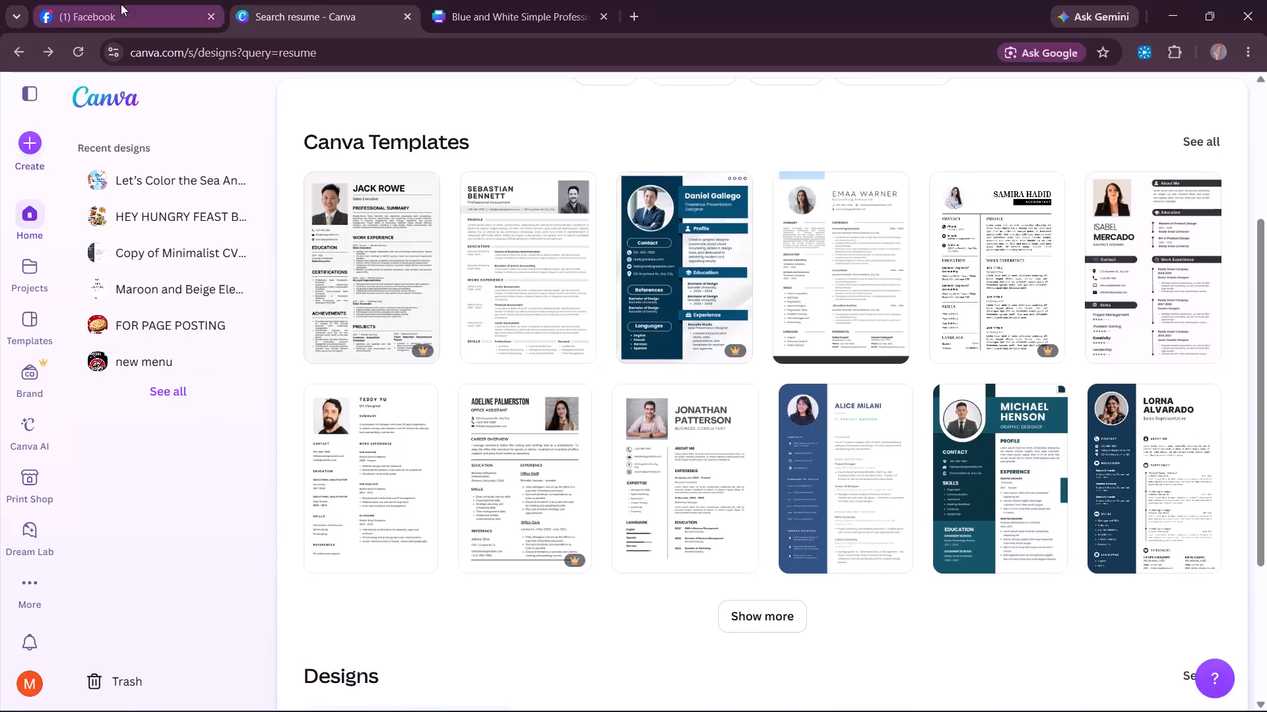
Switch to the Facebook chat and find the Career Objective section of the kitchen staff applicant's details.
click(121, 4)
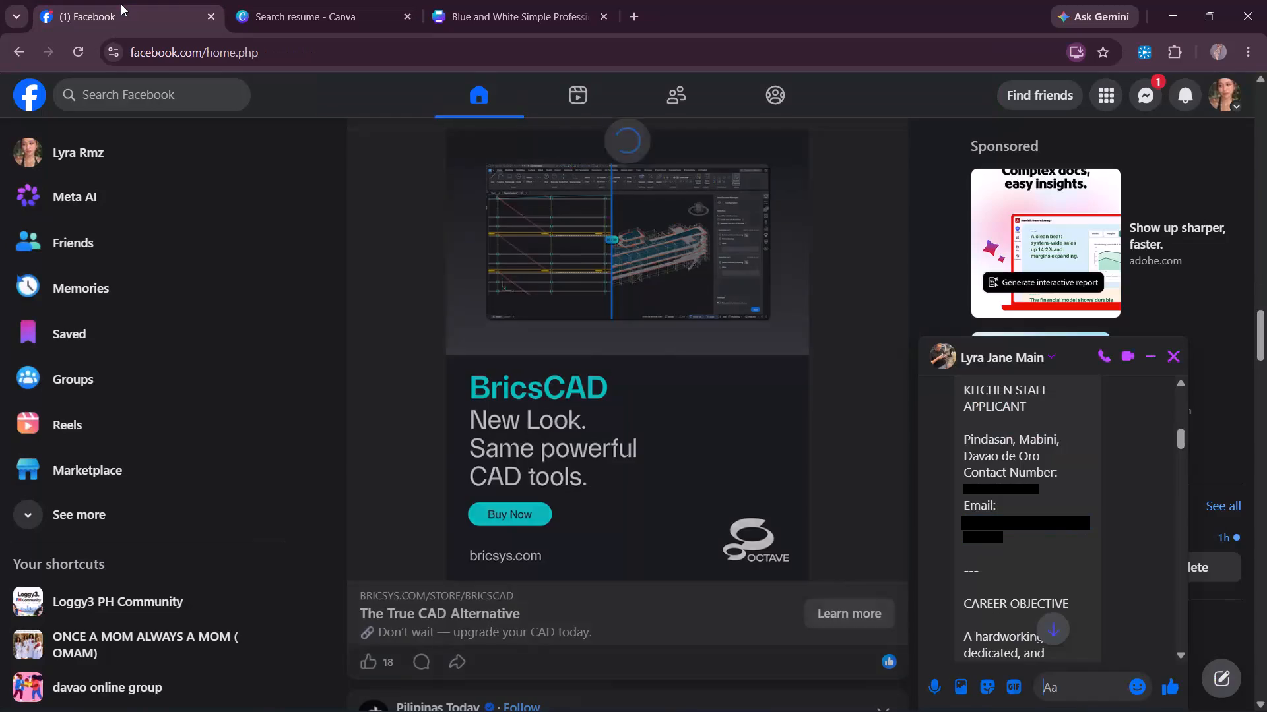
scroll(1000, 498, down, 1)
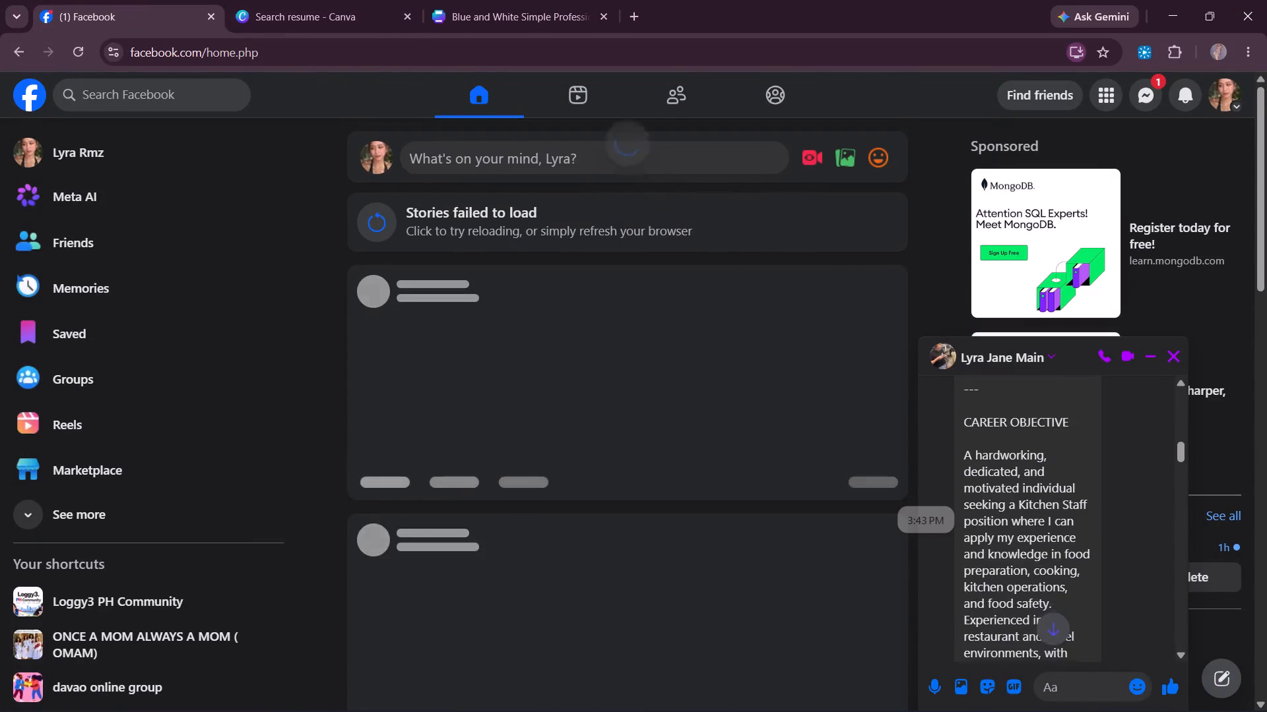
scroll(1000, 498, down, 2)
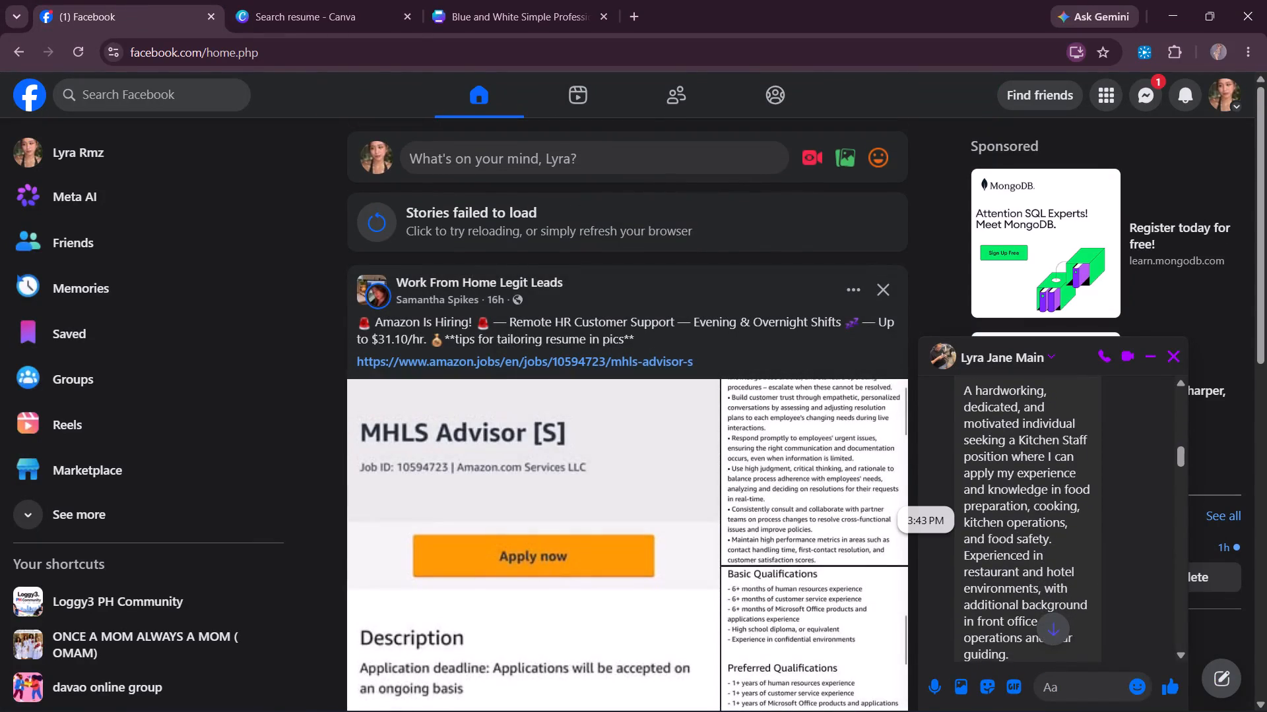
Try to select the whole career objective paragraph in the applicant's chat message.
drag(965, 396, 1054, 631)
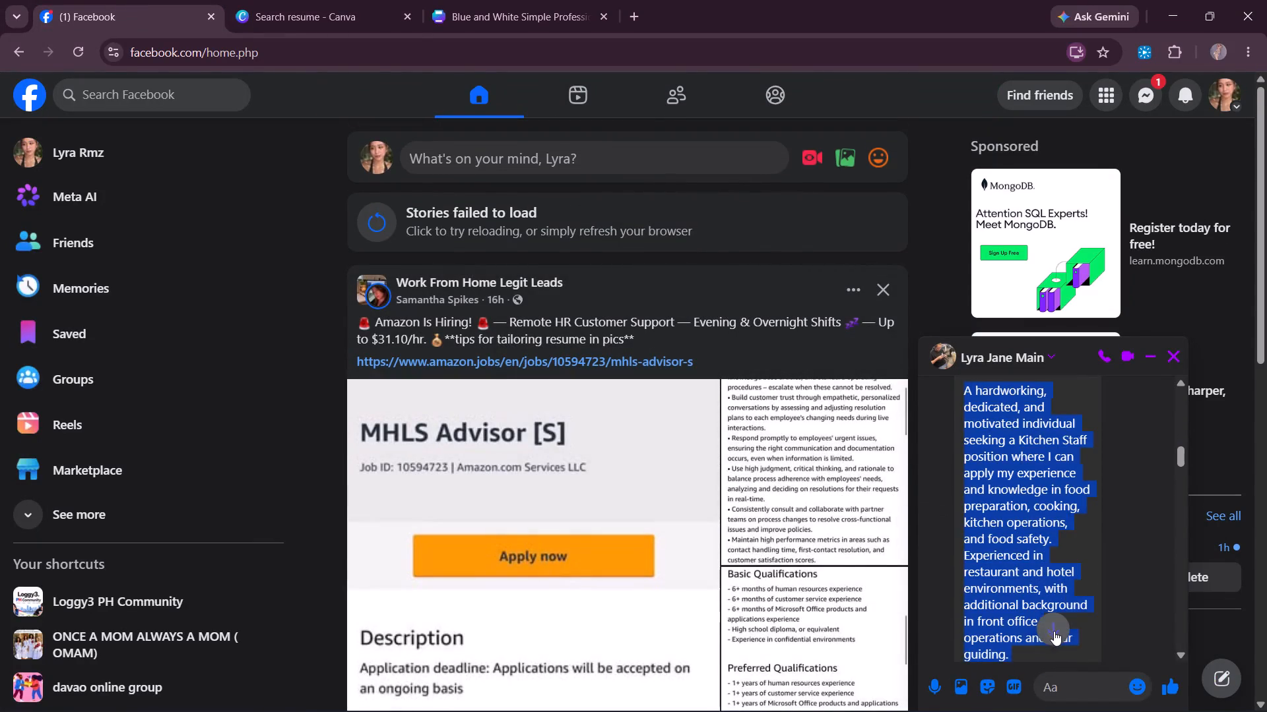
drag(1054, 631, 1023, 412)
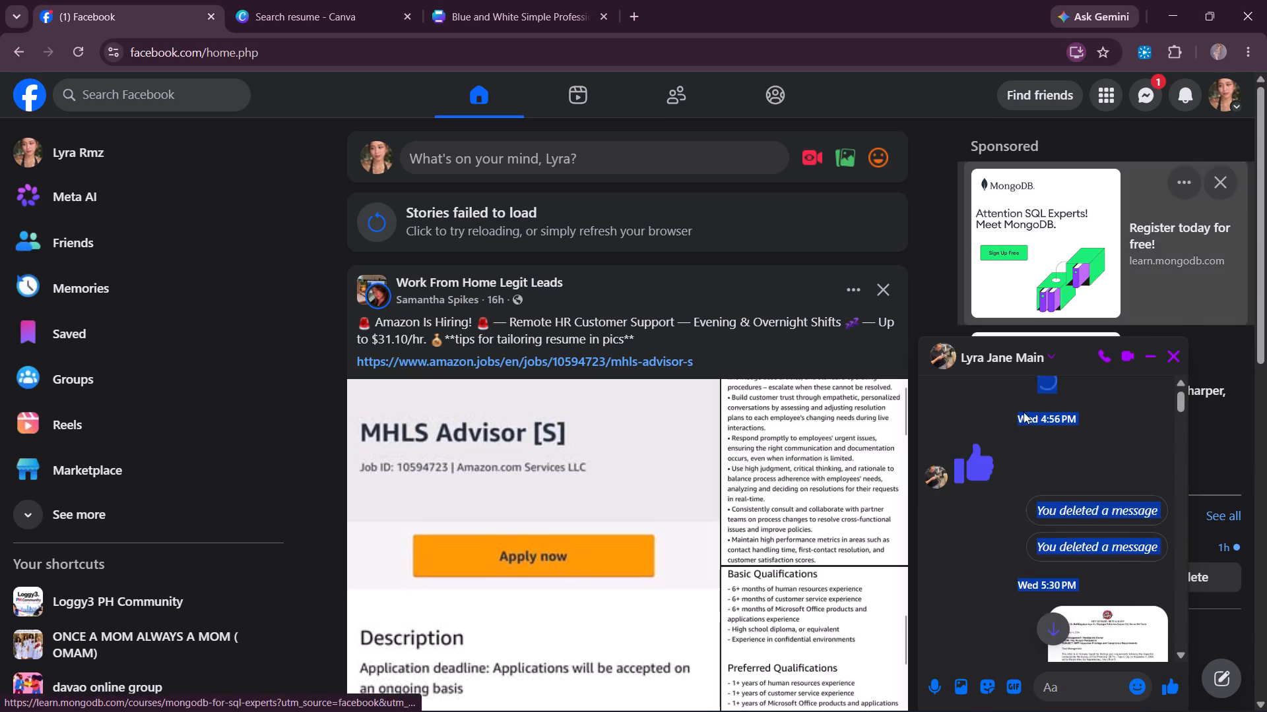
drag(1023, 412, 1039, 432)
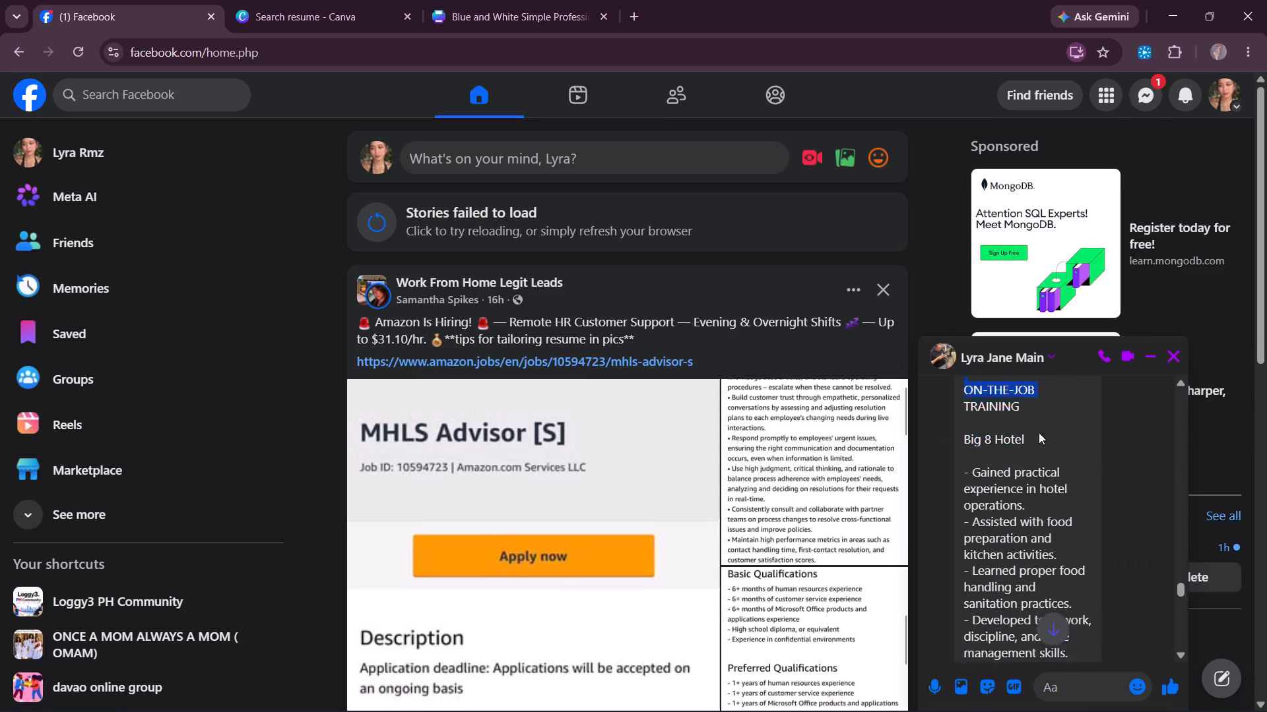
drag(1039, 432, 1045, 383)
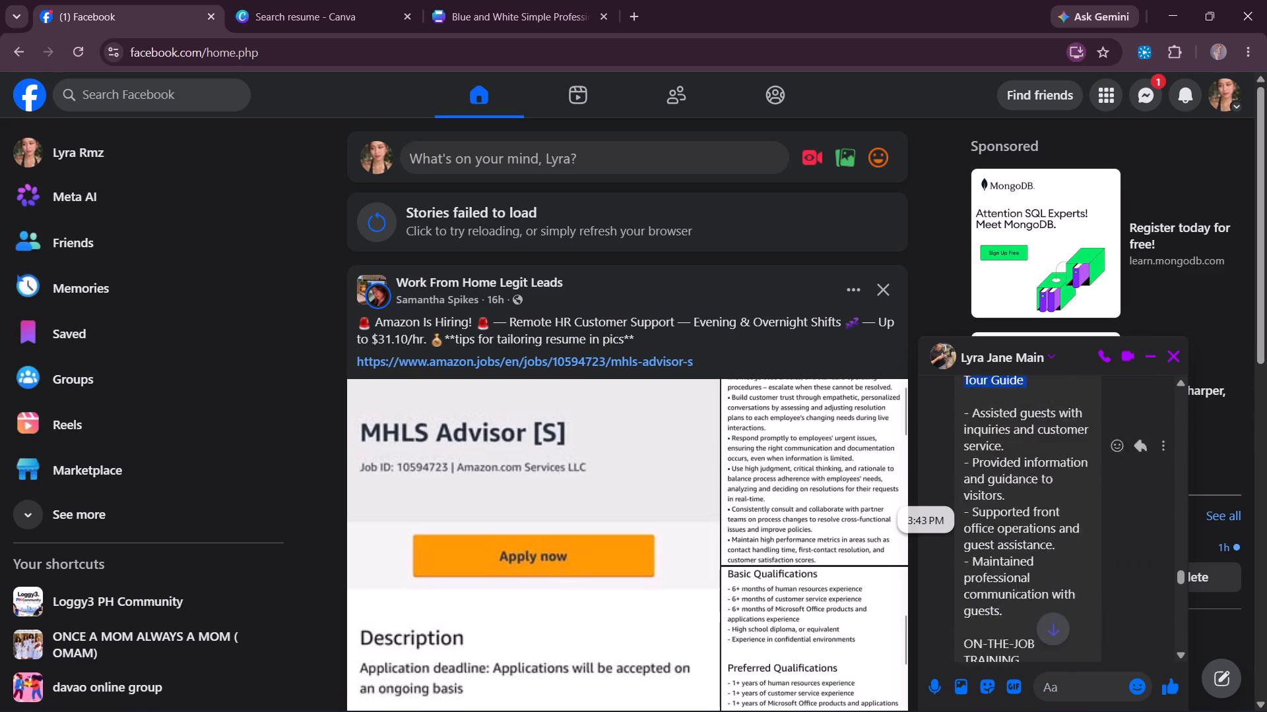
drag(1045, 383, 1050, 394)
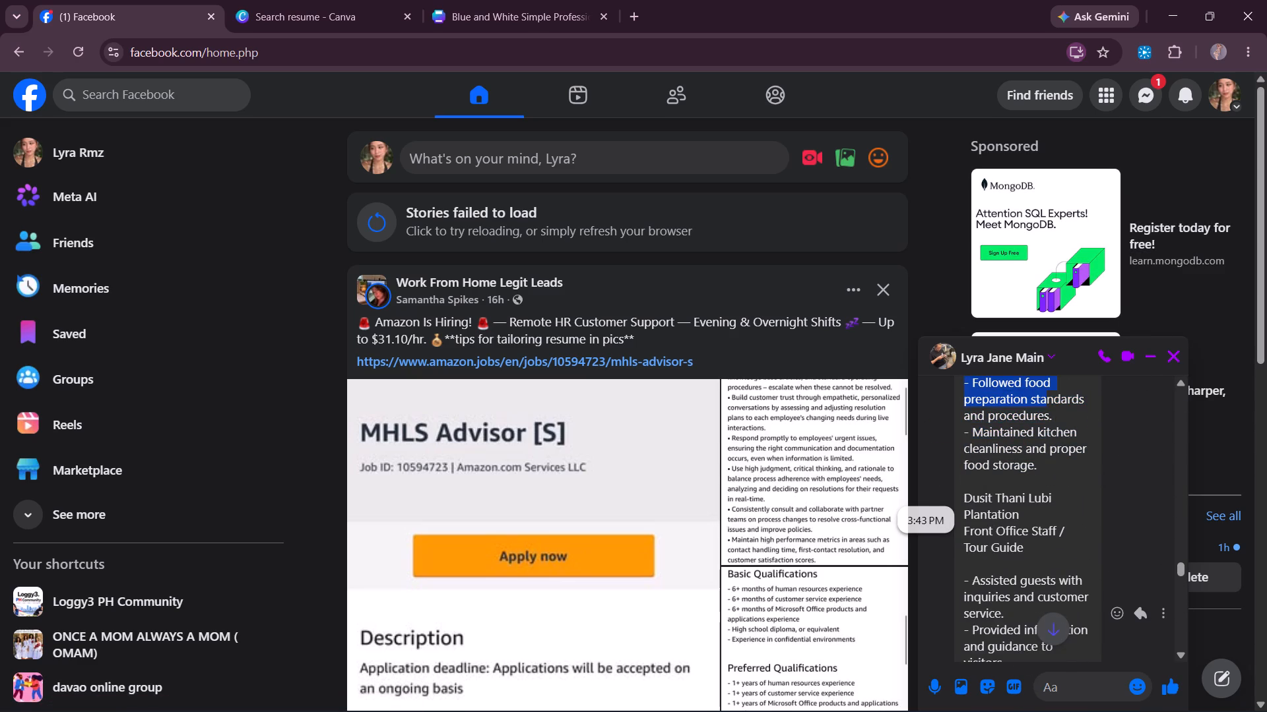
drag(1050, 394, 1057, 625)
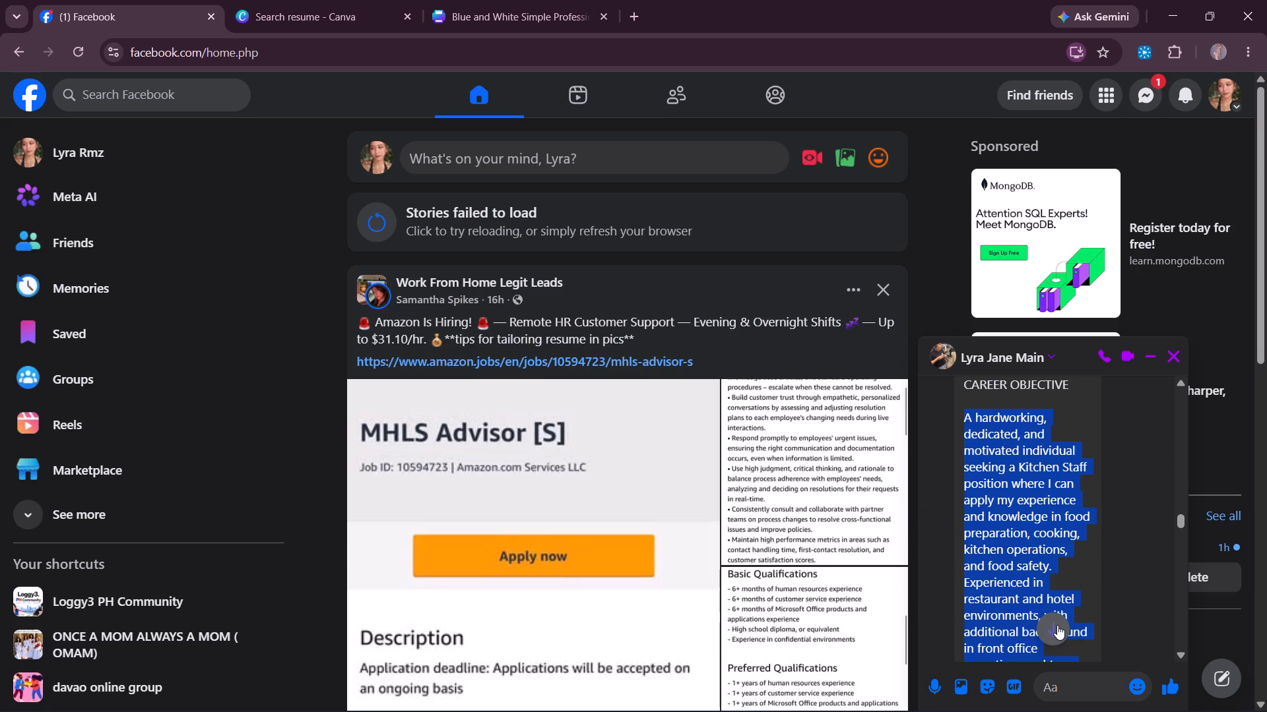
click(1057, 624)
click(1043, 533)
Select the applicant's career objective in the chat message, from the Career Objective heading through "front office operations and tour guiding.".
scroll(1043, 533, up, 1)
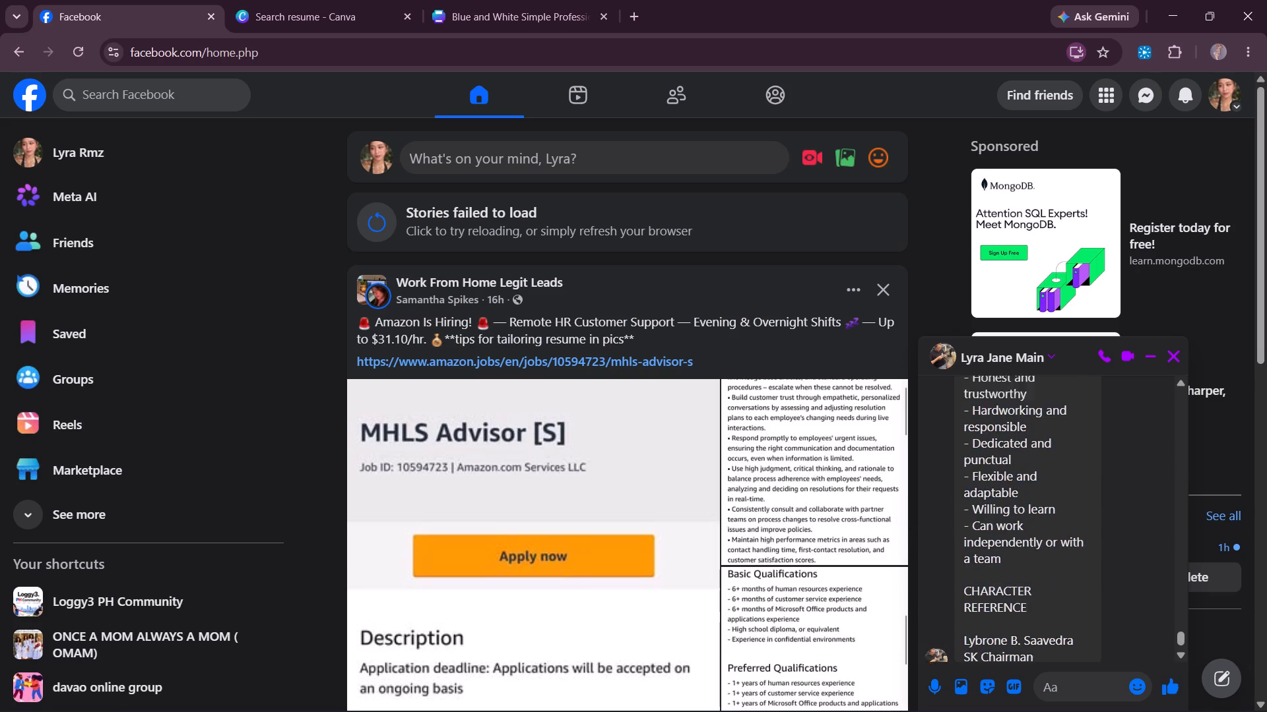
scroll(1043, 533, up, 6)
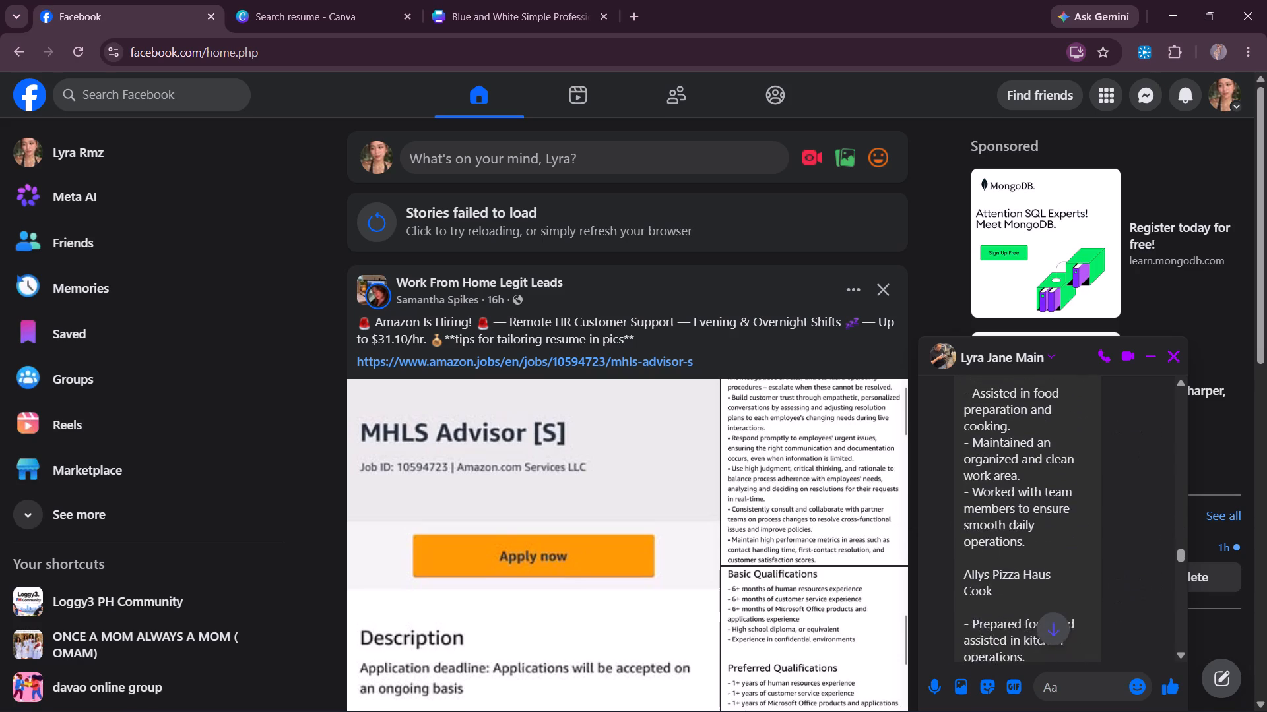
scroll(1043, 533, up, 5)
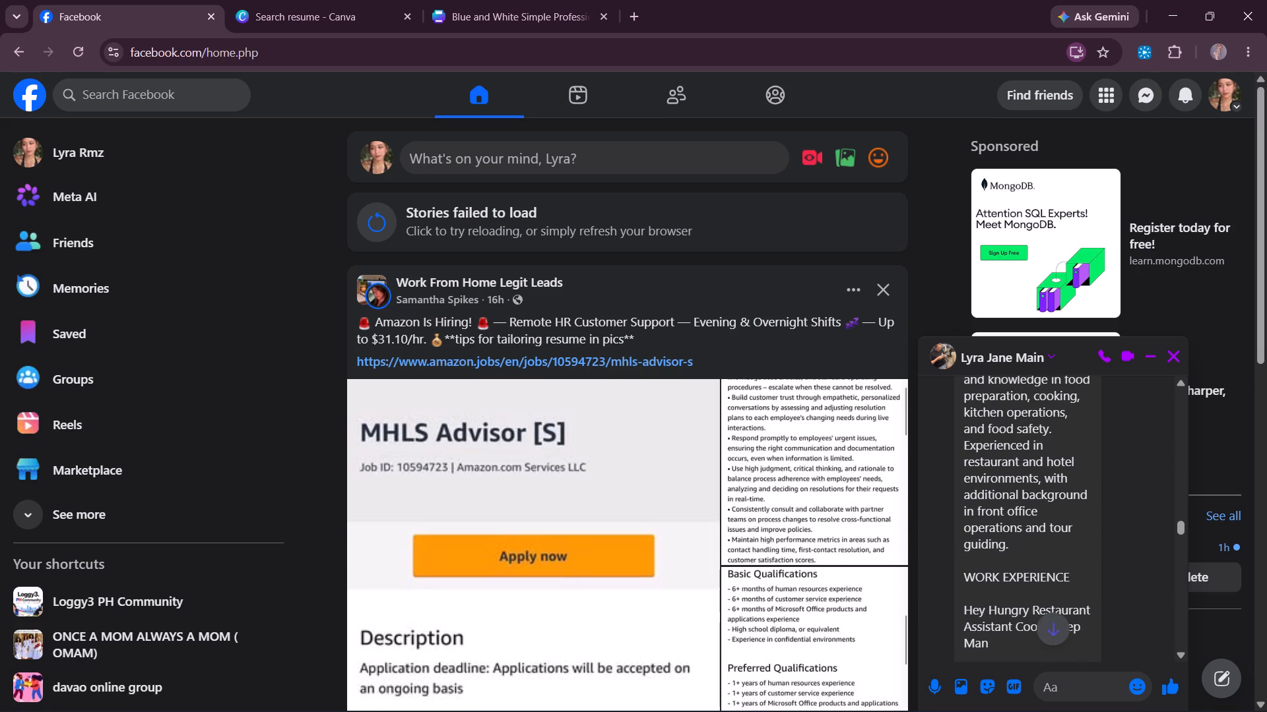
scroll(1043, 533, up, 4)
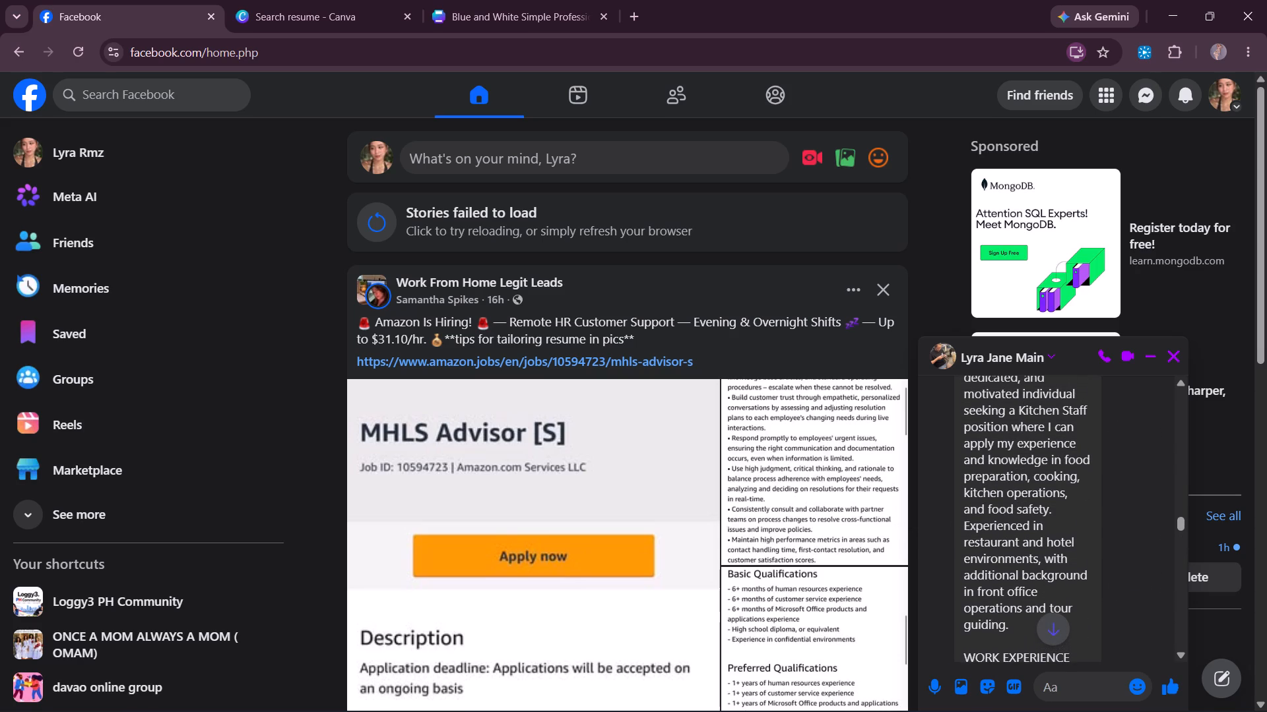
click(1010, 626)
click(1009, 626)
drag(1007, 623, 958, 451)
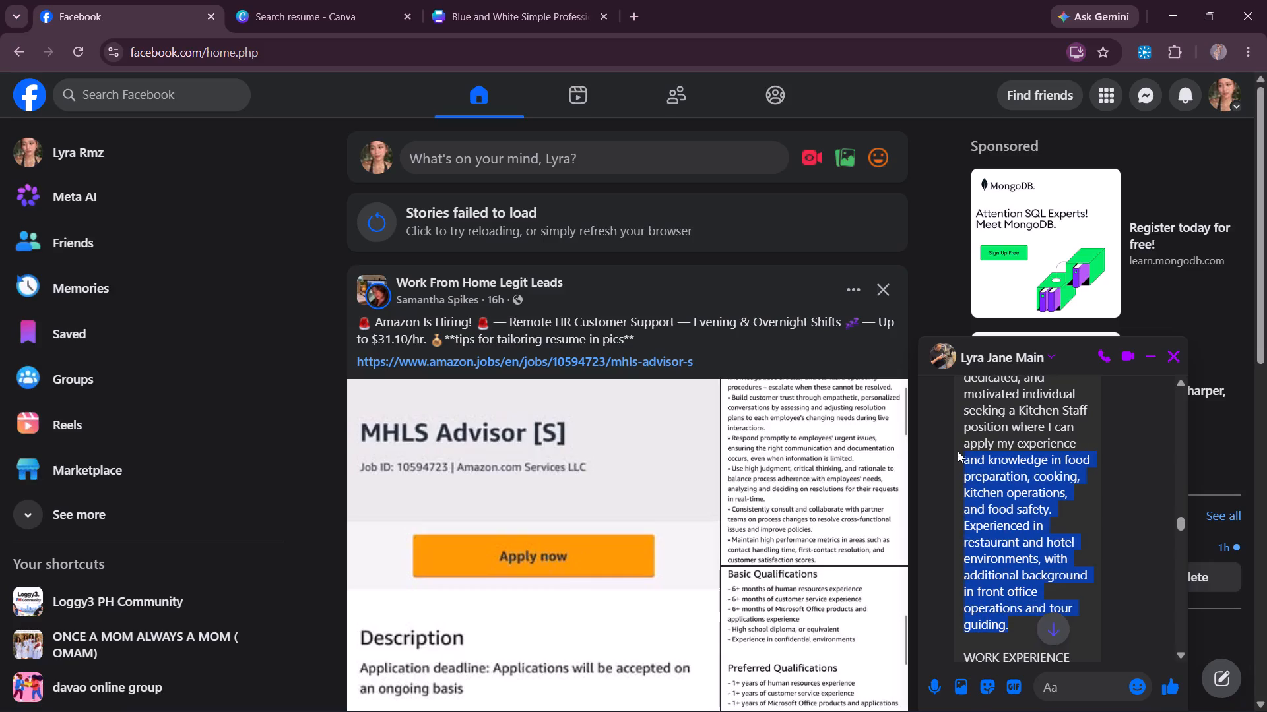
drag(958, 451, 961, 439)
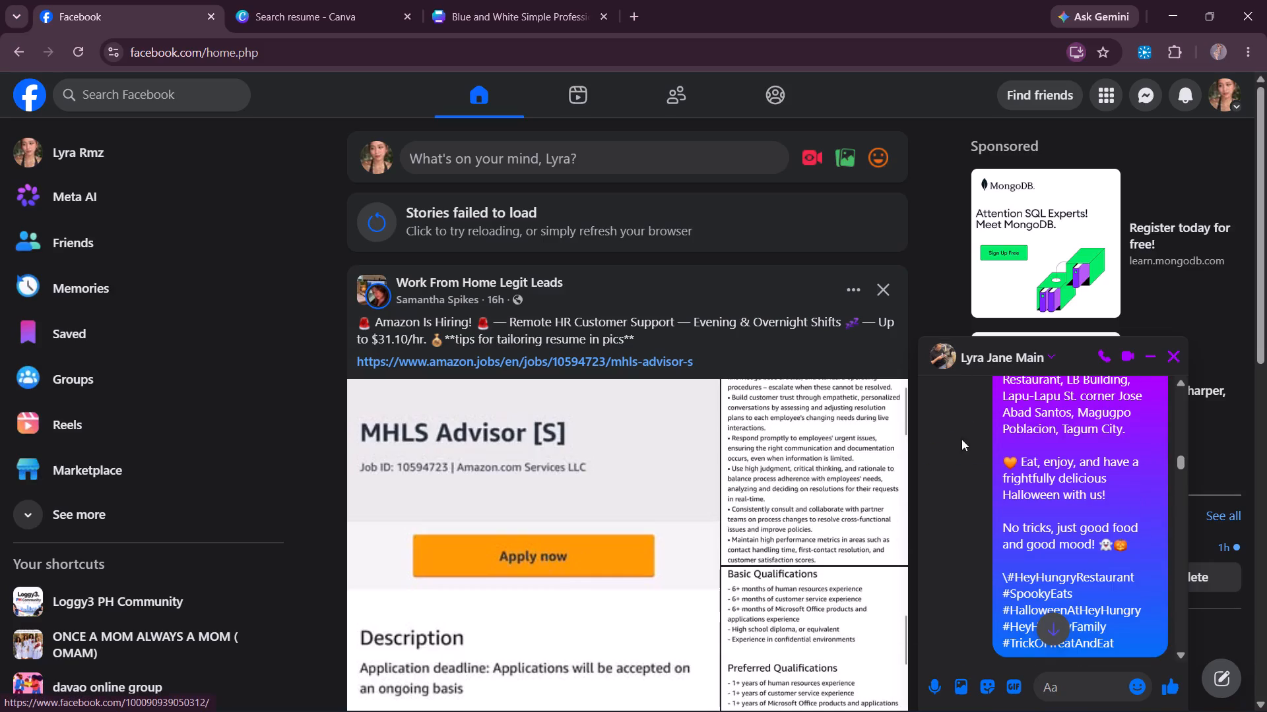
drag(961, 439, 969, 512)
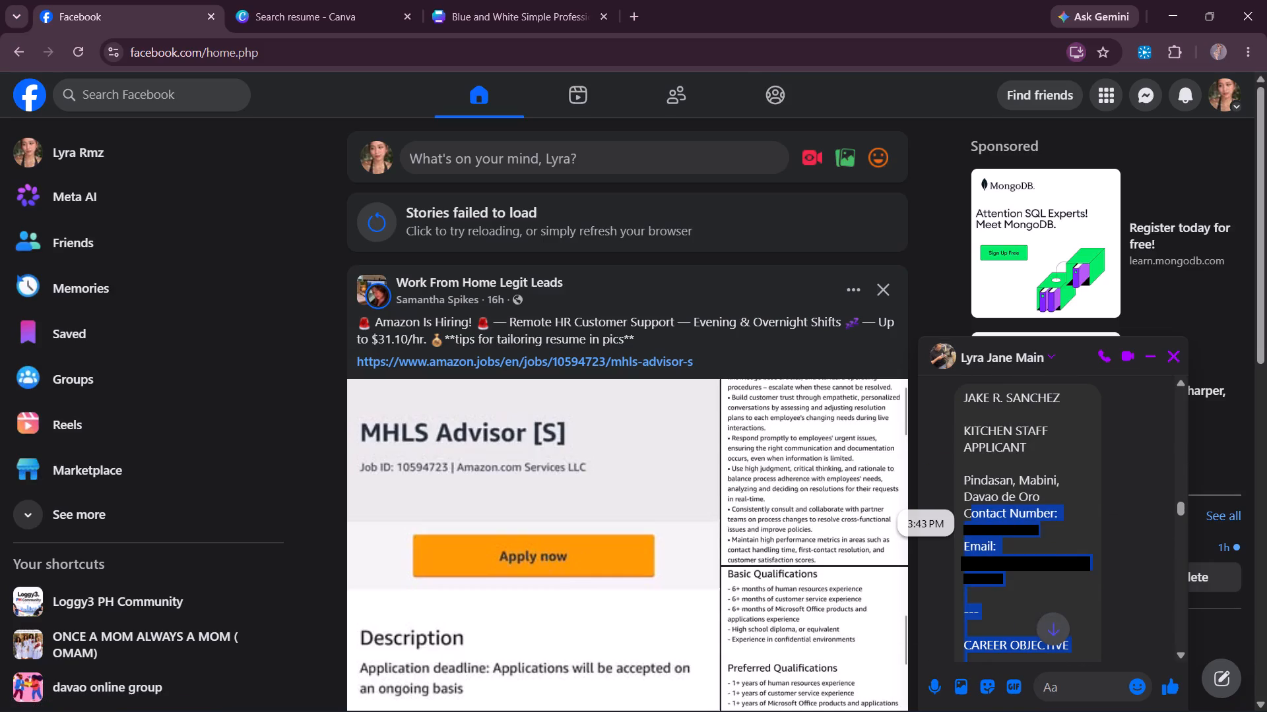
drag(969, 512, 967, 648)
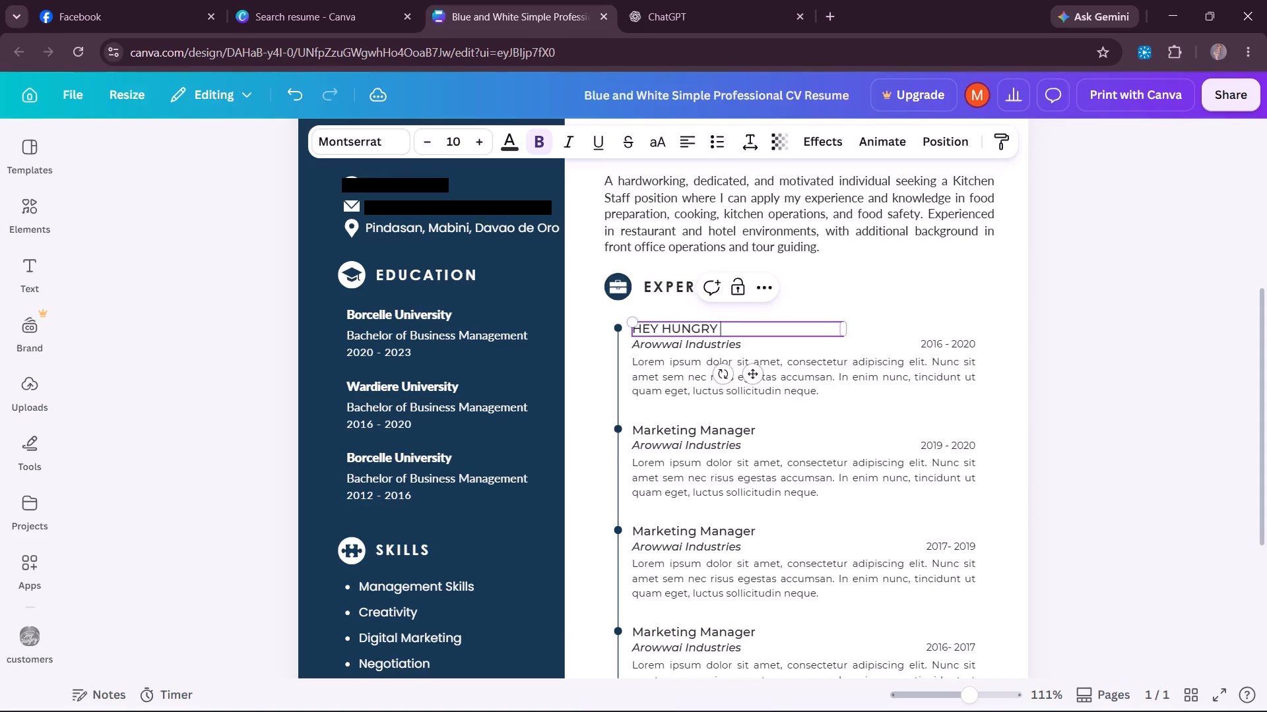
Complete the first Experience entry's heading so it reads HEY HUNGRY RESTAURANT.
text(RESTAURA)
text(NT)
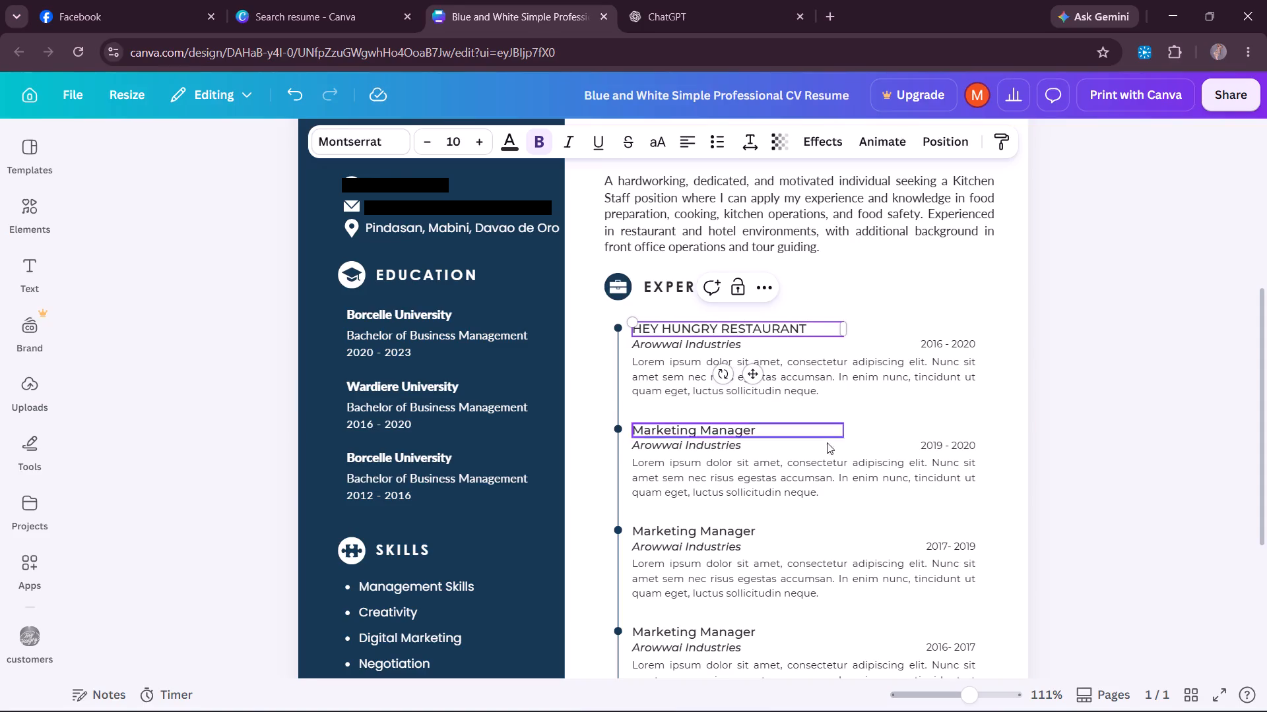
Check the Hey Hungry Restaurant job details in the Facebook chat, then switch back to Canva.
click(100, 2)
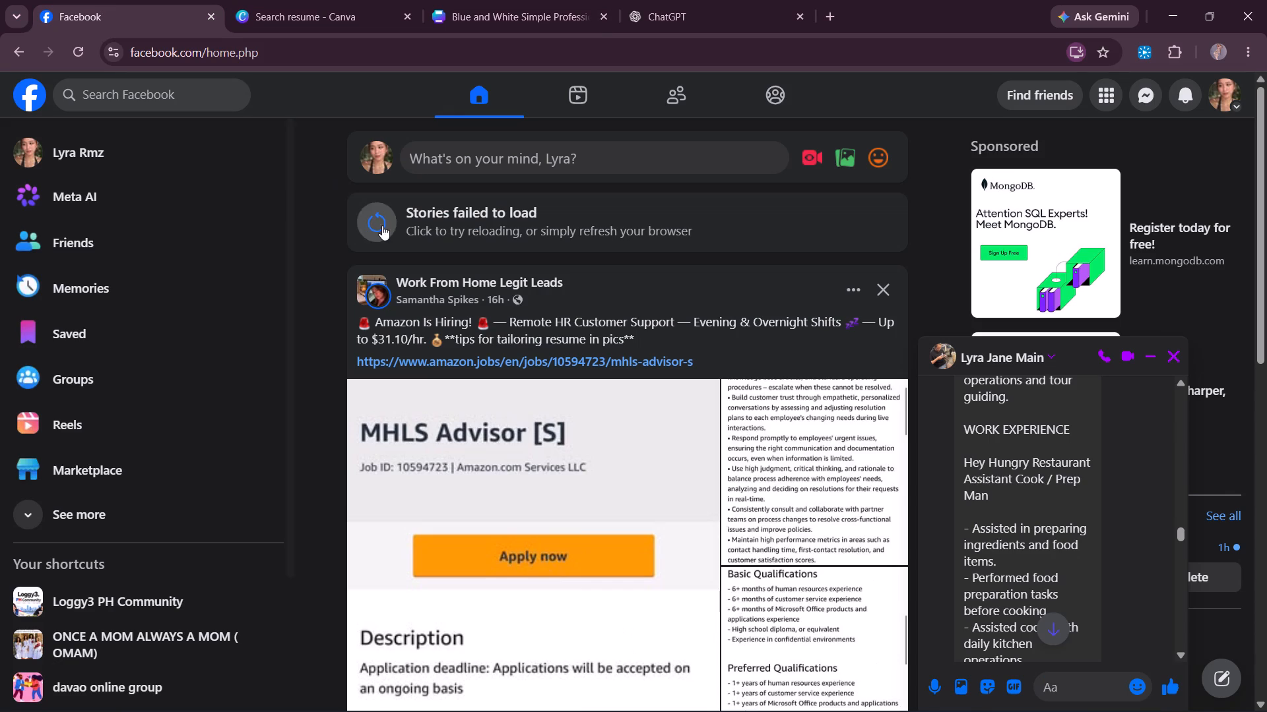
click(308, 0)
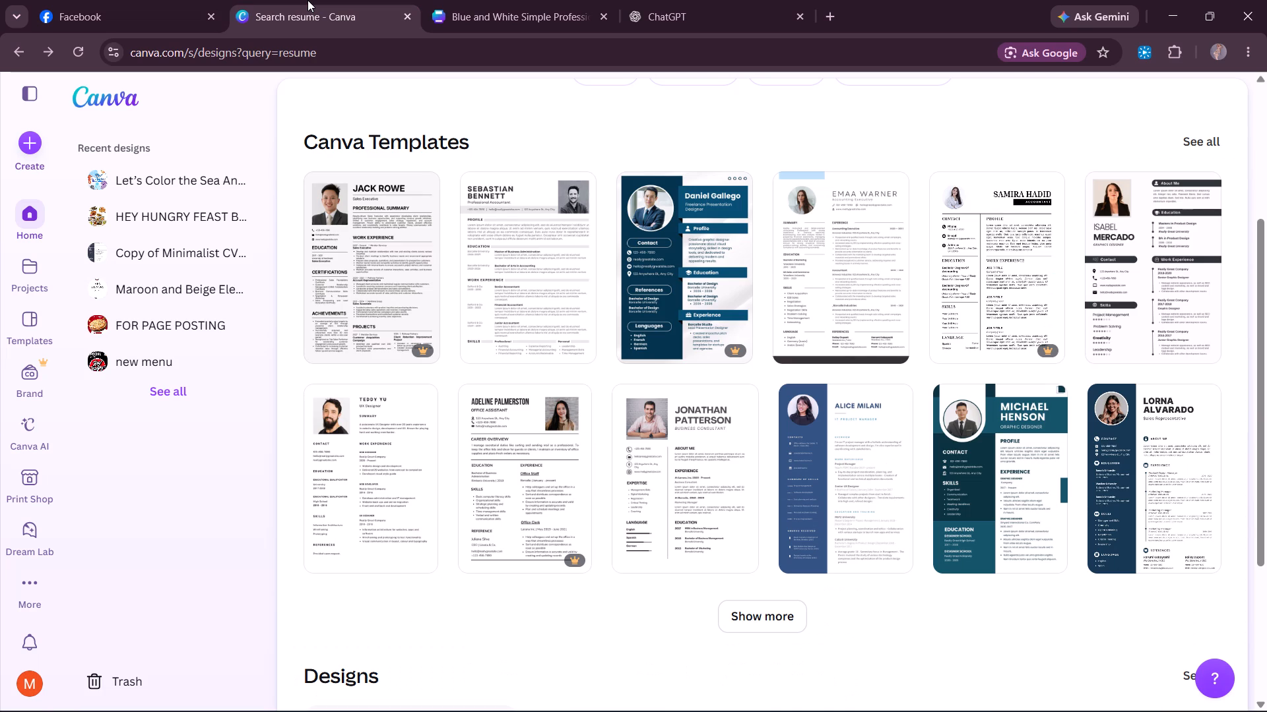
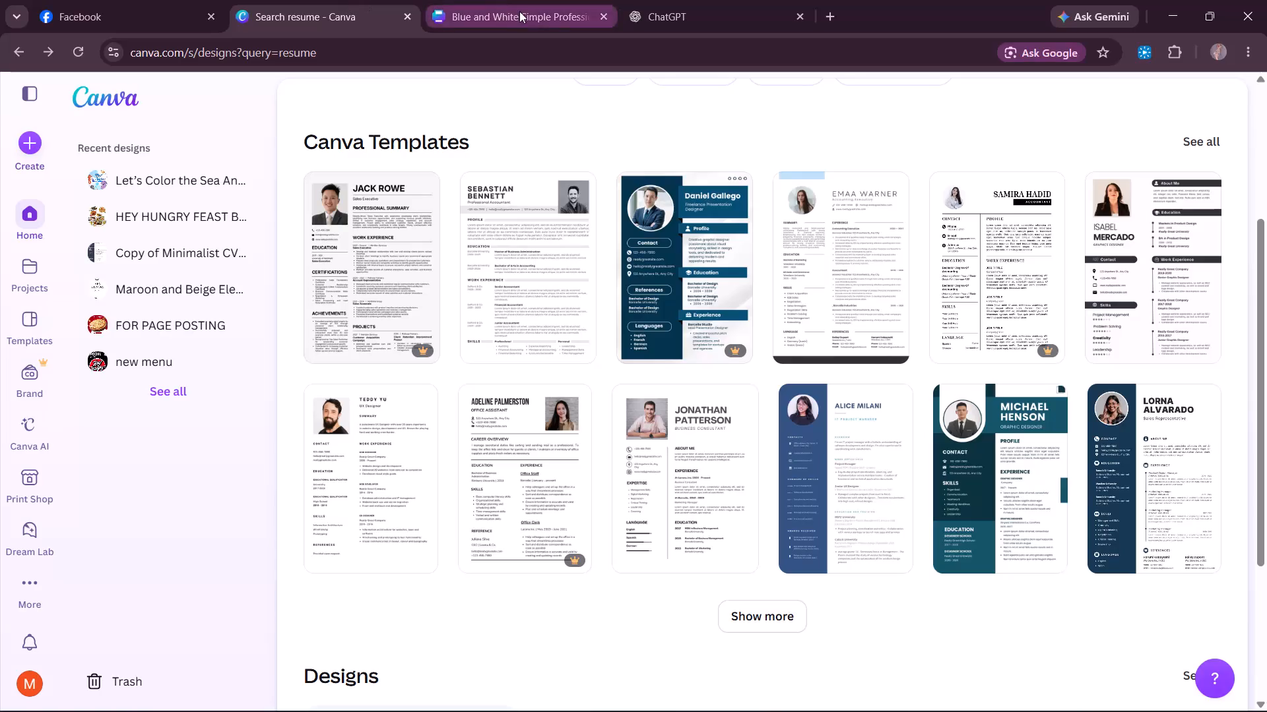
Return to the resume design and open the company line beneath HEY HUNGRY RESTAURANT in the Experience section for editing.
click(516, 5)
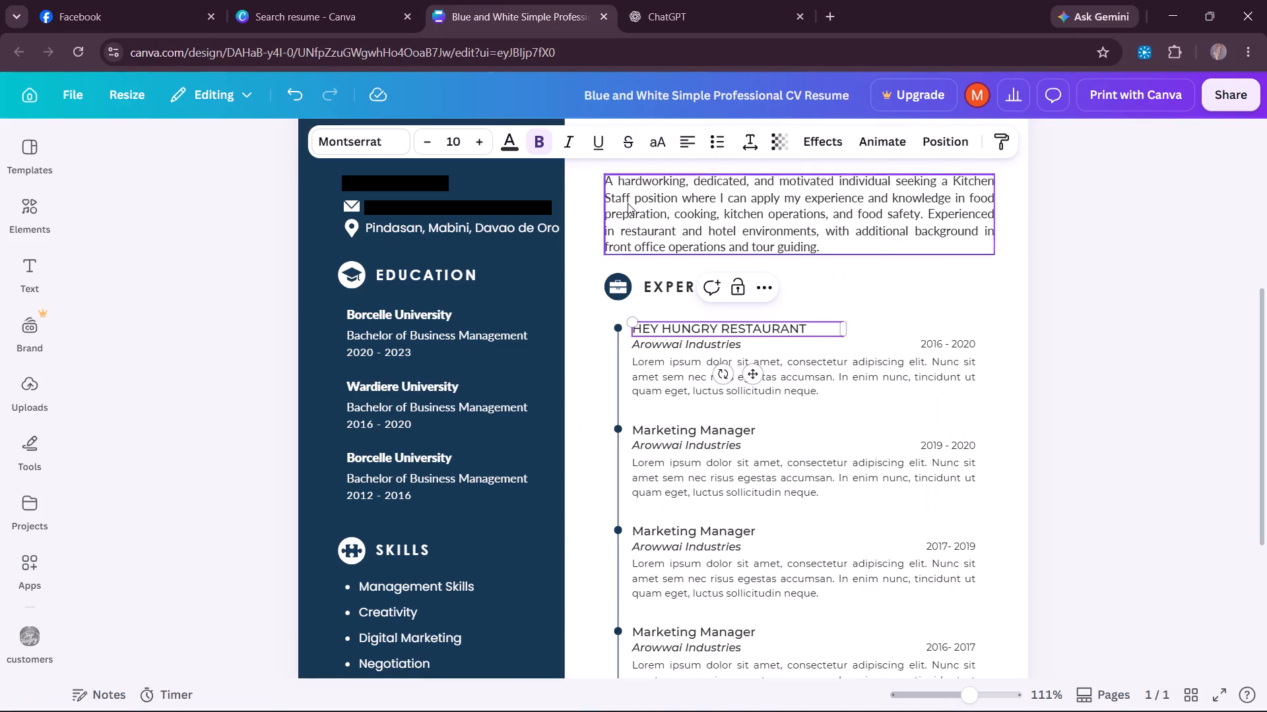
double_click(703, 342)
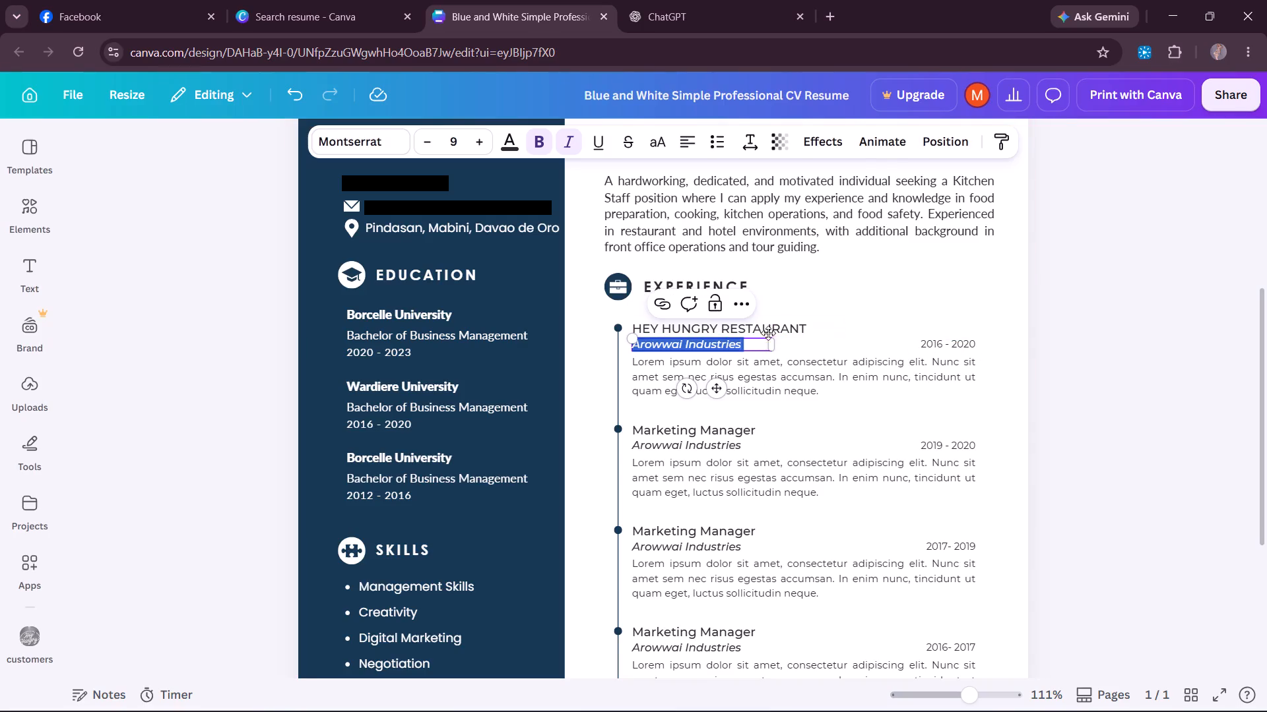
Open the placeholder description beneath HEY HUNGRY RESTAURANT for editing, and bring up the Hey Hungry Restaurant duties in the Facebook chat.
click(1103, 377)
double_click(794, 376)
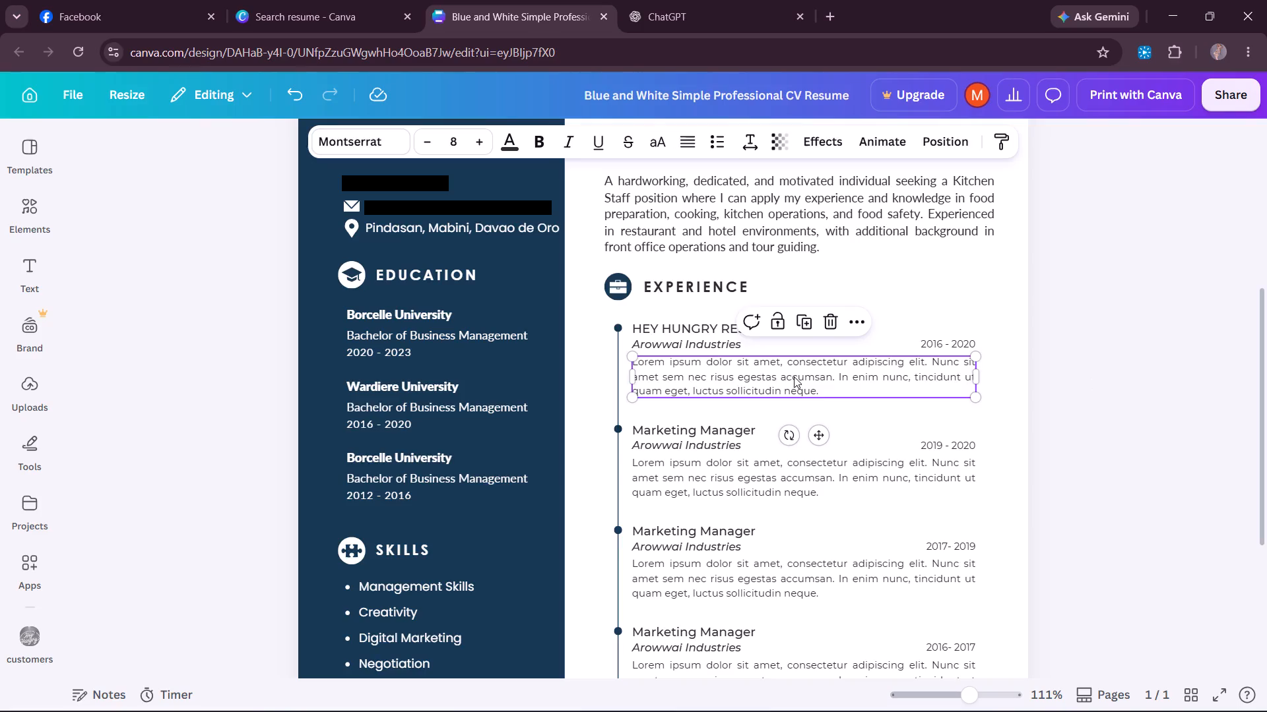
click(327, 0)
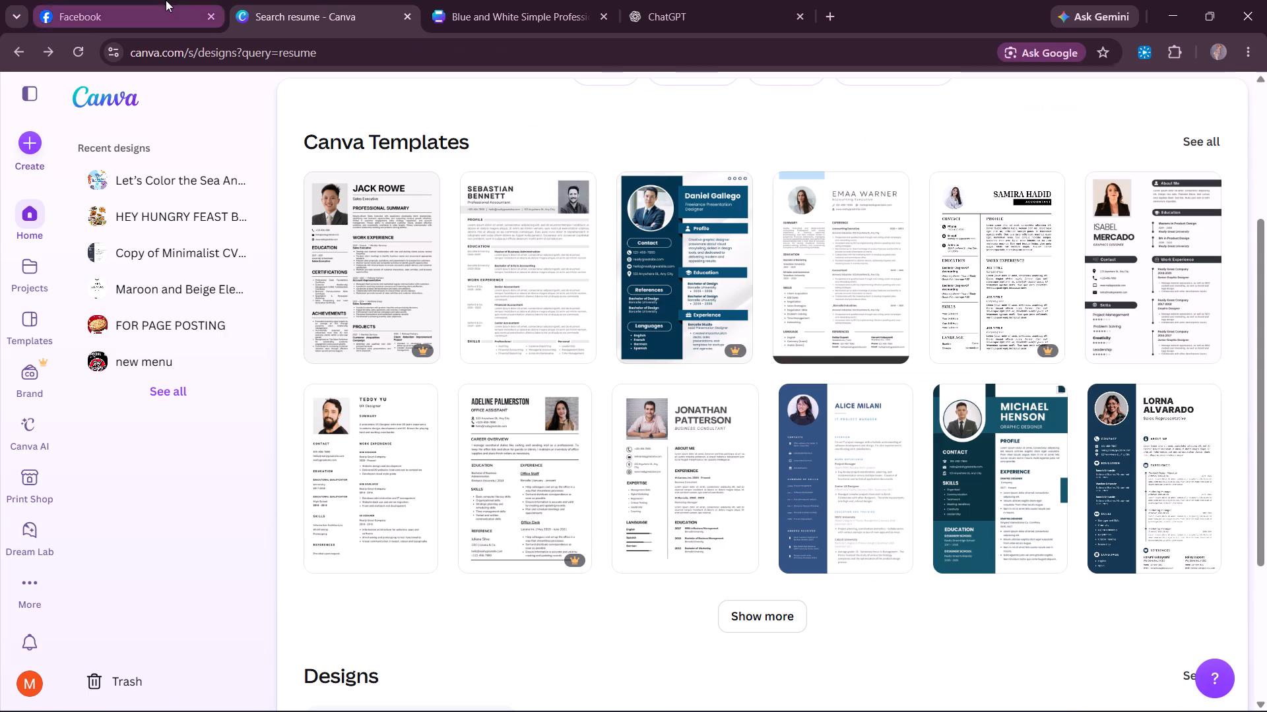
click(166, 0)
scroll(1073, 547, down, 1)
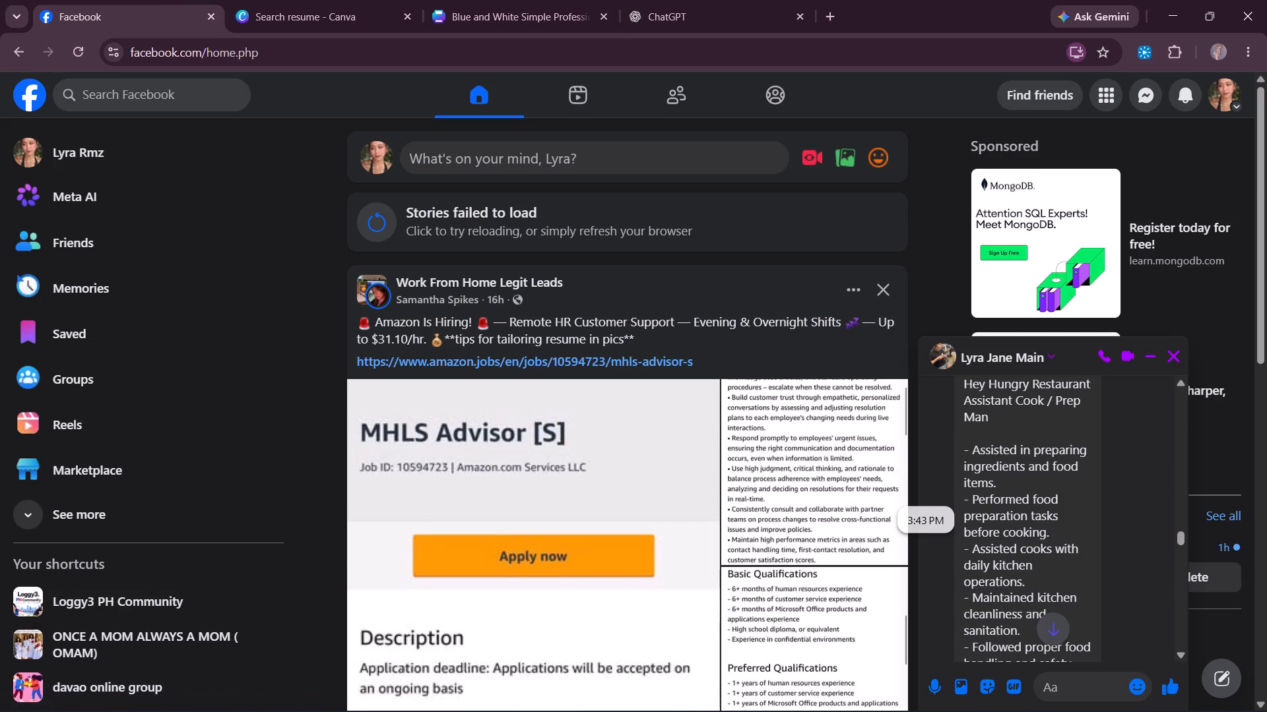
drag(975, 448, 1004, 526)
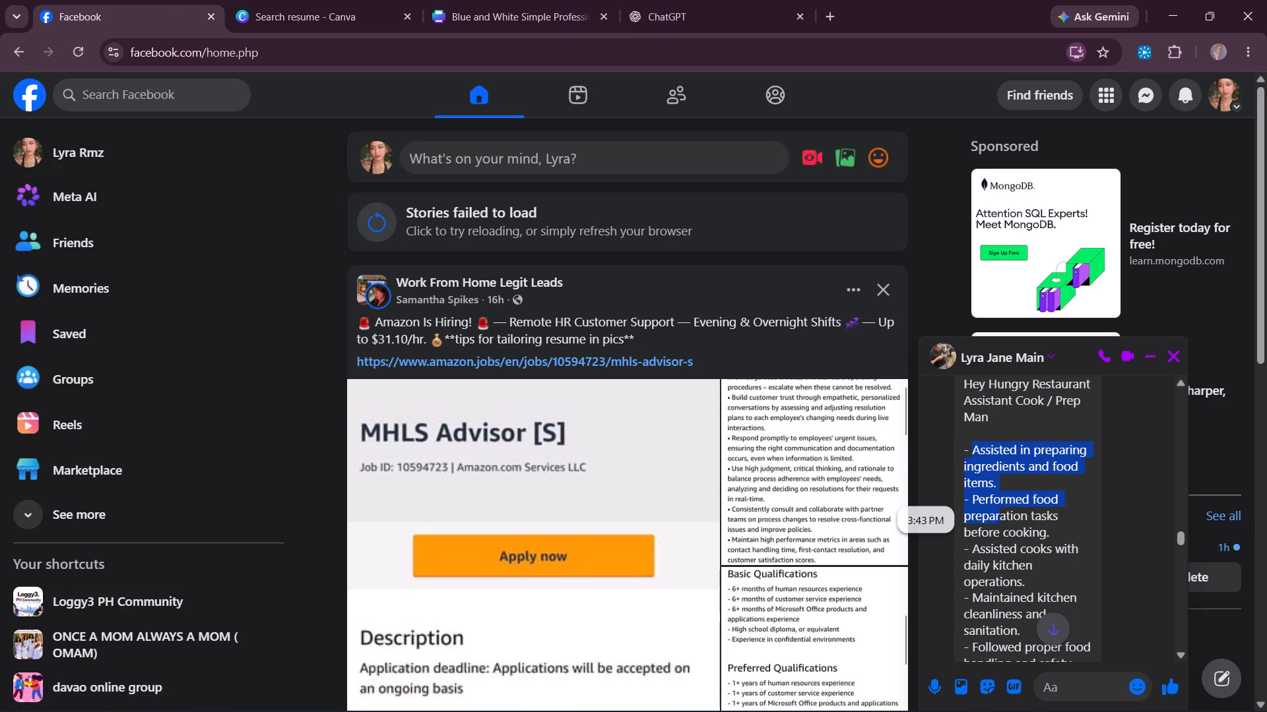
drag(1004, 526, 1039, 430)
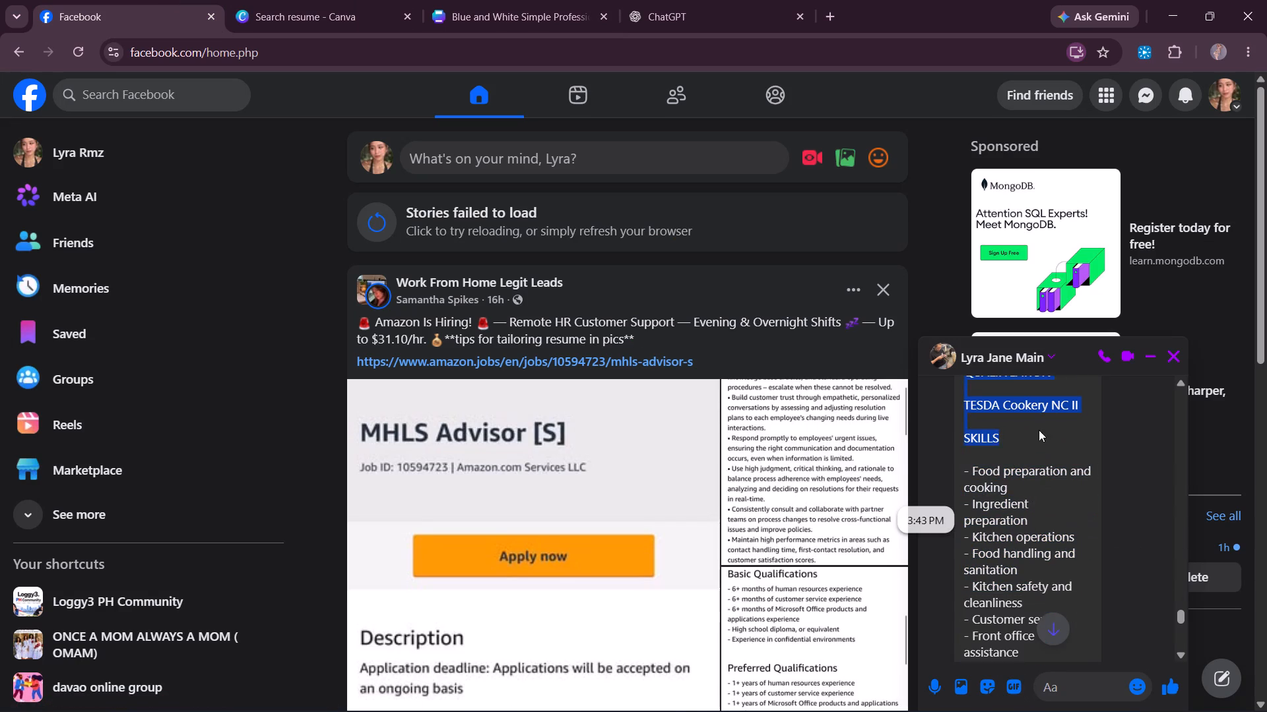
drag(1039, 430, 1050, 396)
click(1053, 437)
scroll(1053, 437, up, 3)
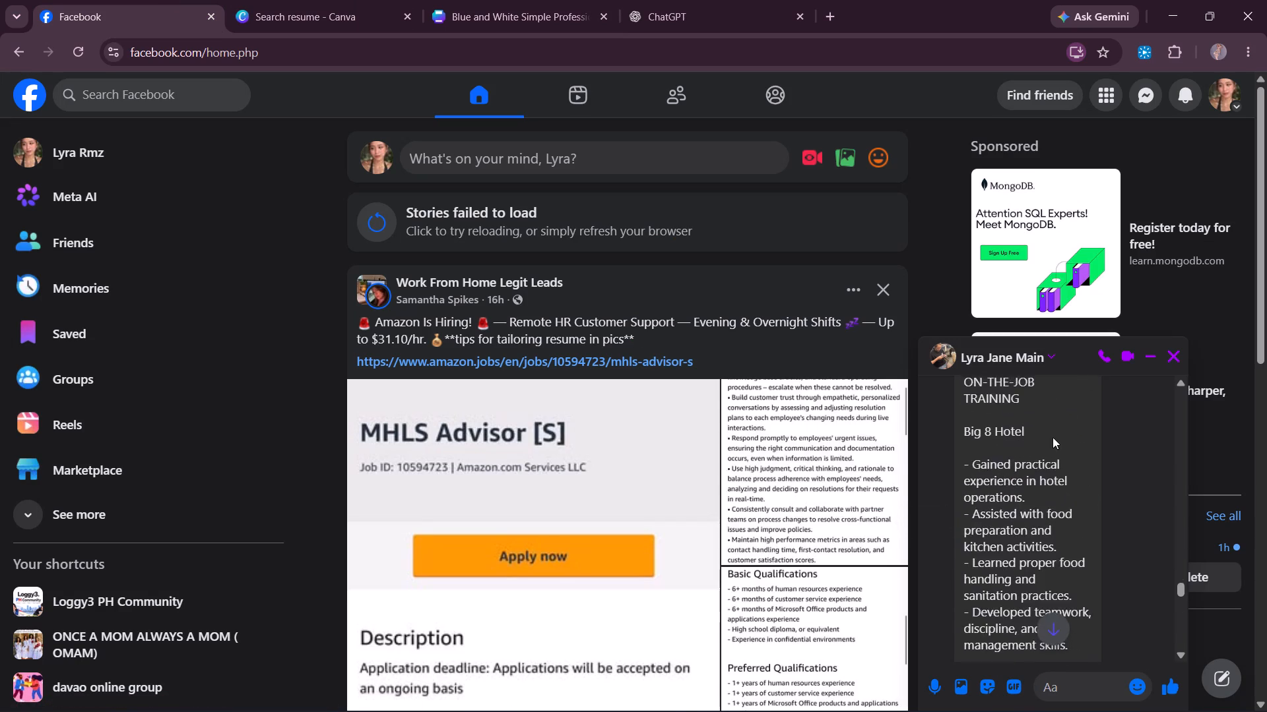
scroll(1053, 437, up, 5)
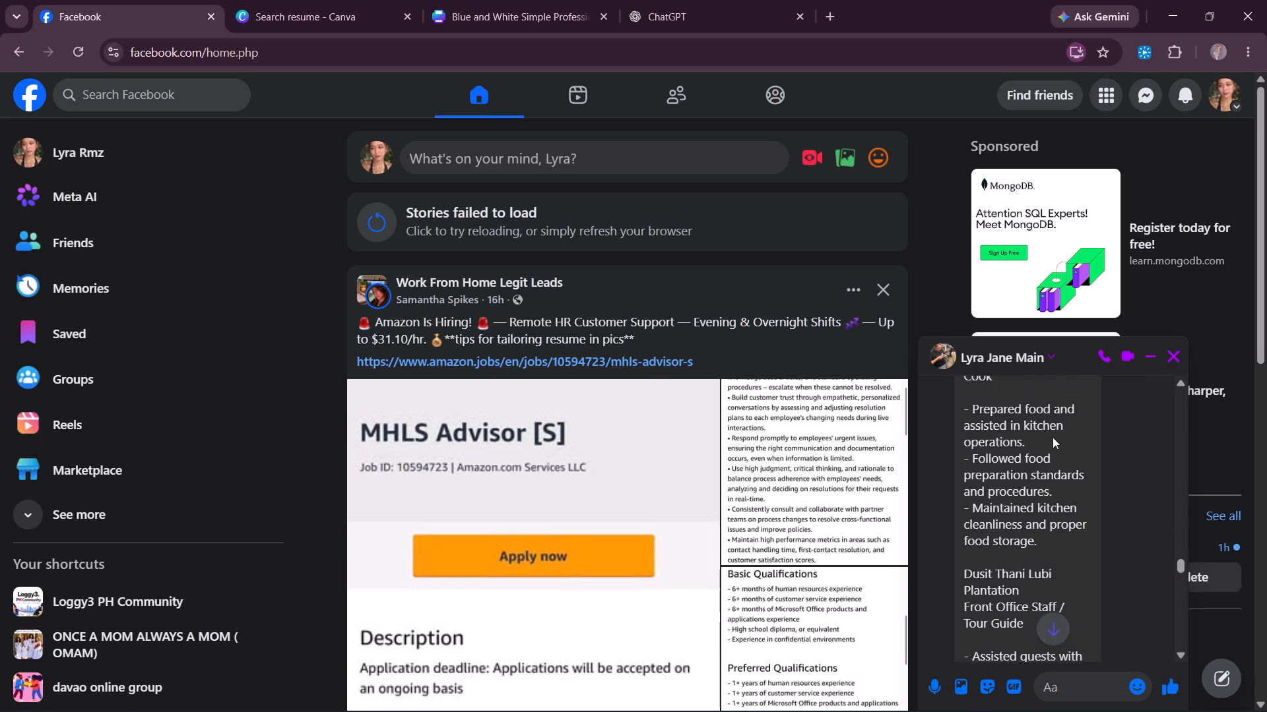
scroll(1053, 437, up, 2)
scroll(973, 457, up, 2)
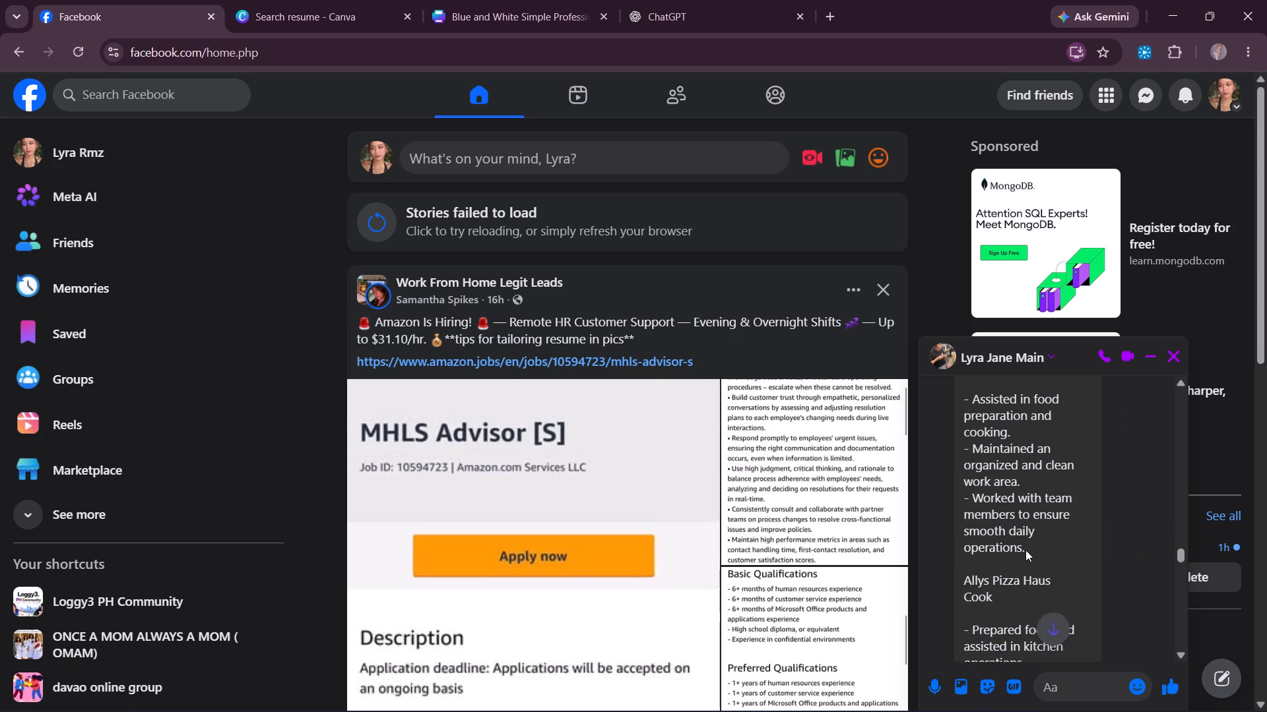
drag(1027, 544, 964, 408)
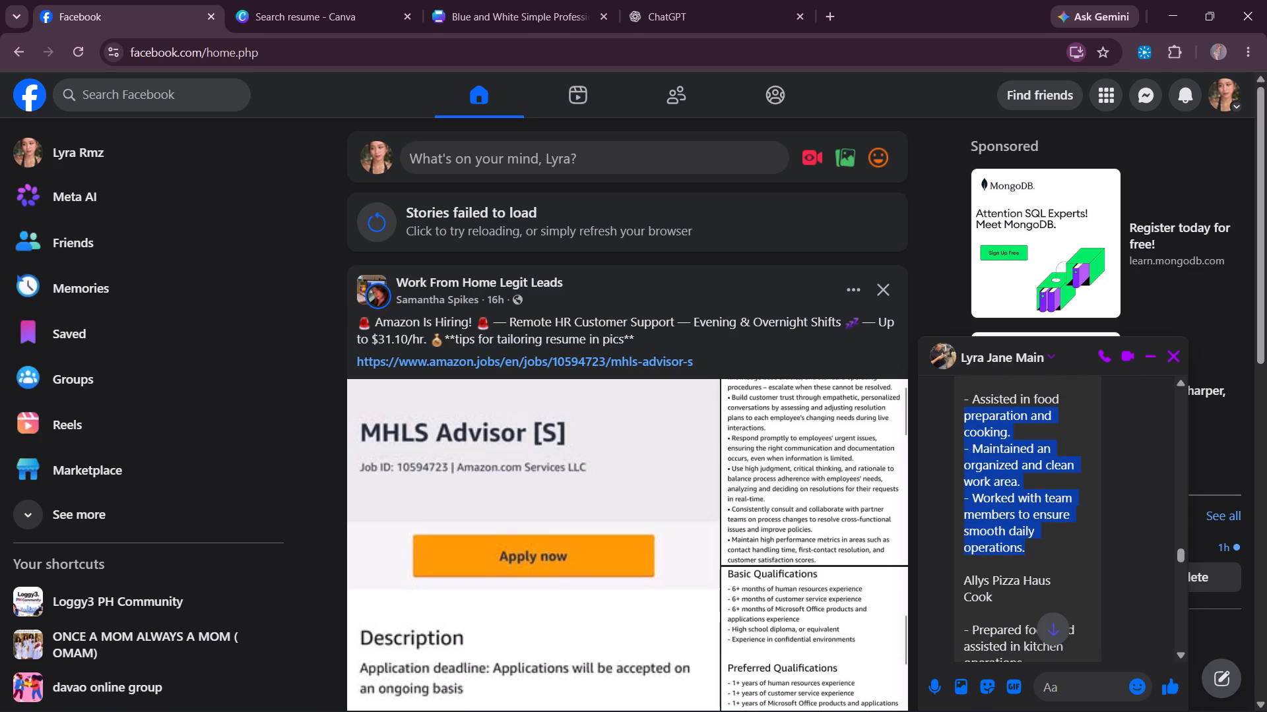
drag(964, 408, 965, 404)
Copy the Hey Hungry Restaurant duties from the Facebook chat, from assisting in preparing ingredients through following food handling and safety procedures.
scroll(990, 423, up, 1)
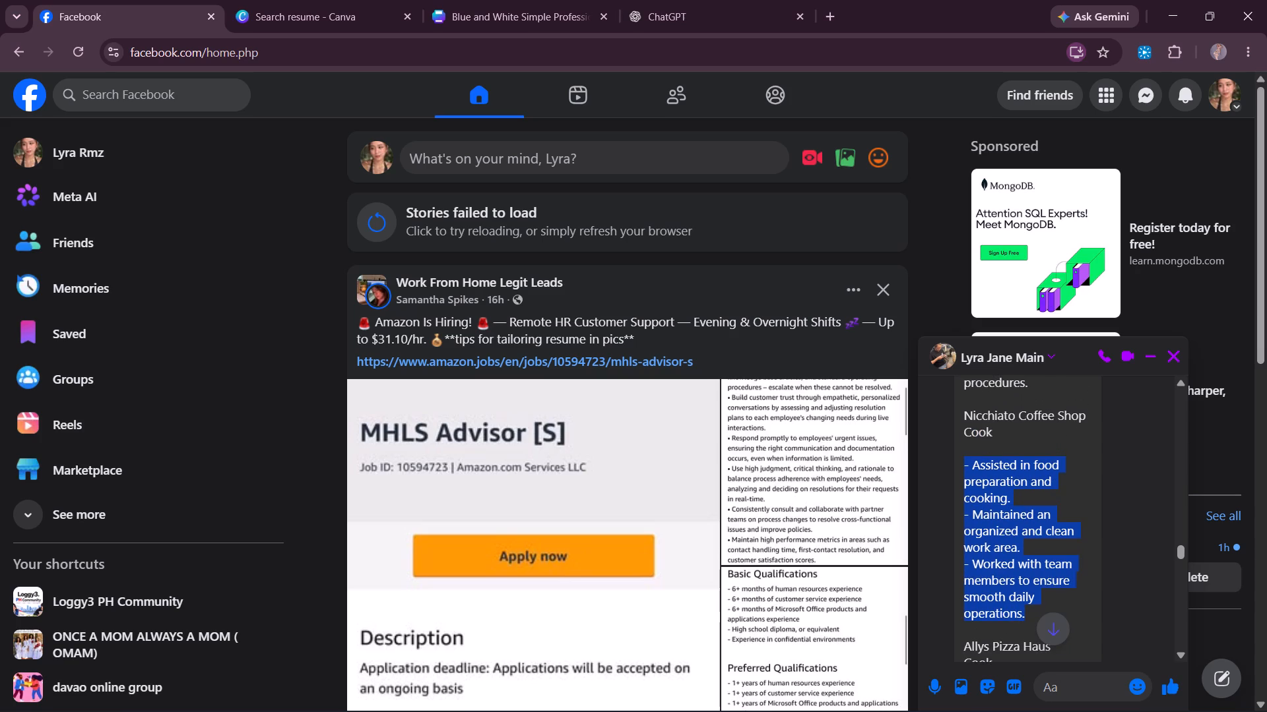
scroll(988, 490, up, 2)
drag(1027, 515, 988, 461)
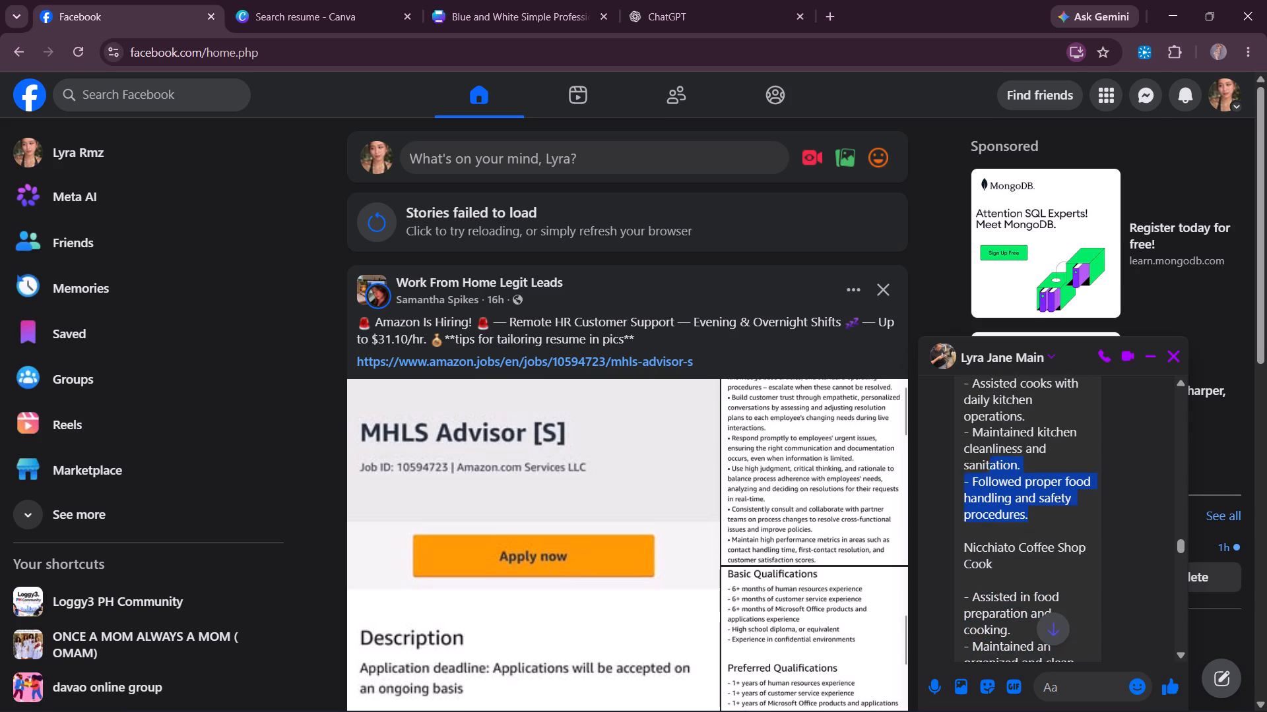
drag(988, 461, 991, 558)
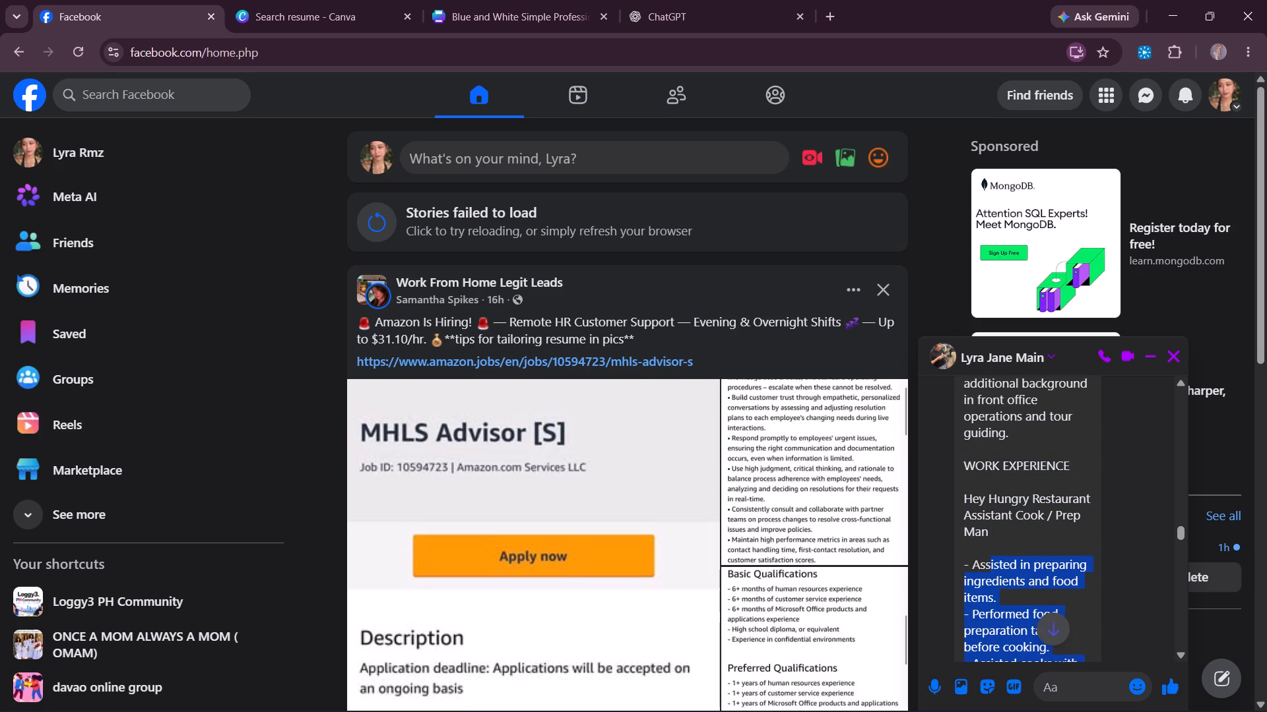
drag(991, 558, 963, 561)
right_click(981, 585)
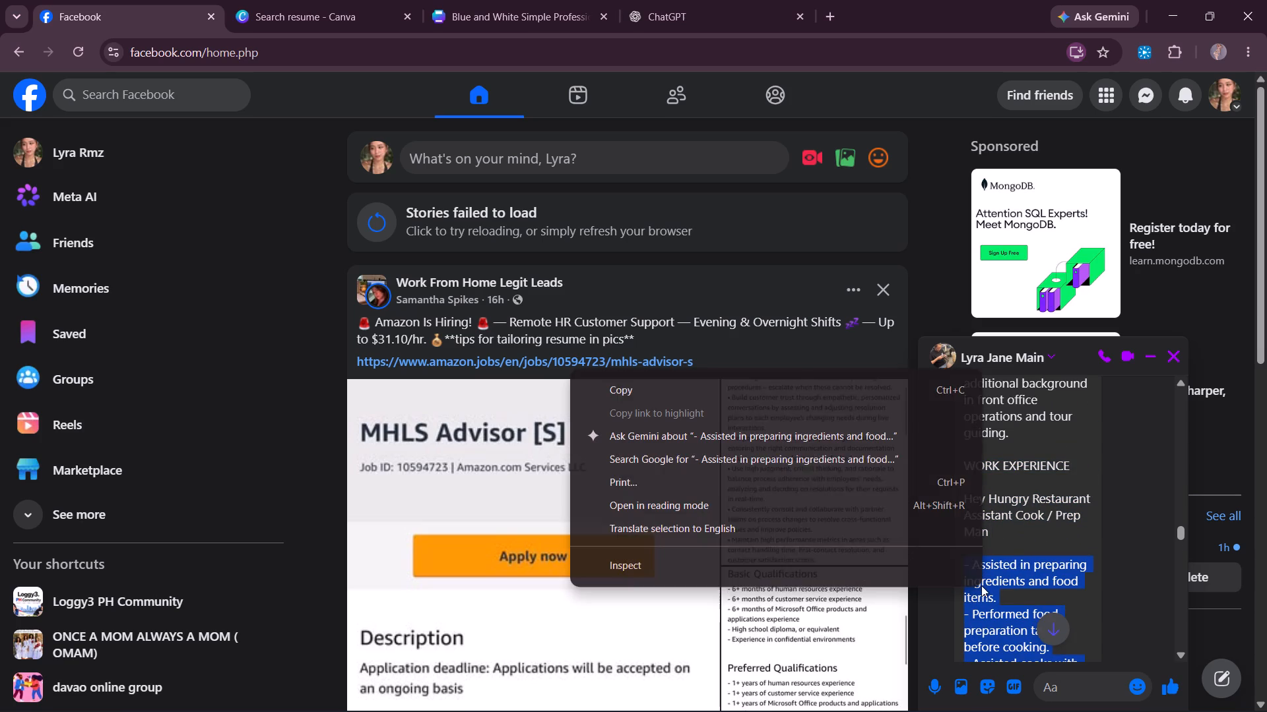
click(732, 394)
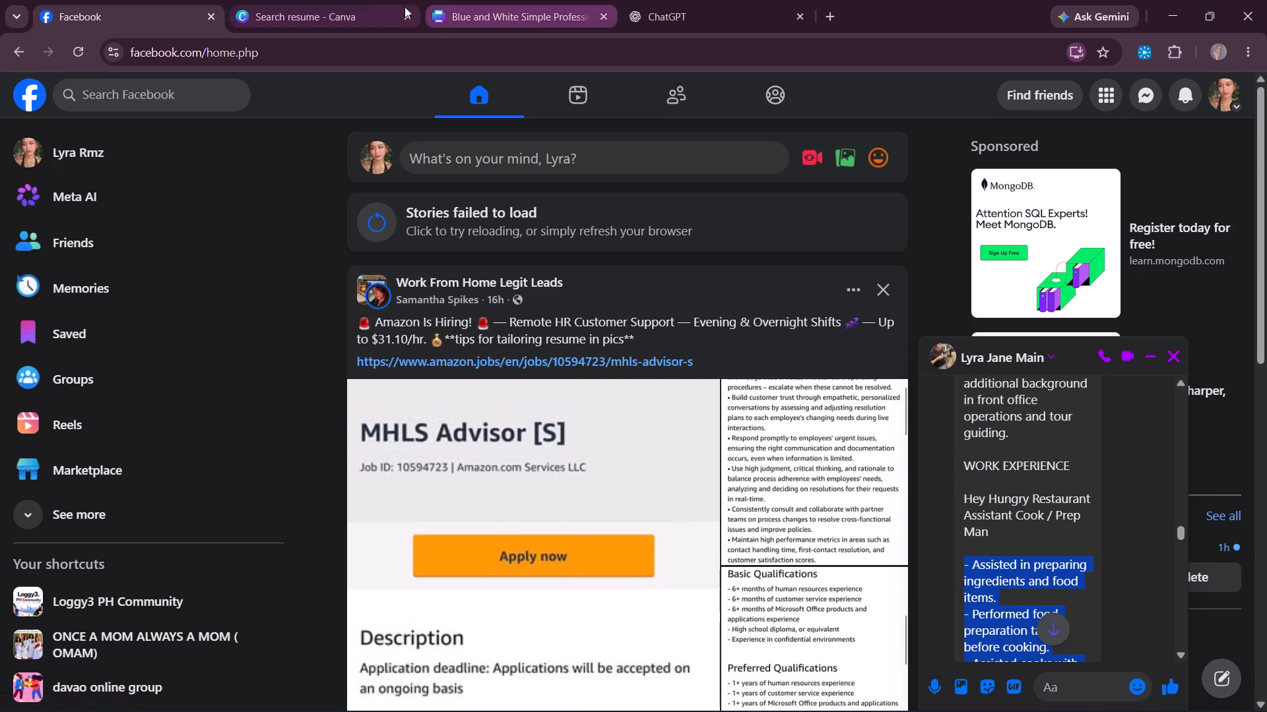
Return to the resume design and replace the placeholder description beneath HEY HUNGRY RESTAURANT with the copied duties.
click(323, 0)
click(494, 0)
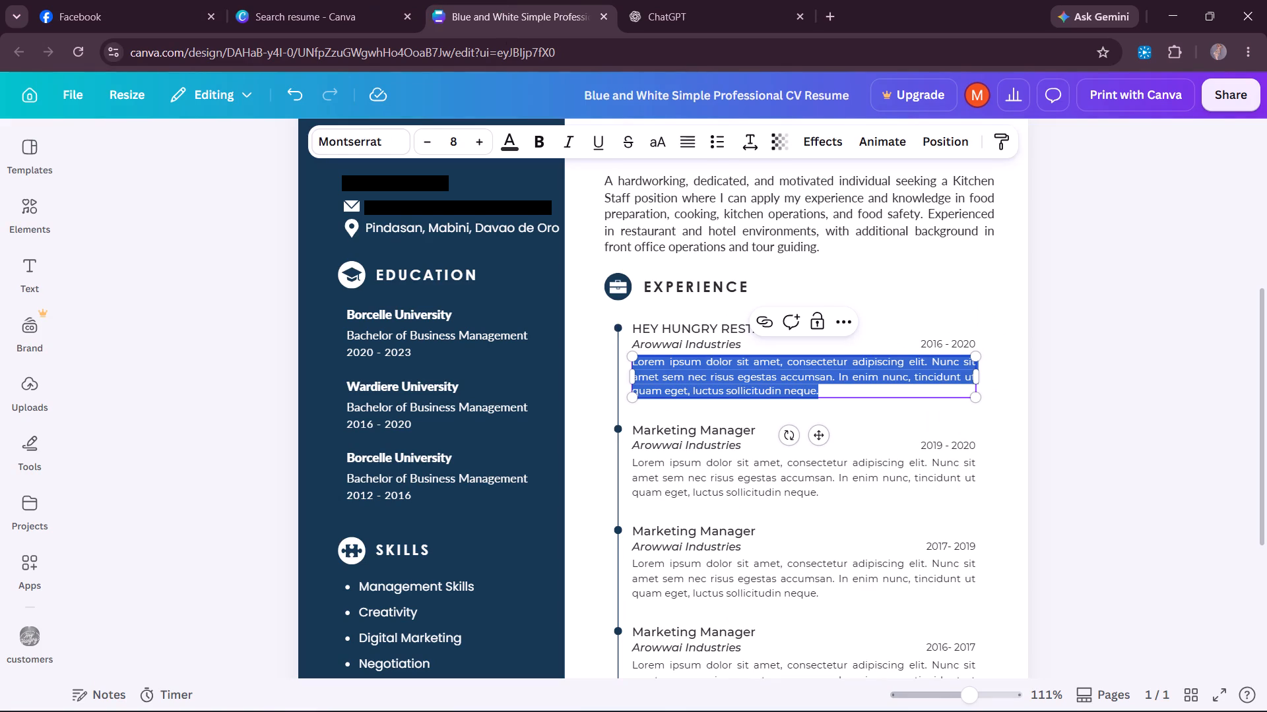
key(ctrl+v)
ctrl+click(710, 379)
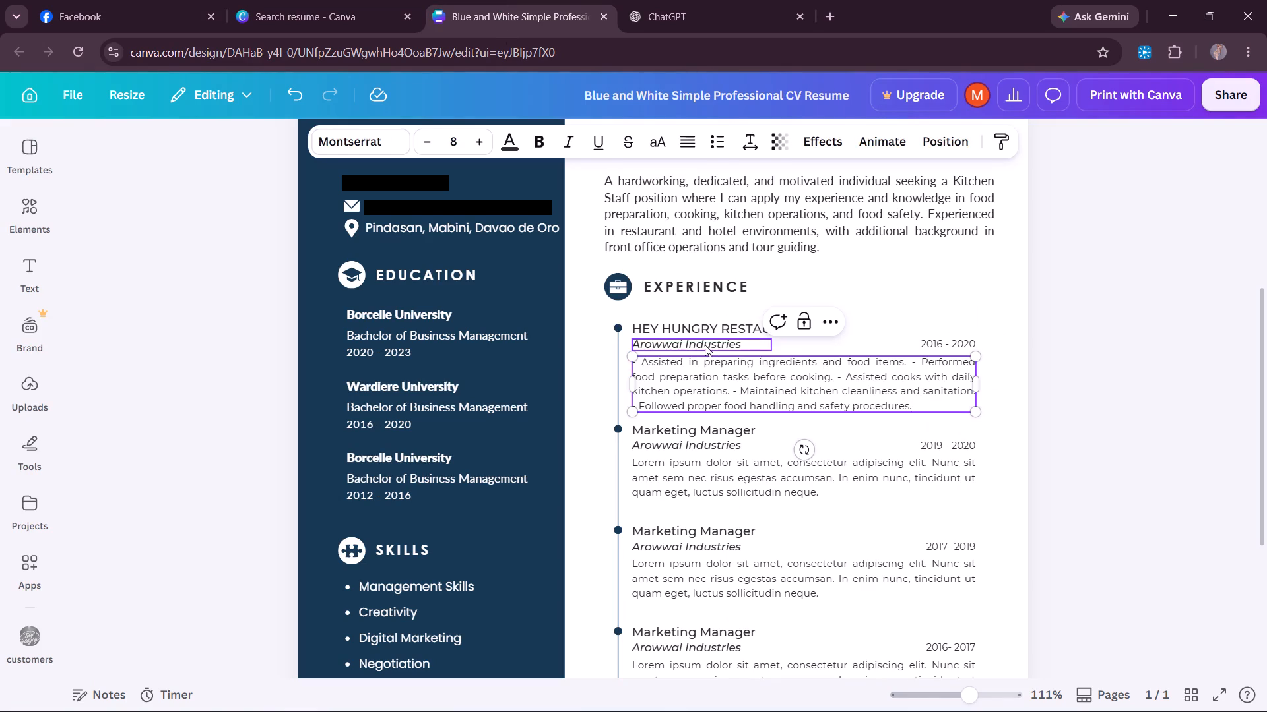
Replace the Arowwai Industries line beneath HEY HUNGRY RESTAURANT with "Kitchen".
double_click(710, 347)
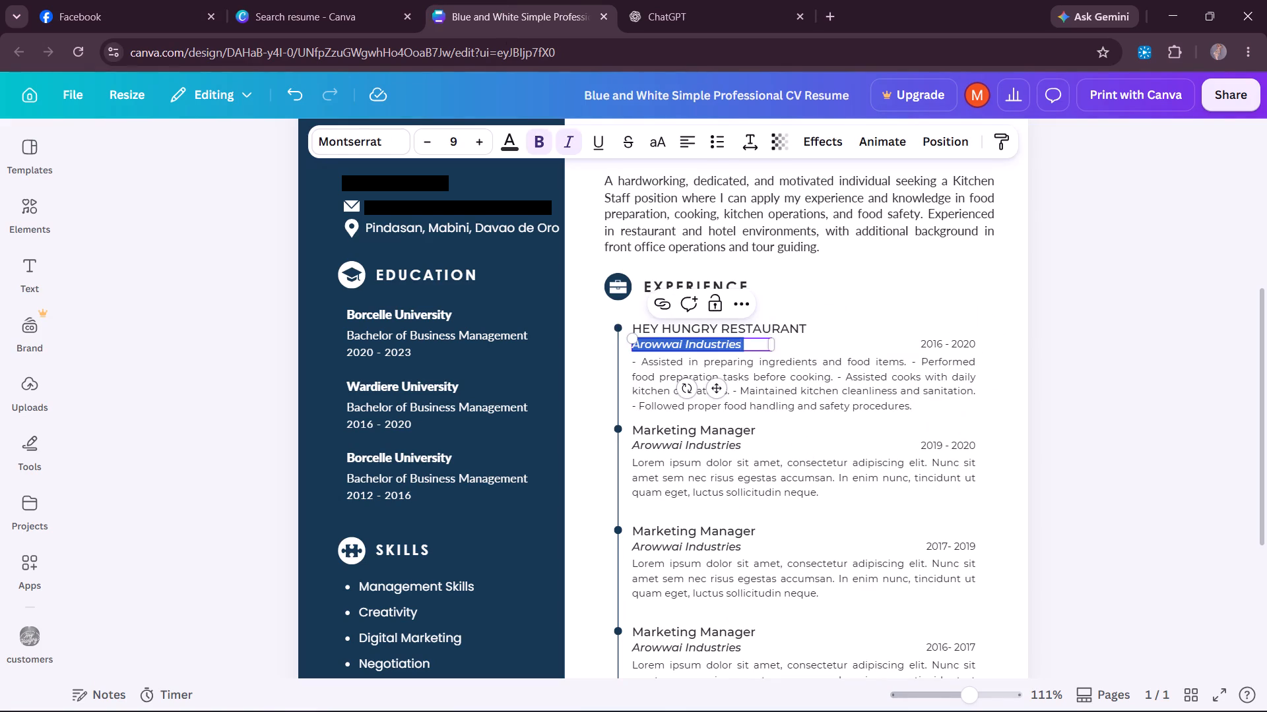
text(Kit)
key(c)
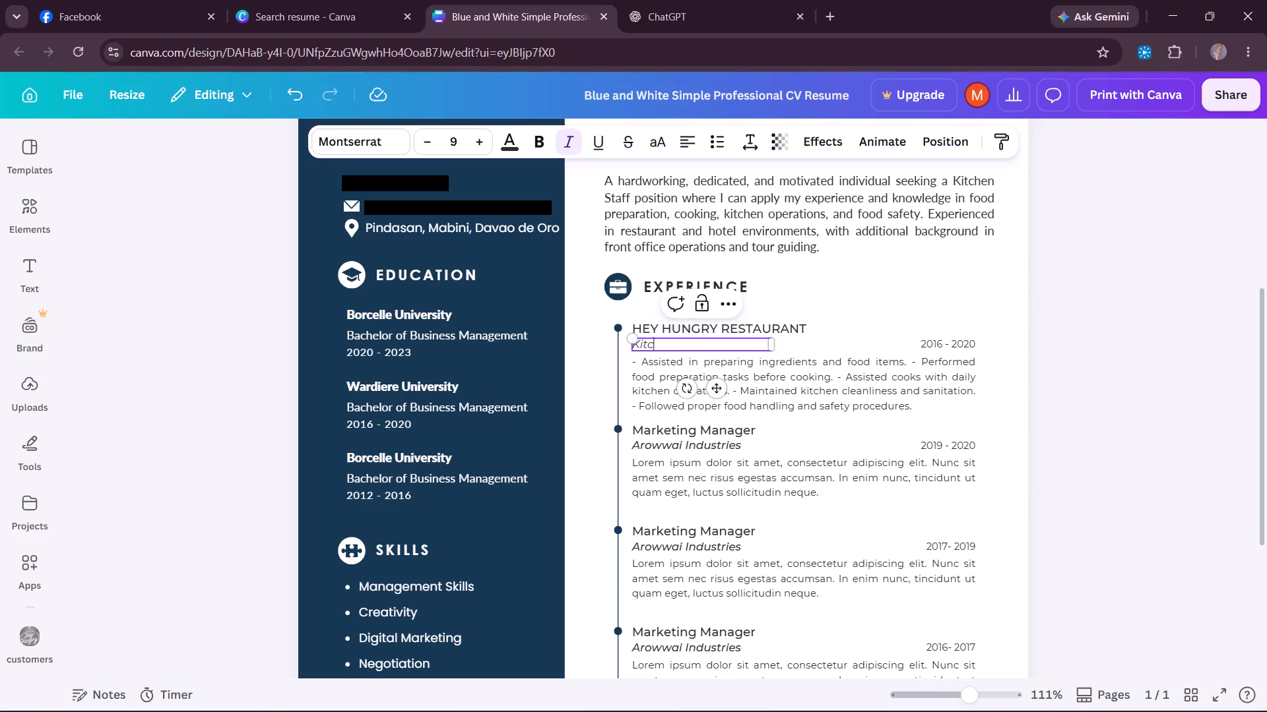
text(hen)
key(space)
Check the Hey Hungry Restaurant job title in the Facebook chat and replace "Kitchen" in the resume with "Assis".
click(79, 0)
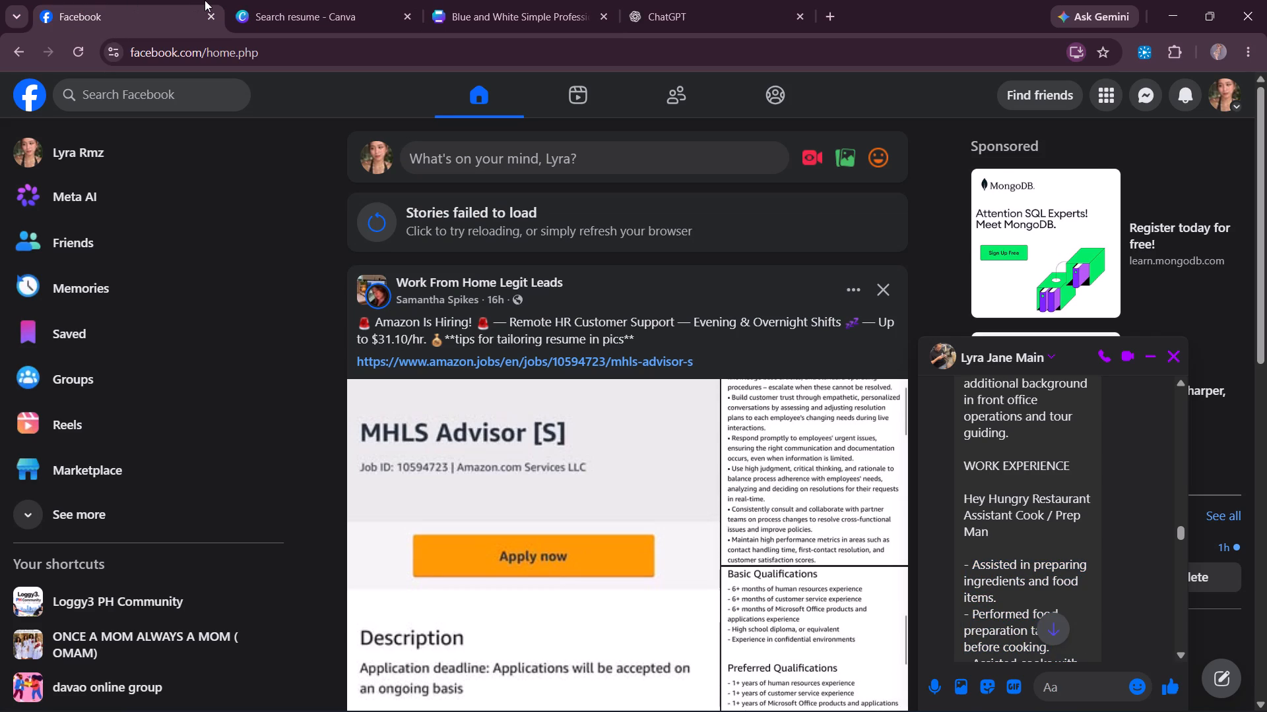
click(302, 15)
click(542, 0)
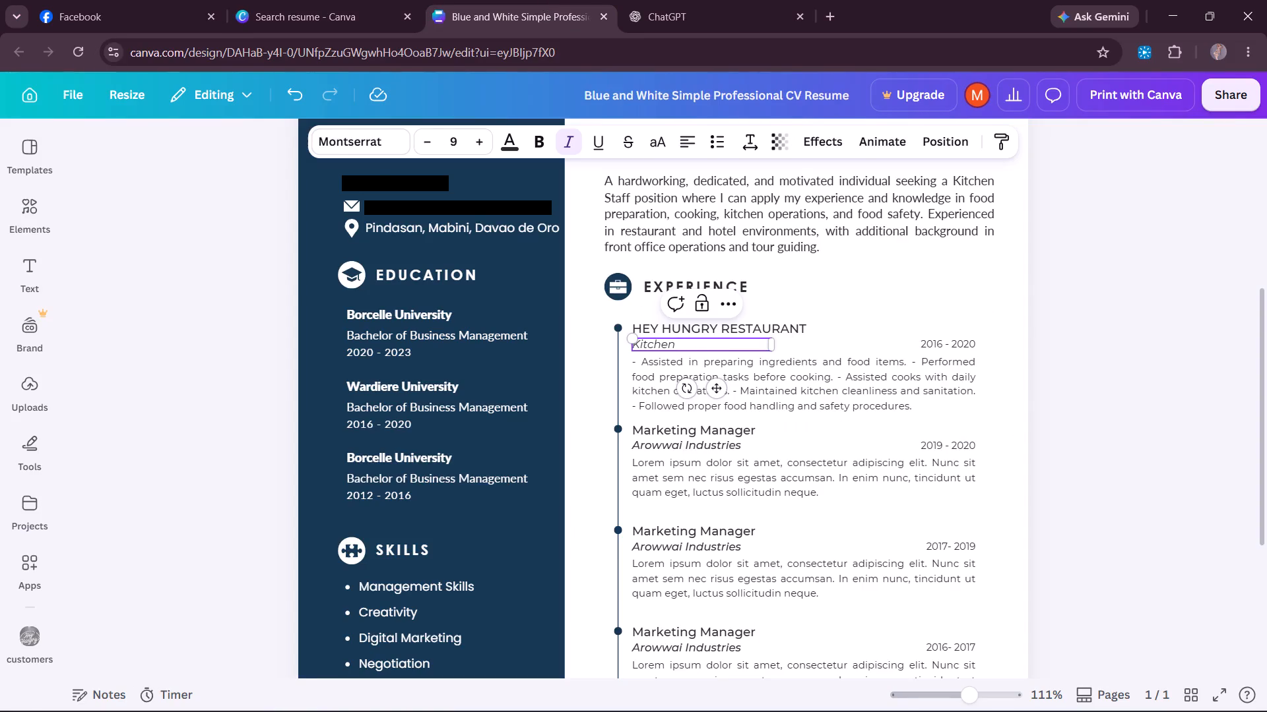
key(BackSpace)
key(BackSpace)
key(BackSpace)
key(BackSpace)
key(BackSpace)
key(BackSpace)
key(BackSpace)
key(BackSpace)
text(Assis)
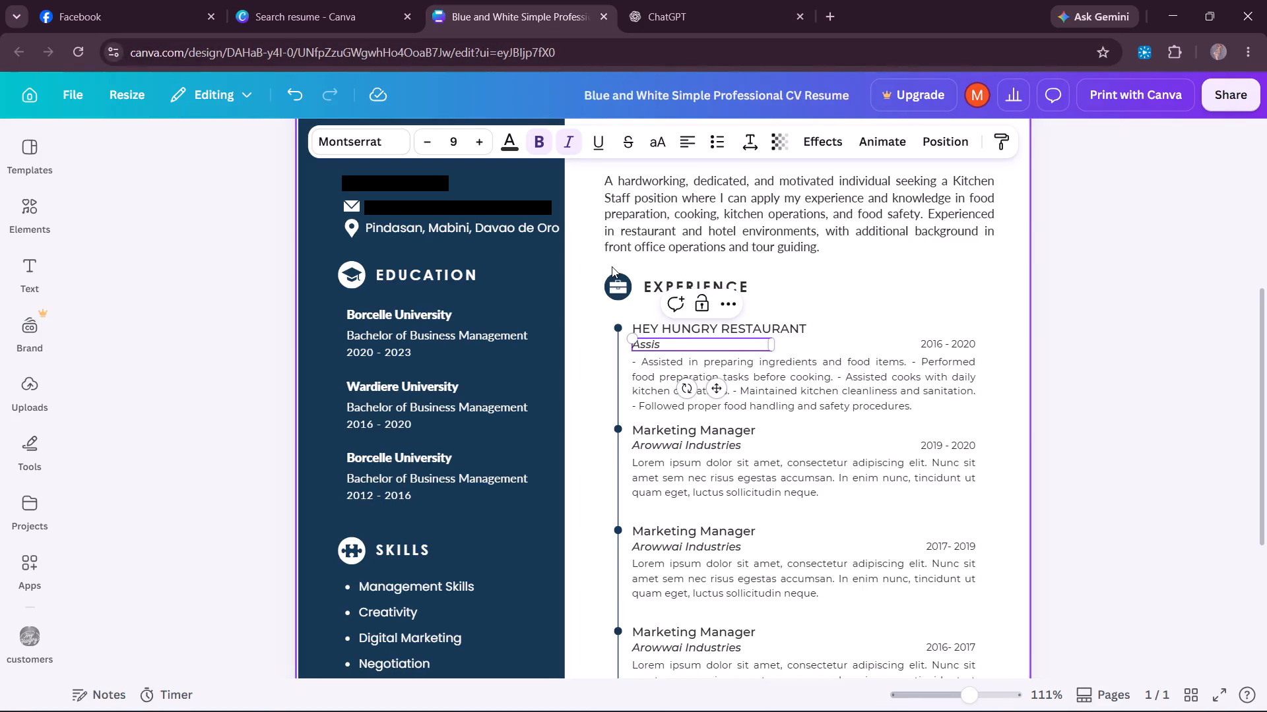
Complete the italic line beneath HEY HUNGRY RESTAURANT in the Experience section so it reads "Assistant Cook".
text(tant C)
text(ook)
Check the Hey Hungry Restaurant role and duties in the Facebook chat, then return to the resume design.
click(120, 0)
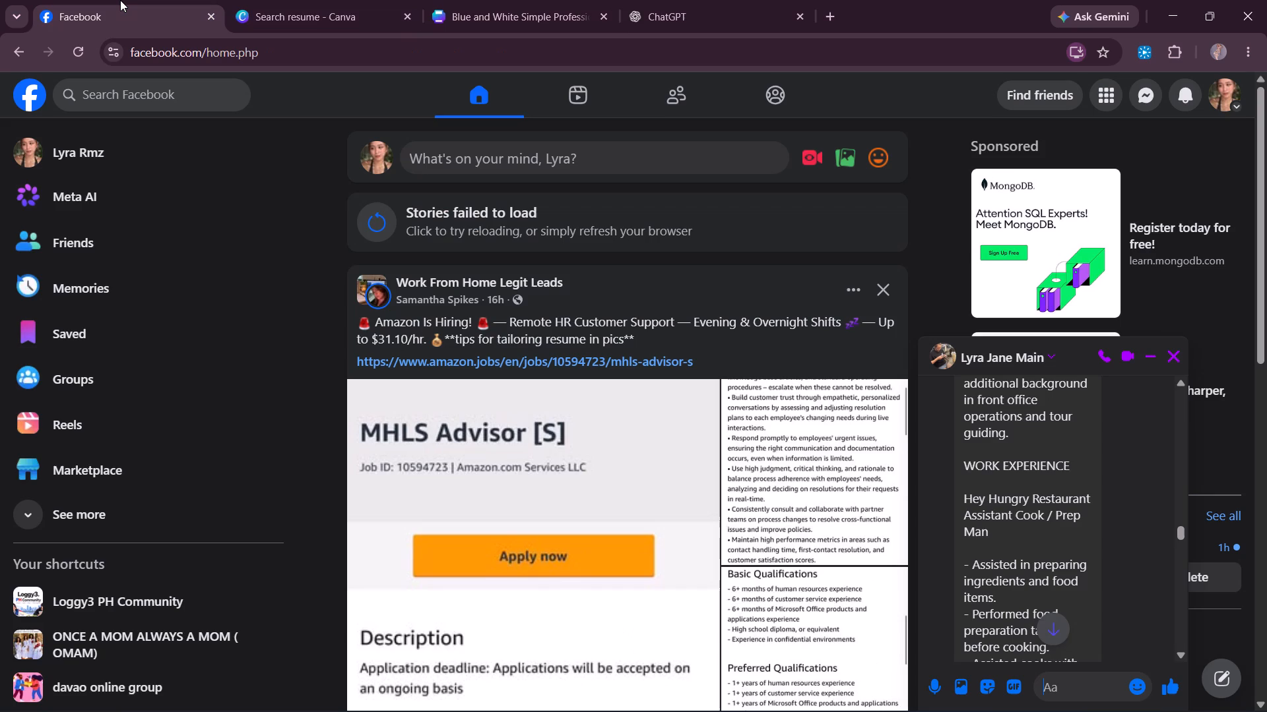
click(284, 0)
click(63, 0)
scroll(1030, 480, down, 1)
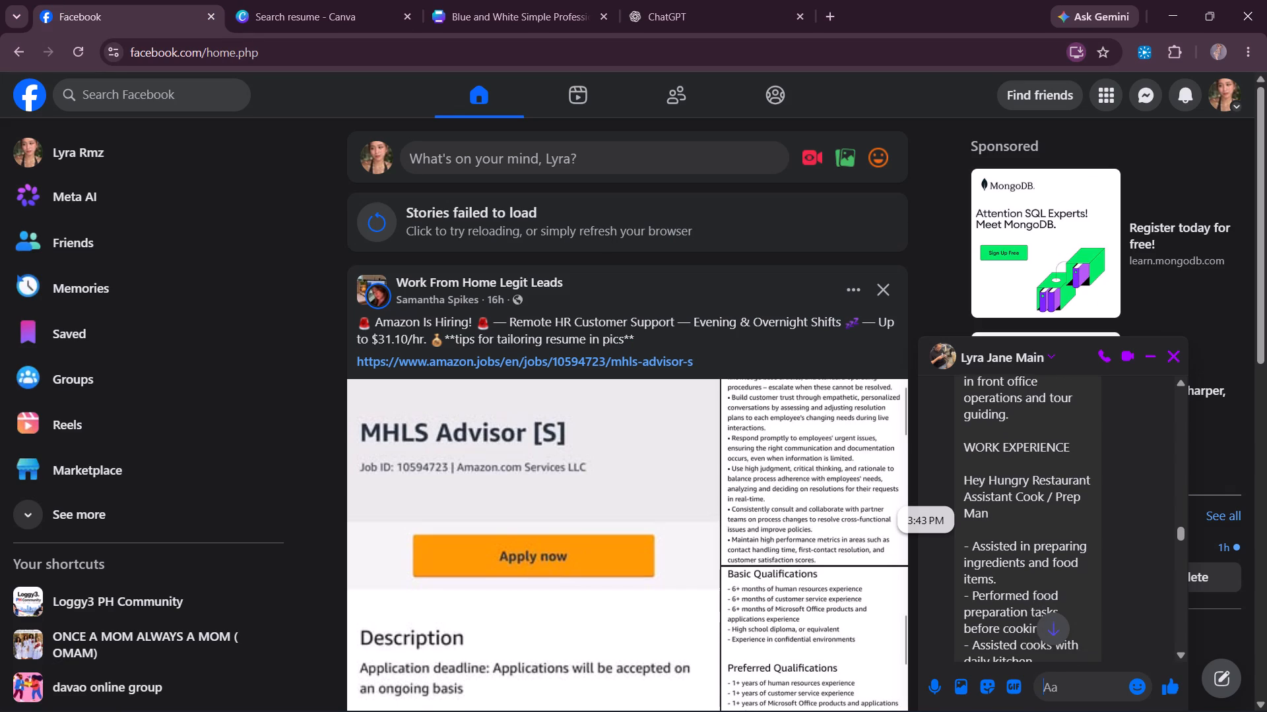
click(352, 15)
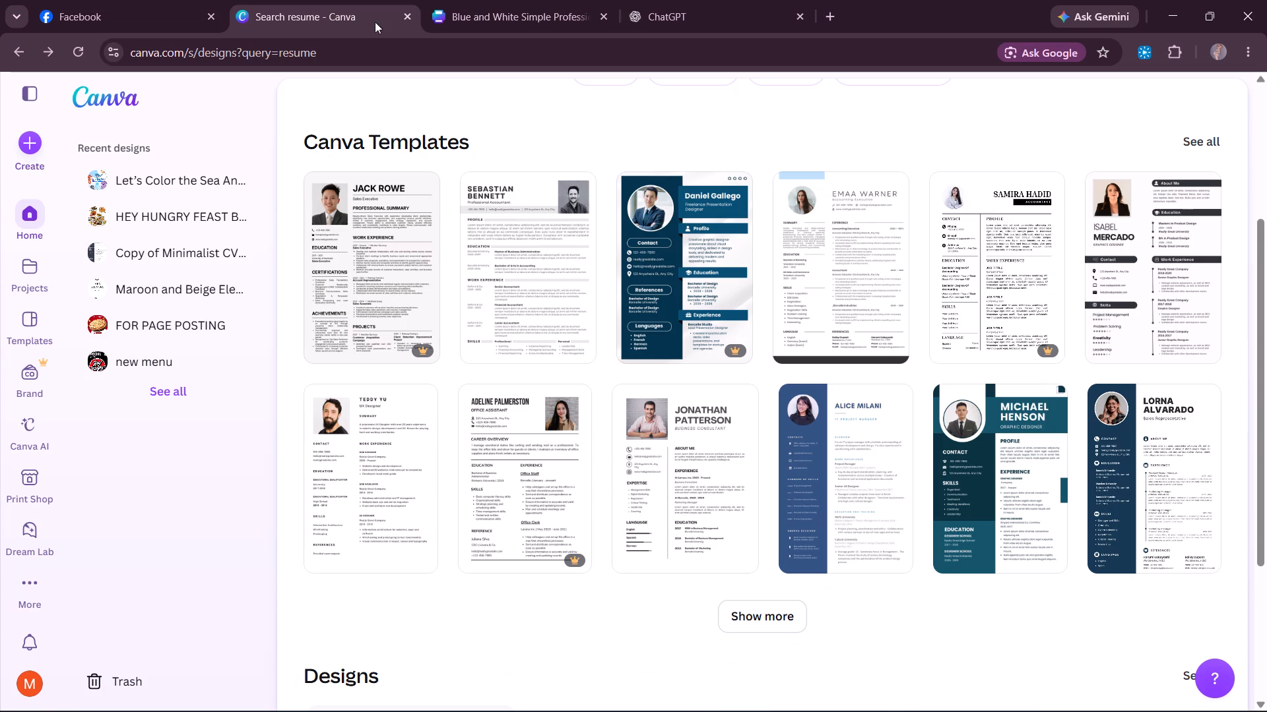
click(538, 0)
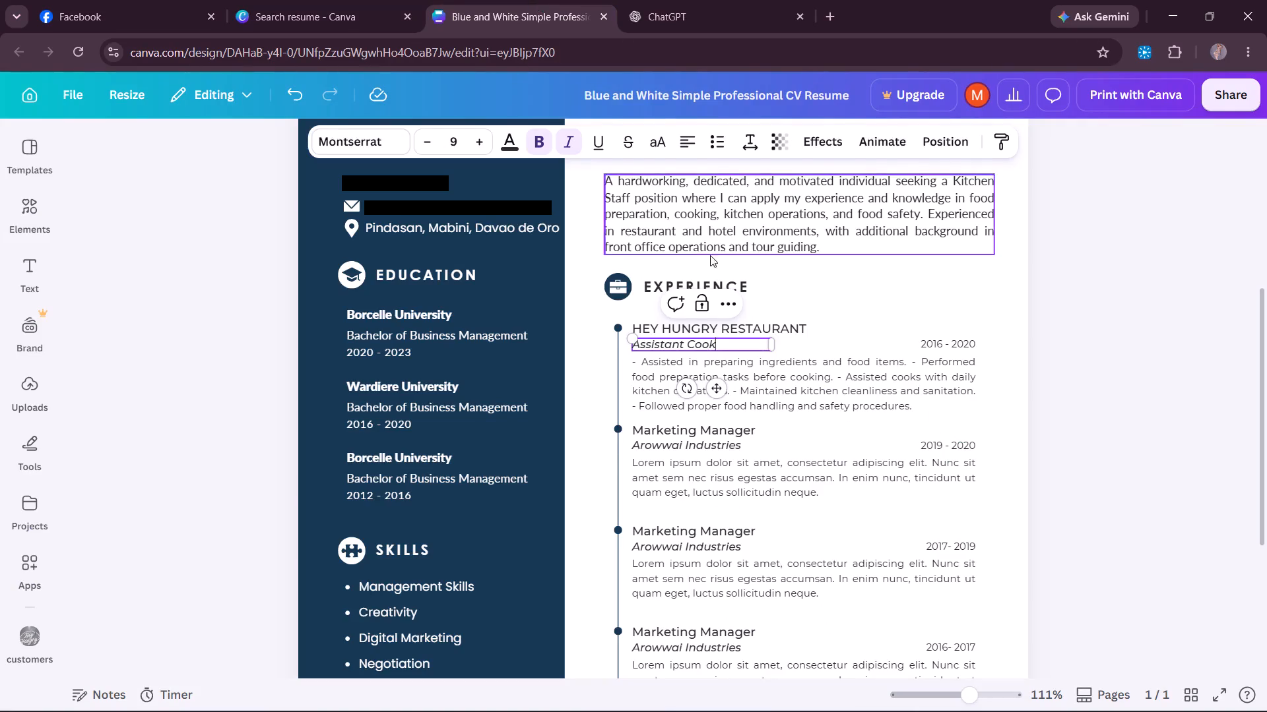
Select the duties paragraph beneath the Assistant Cook line in the Experience section.
click(798, 378)
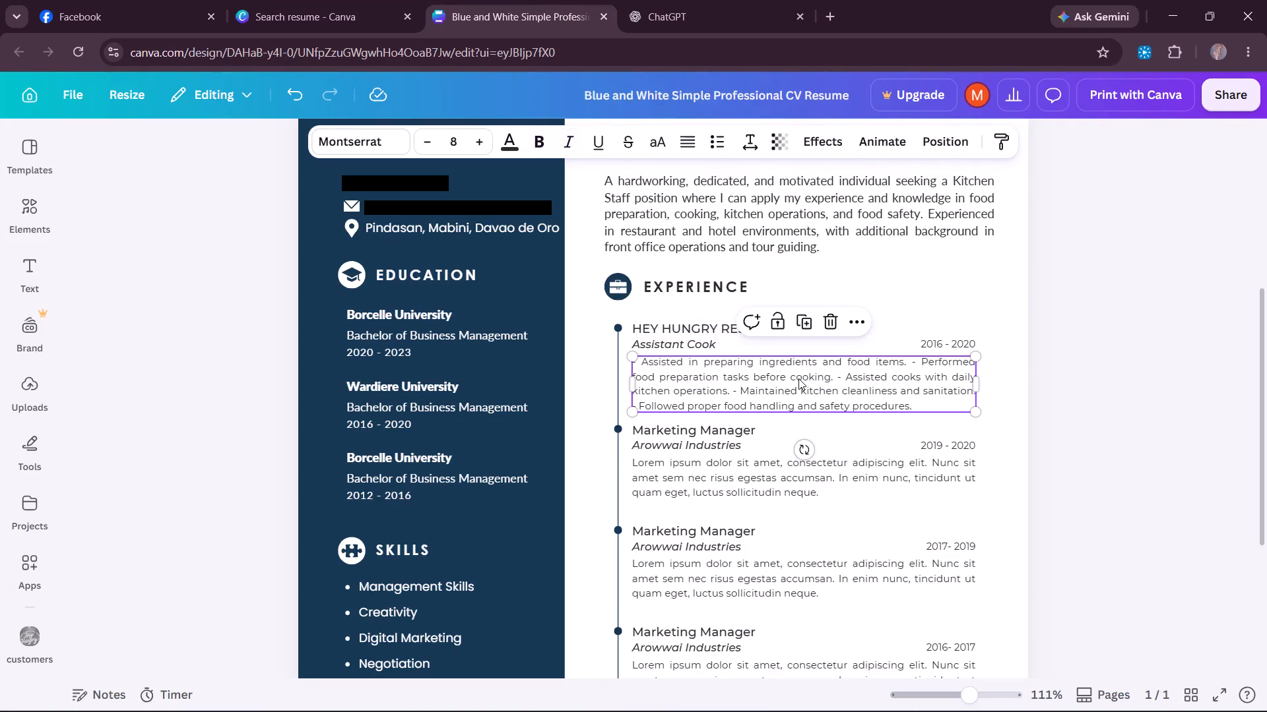
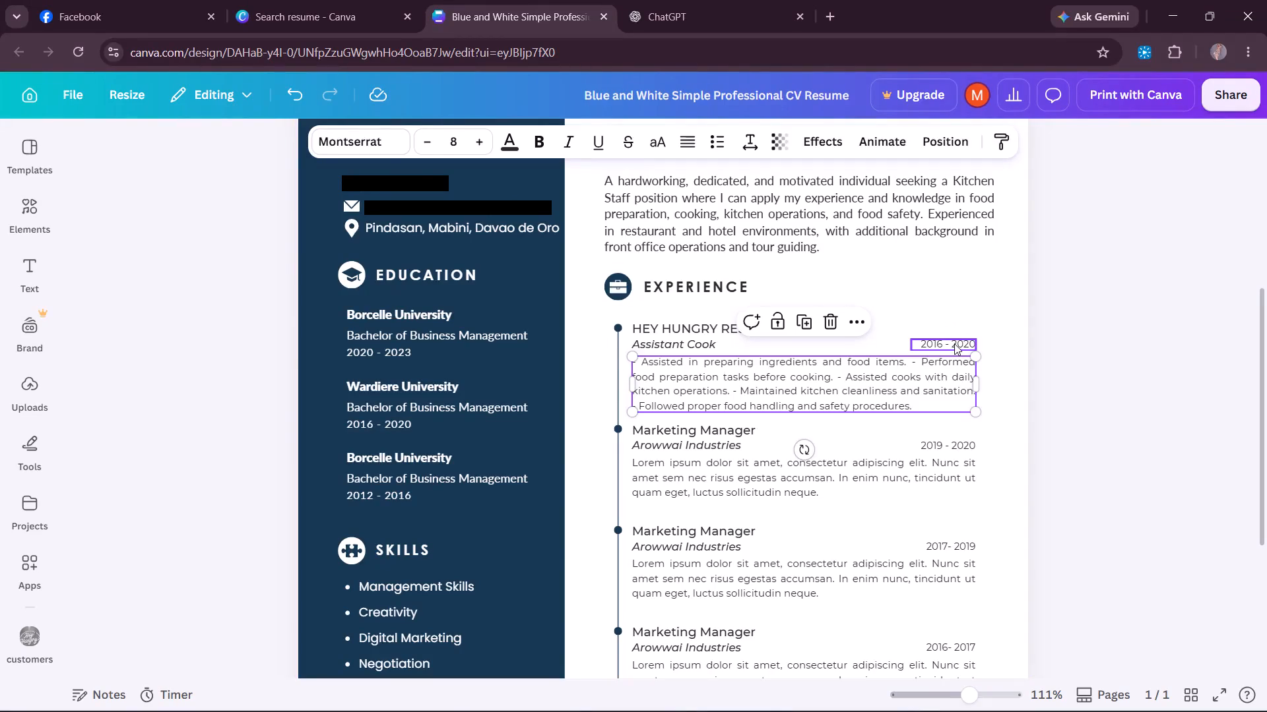
Replace the HEY HUNGRY RESTAURANT date range with "April-October" on one line, aligned with the description's right edge.
double_click(954, 343)
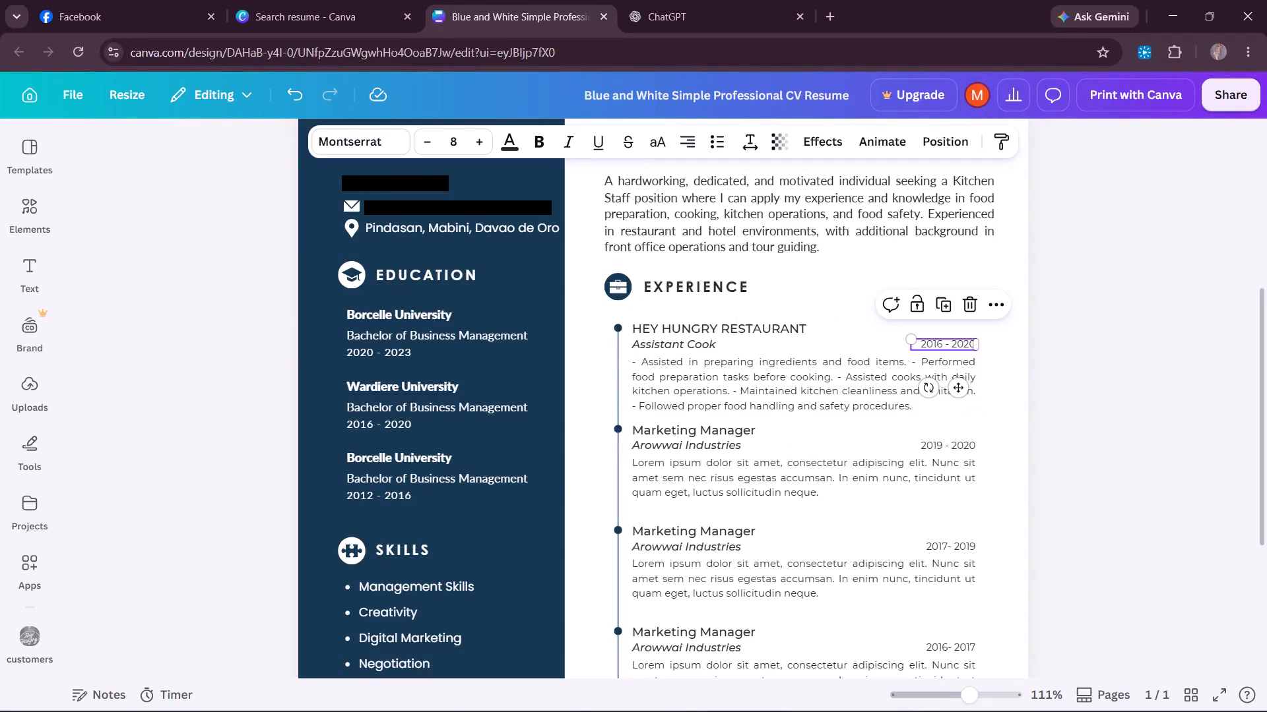
key(BackSpace)
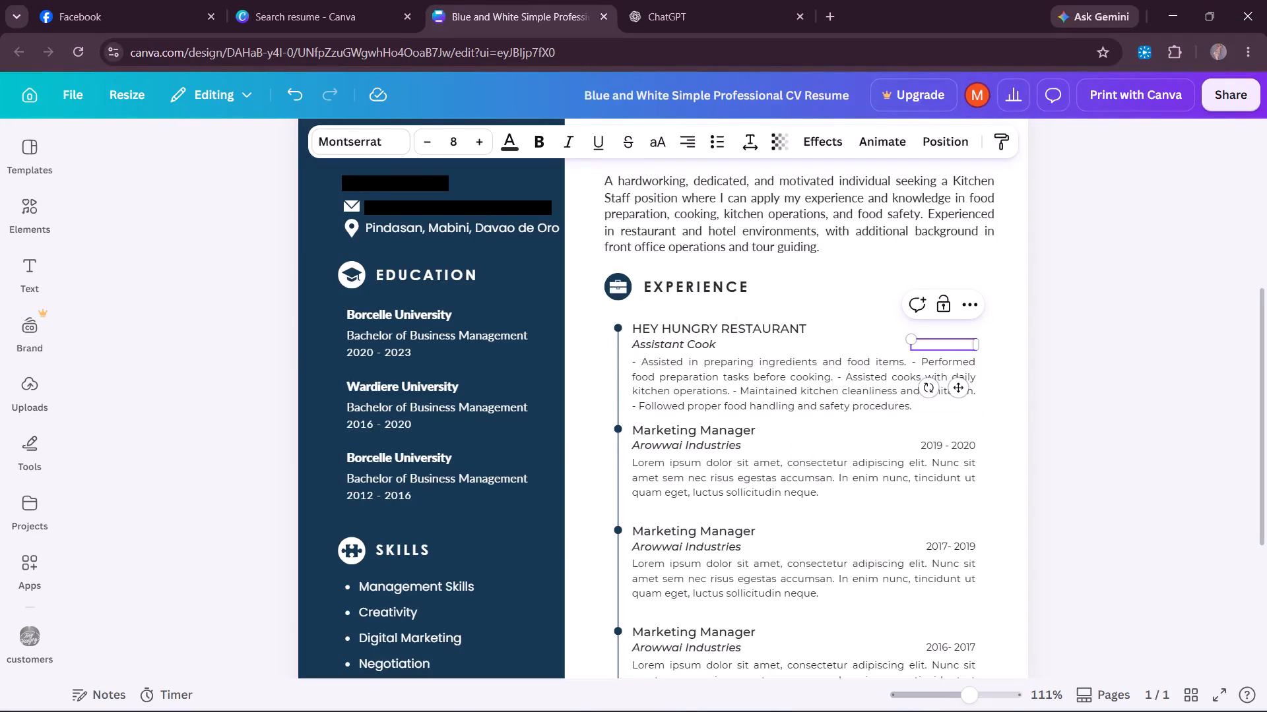
text(April-)
key(BackSpace)
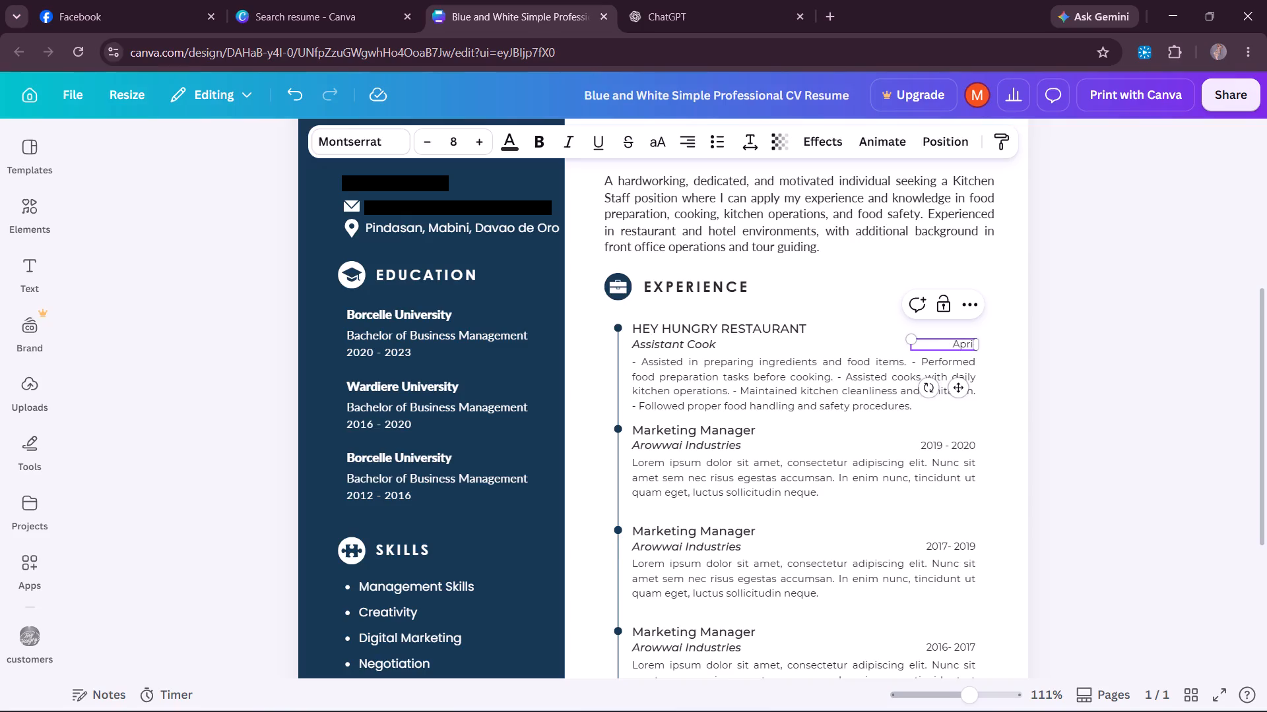
key(minus)
text(October)
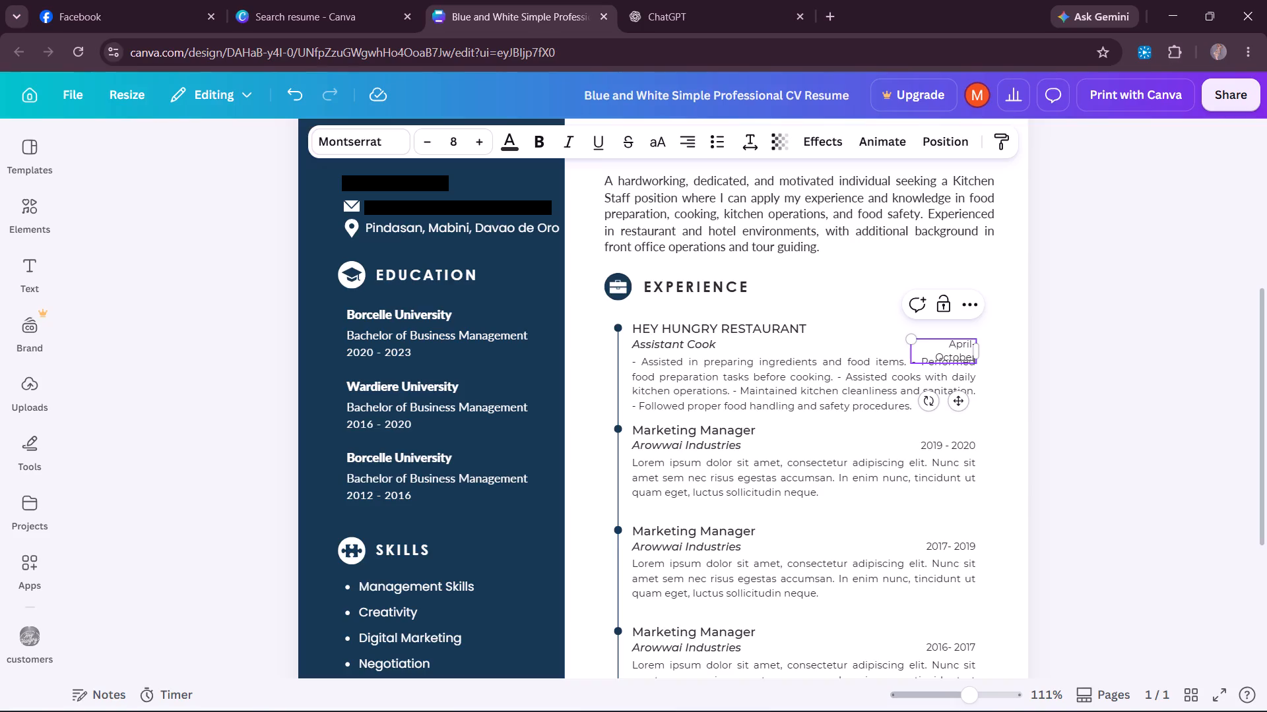
drag(984, 357, 1006, 353)
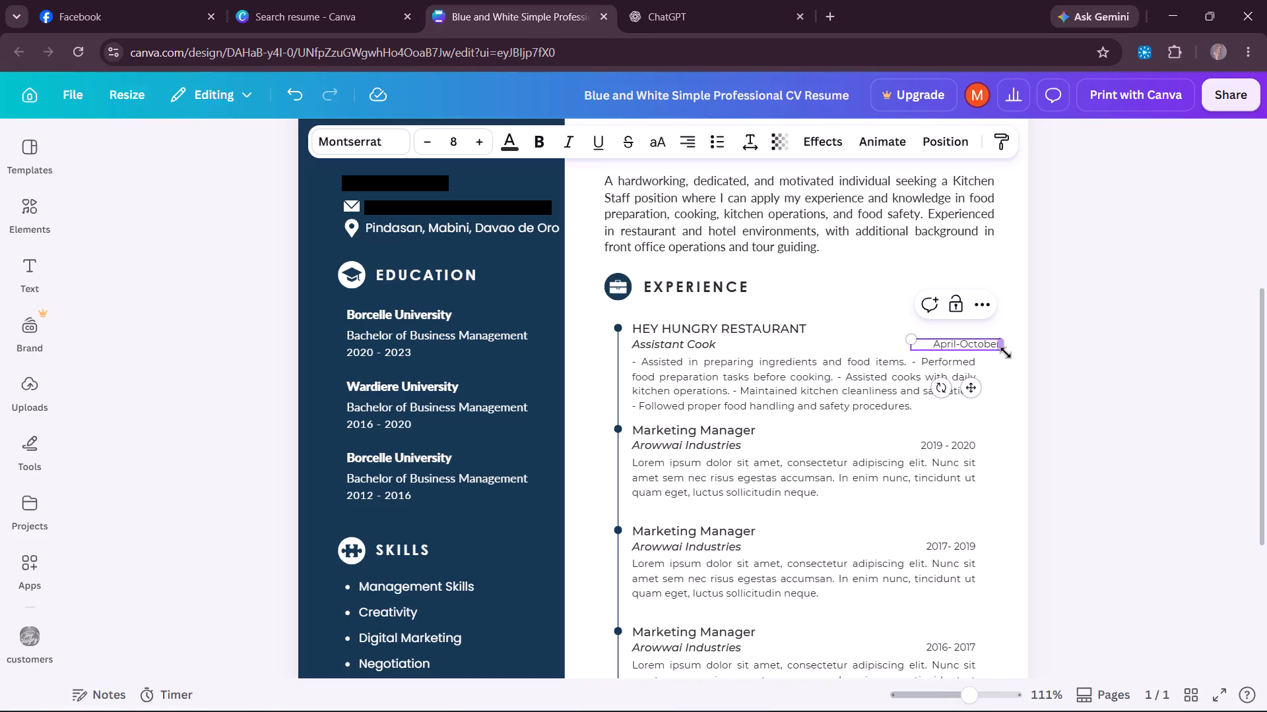
drag(975, 382, 951, 383)
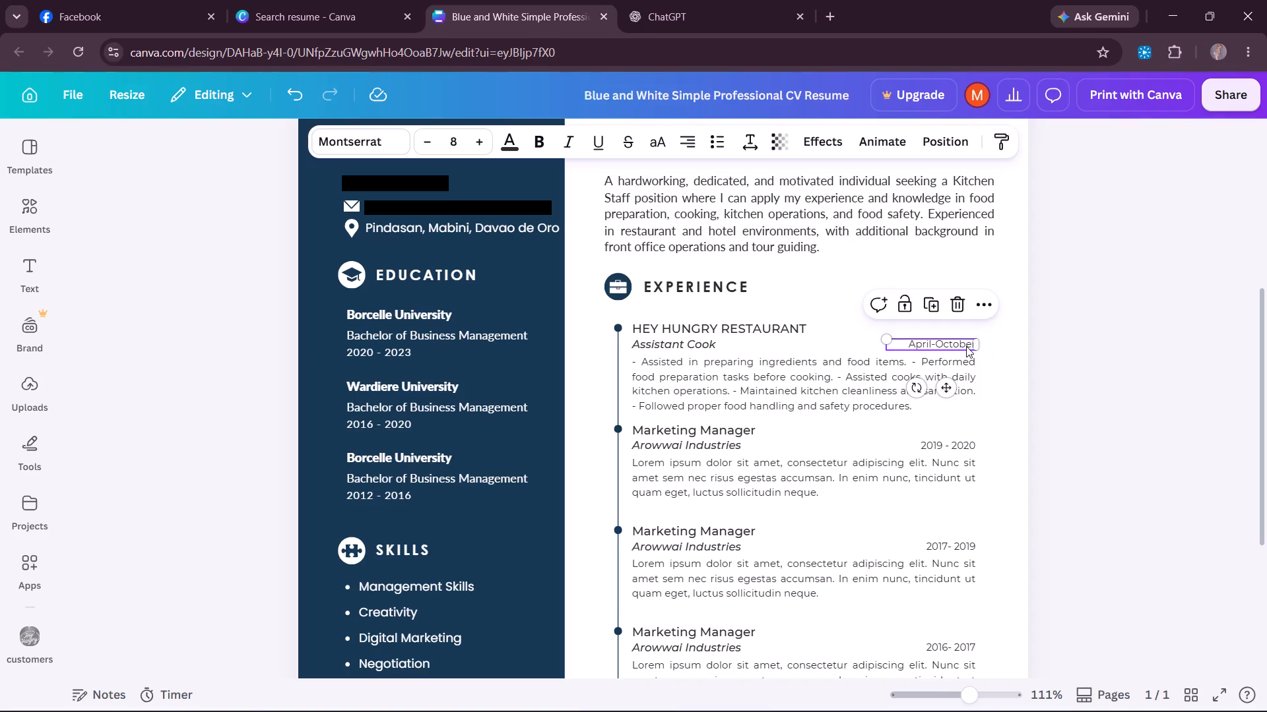
double_click(966, 346)
click(969, 345)
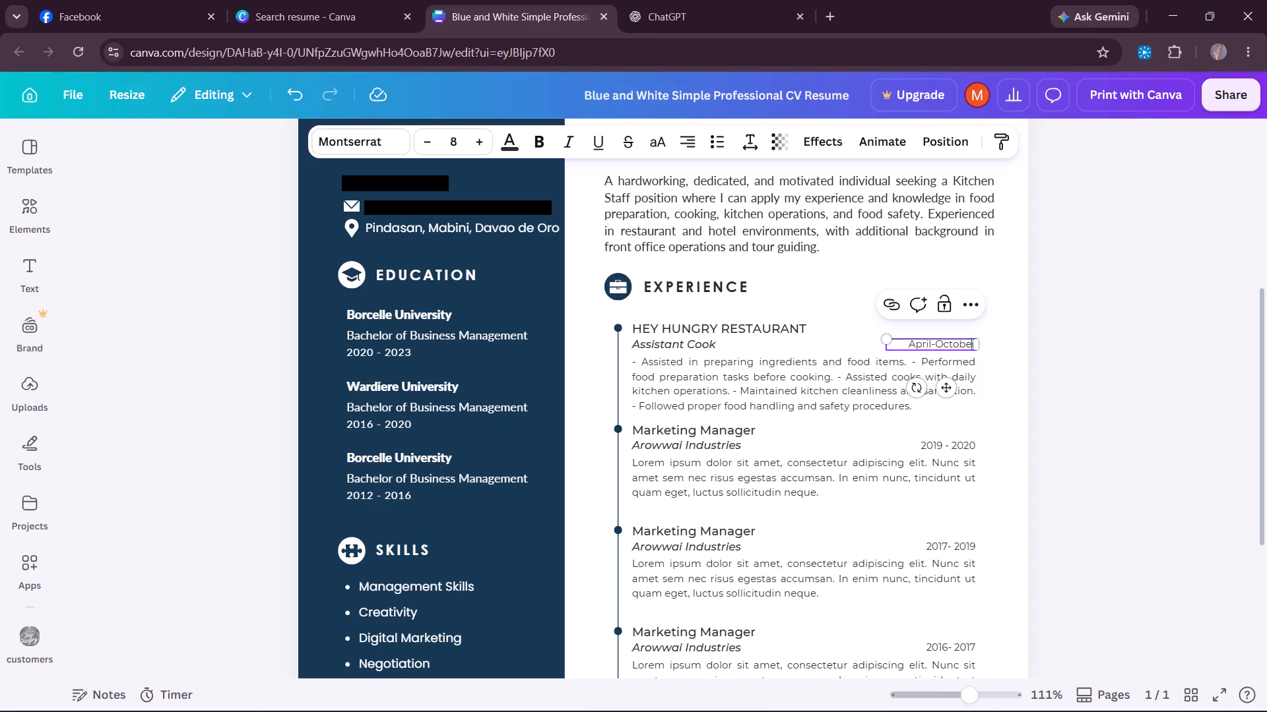
key(Right)
key(Right)
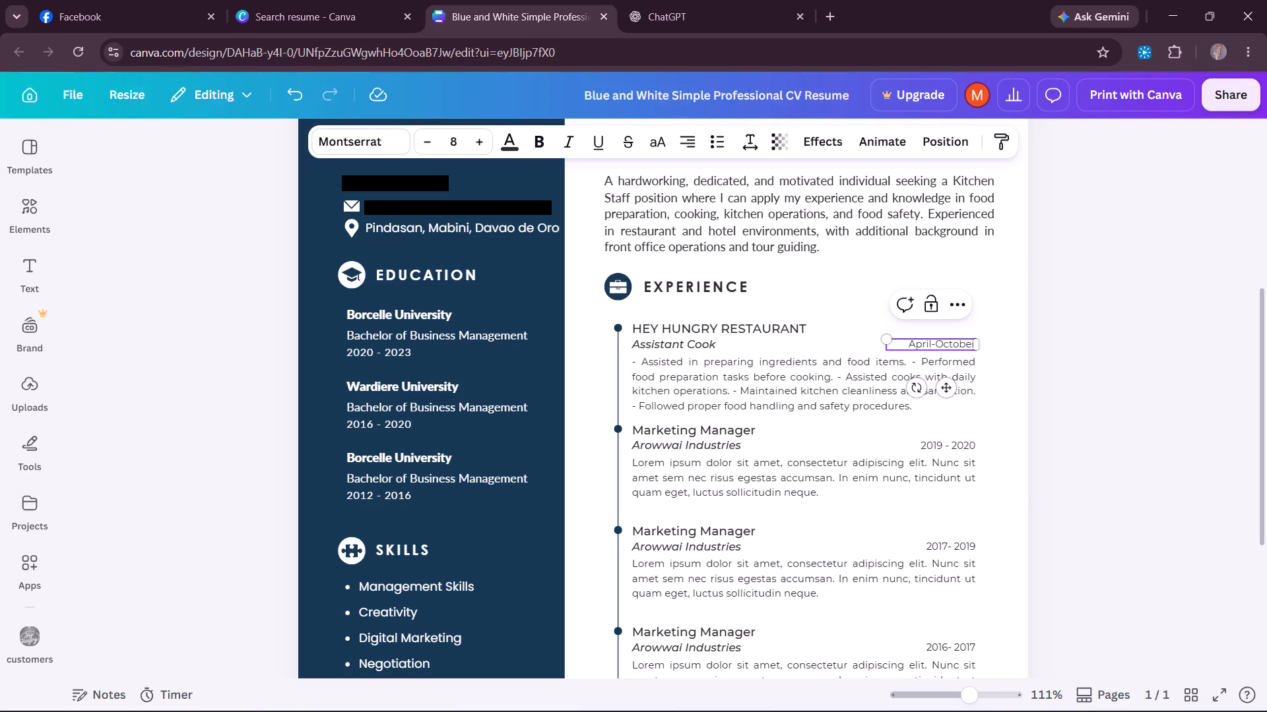
key(space)
text(2026)
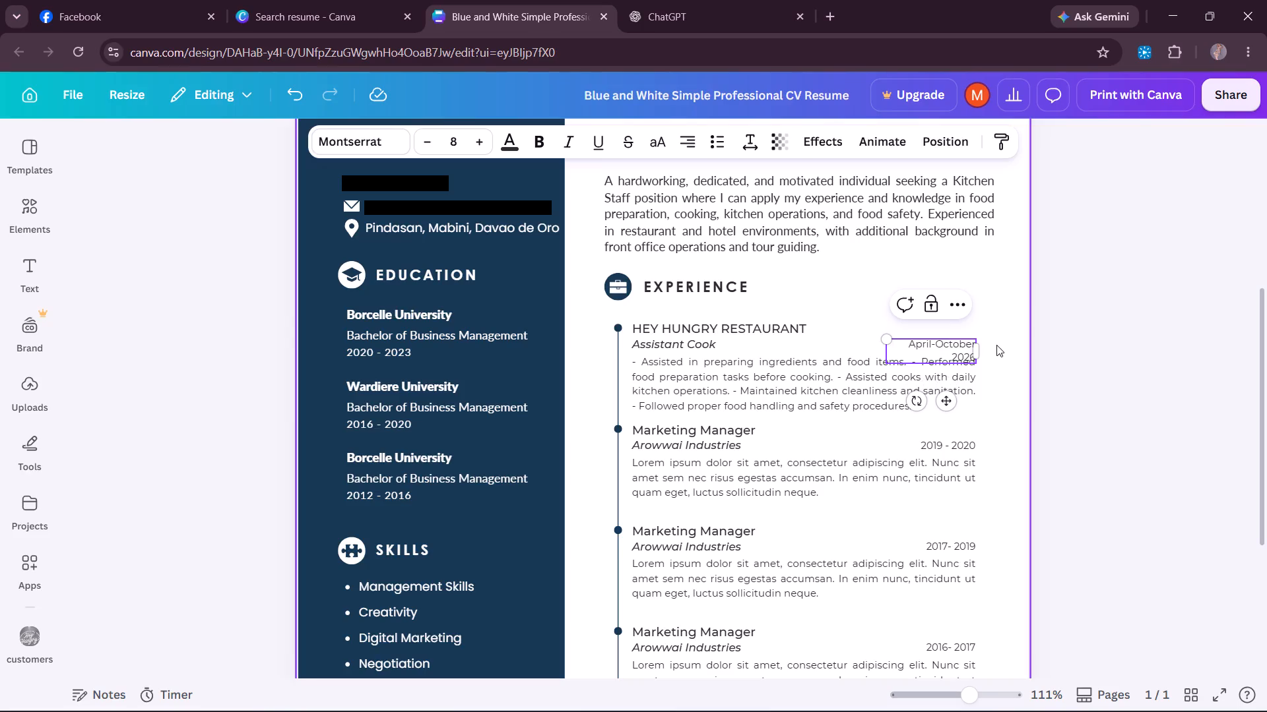
drag(981, 352, 989, 351)
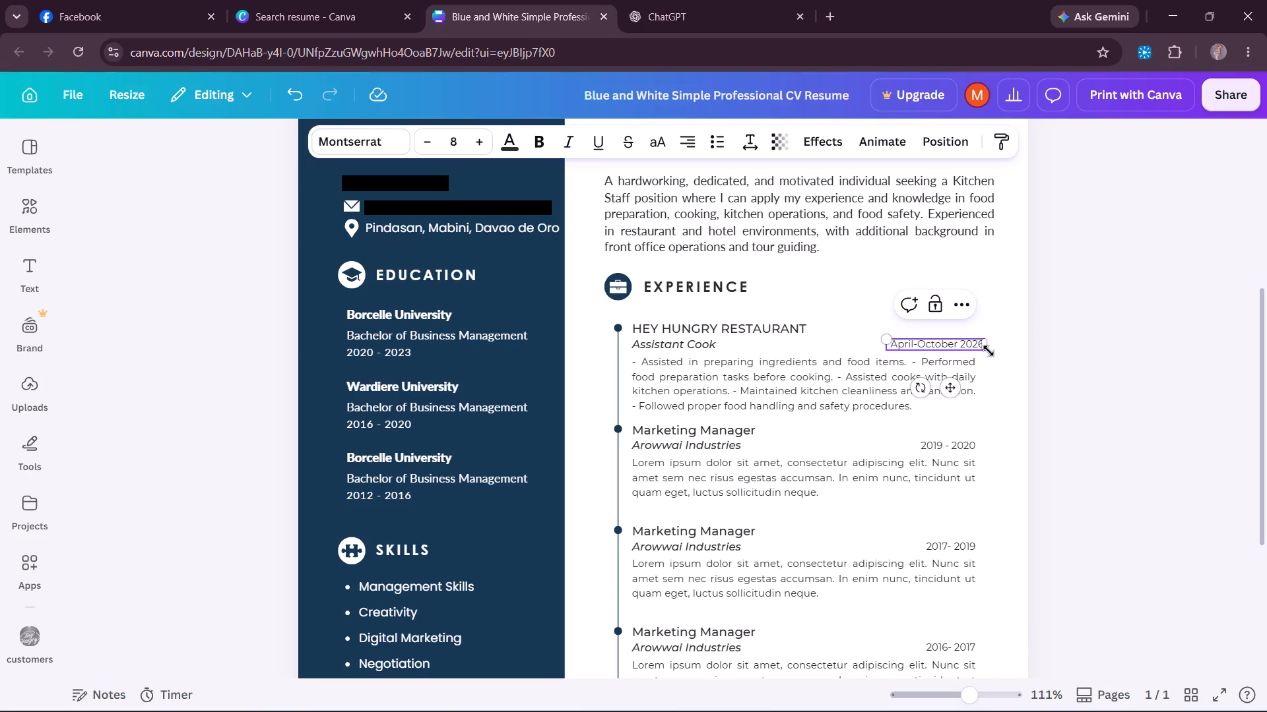
click(948, 390)
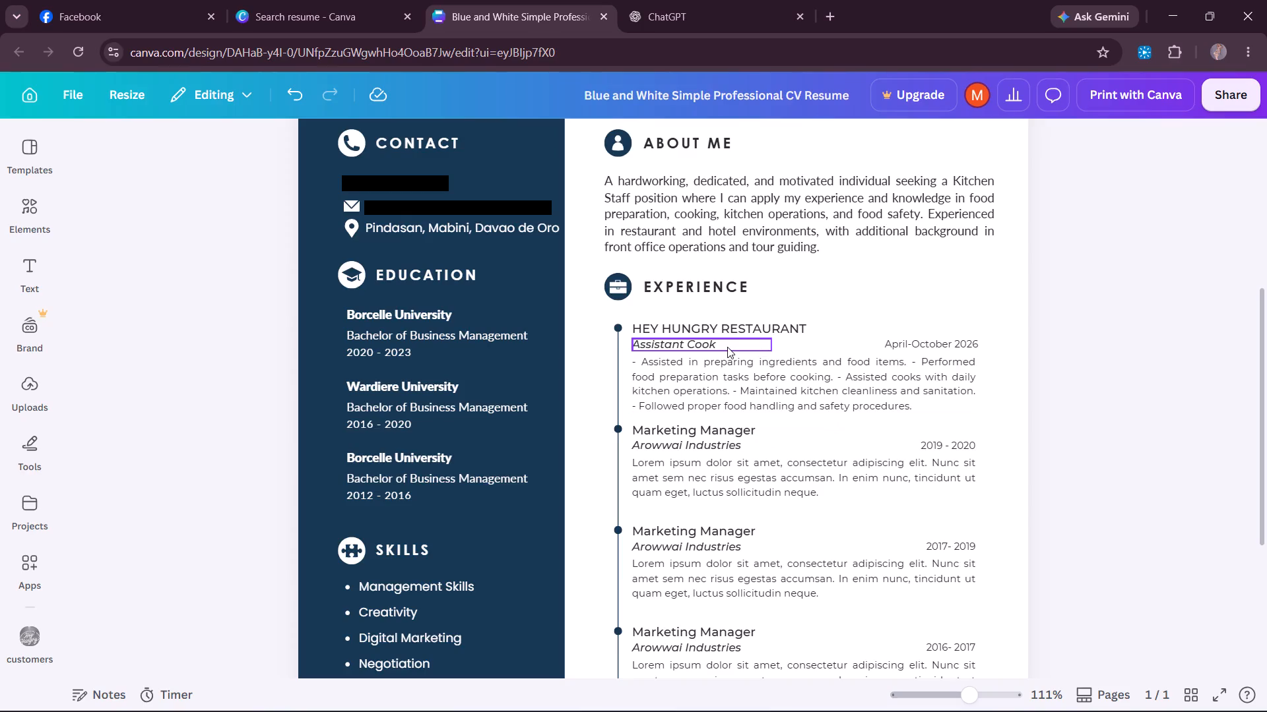
double_click(723, 432)
text(Nic)
text(ch)
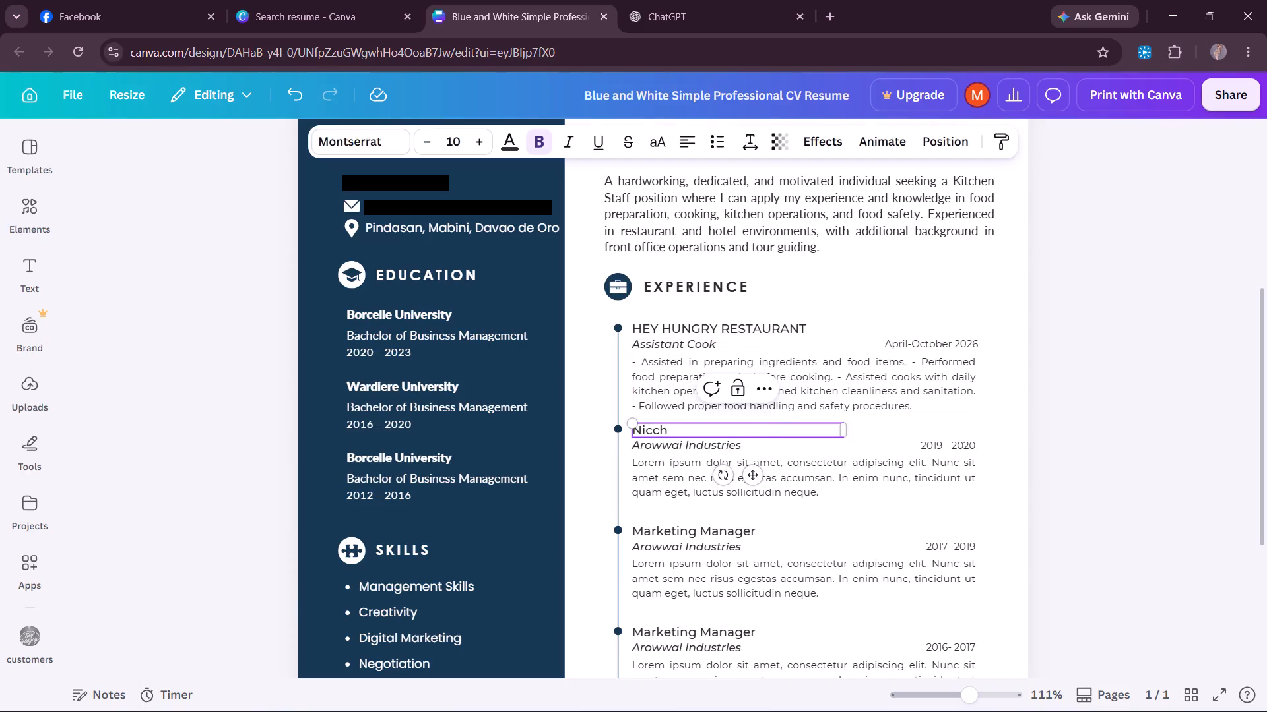
text(iat)
text(o Cofee)
key(BackSpace)
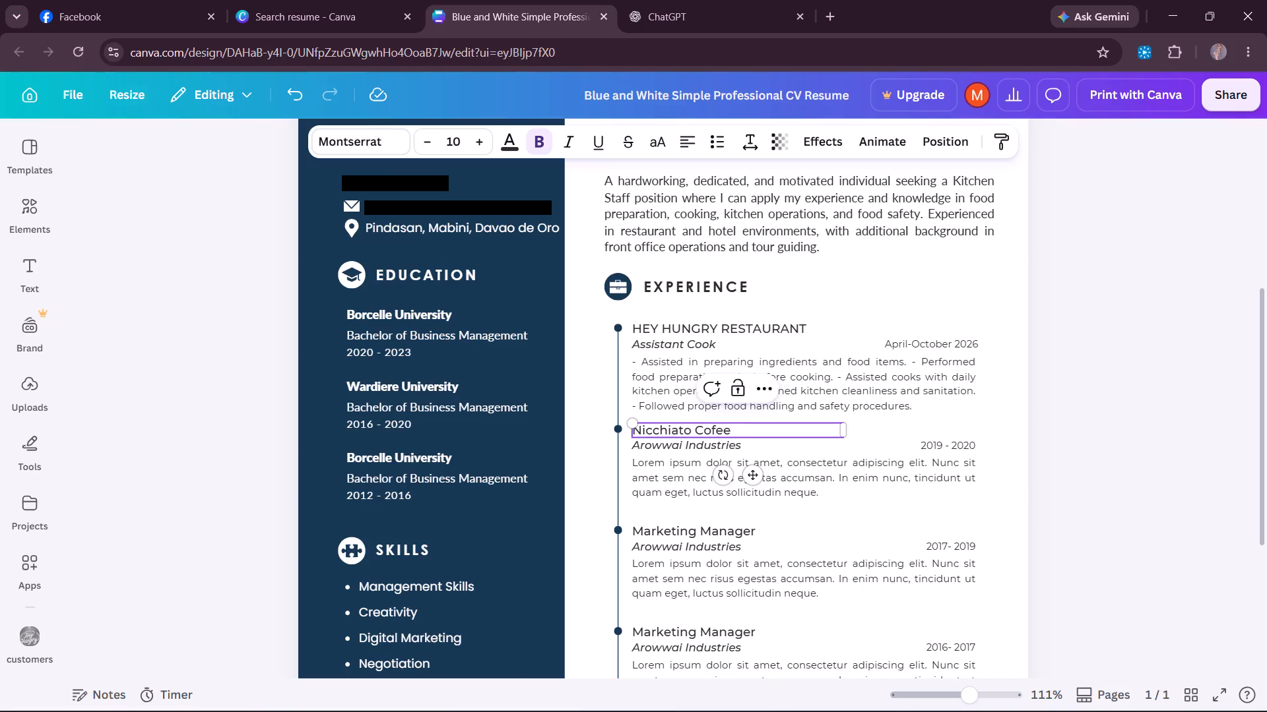
key(BackSpace)
text(fee)
key(space)
text(Shop)
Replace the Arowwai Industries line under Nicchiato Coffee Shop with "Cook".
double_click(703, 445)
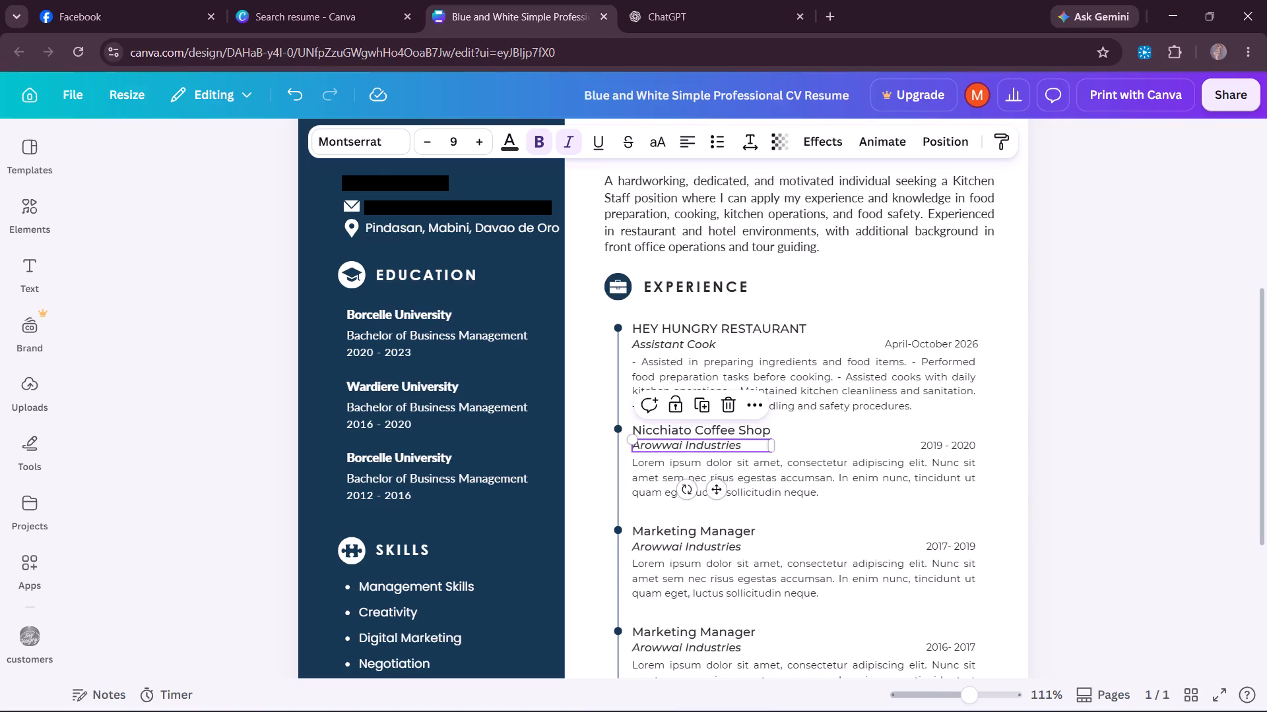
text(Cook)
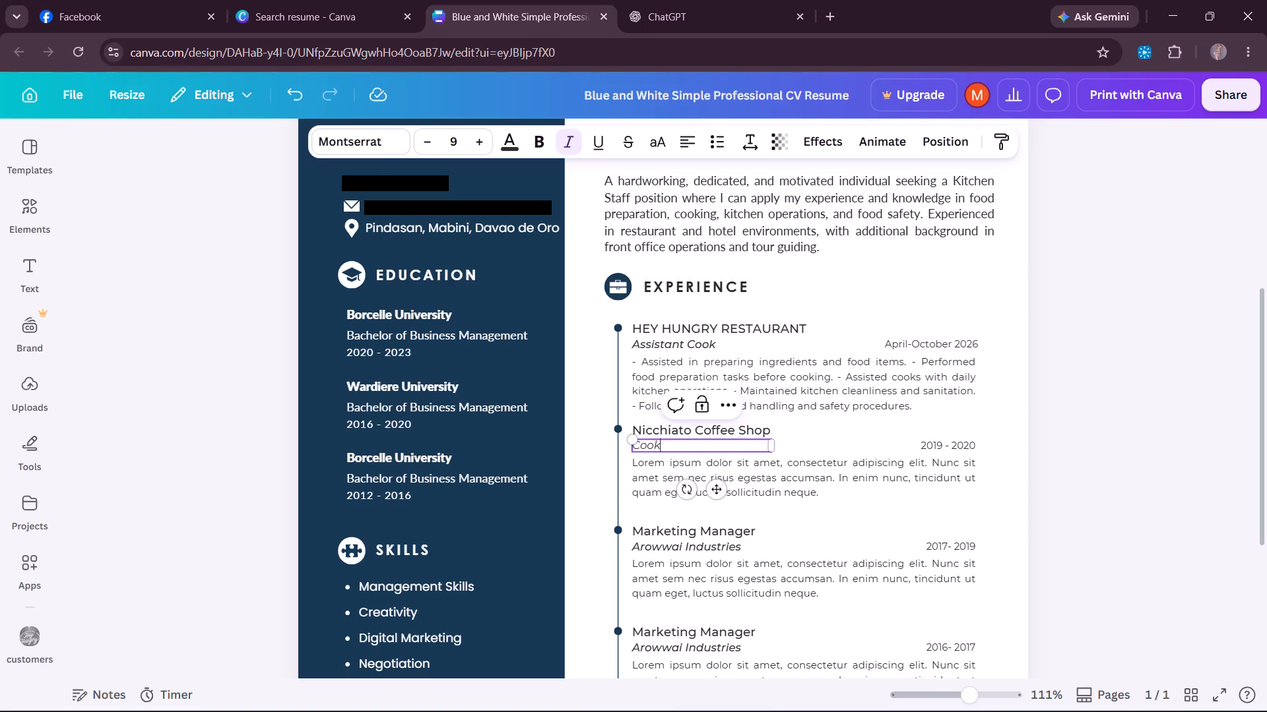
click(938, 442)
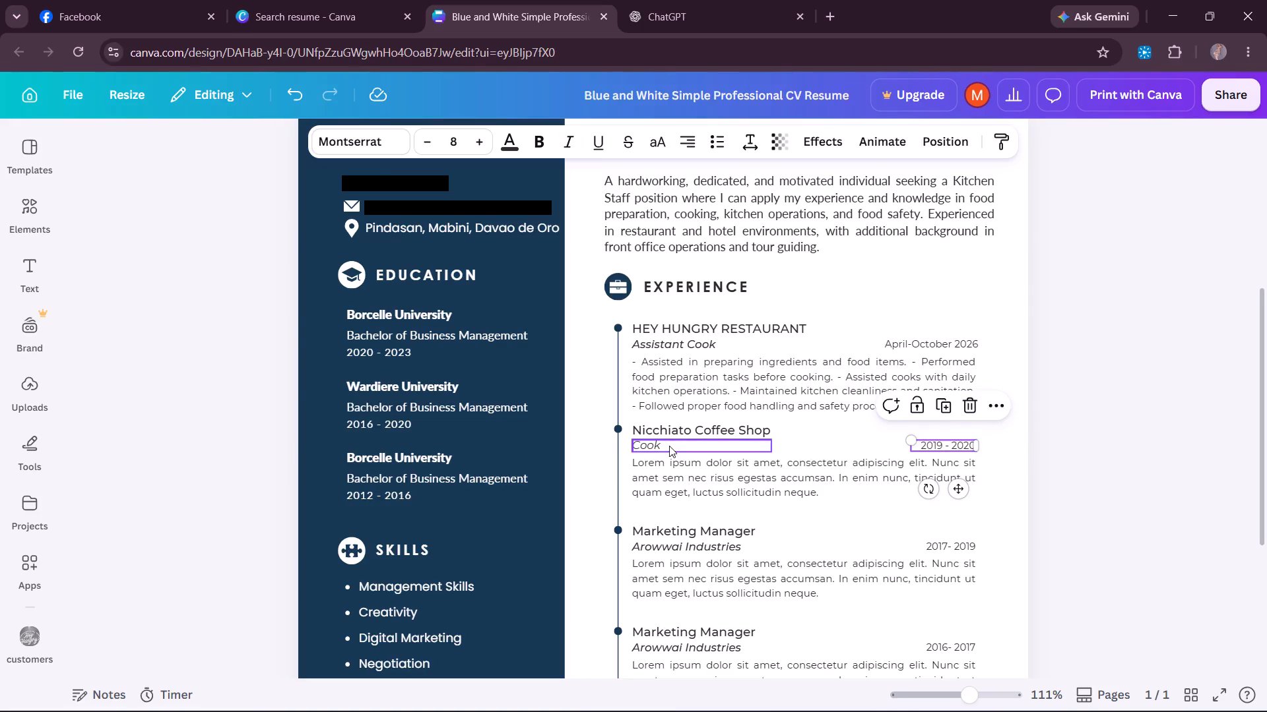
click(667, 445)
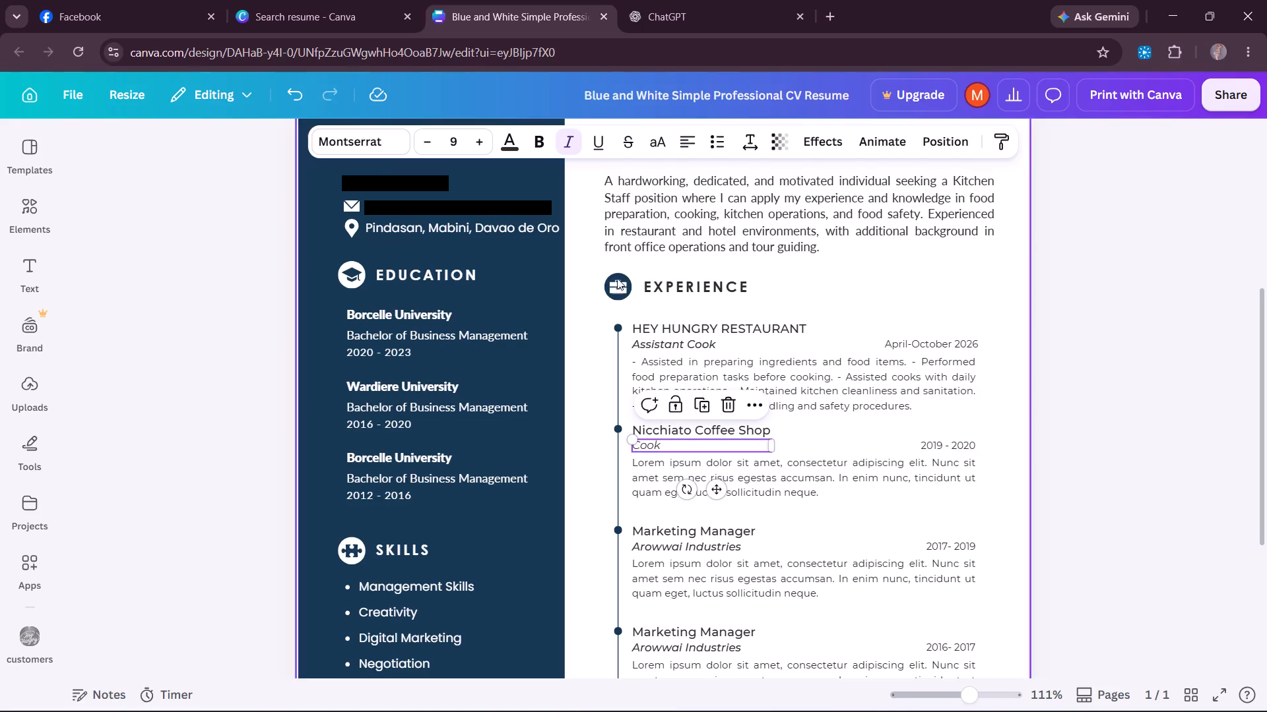
Replace the Cook line under Nicchiato Coffee Shop with a duplicate of the bold italic Assistant Cook line.
click(669, 337)
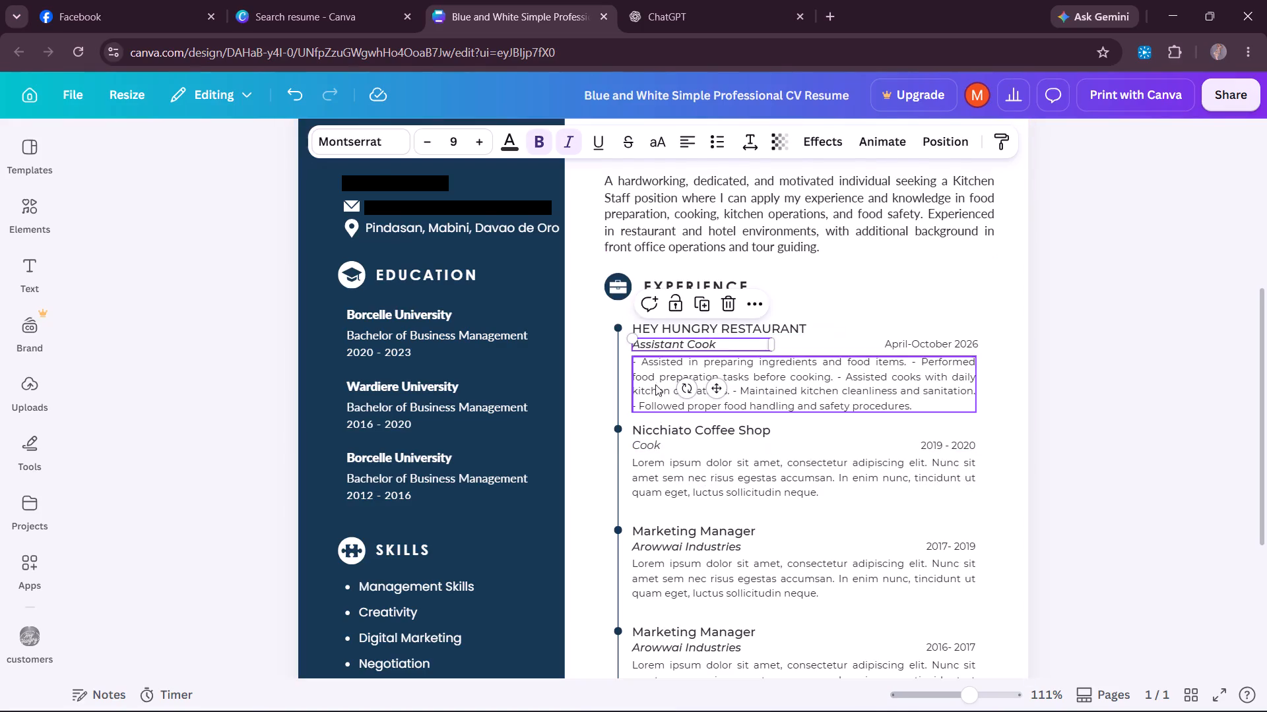
key(ctrl+c)
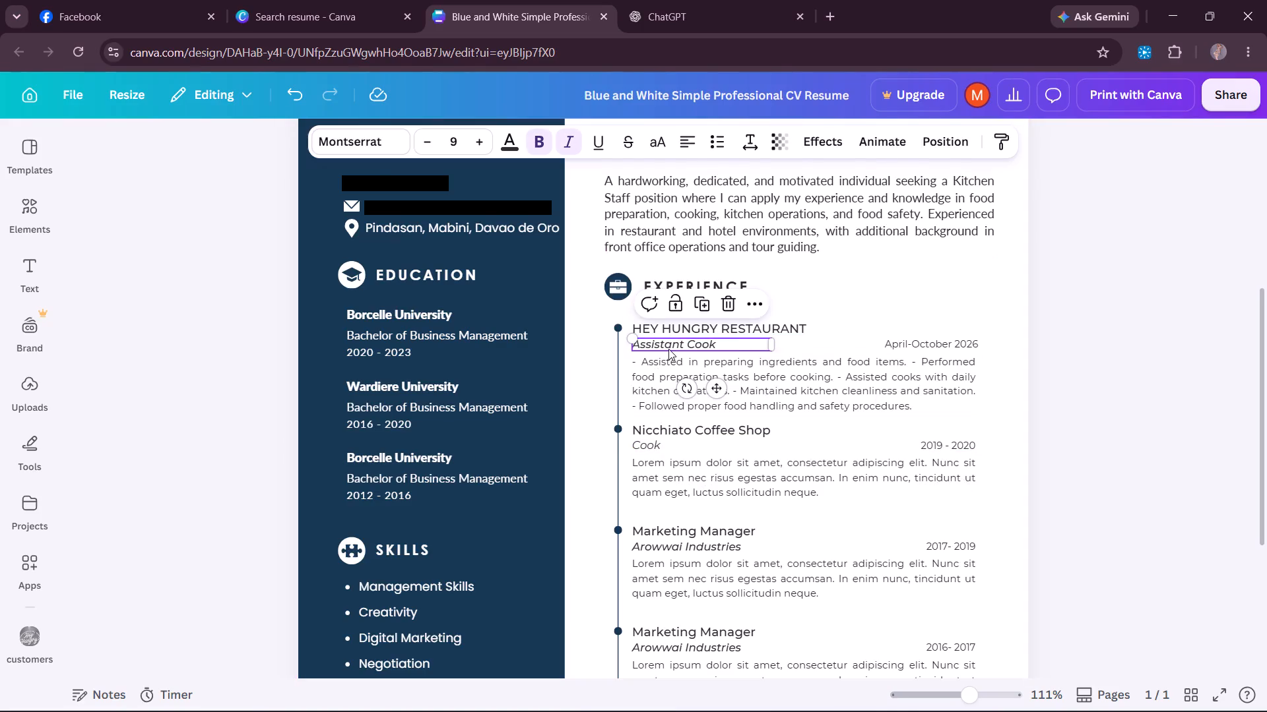
click(701, 305)
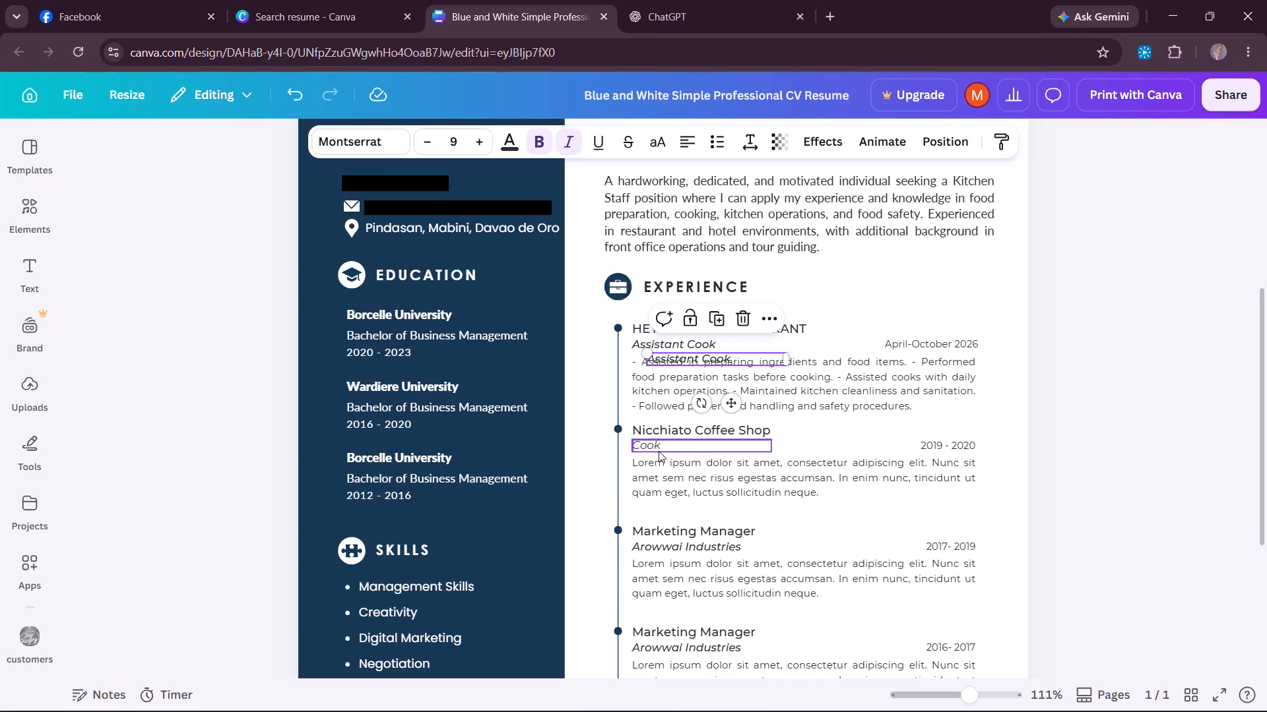
click(659, 451)
key(BackSpace)
drag(699, 356, 684, 442)
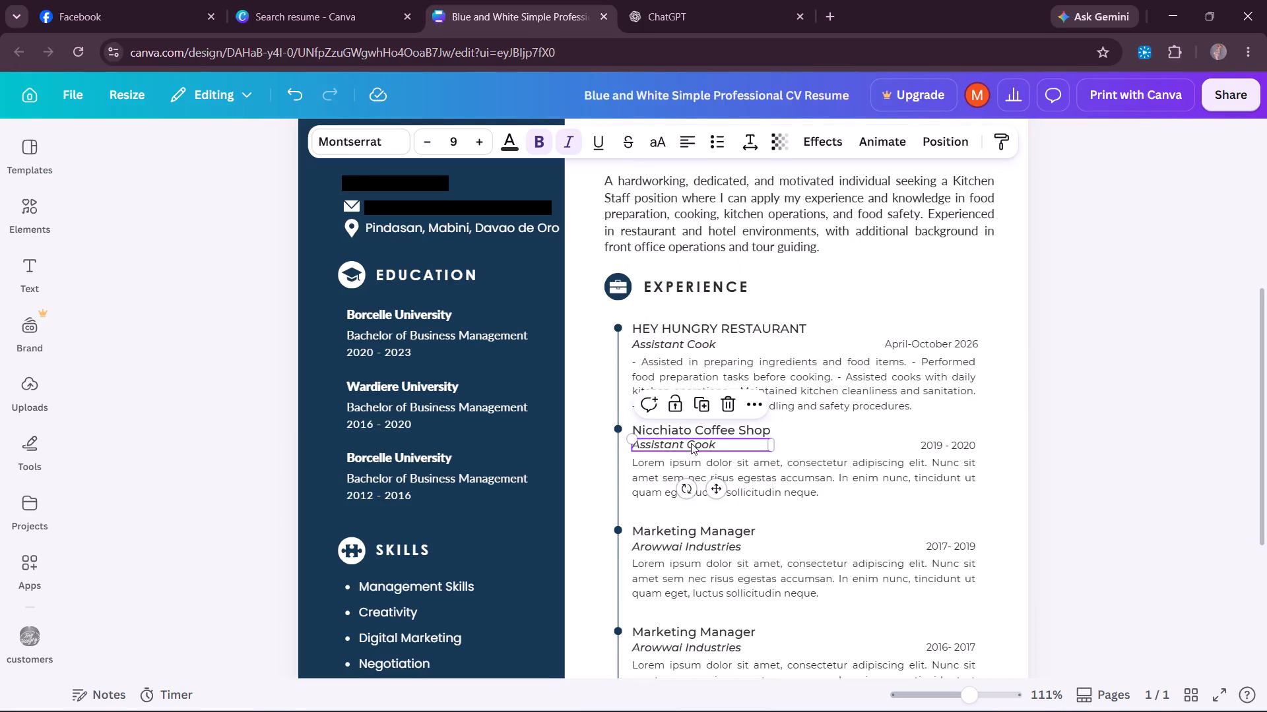
Shorten the duplicated job title under Nicchiato Coffee Shop to "Cook".
double_click(691, 443)
click(686, 443)
key(BackSpace)
key(BackSpace)
key(BackSpace)
key(BackSpace)
key(BackSpace)
key(BackSpace)
key(BackSpace)
key(BackSpace)
key(BackSpace)
key(BackSpace)
key(BackSpace)
key(BackSpace)
key(BackSpace)
key(BackSpace)
key(BackSpace)
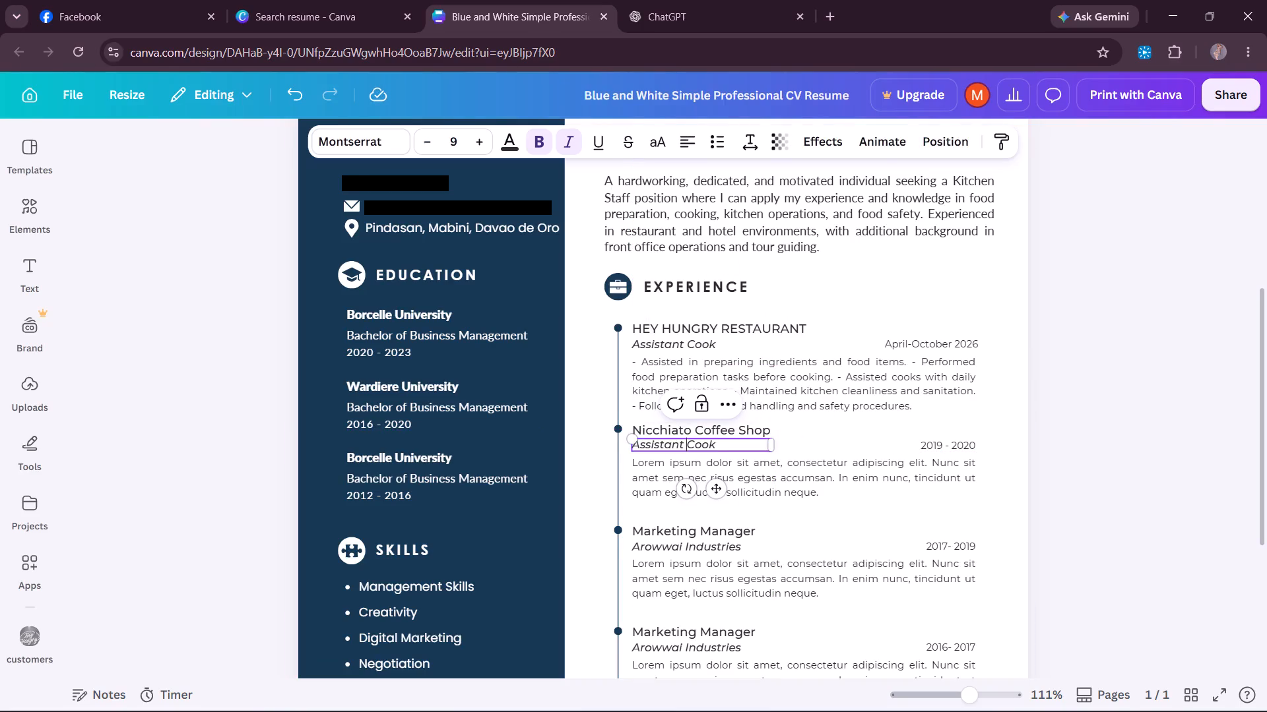
Change the date of the HEY HUNGRY RESTAURANT entry to "April-October 2025".
click(1153, 467)
double_click(963, 448)
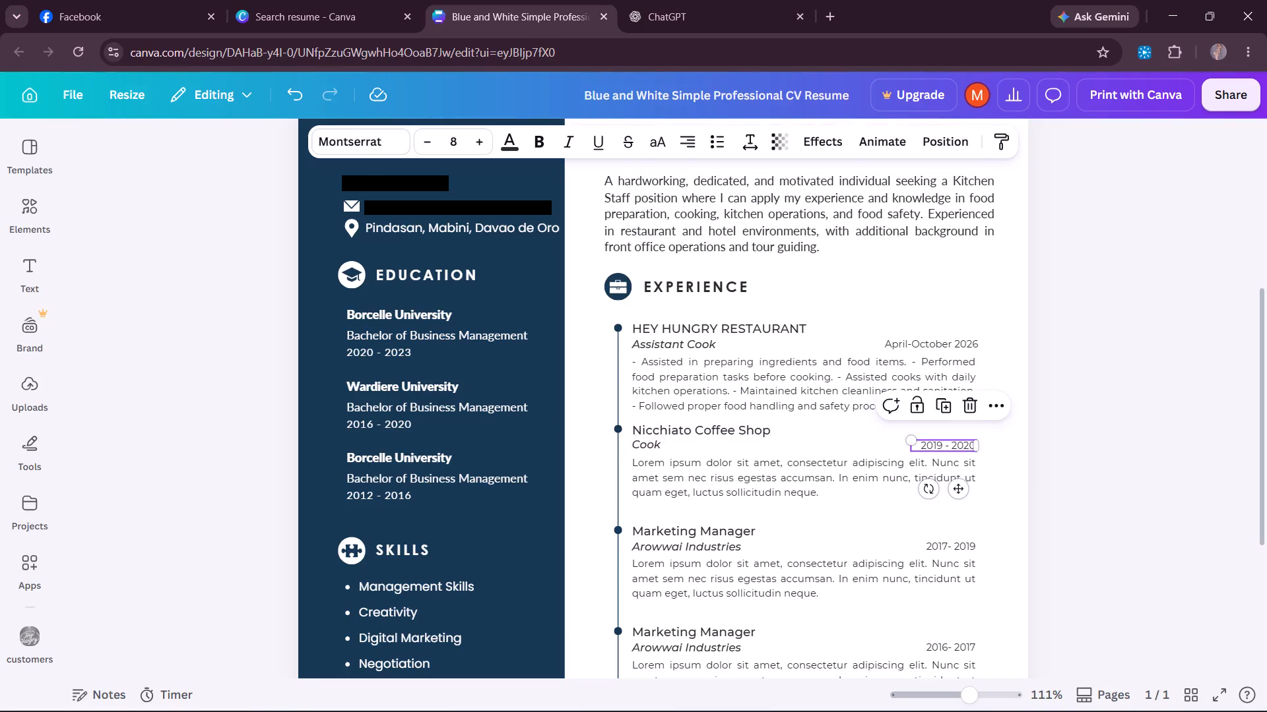
double_click(968, 345)
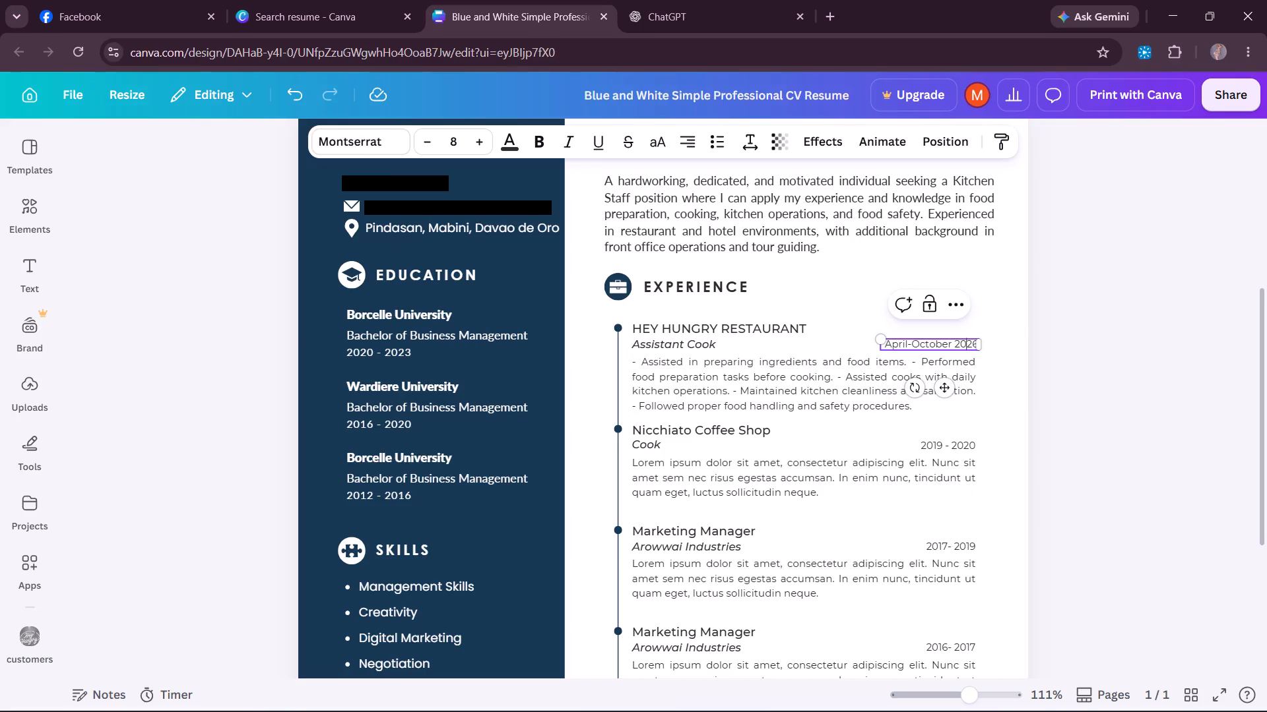
key(Right)
key(Right)
key(BackSpace)
key(5)
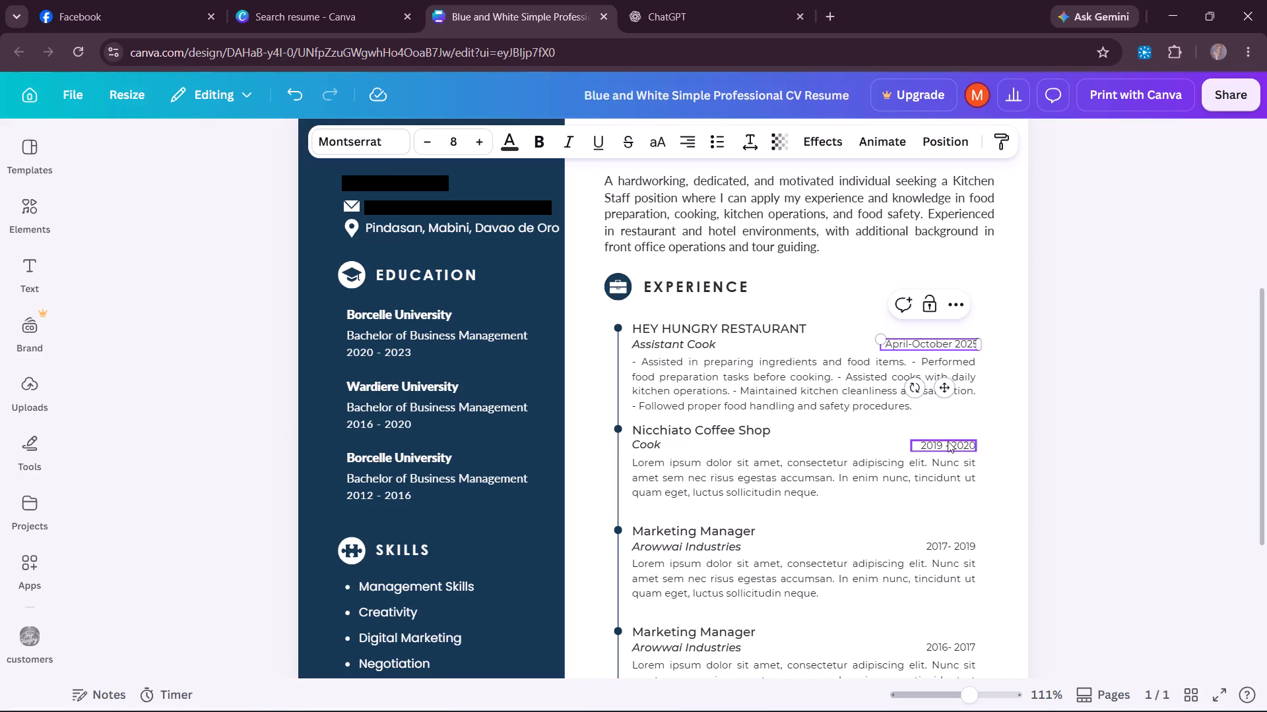
Replace the Nicchiato Coffee Shop date with "September 2023-2024" and widen its text box to fit on one line.
double_click(948, 441)
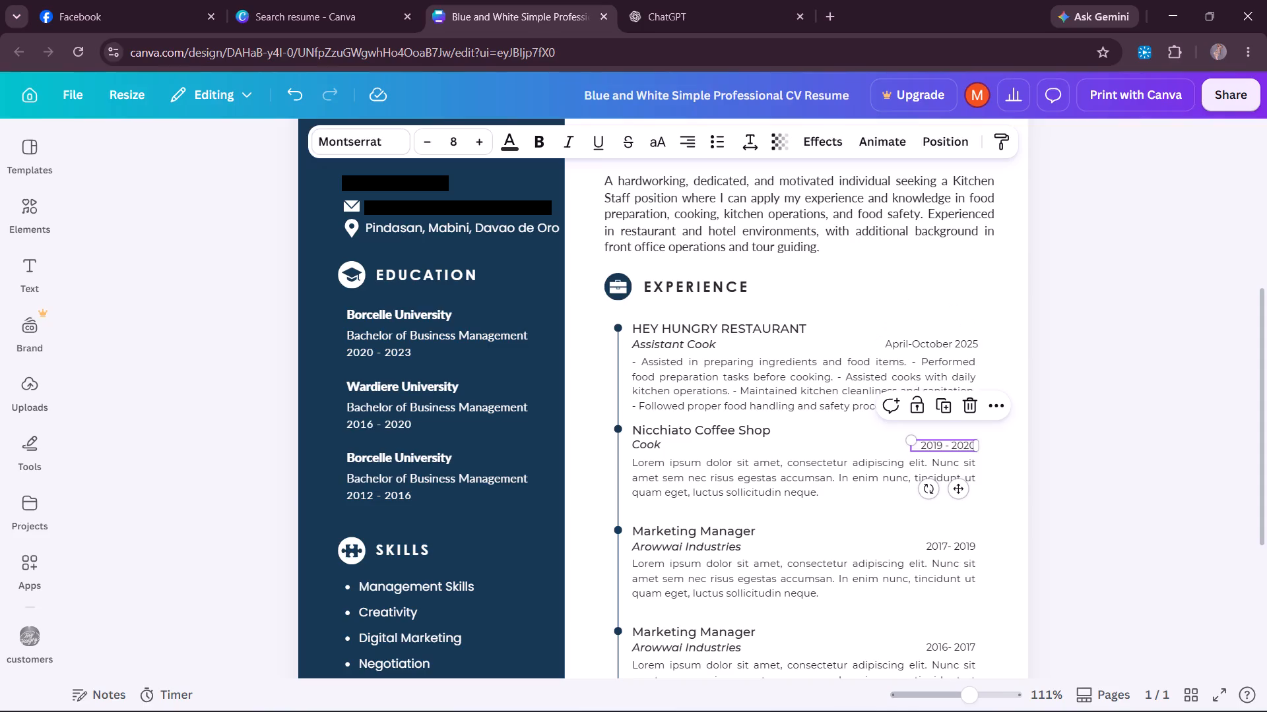
text(Se)
text(pt)
text(ember)
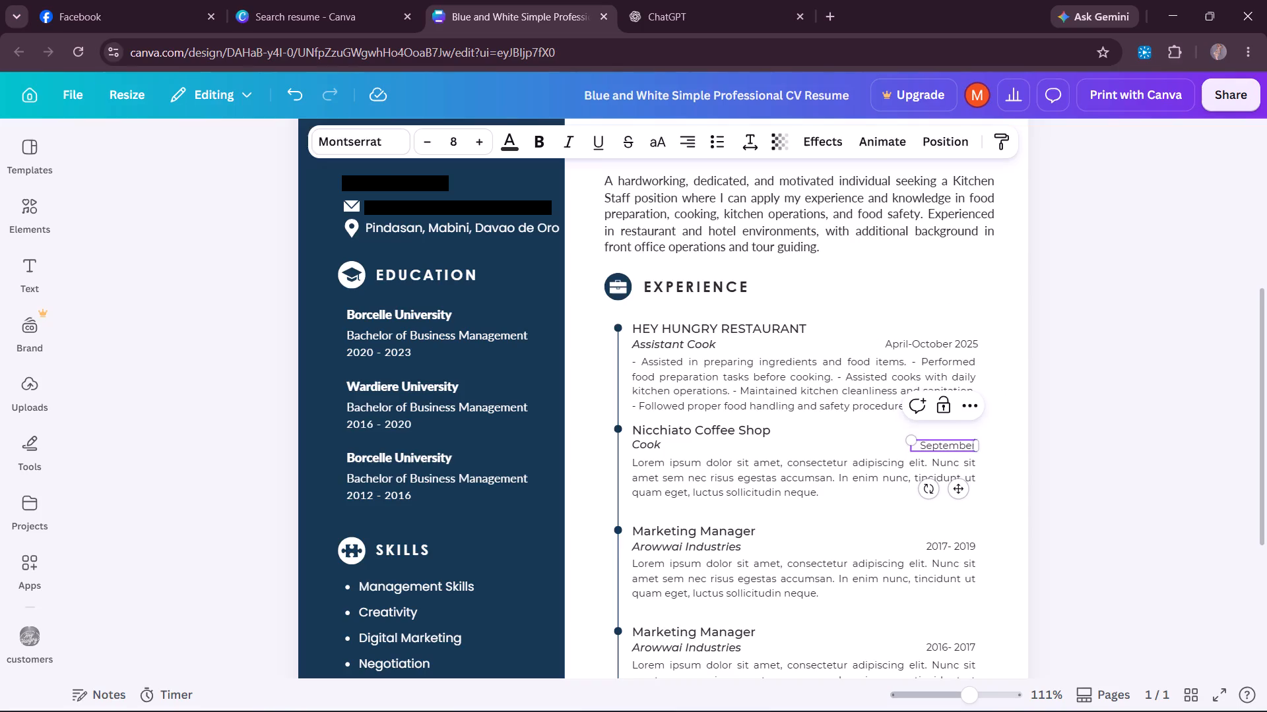
key(space)
text(202)
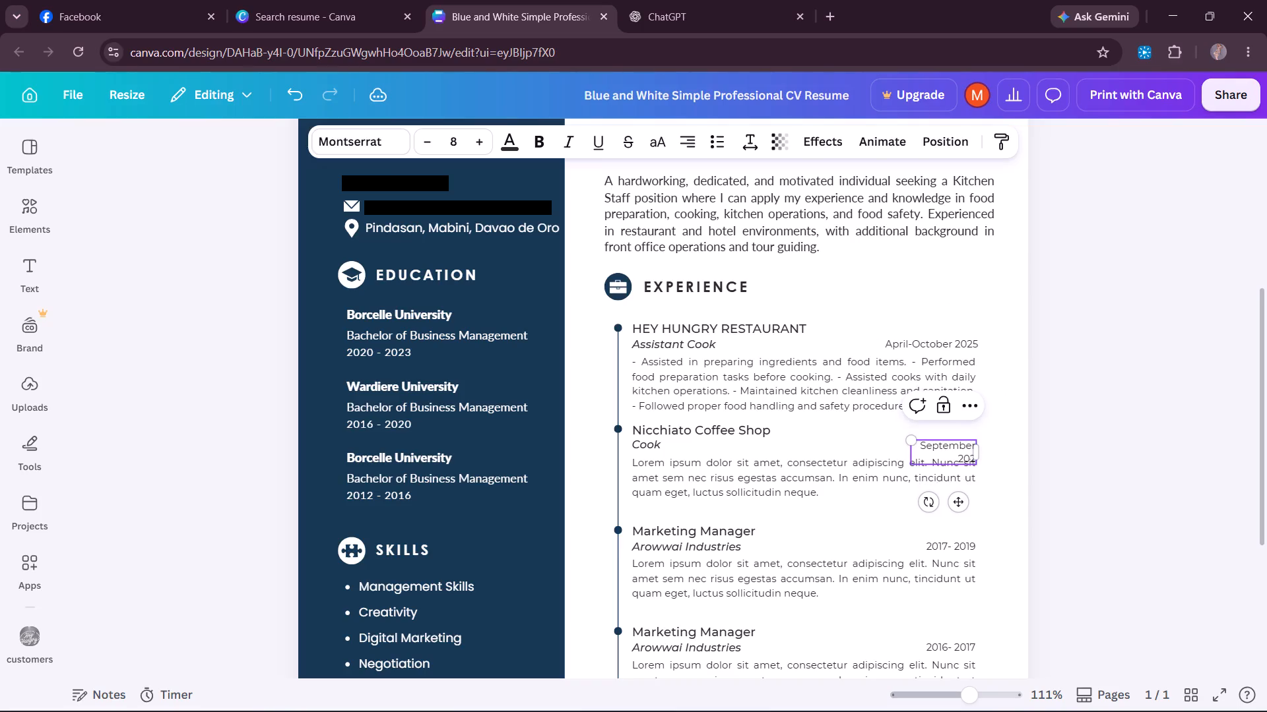
text(3-)
text(2024)
drag(977, 453, 997, 448)
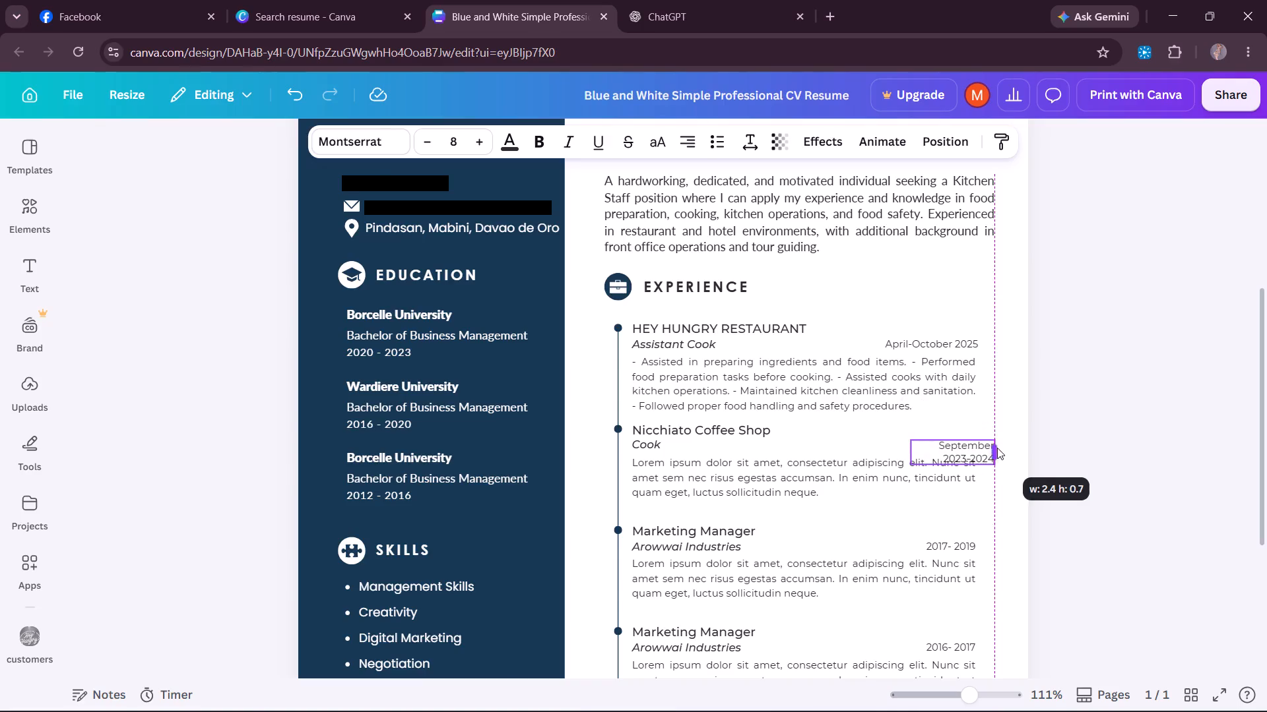
Widen the "September 2023-2024" text box to one line and align it level with Cook, directly below the "April-October 2025" date.
drag(997, 448, 1029, 445)
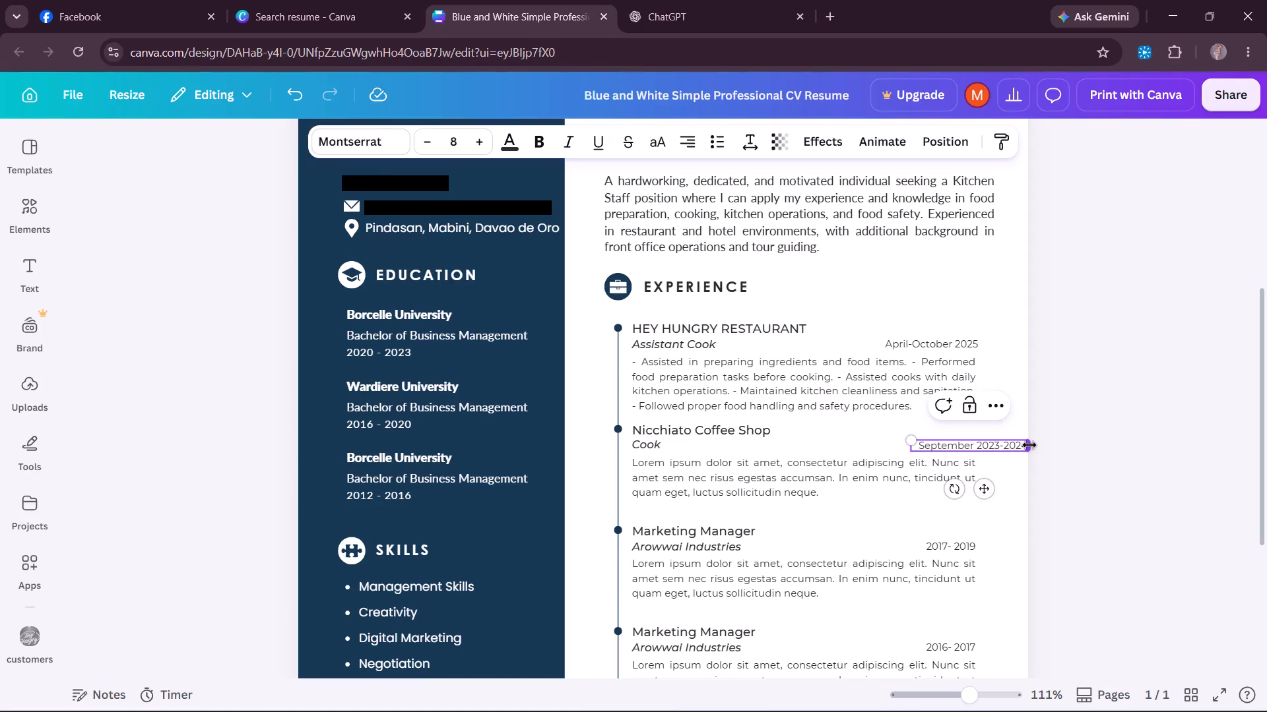
drag(985, 489, 956, 486)
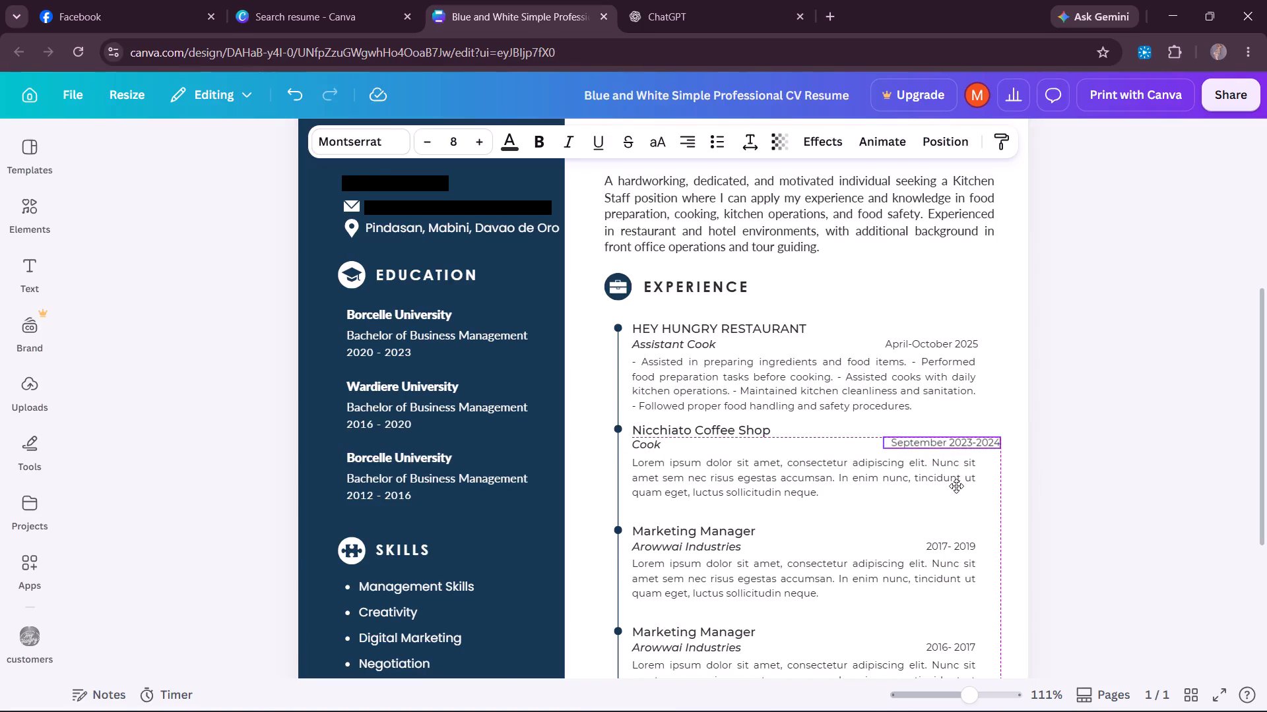
drag(956, 486, 946, 483)
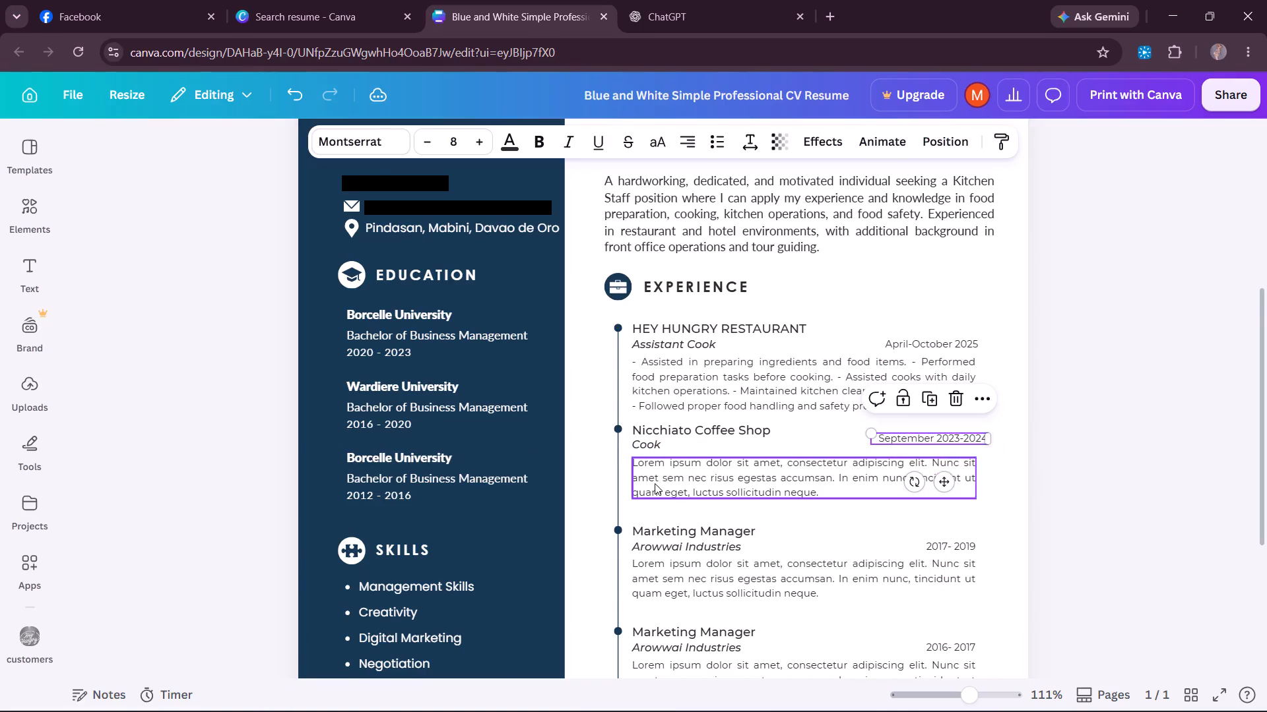
scroll(655, 483, down, 1)
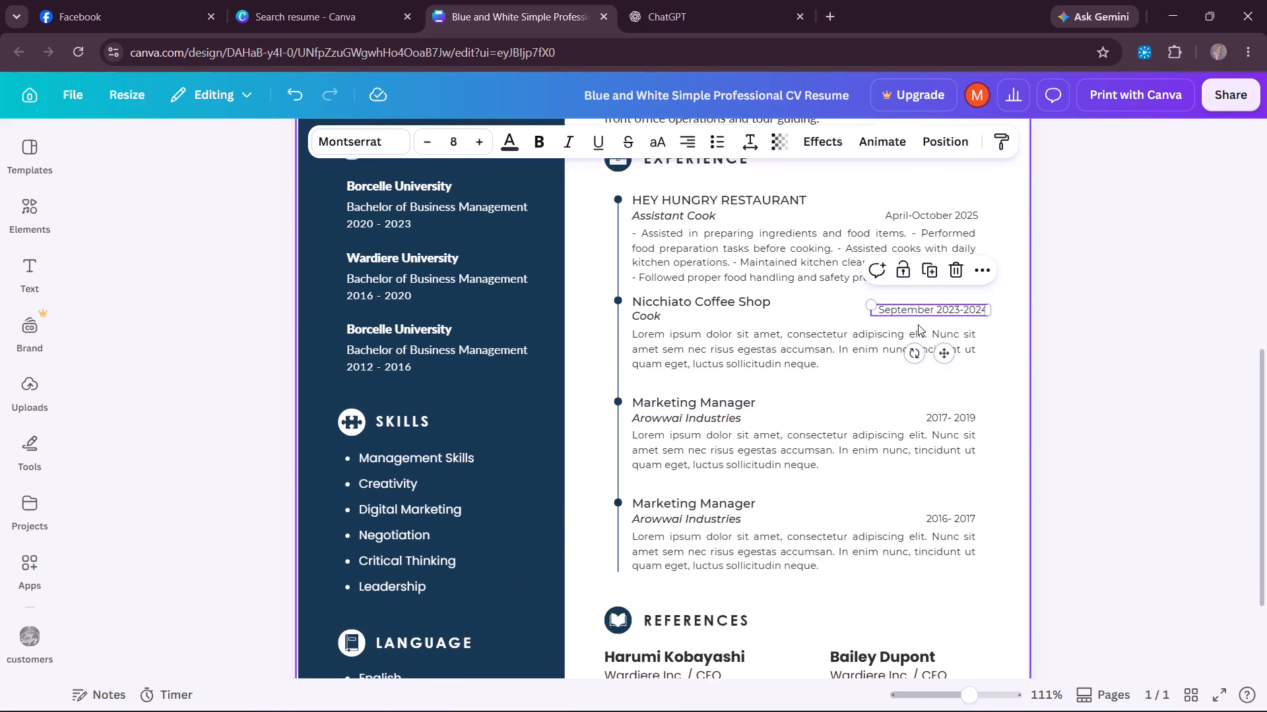
drag(942, 355, 934, 346)
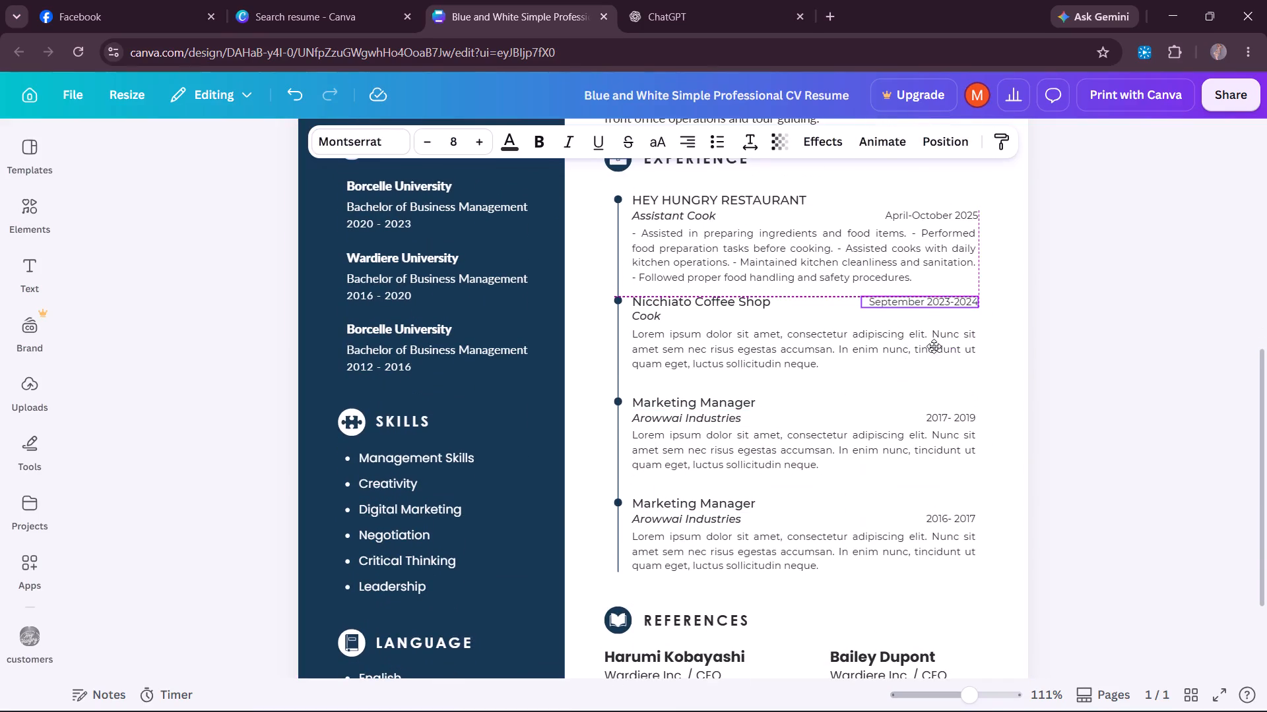
drag(934, 346, 934, 359)
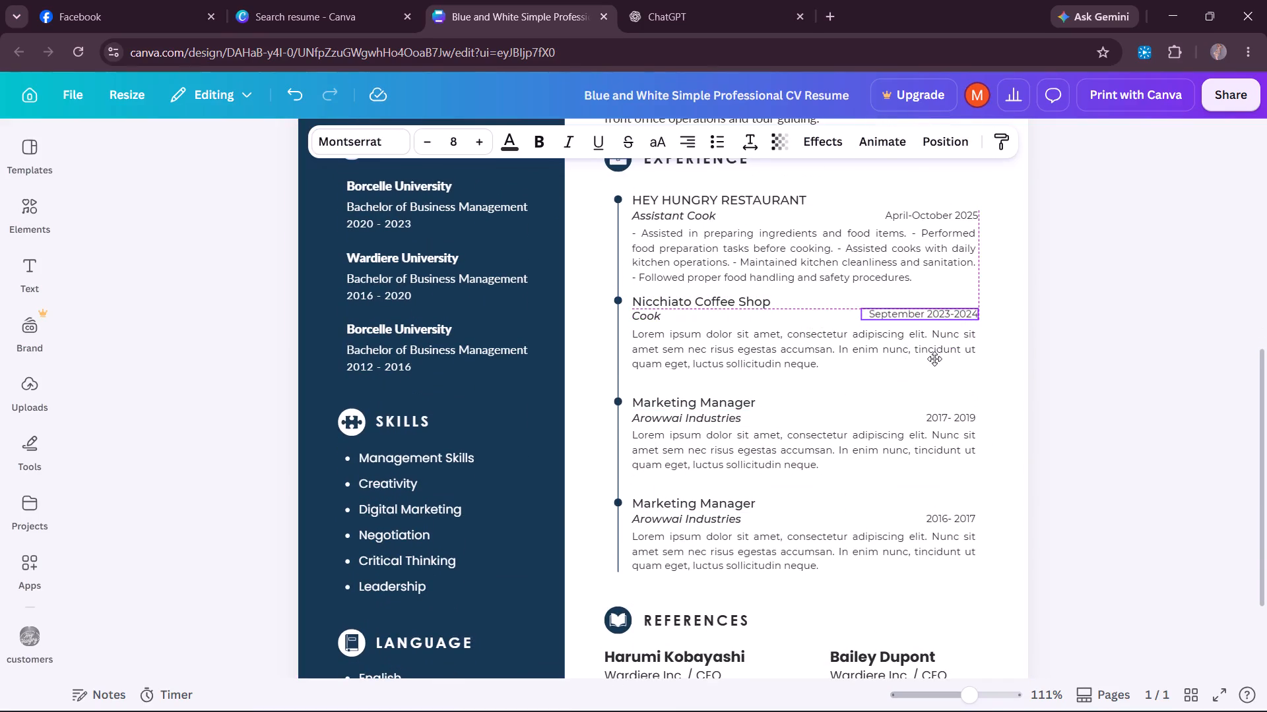
drag(934, 359, 935, 359)
click(1117, 423)
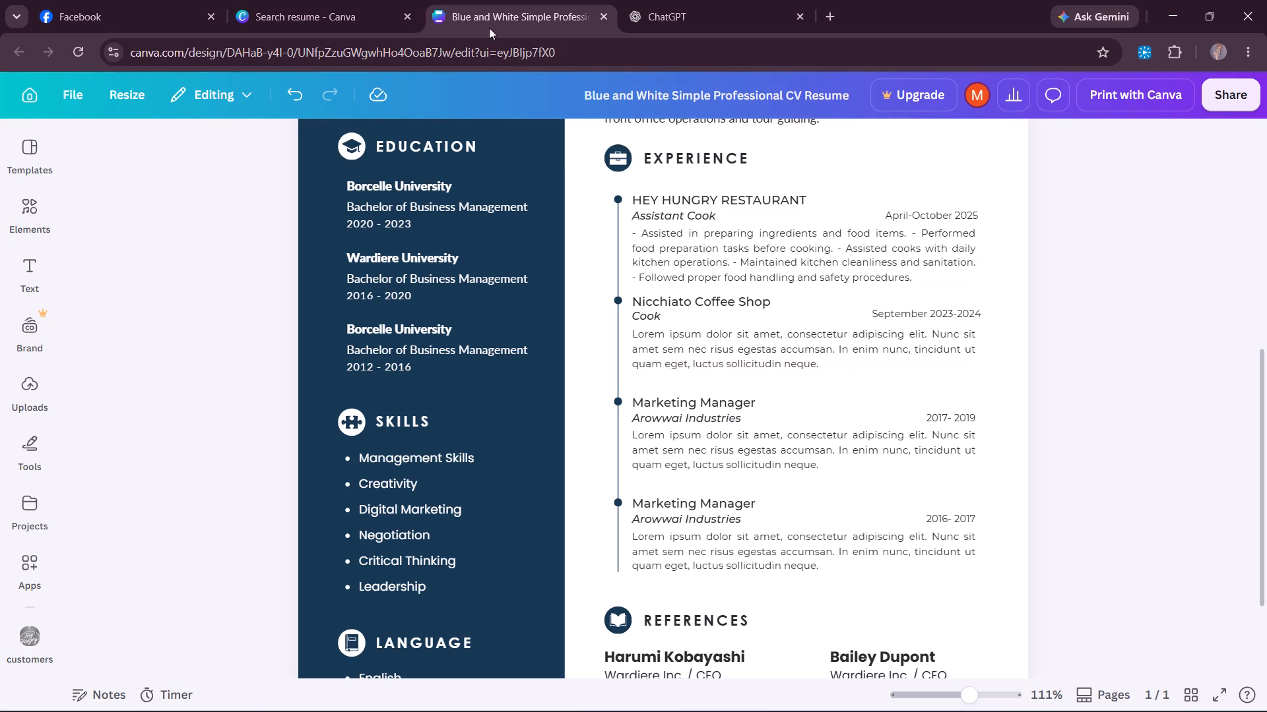
Copy the Nicchiato Coffee Shop duties, from "Assisted in food preparation" to "smooth daily operations", from the Facebook chat and return to the Canva resume.
click(125, 0)
scroll(1077, 563, down, 1)
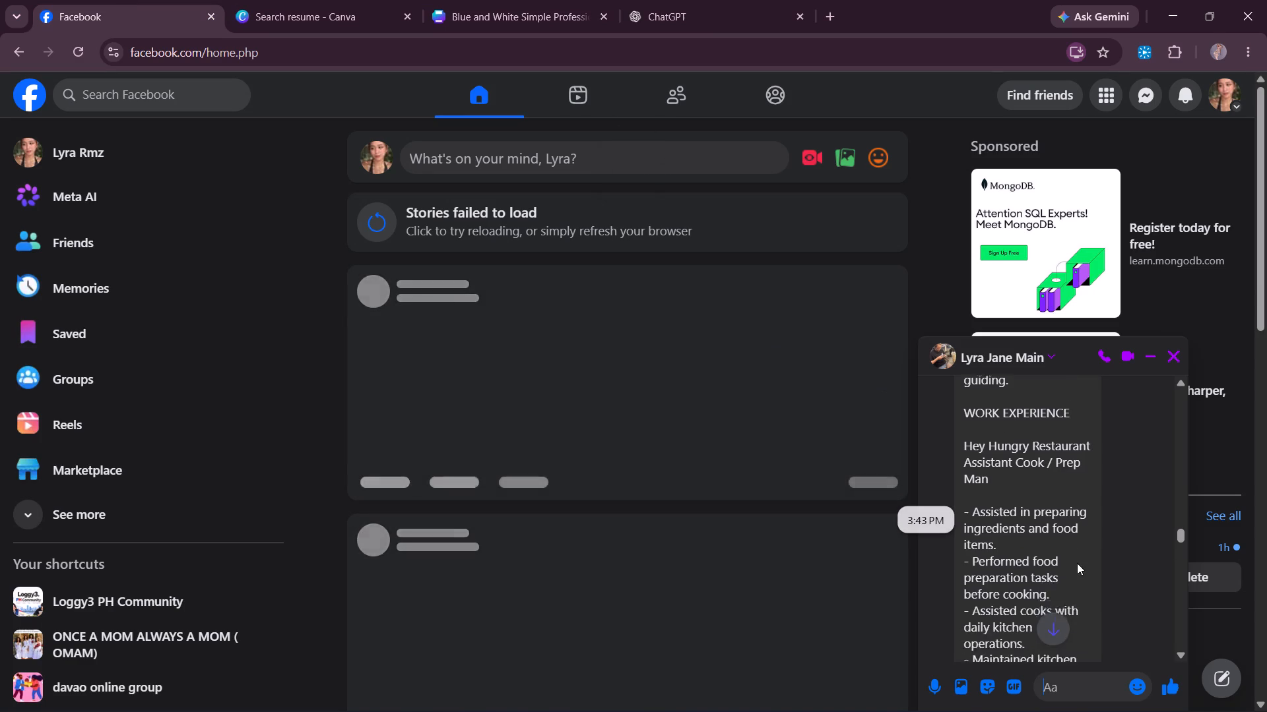
scroll(1077, 563, down, 4)
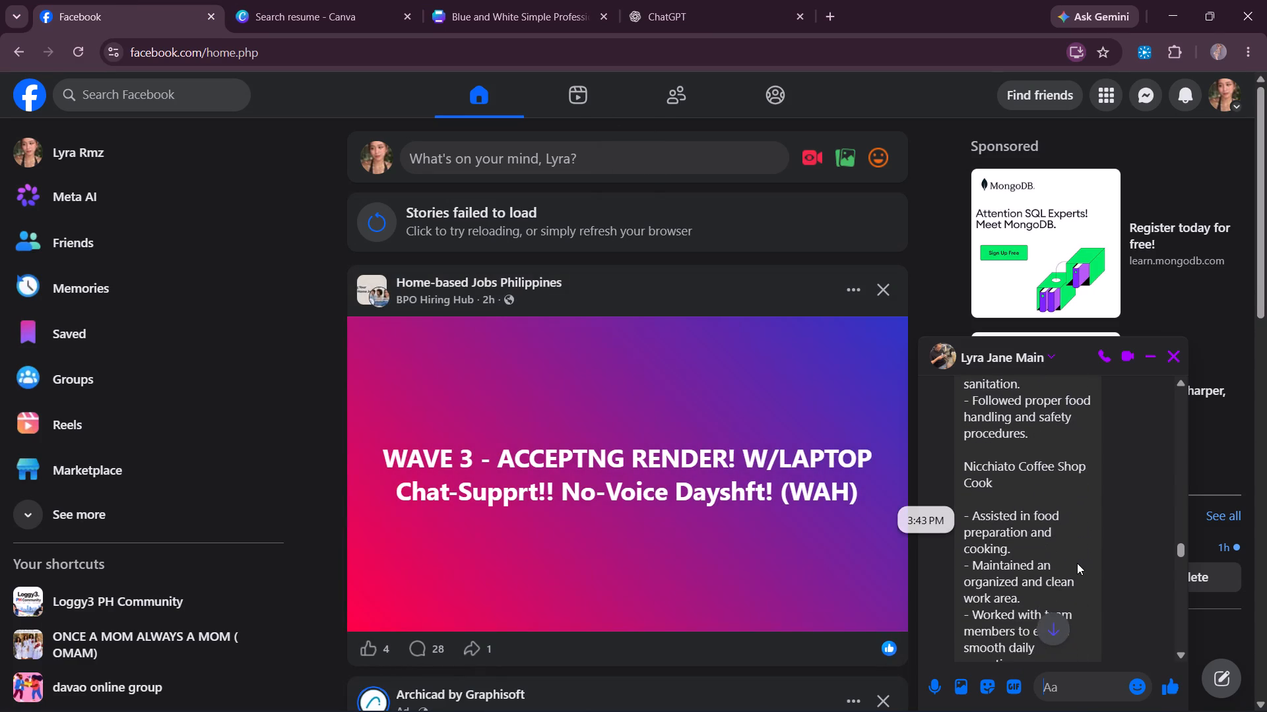
scroll(1077, 563, down, 2)
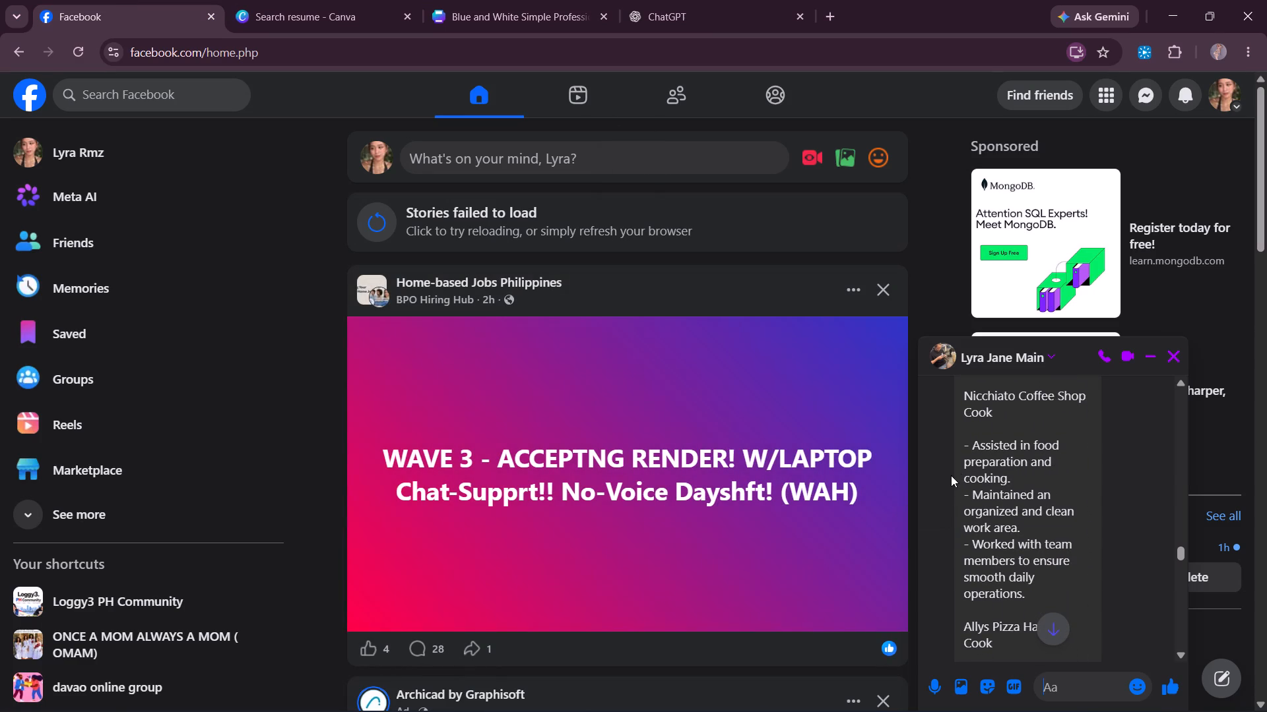
drag(973, 445, 1020, 585)
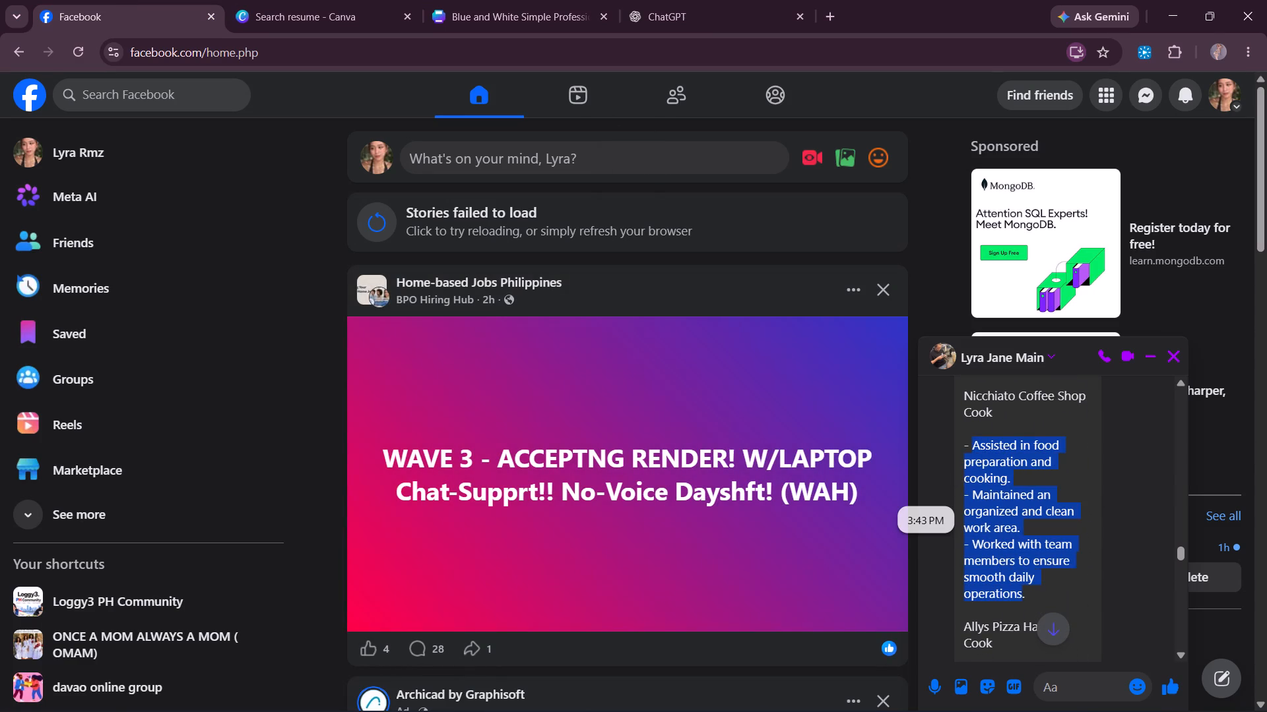
drag(1020, 585, 1020, 587)
right_click(997, 564)
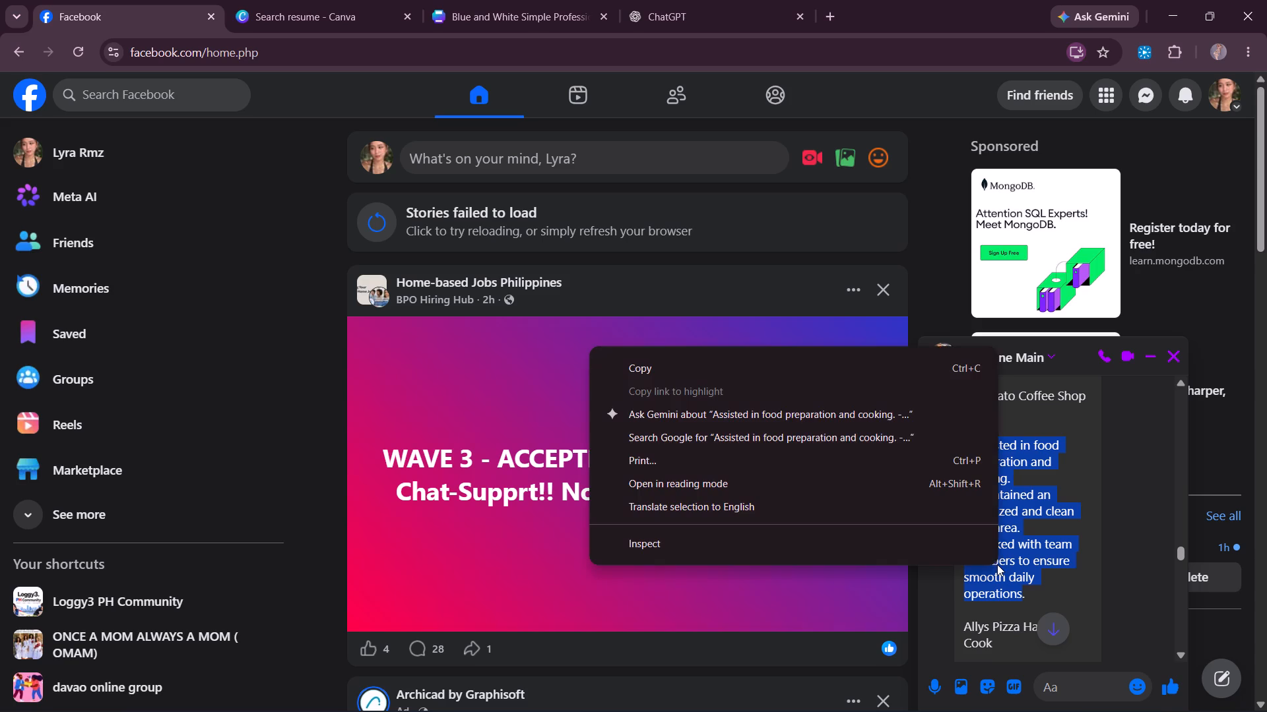
click(798, 371)
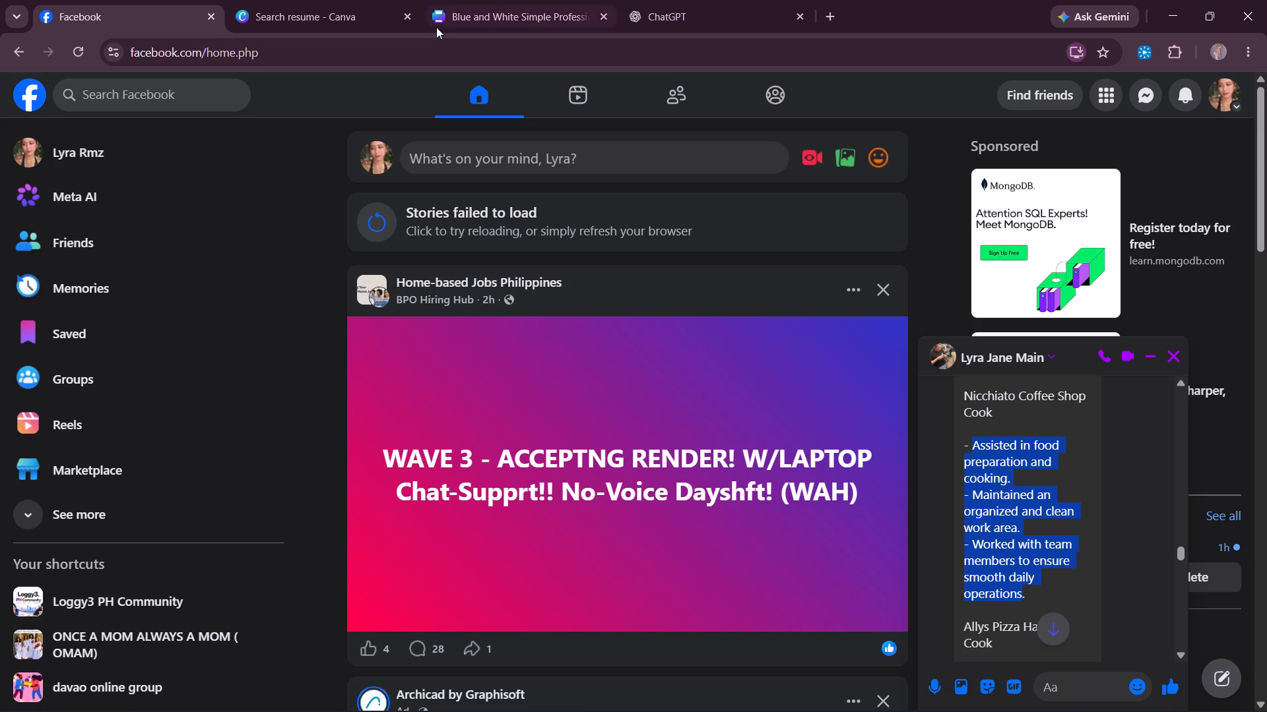
click(498, 0)
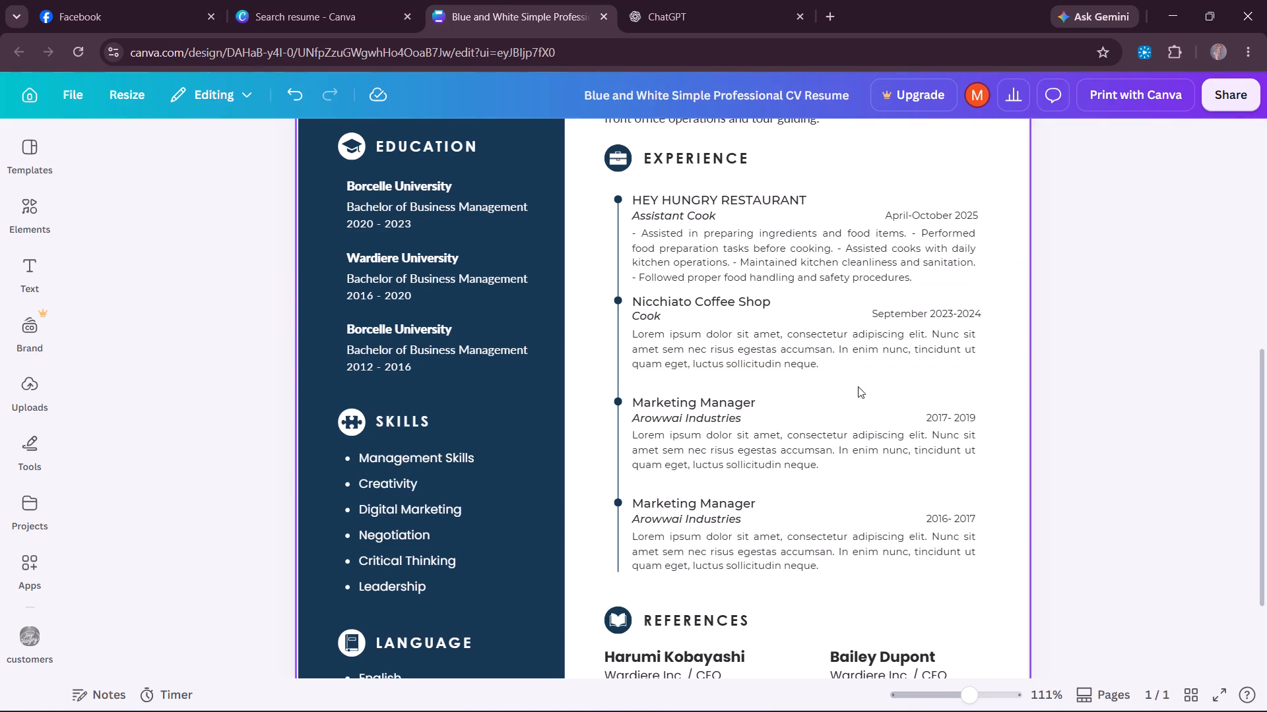
Replace the placeholder description under Nicchiato Coffee Shop with the copied duties text beginning "Assisted in food preparation and cooking.".
click(818, 357)
click(818, 357)
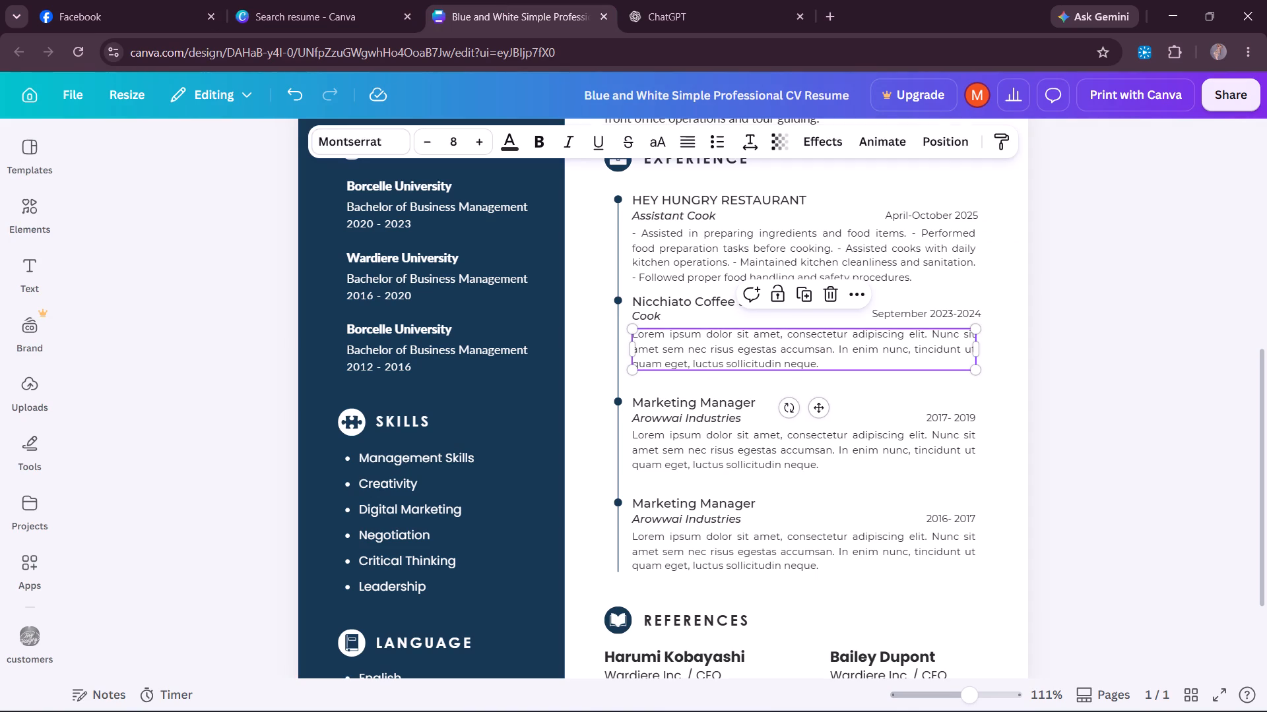
key(ctrl+v)
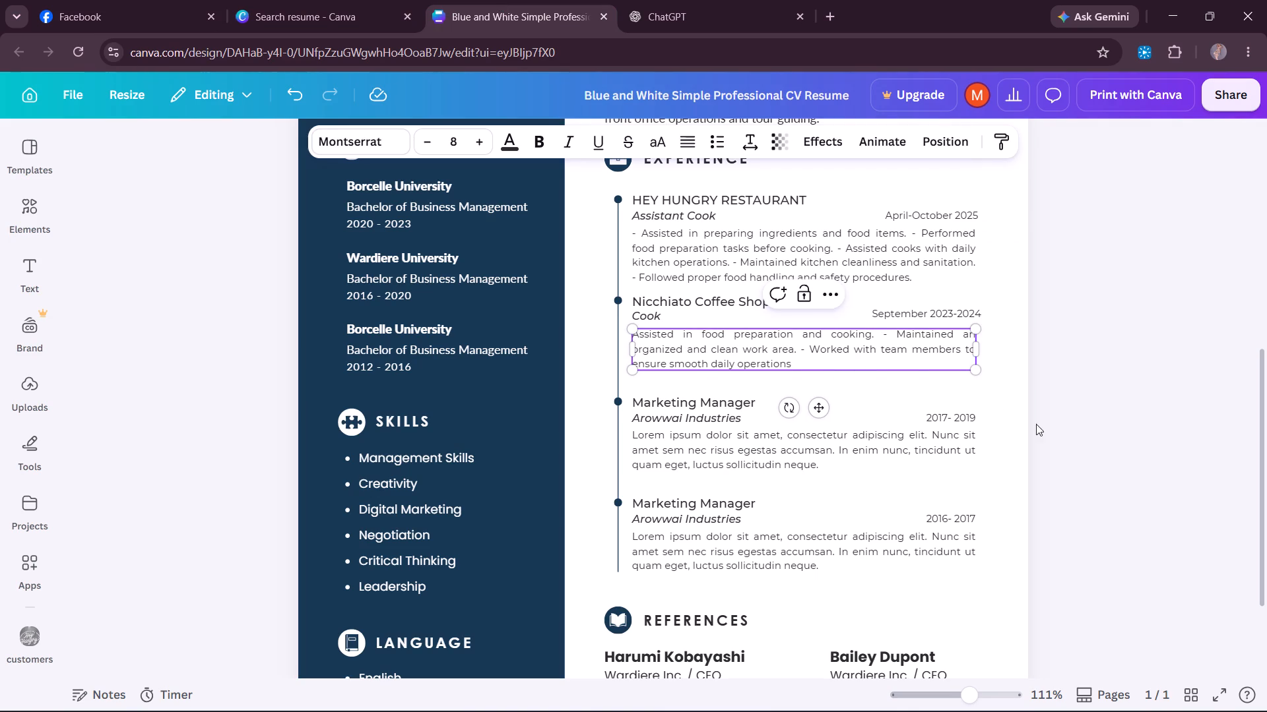
click(1119, 441)
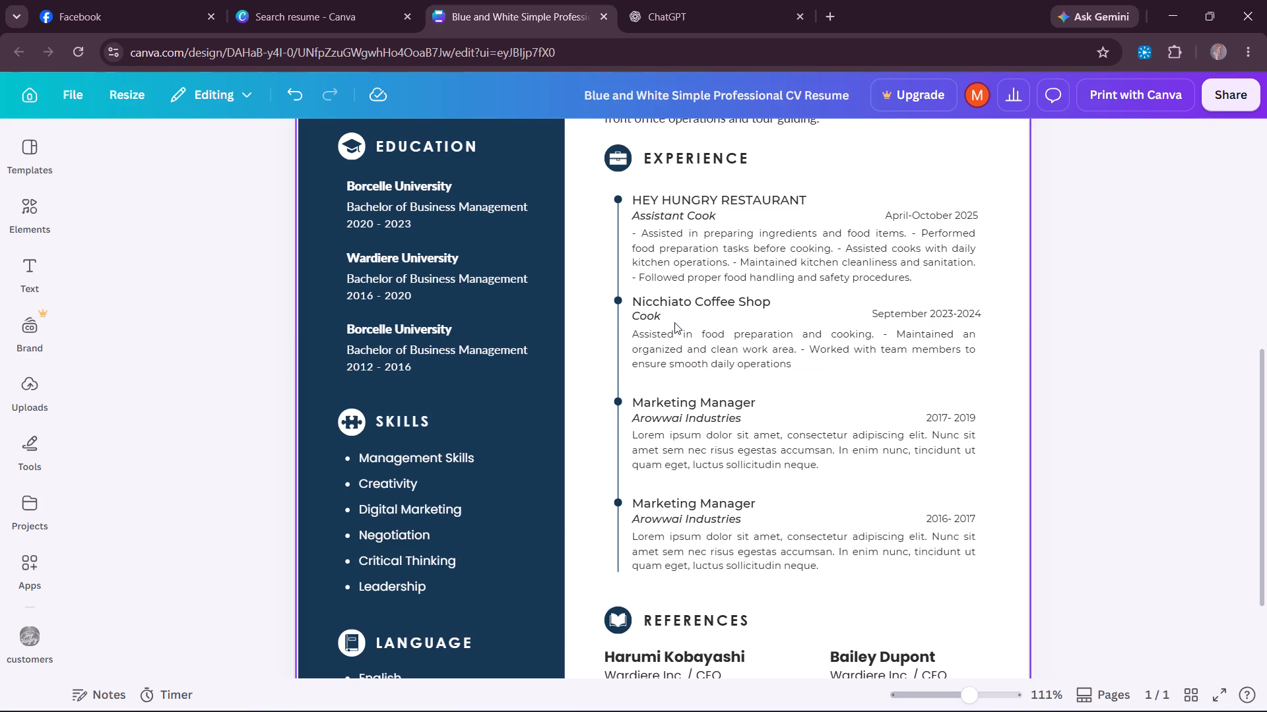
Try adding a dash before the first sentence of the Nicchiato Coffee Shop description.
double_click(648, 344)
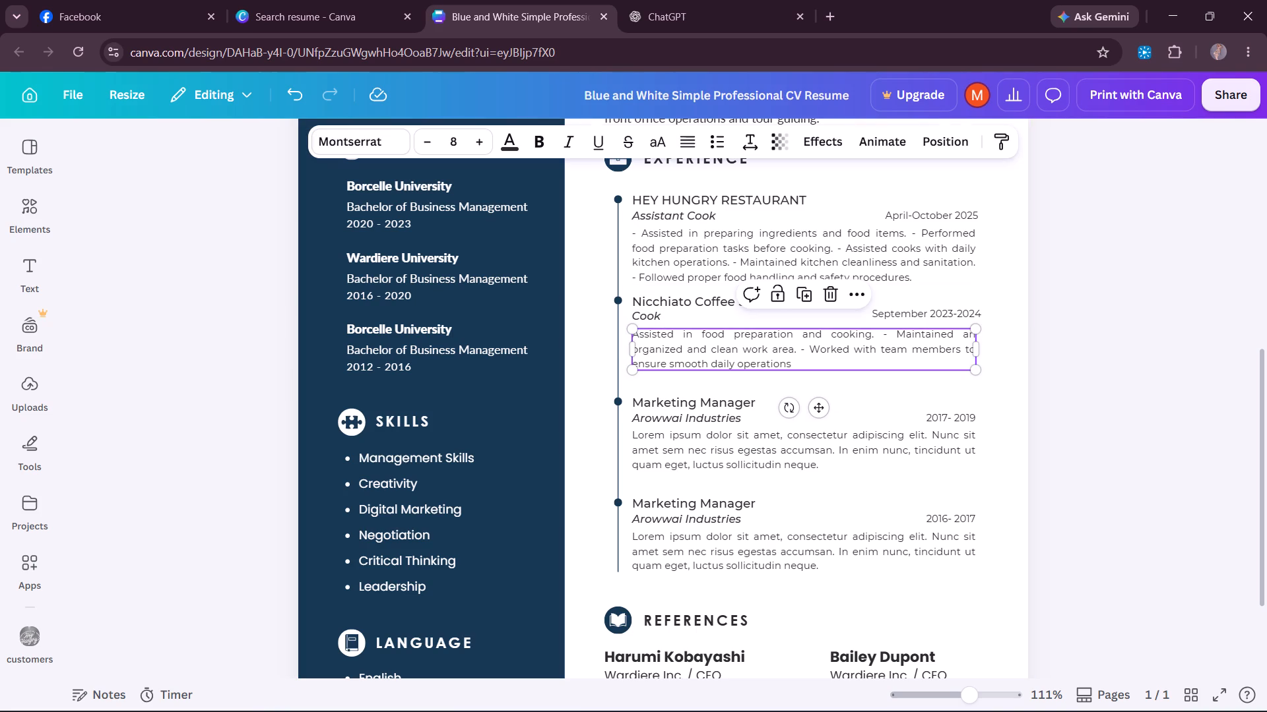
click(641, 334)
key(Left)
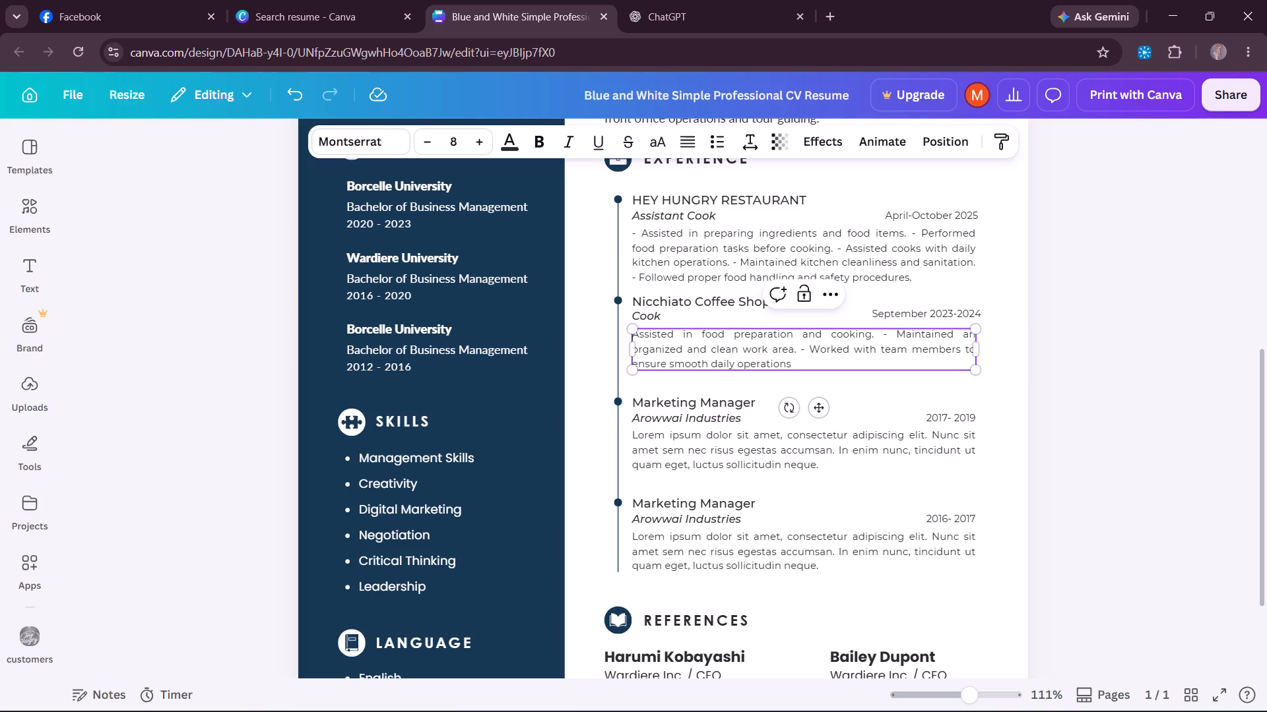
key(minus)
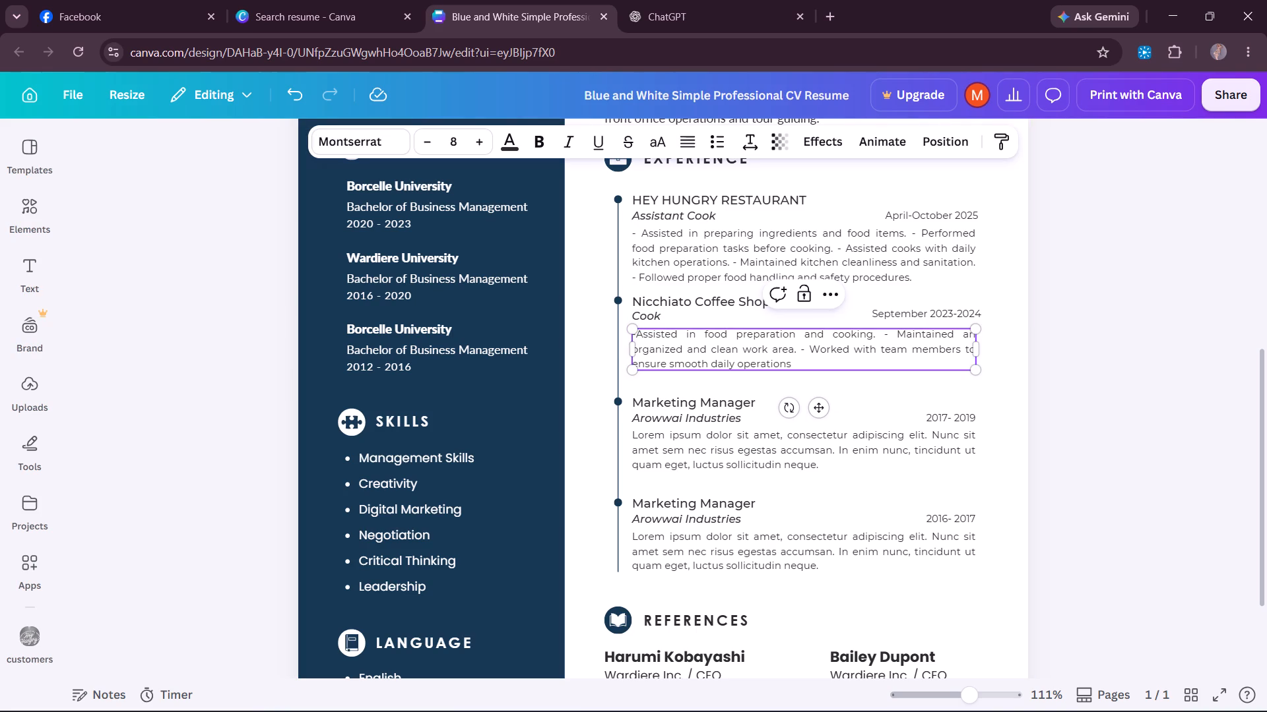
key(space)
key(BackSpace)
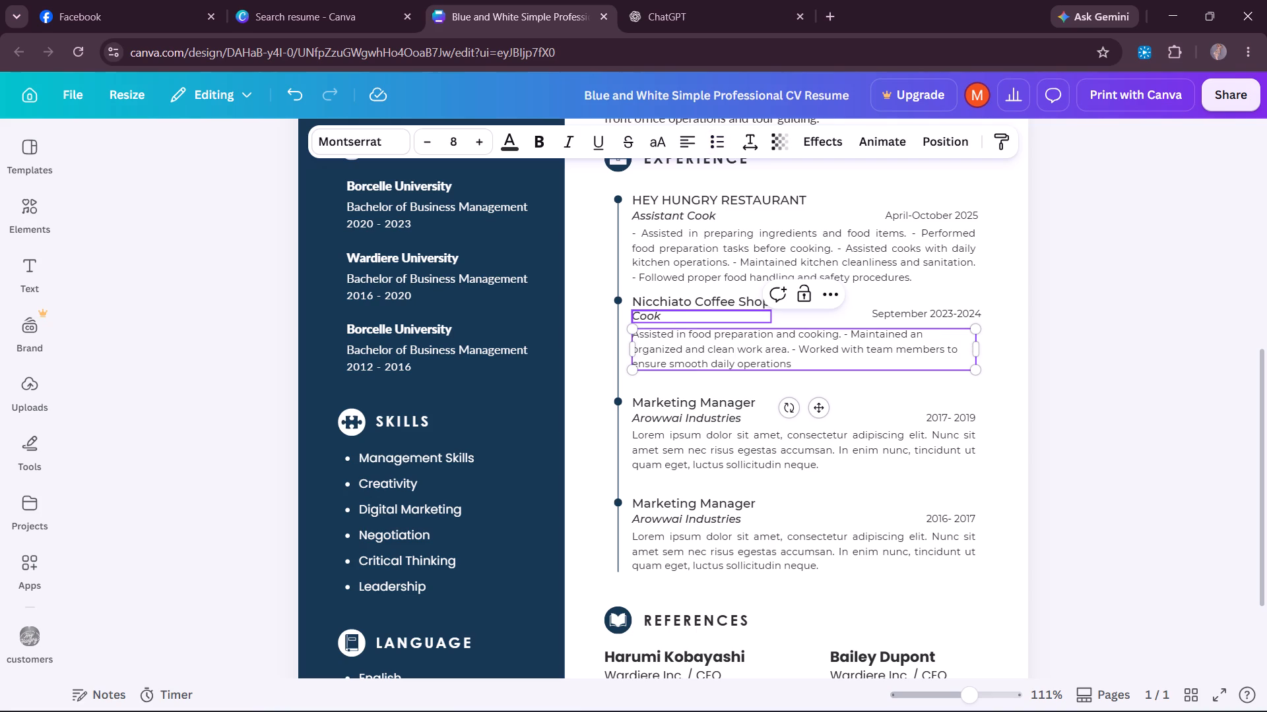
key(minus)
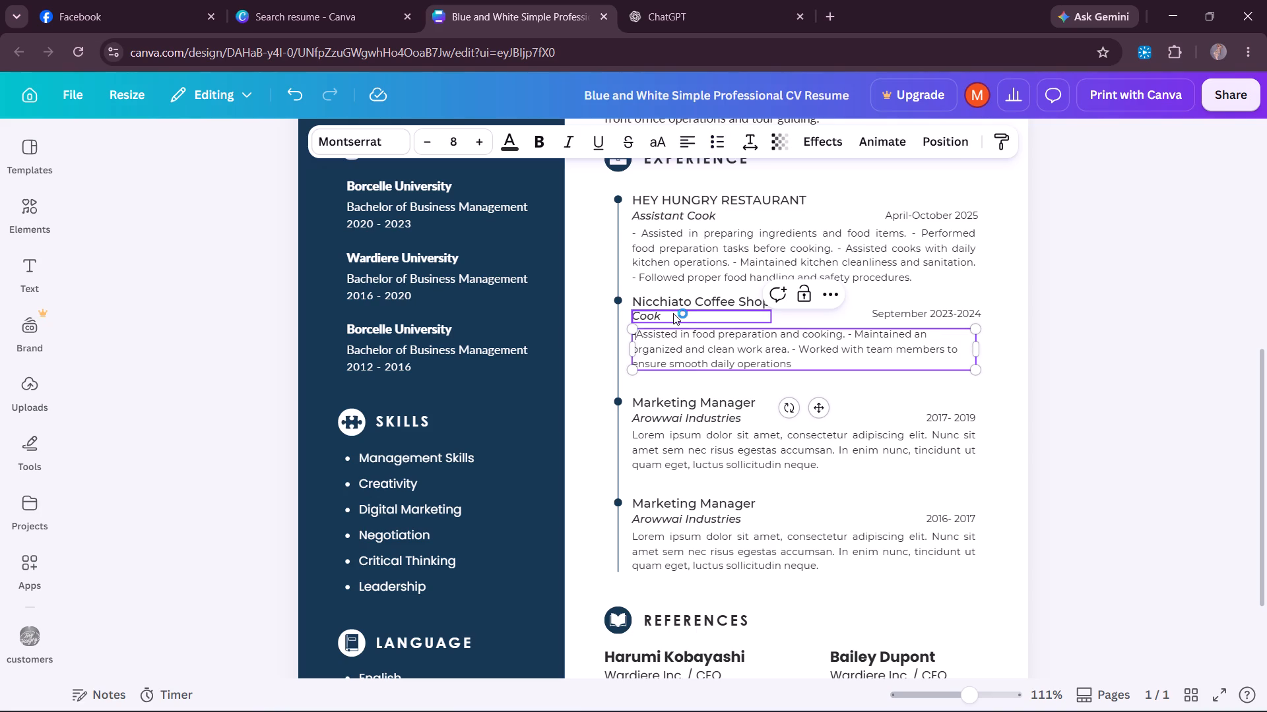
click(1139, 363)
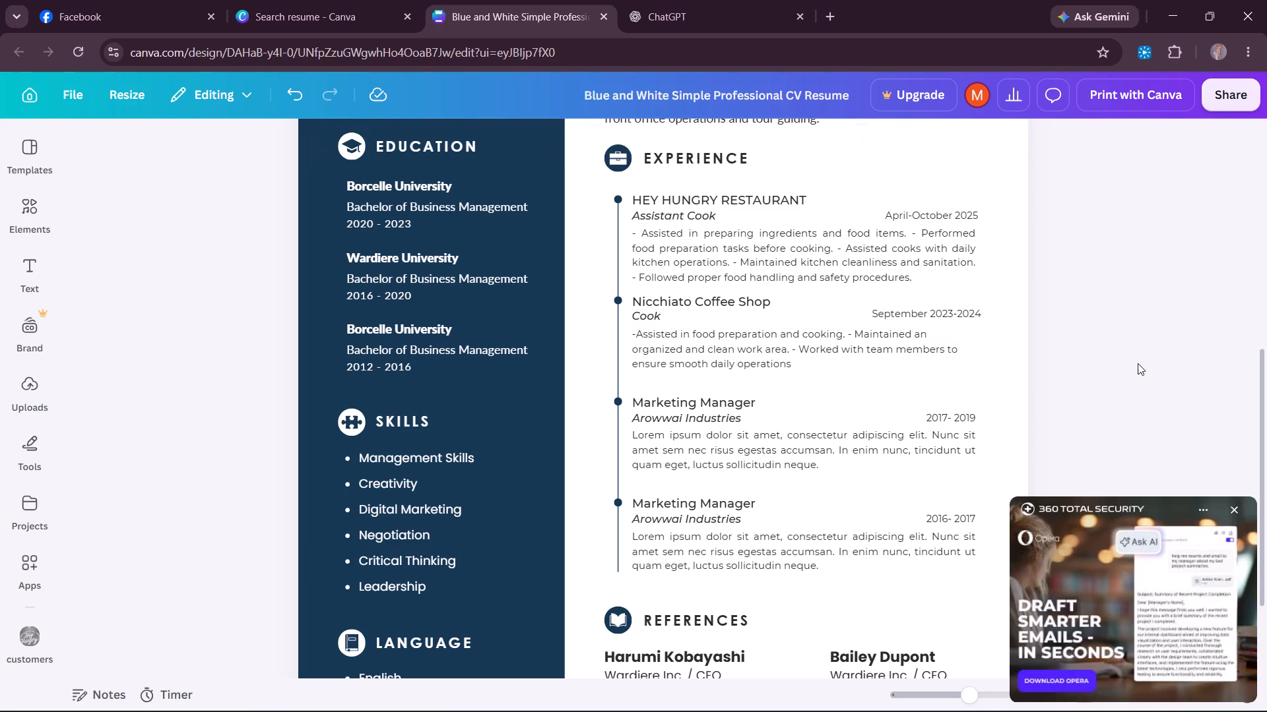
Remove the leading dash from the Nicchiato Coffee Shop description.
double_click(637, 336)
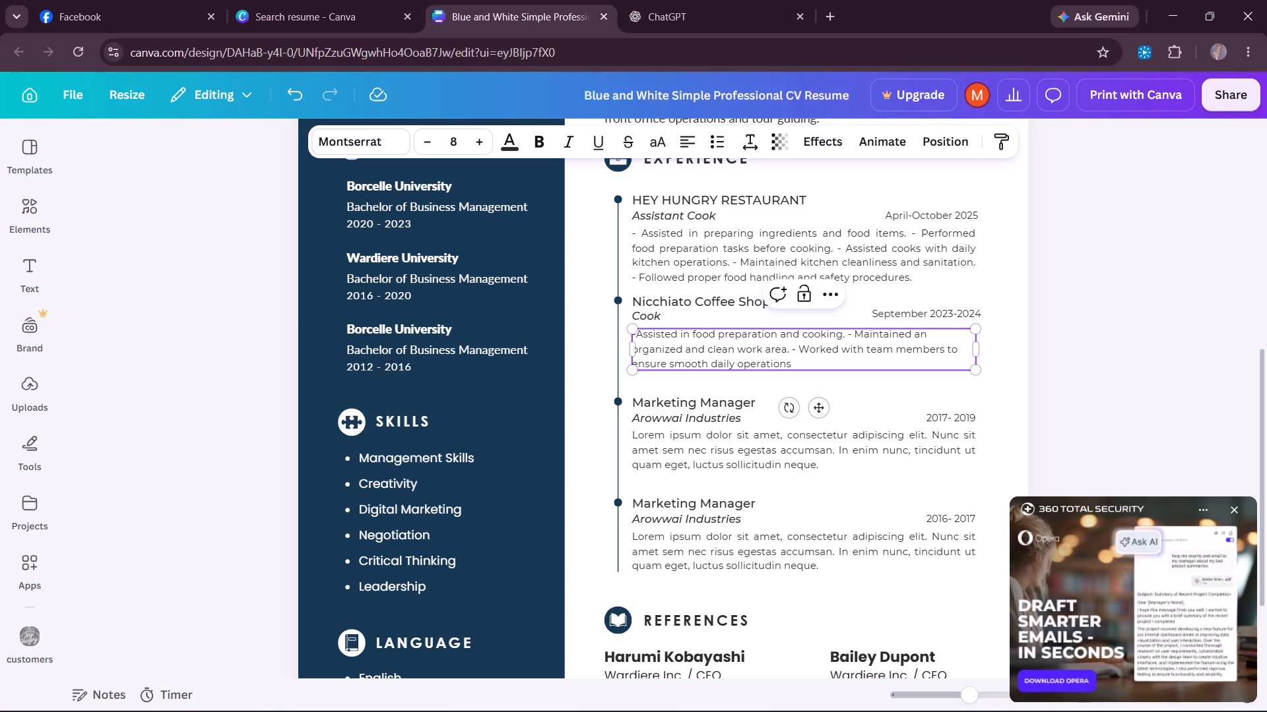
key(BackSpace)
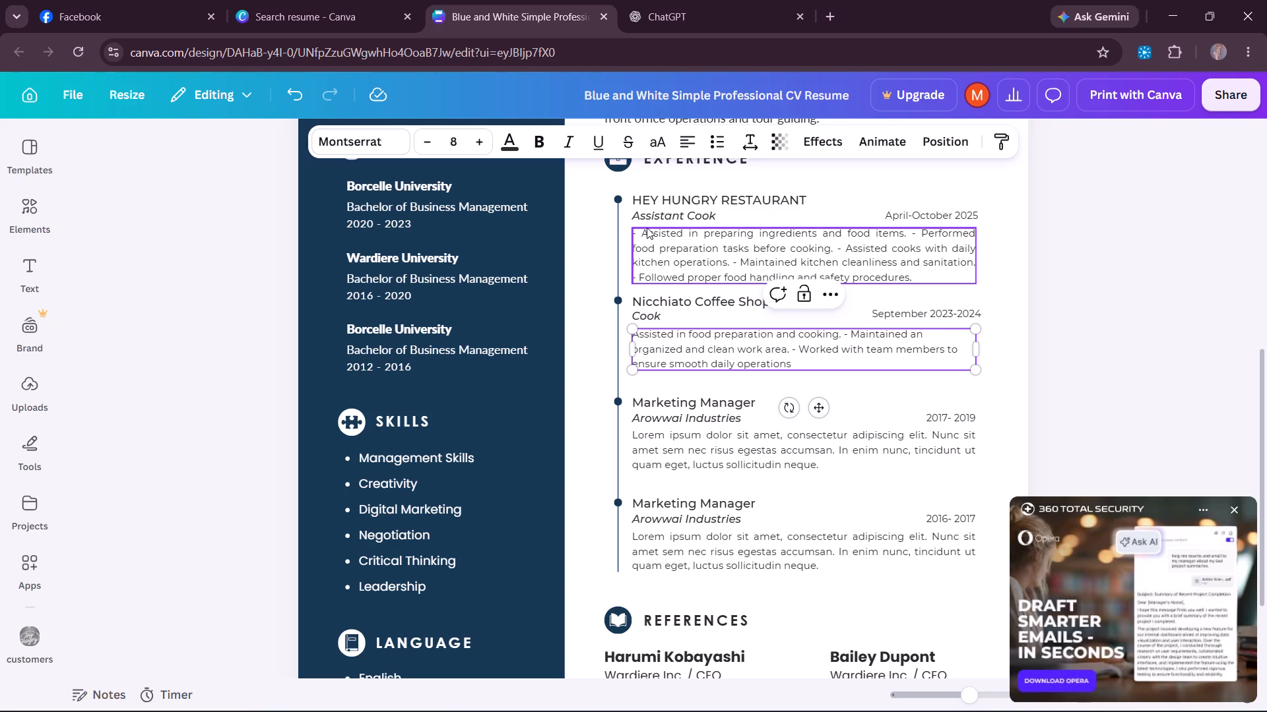
Delete the leading dash and space from the HEY HUNGRY RESTAURANT description so it starts with "Assisted".
double_click(647, 229)
click(643, 231)
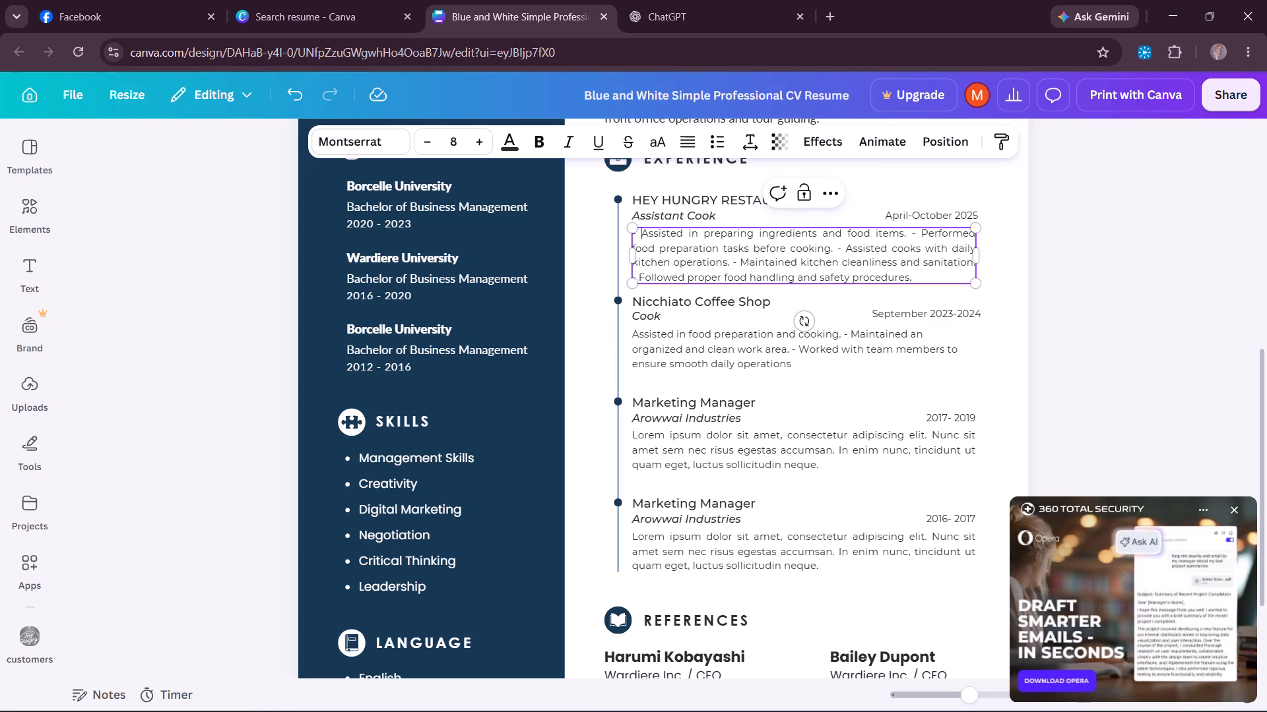
key(BackSpace)
key(BackSpace)
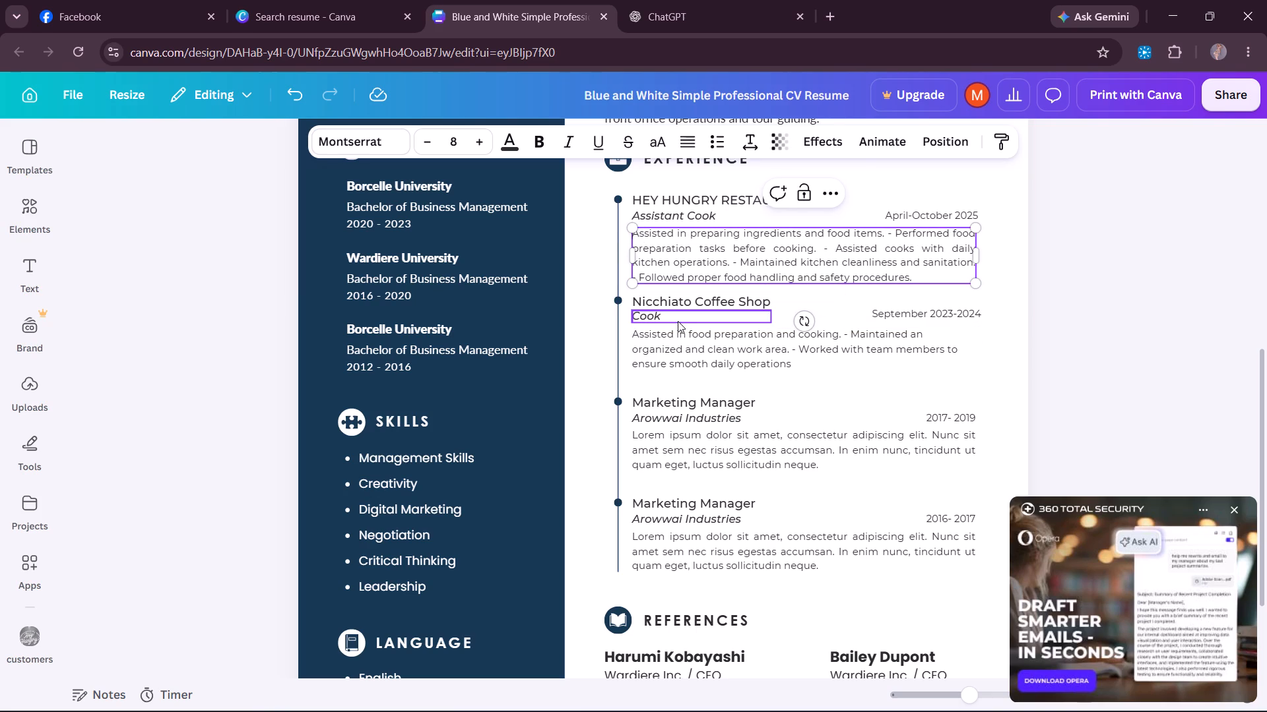
double_click(678, 321)
Switch to the Canva search page with the resume templates.
click(302, 0)
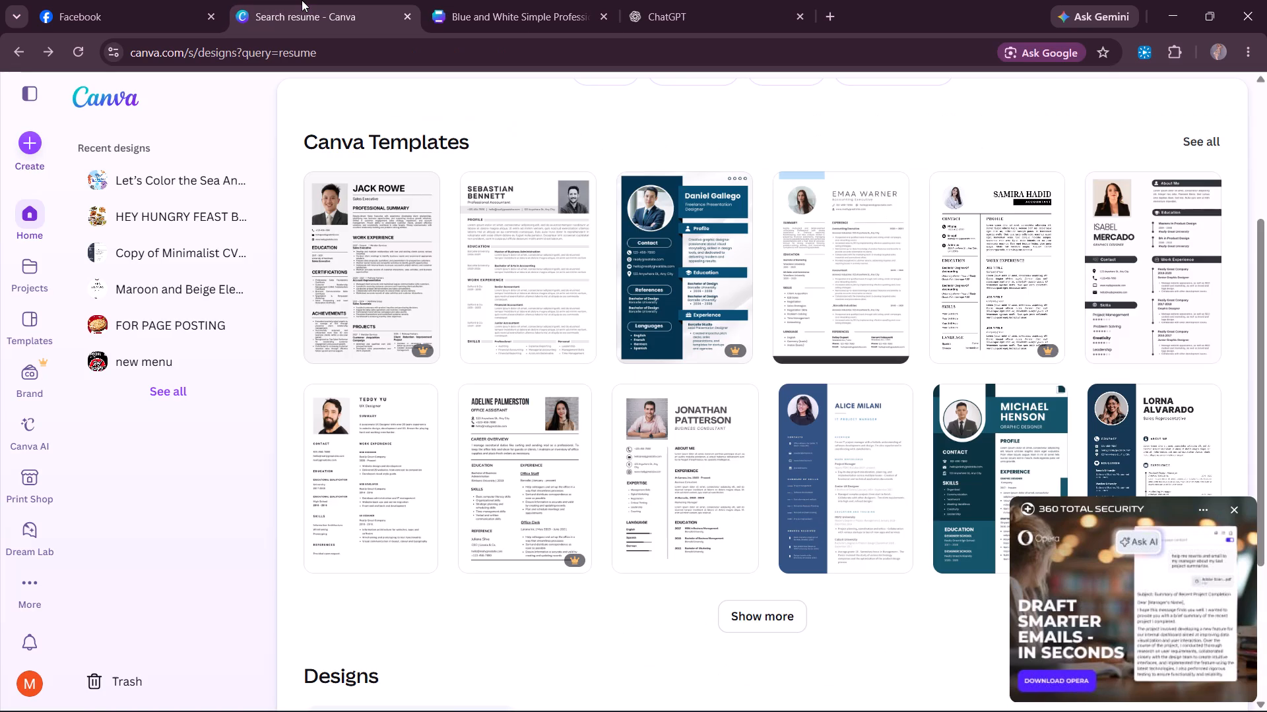
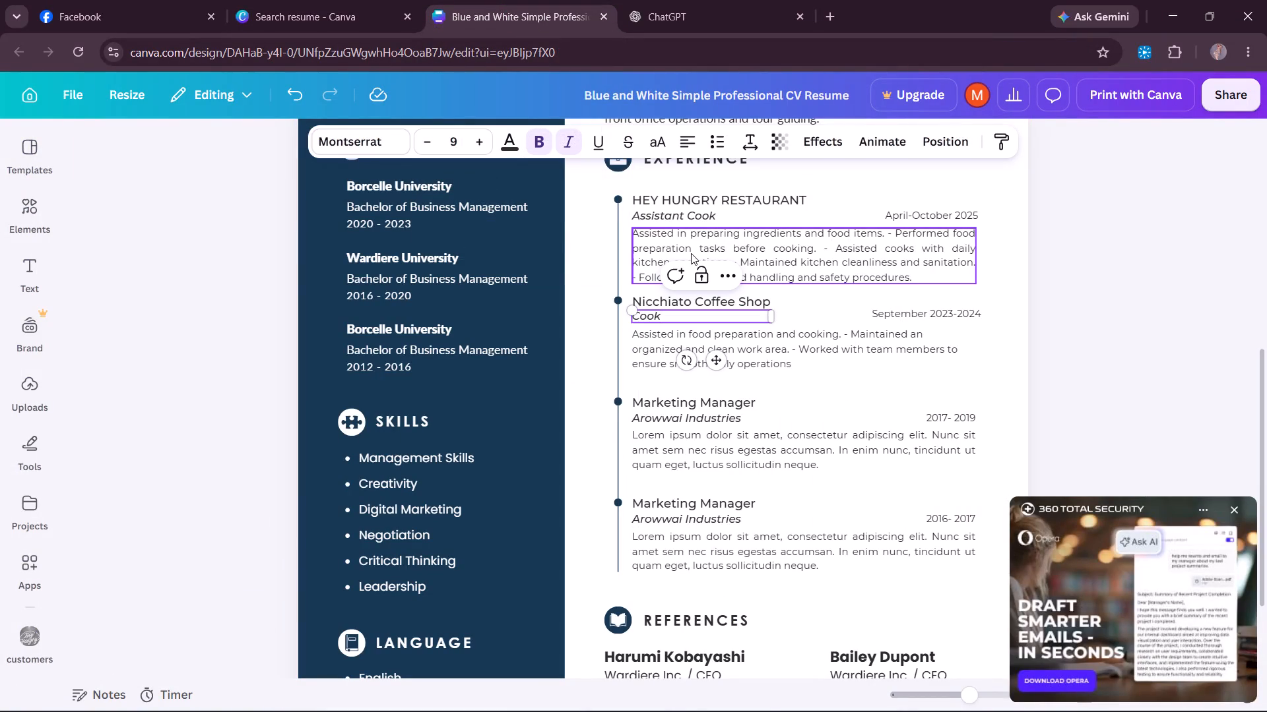
Extend the job title under Nicchiato Coffee Shop to Cook/Barista and dismiss the pop-up ad.
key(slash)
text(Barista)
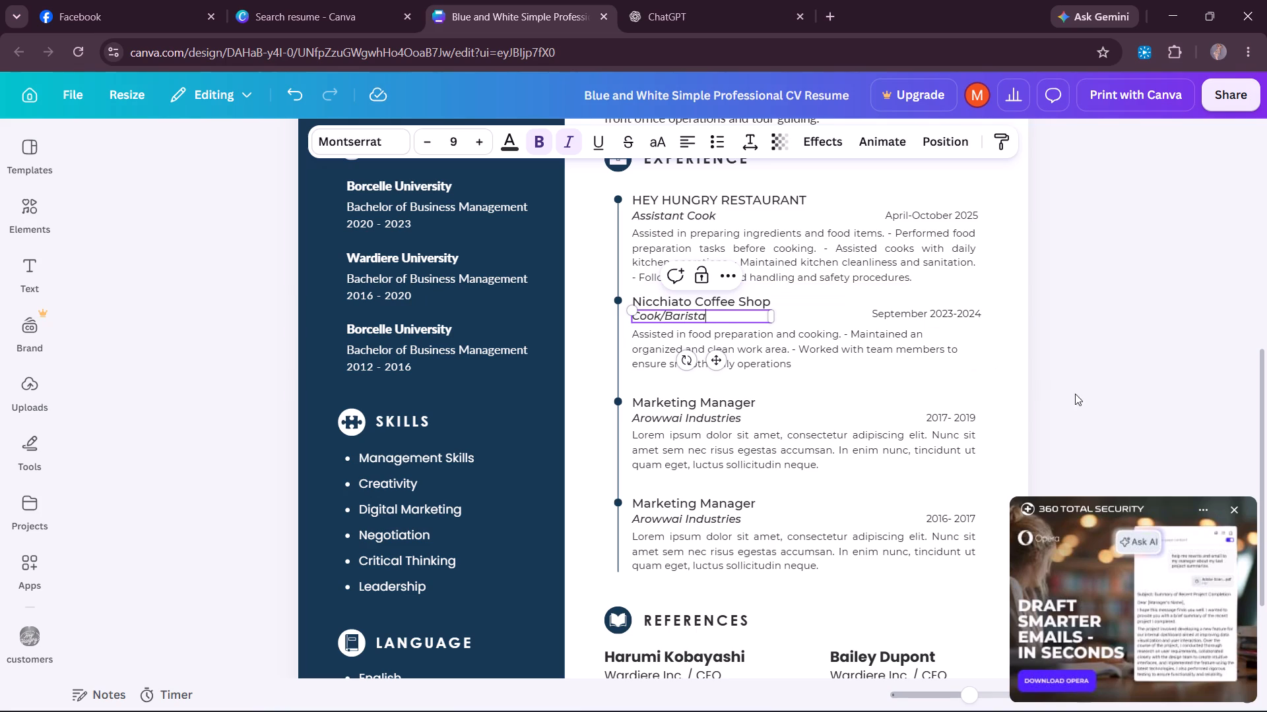
click(1229, 512)
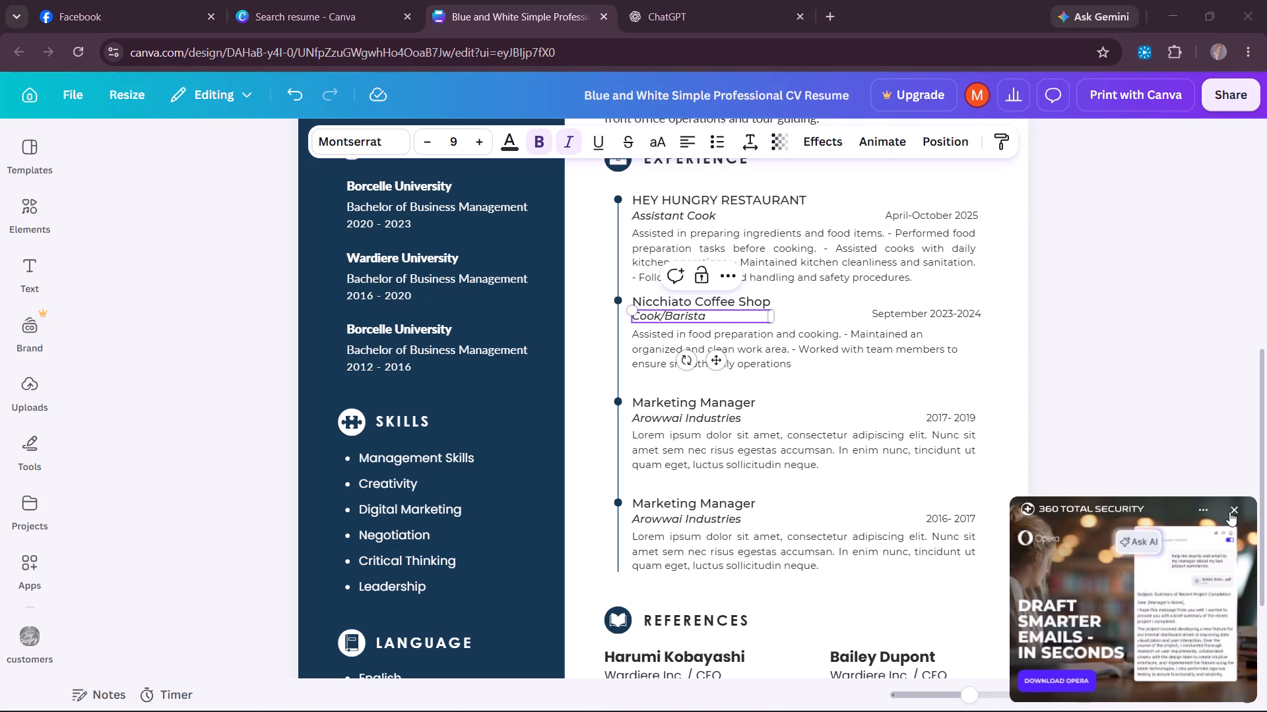
click(1152, 403)
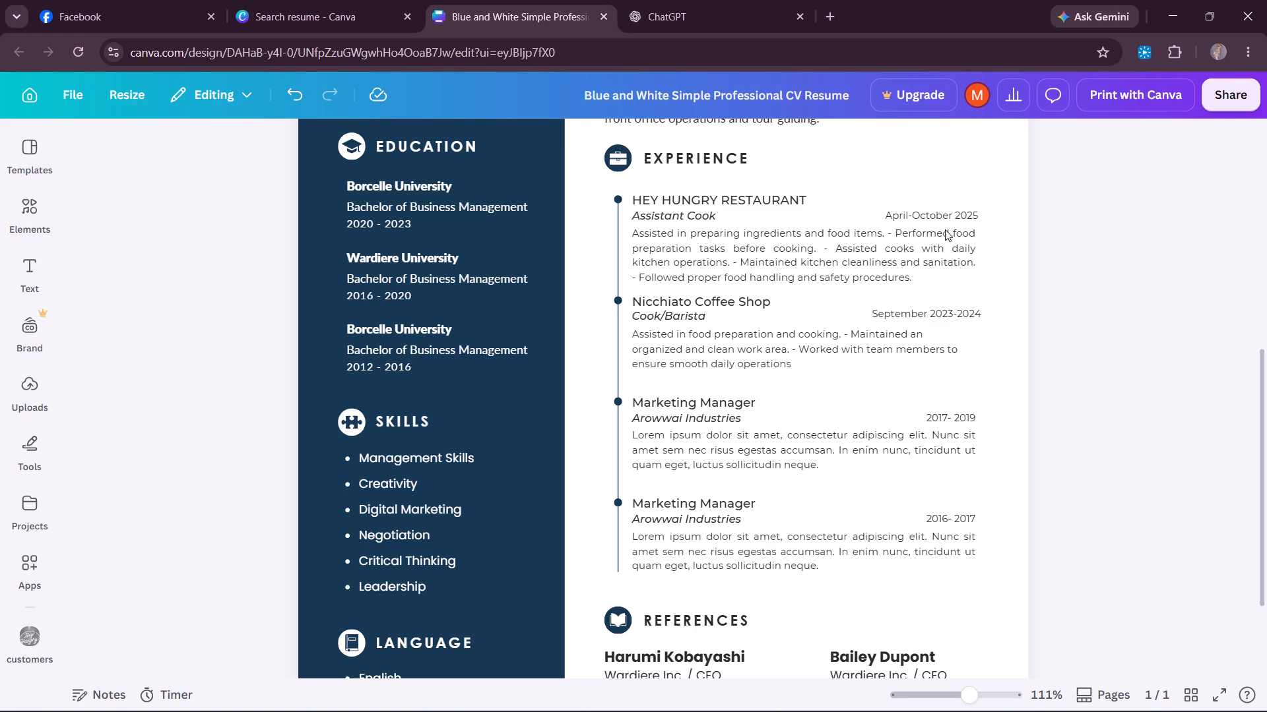
Copy "Allys Pizza Haus" from the Facebook chat and use it to replace the third experience entry's Marketing Manager heading in the resume.
click(341, 0)
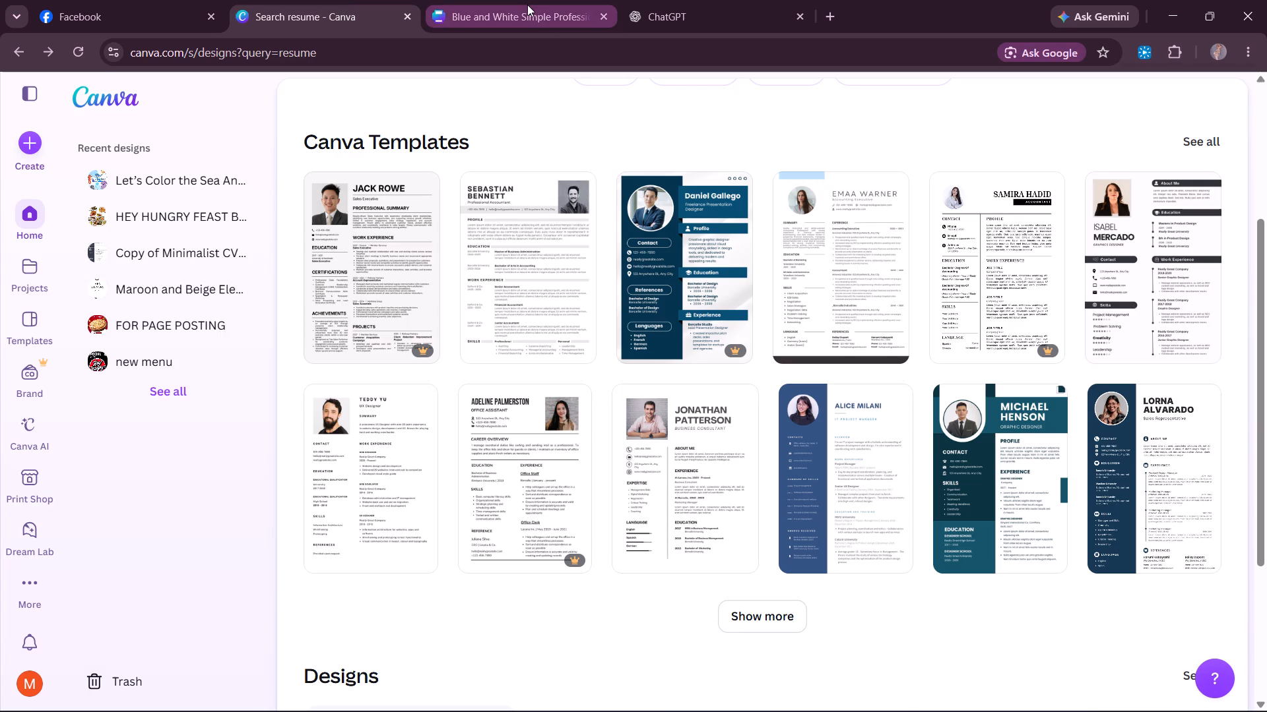
click(96, 0)
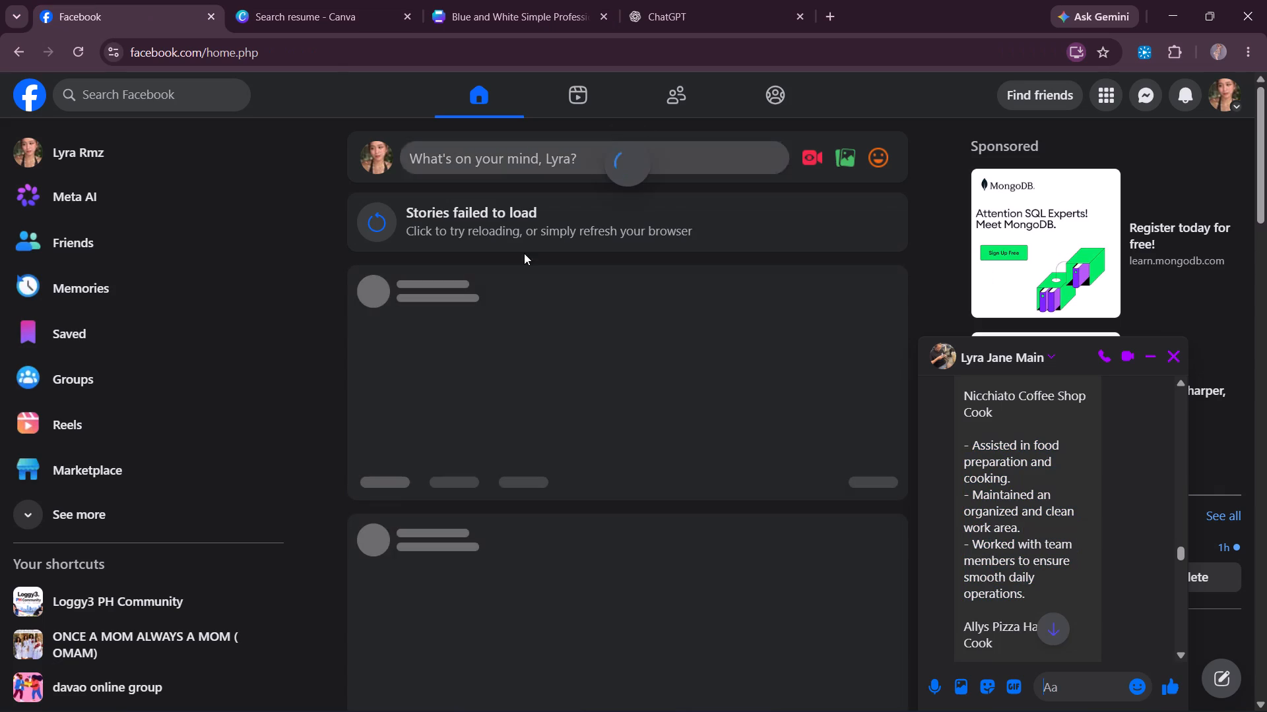
scroll(1070, 511, down, 1)
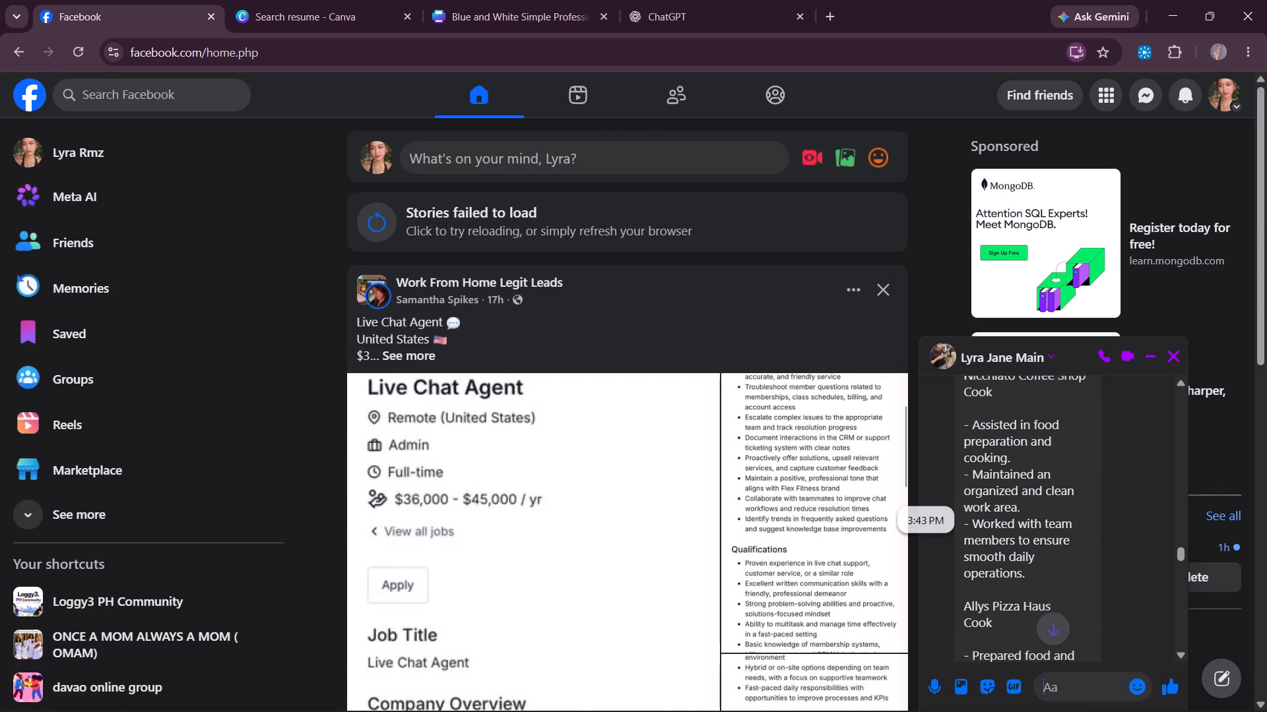
scroll(1070, 511, down, 2)
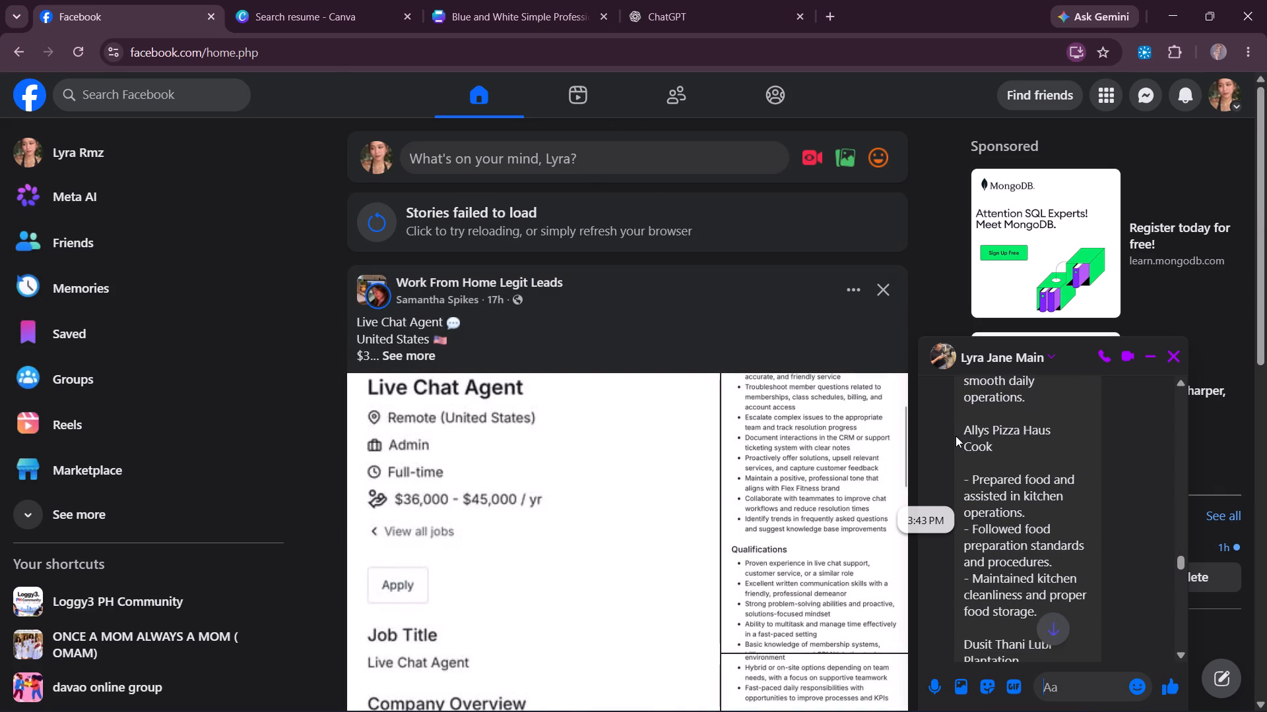
drag(967, 432, 1049, 424)
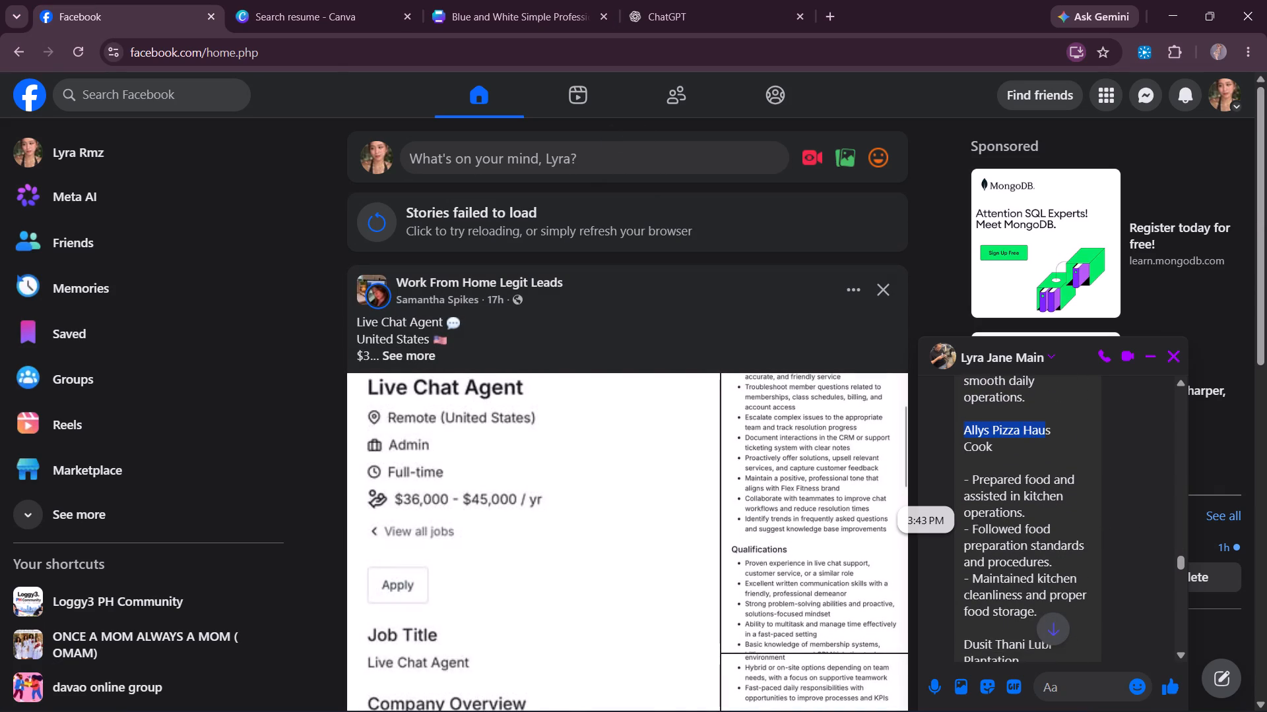
drag(1049, 424, 1050, 426)
key(ctrl+c)
click(502, 0)
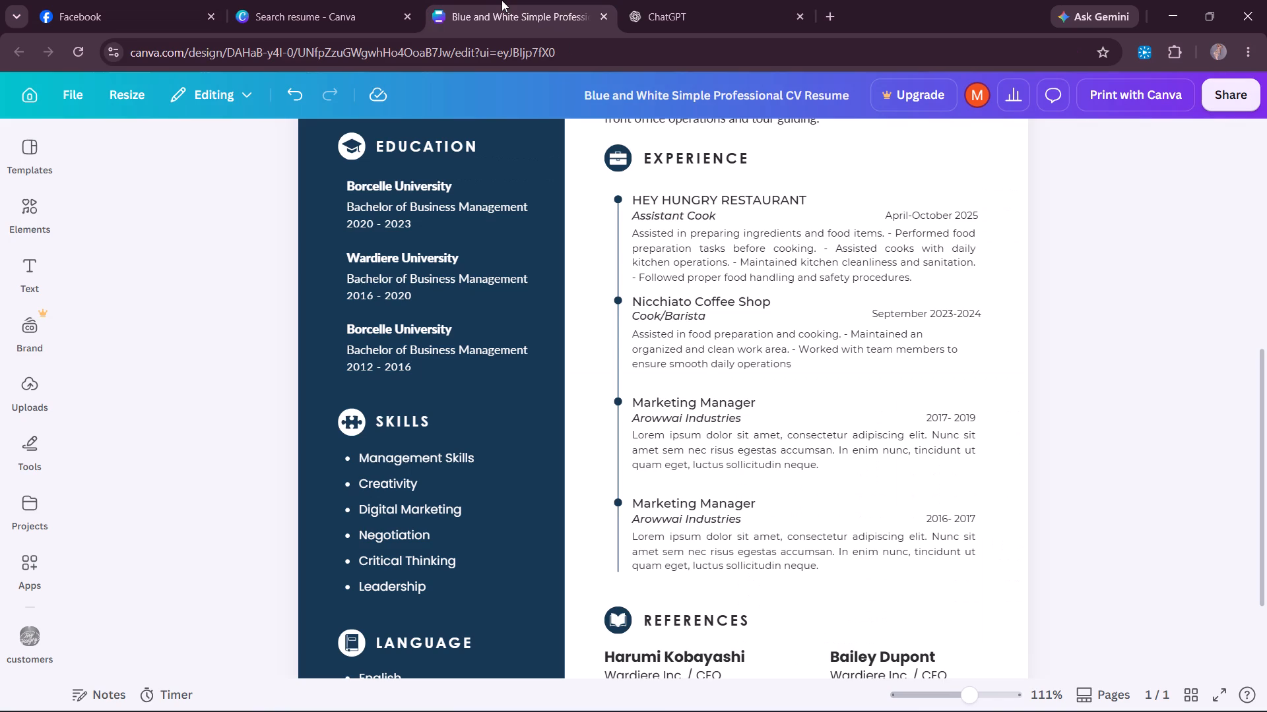
double_click(723, 400)
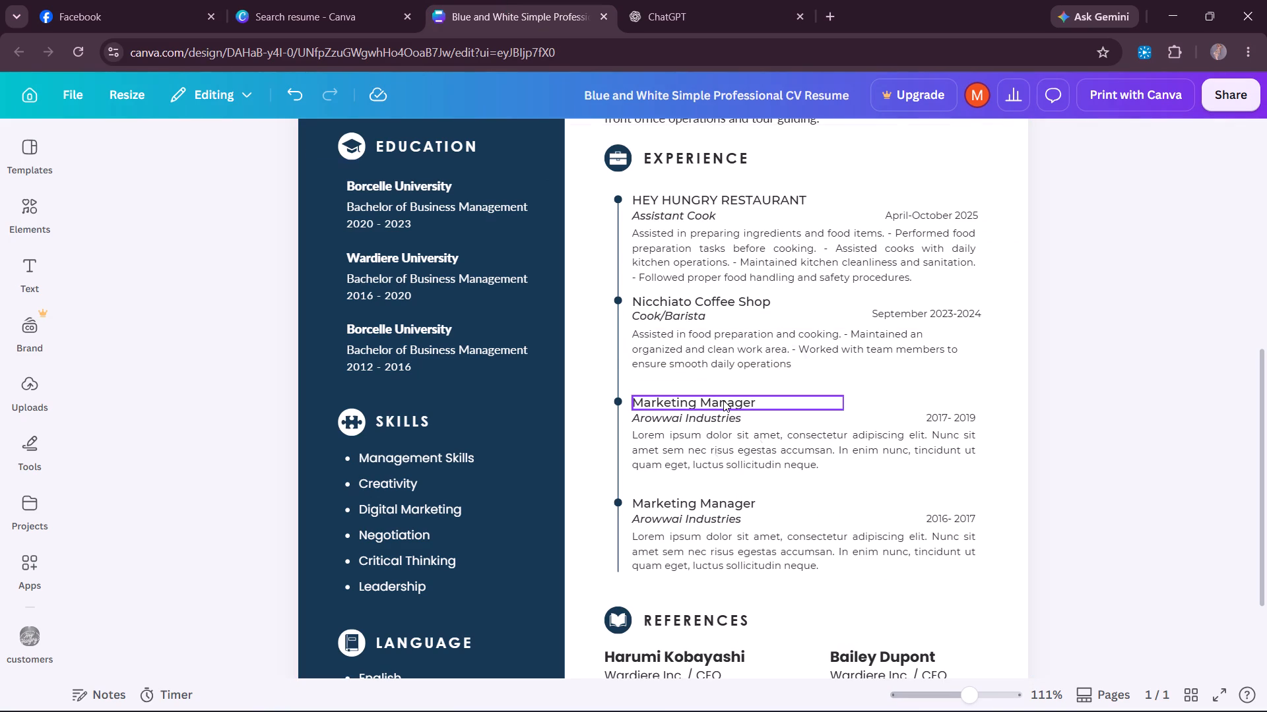
key(ctrl+v)
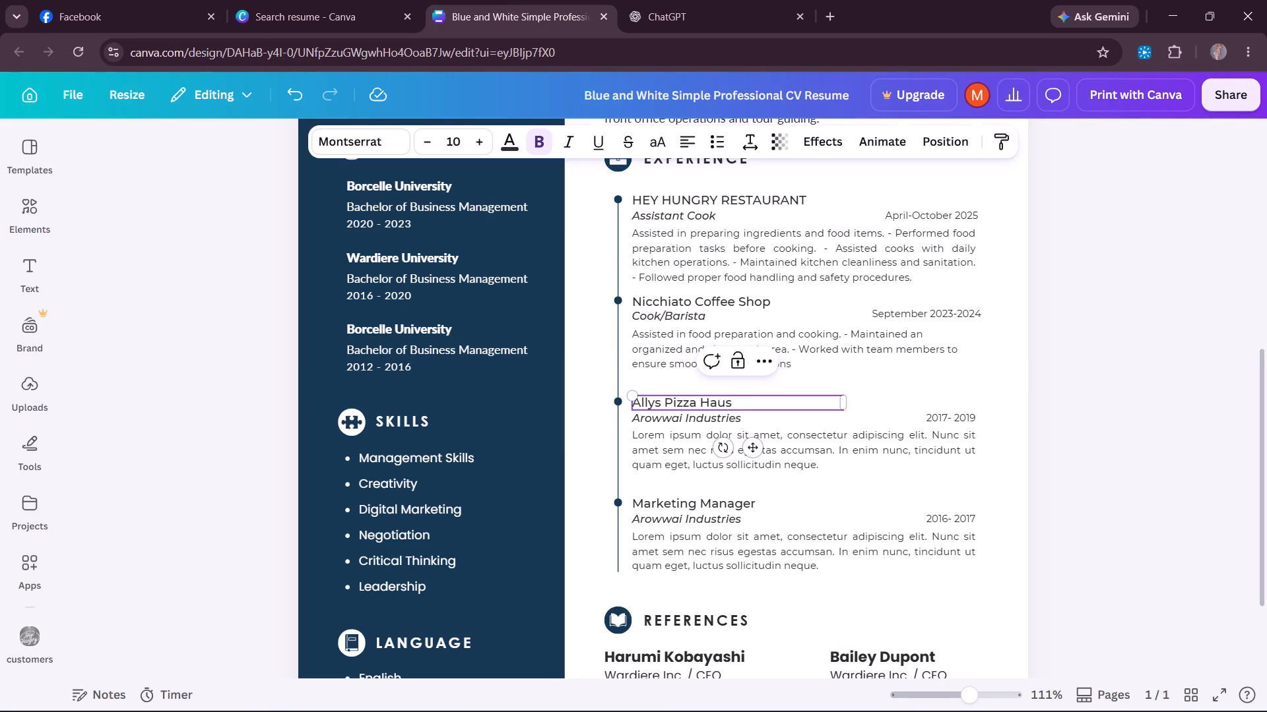
Append "Mabini" to the third experience heading so it reads "Allys Pizza Haus Mabini".
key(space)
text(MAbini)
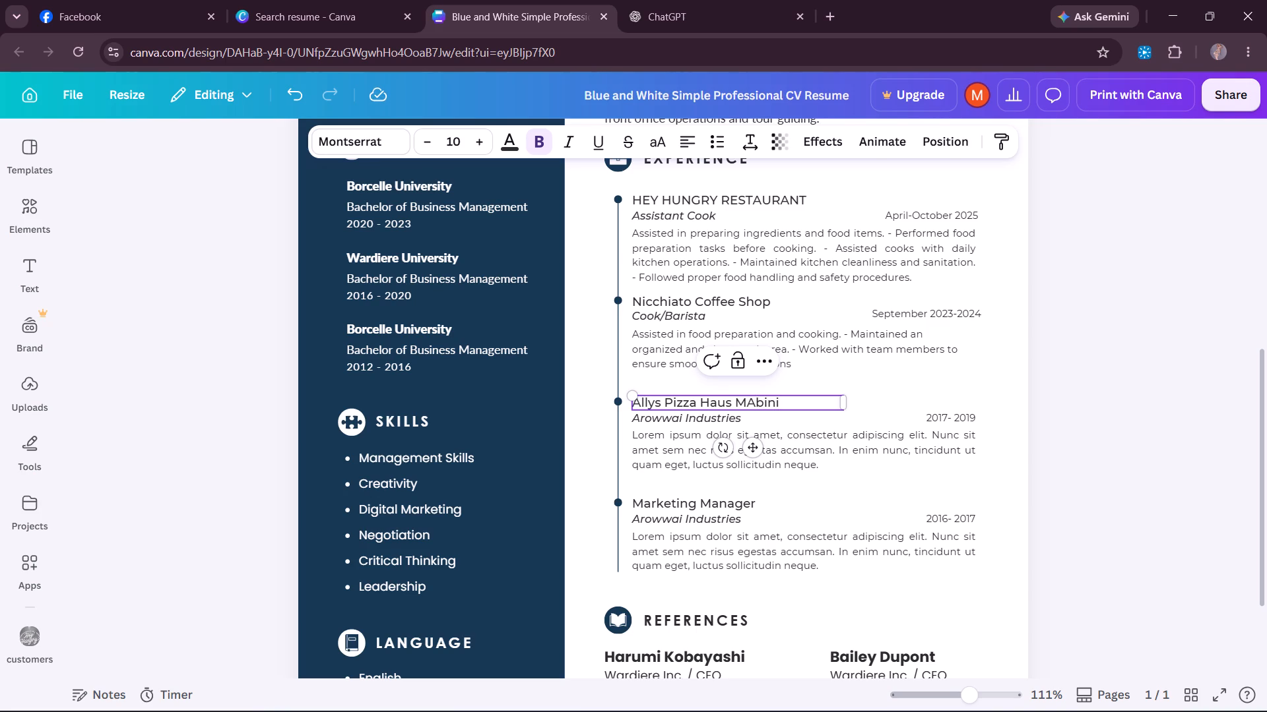
click(756, 405)
key(BackSpace)
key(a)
click(1136, 390)
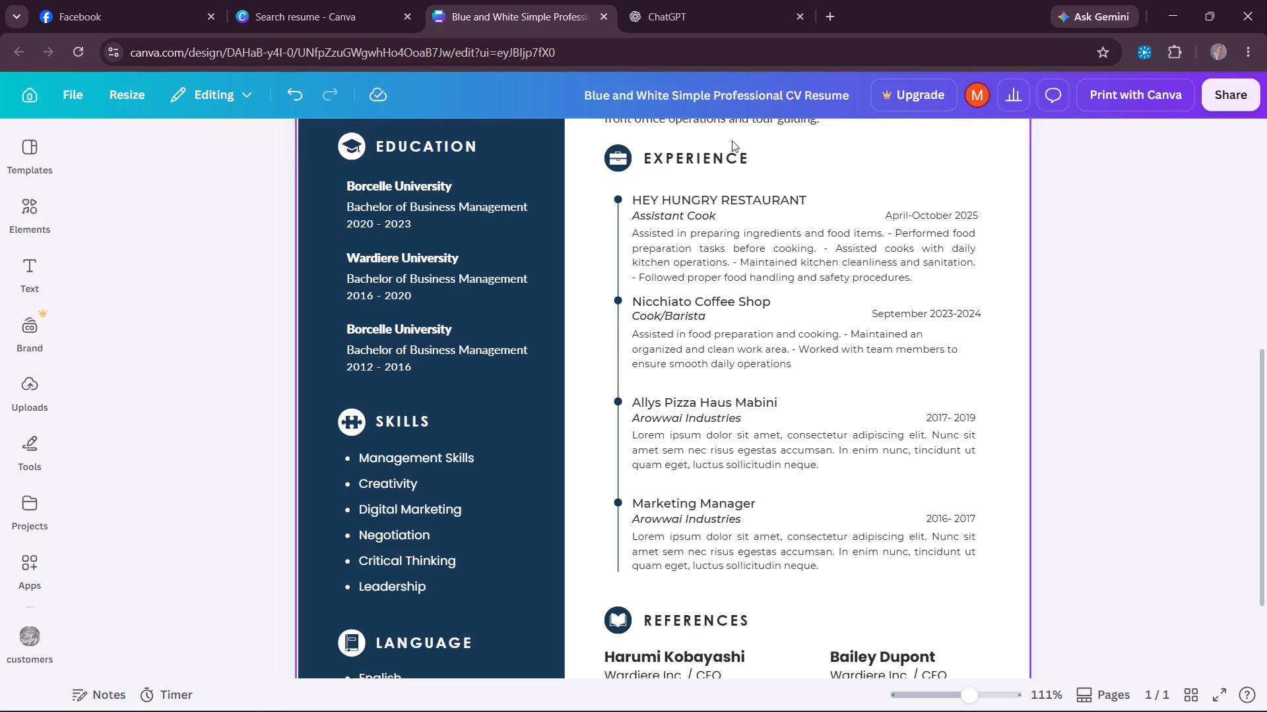
Check the position in the Facebook chat and replace Arowwai Industries under Allys Pizza Haus Mabini with "Cook".
click(136, 0)
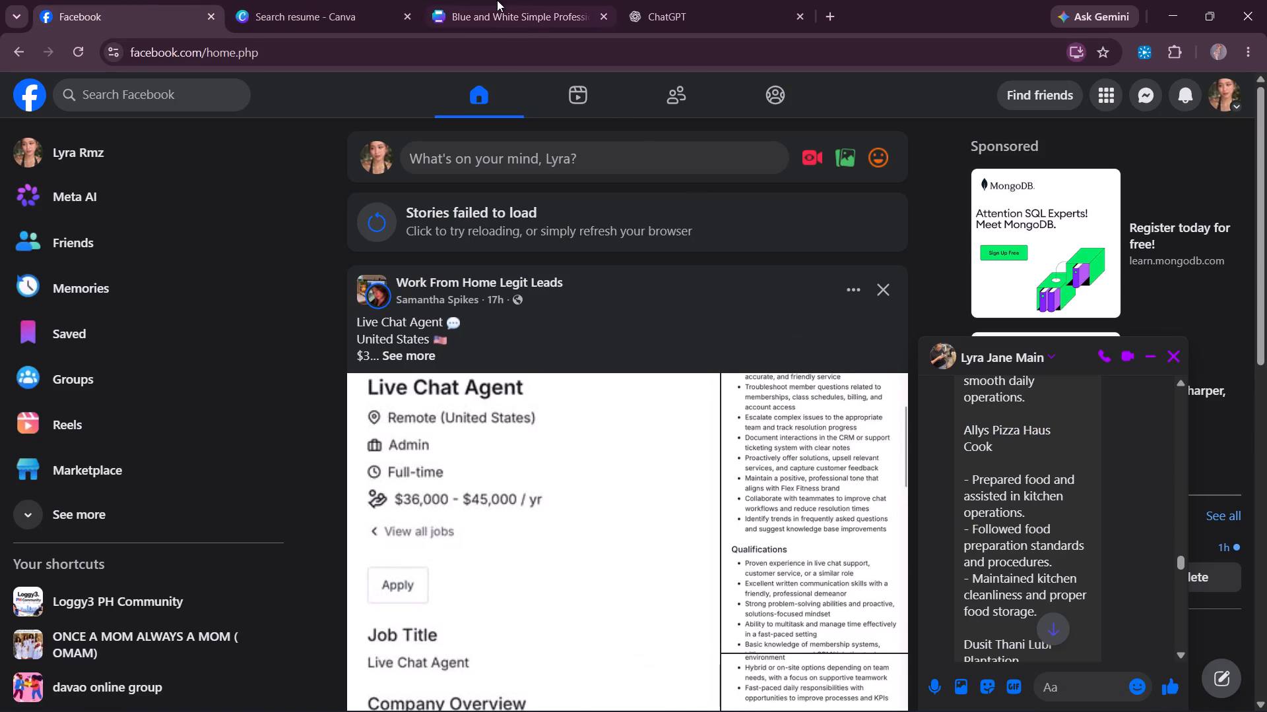
click(484, 0)
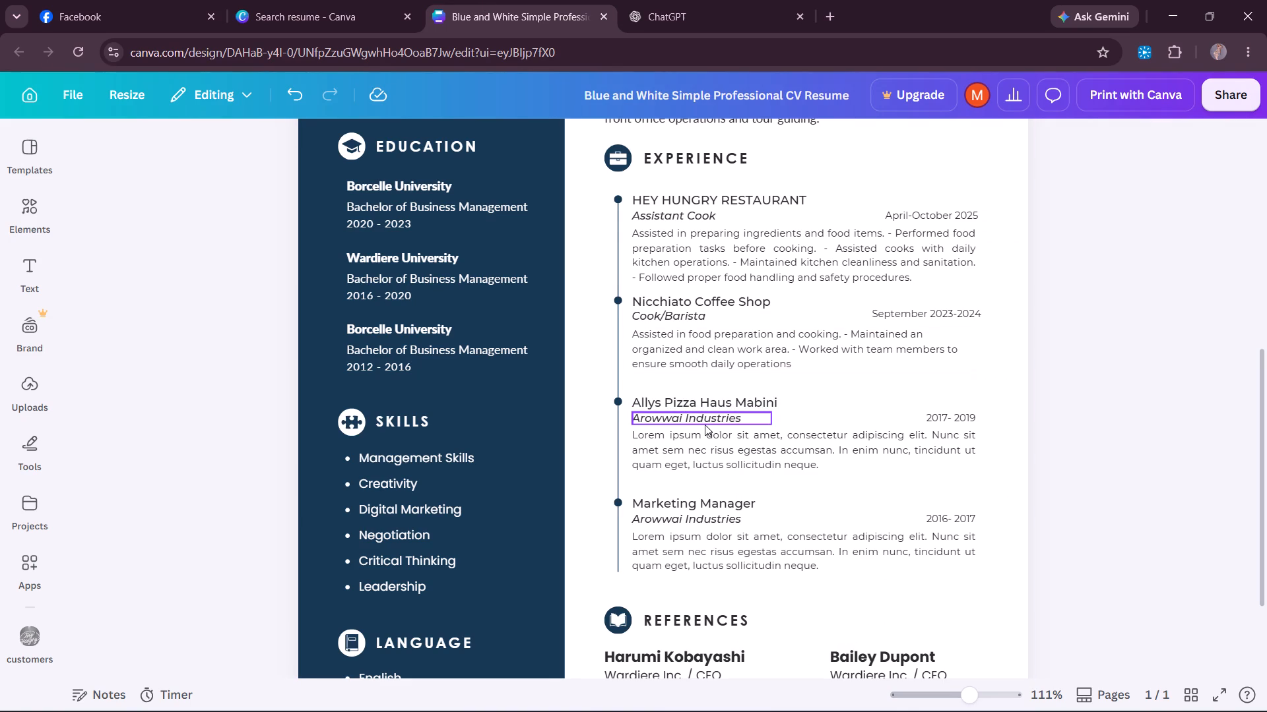
double_click(705, 425)
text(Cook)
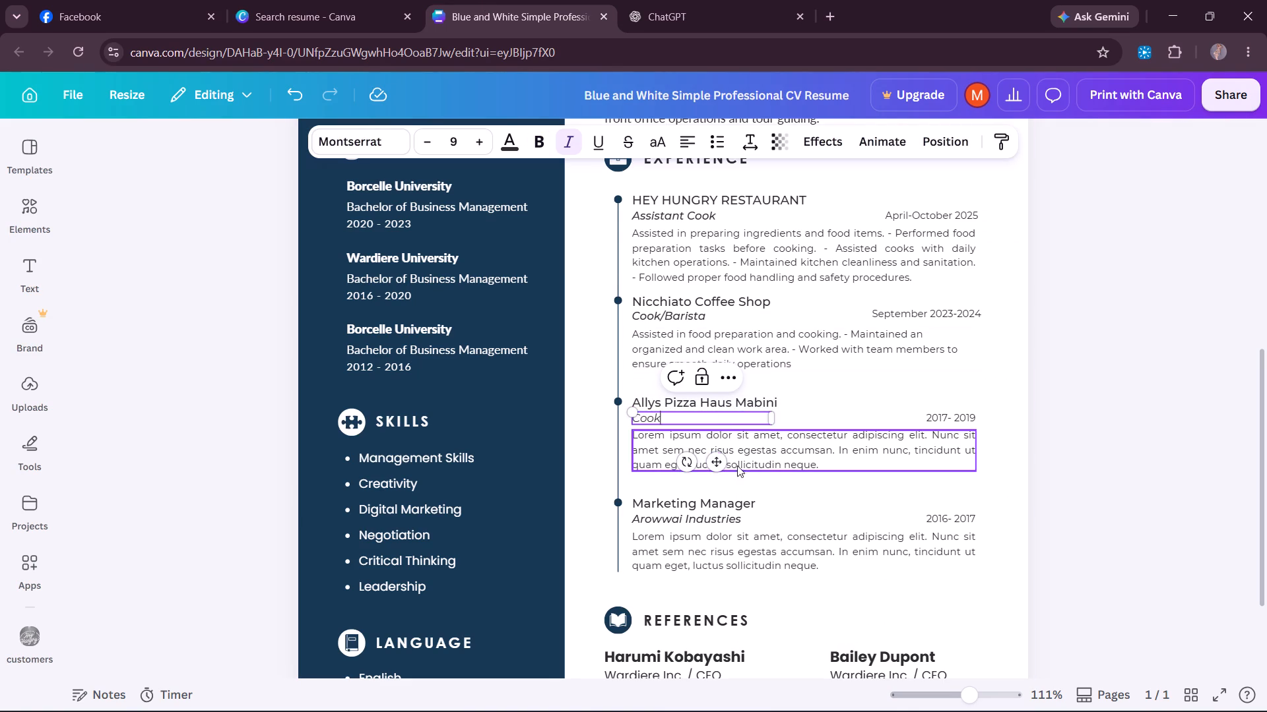
click(1058, 455)
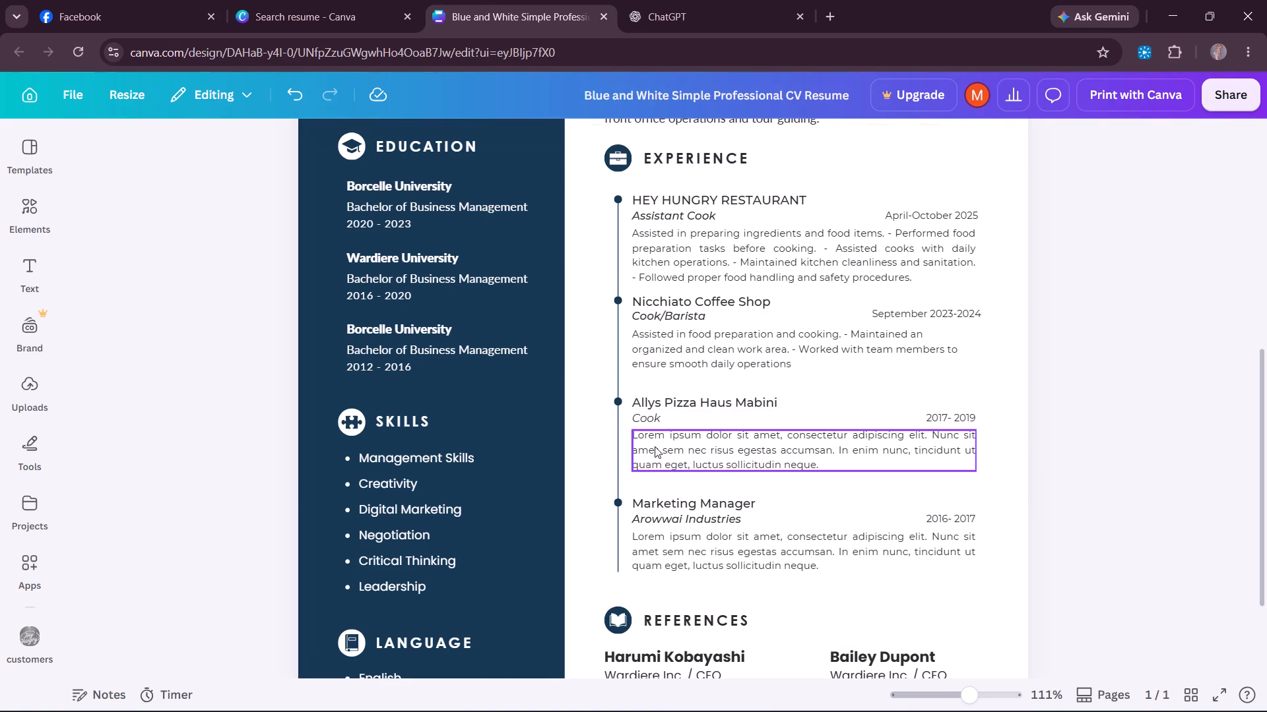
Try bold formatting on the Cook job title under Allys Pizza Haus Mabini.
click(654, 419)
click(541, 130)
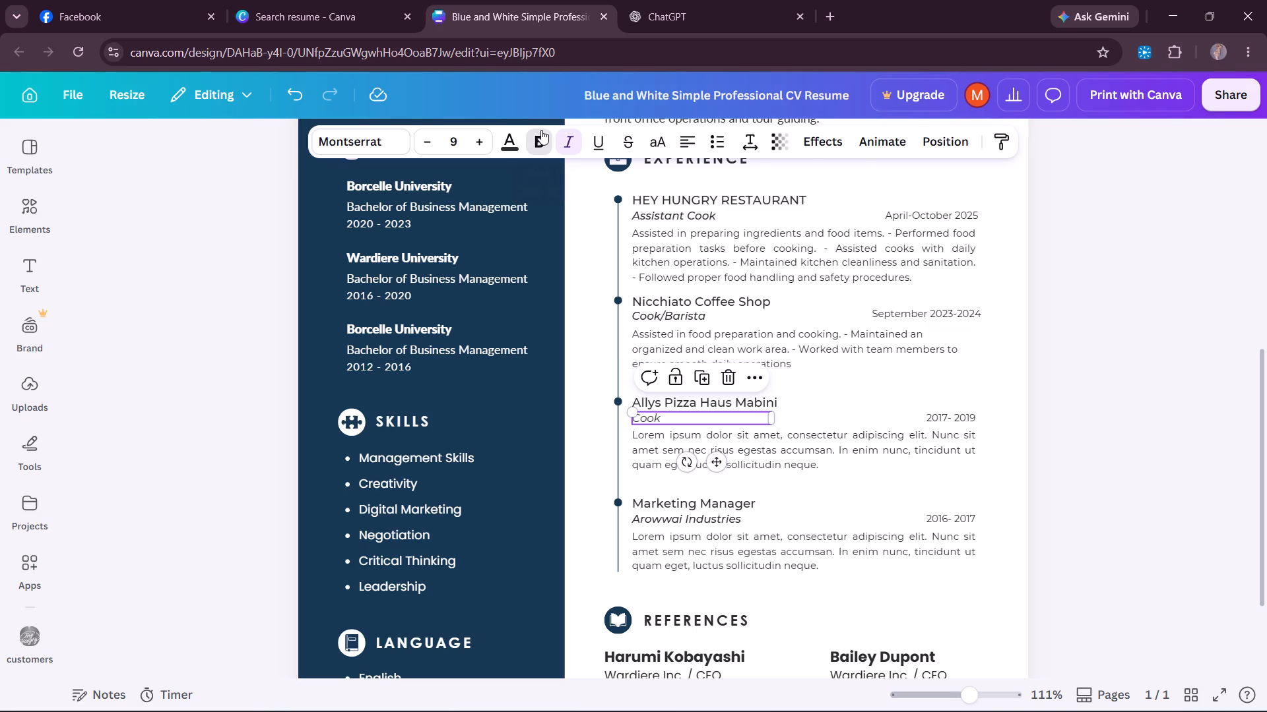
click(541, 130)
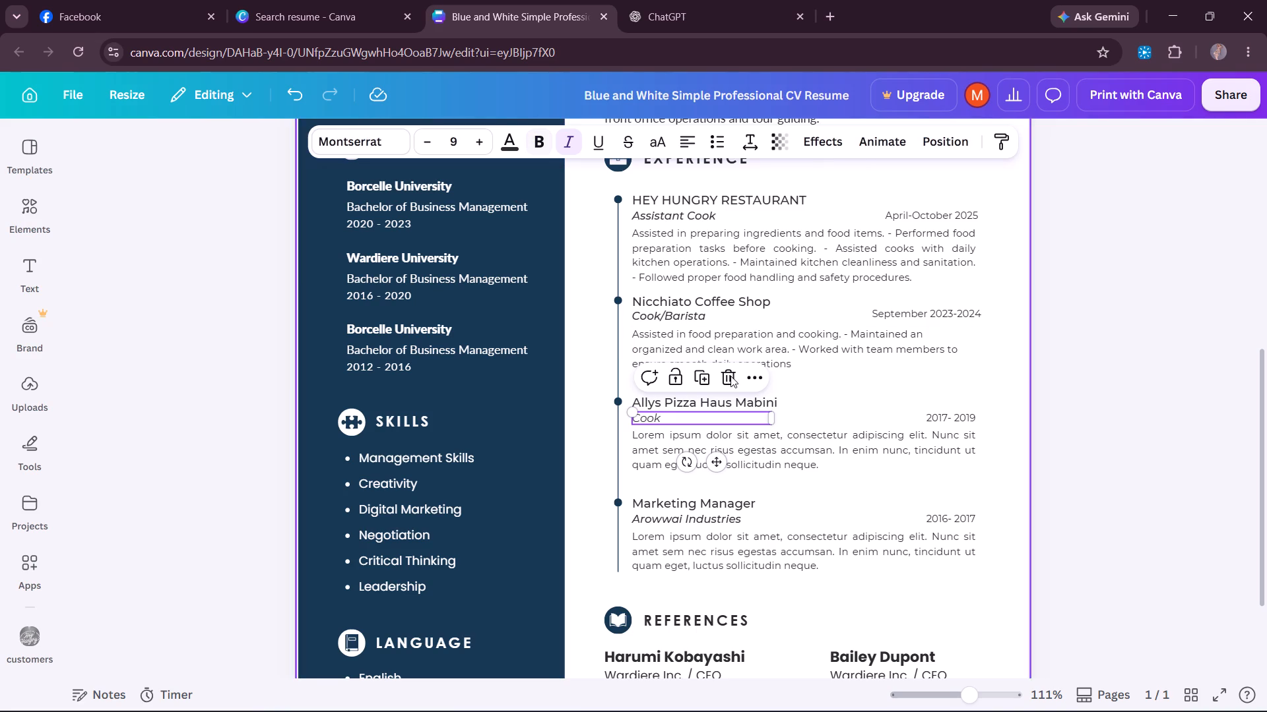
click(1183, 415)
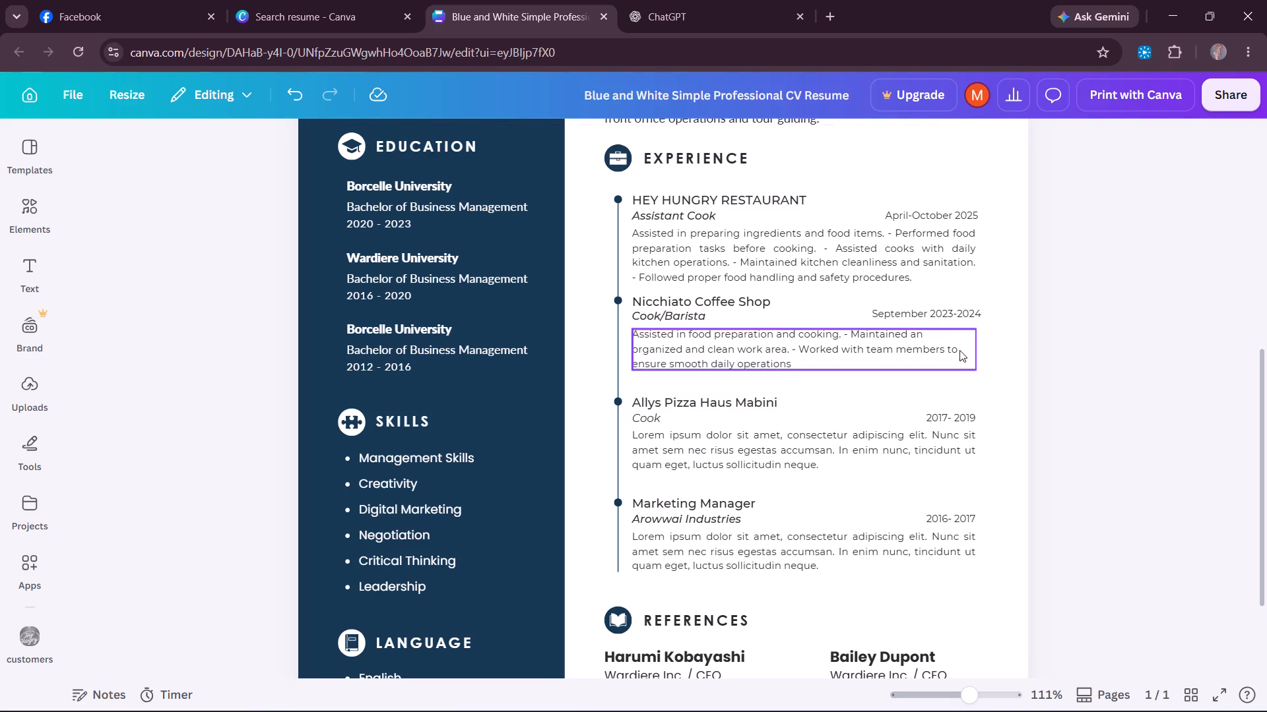
Replace the job title under Allys Pizza Haus Mabini with a duplicate of the Cook/Barista line, aligned with the entry's text.
click(707, 316)
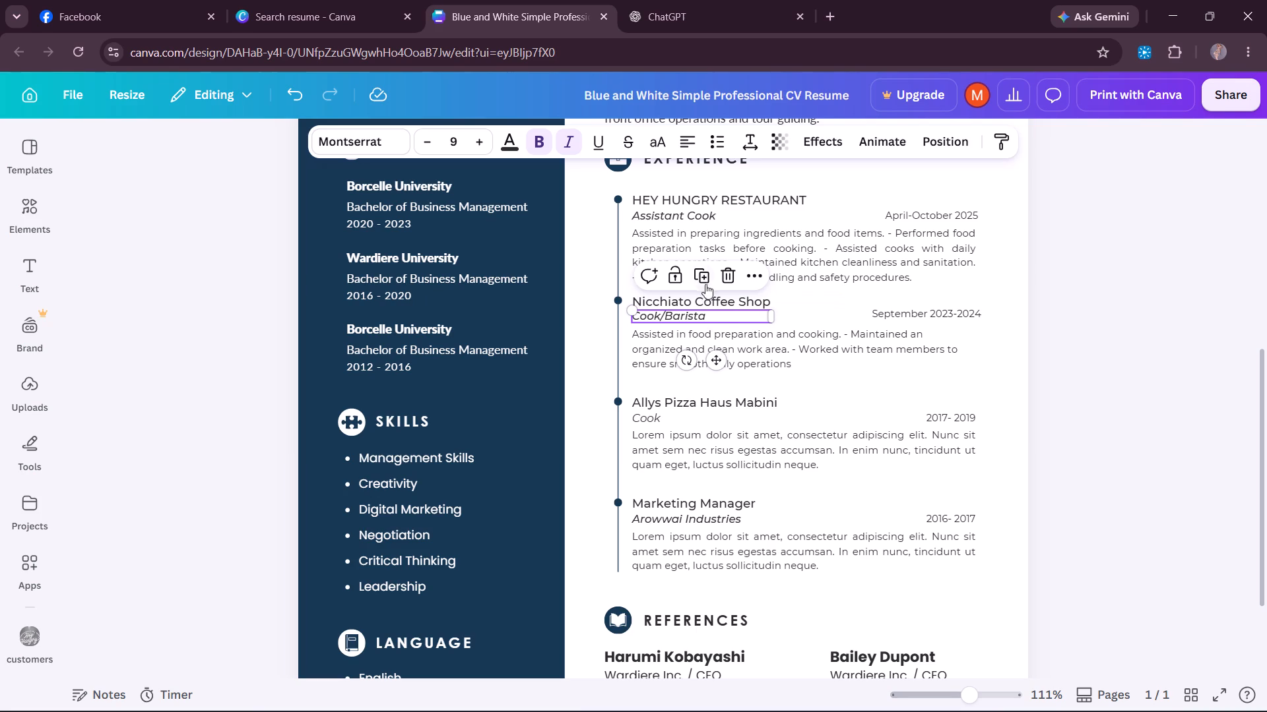
click(706, 283)
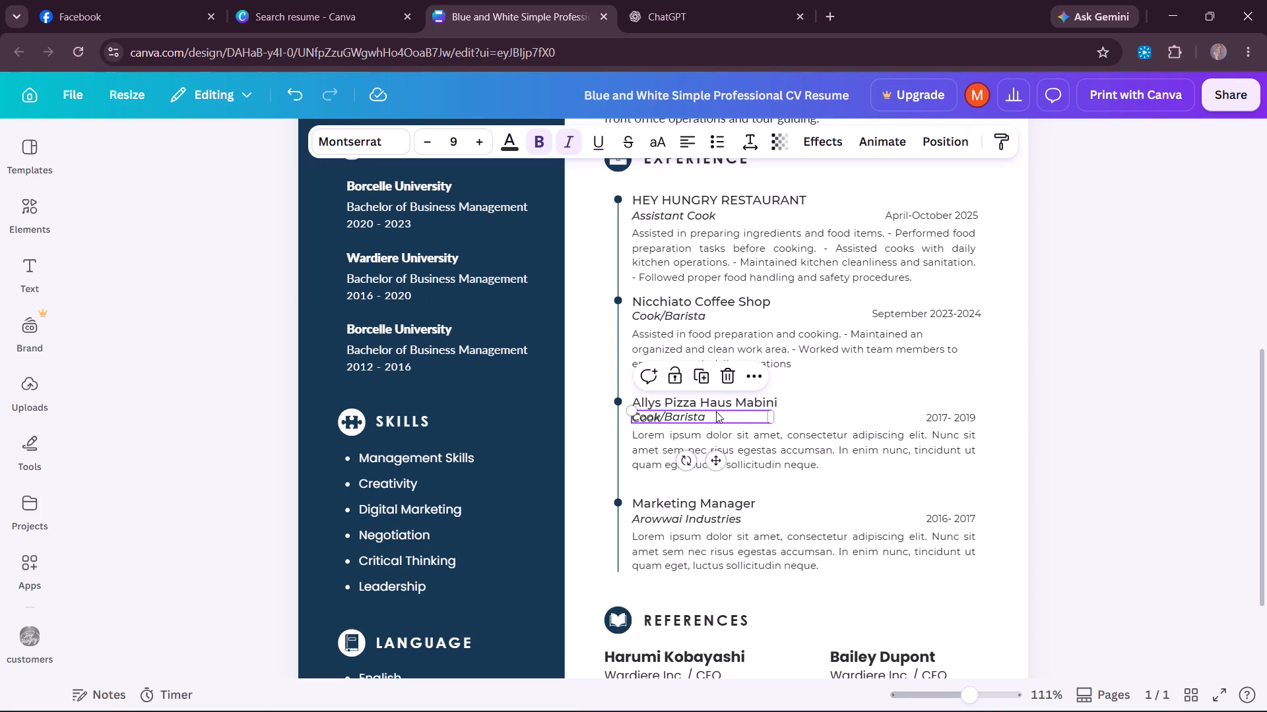
drag(692, 416, 715, 450)
click(647, 417)
key(BackSpace)
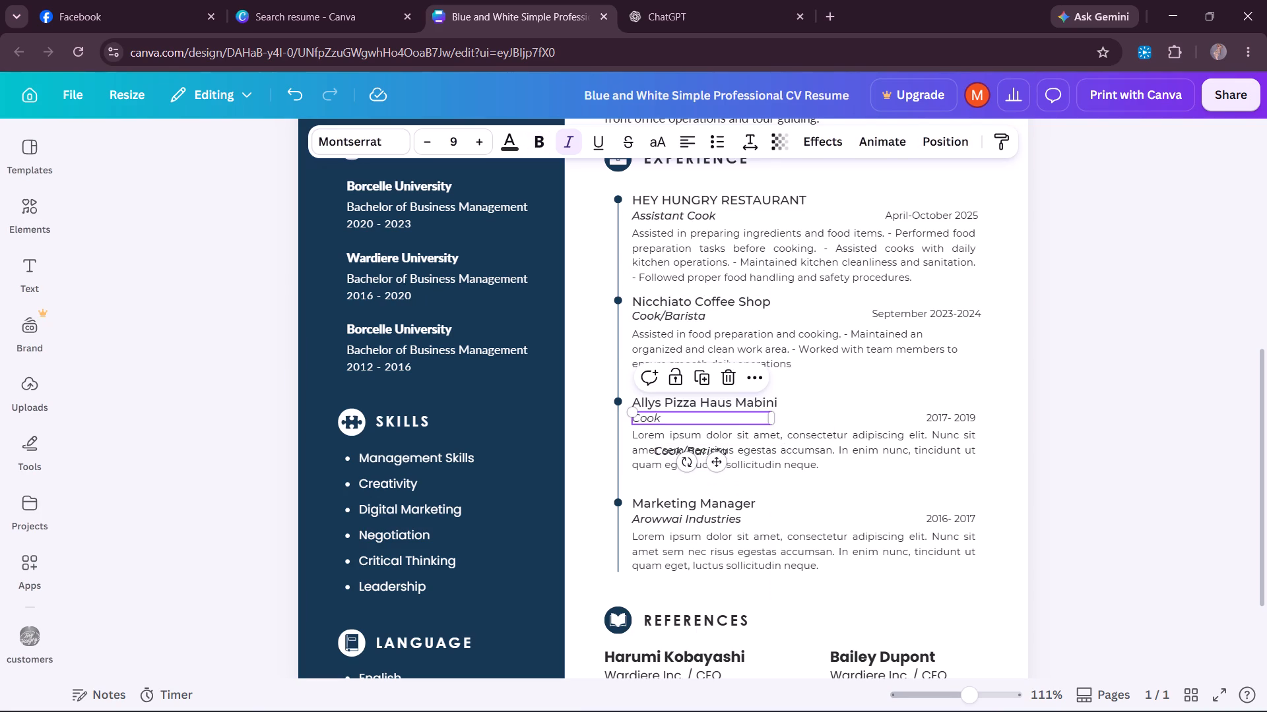
drag(694, 453, 668, 420)
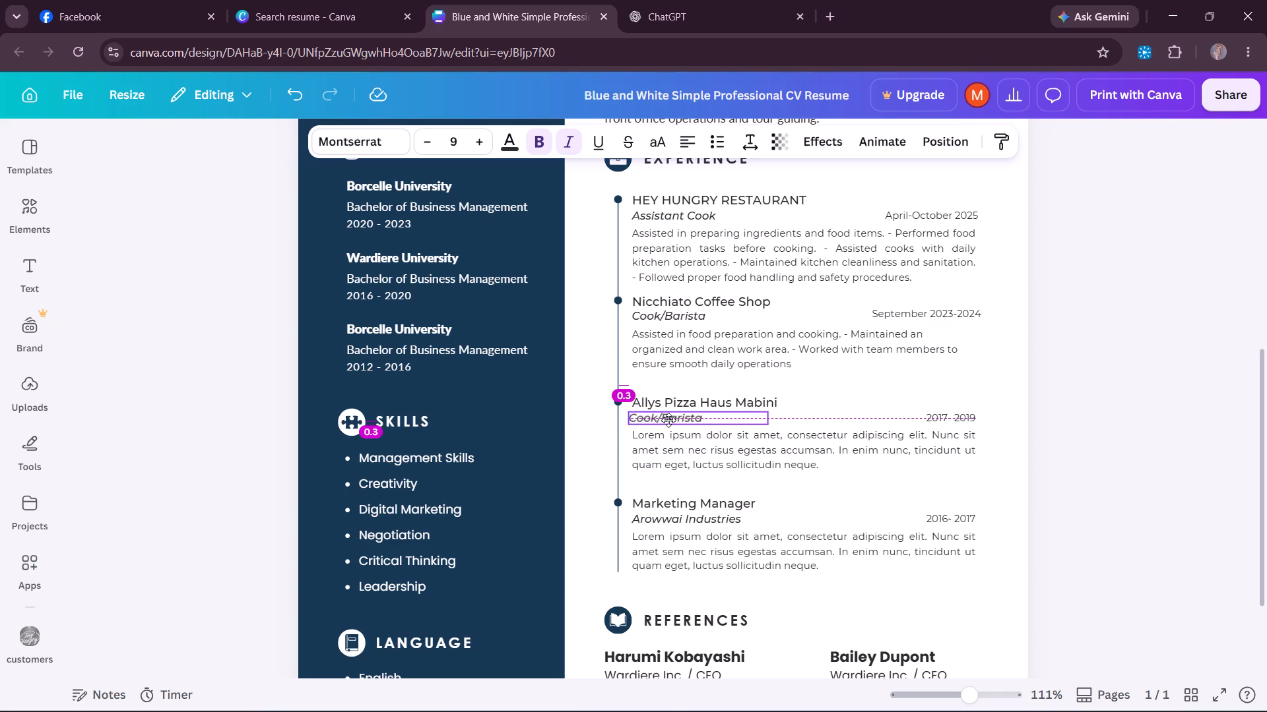
drag(668, 420, 672, 419)
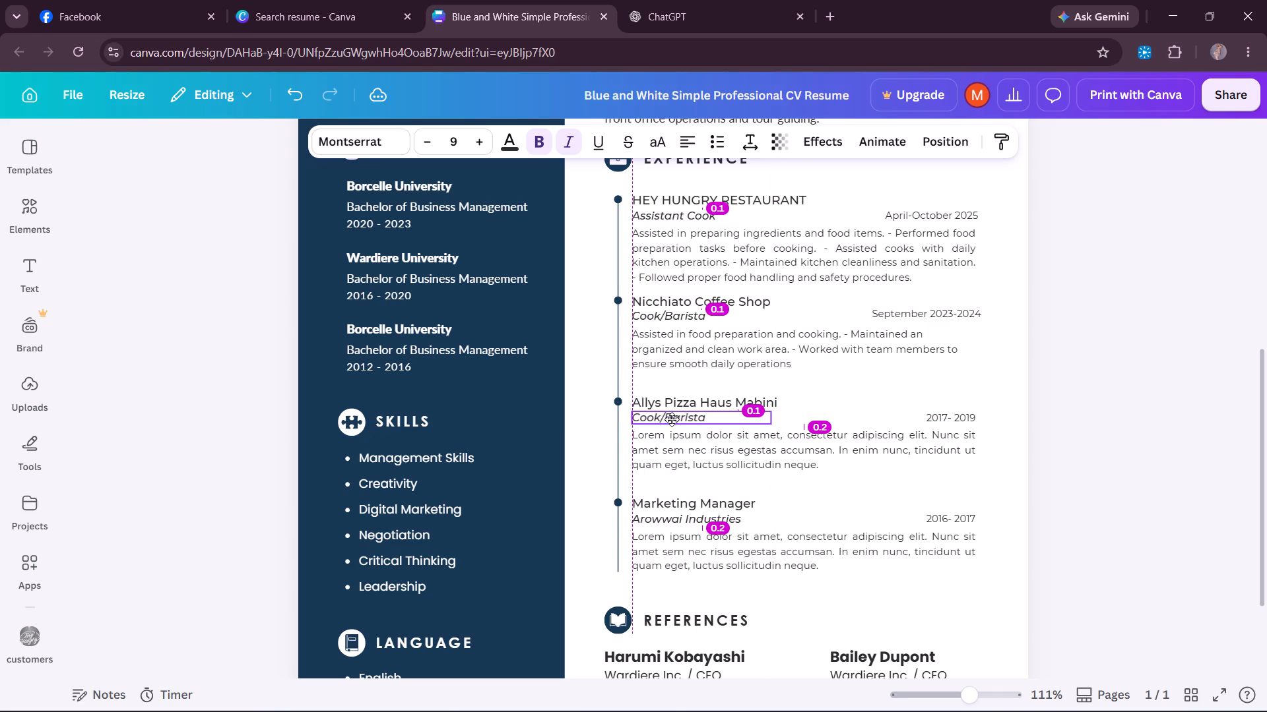
drag(672, 419, 672, 419)
double_click(700, 415)
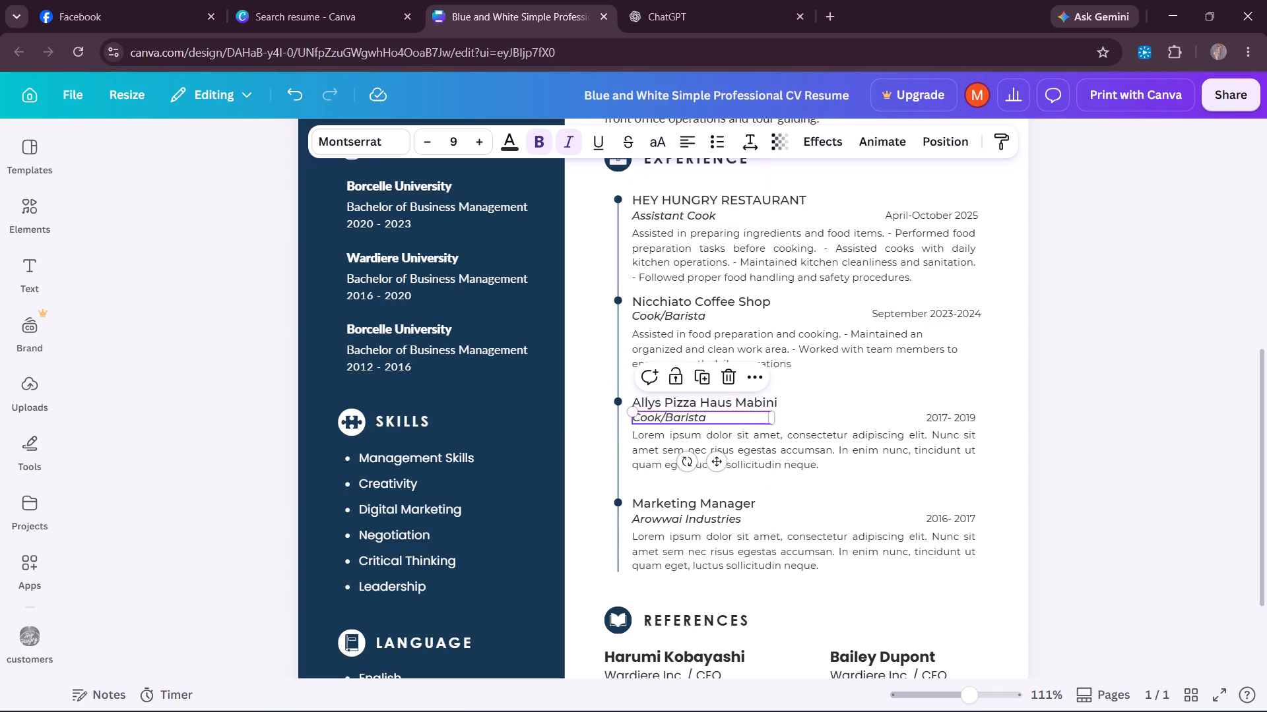
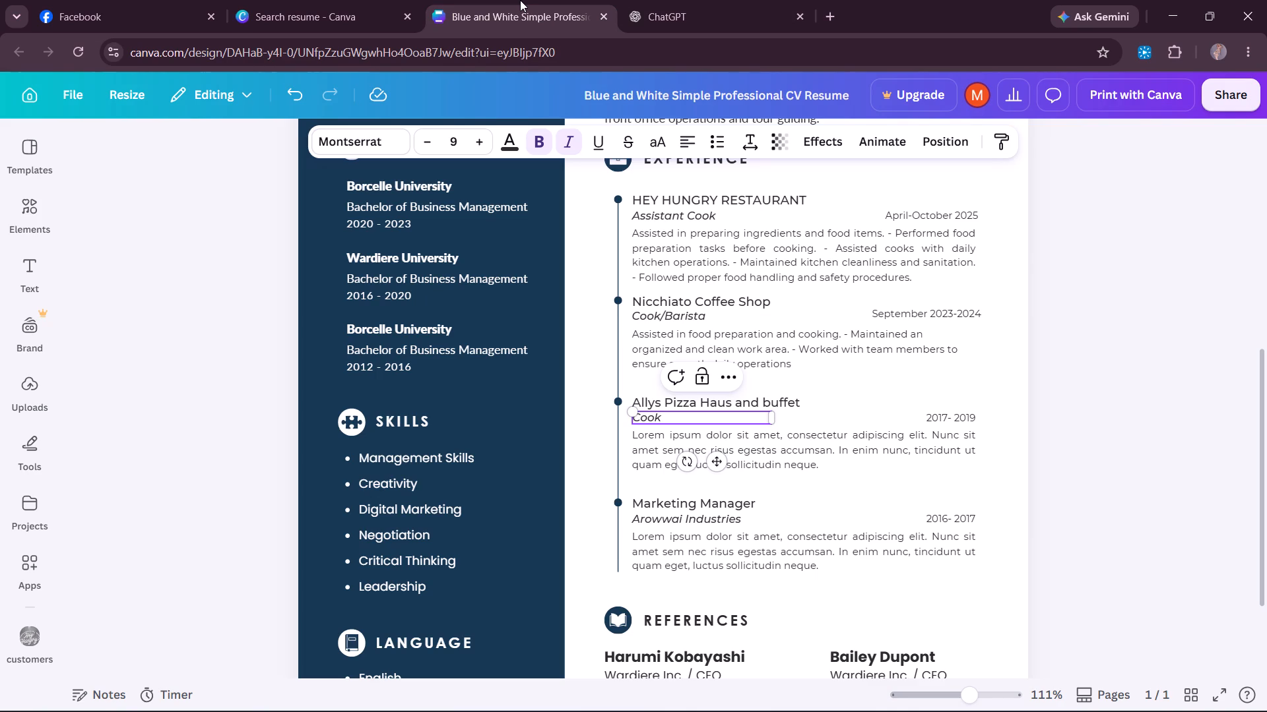
Change the job title under Allys Pizza Haus and buffet to "Part time Cook".
key(Left)
key(Left)
key(Left)
key(Left)
key(shift+p)
text(art time)
key(space)
Replace the dates of the Allys Pizza Haus and buffet entry with "December 2021-February 2022".
double_click(955, 417)
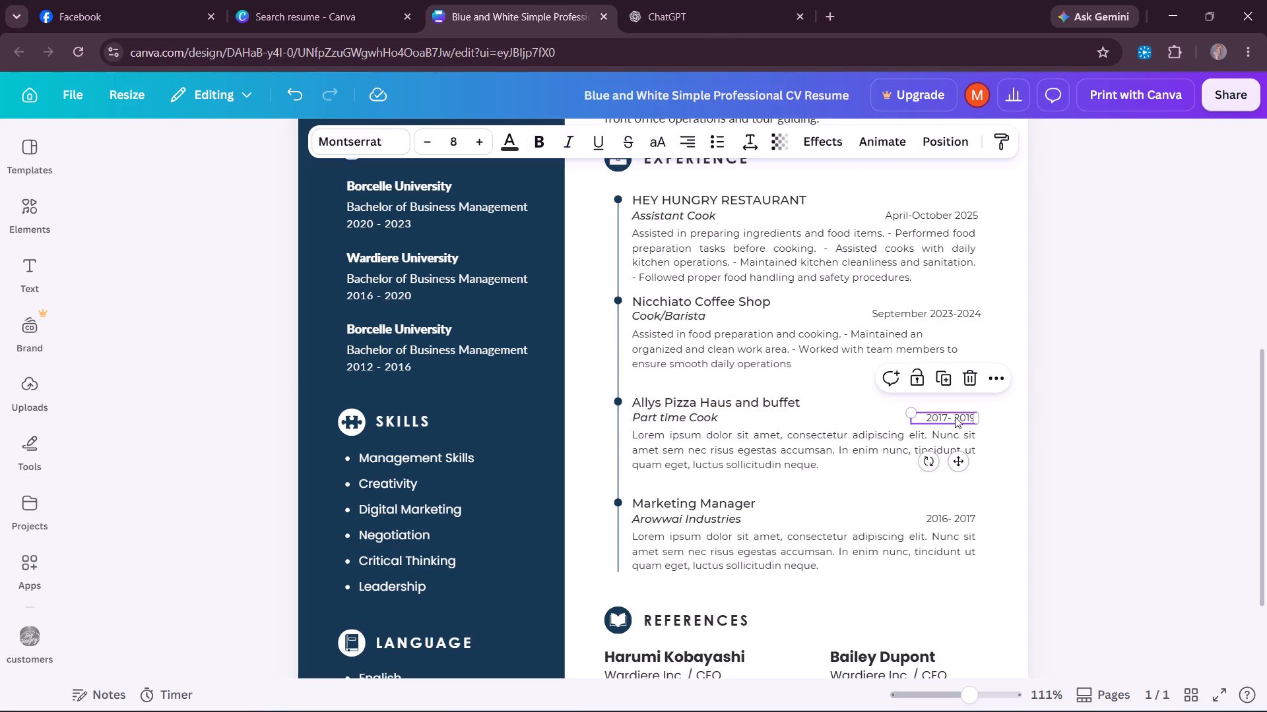
text(December)
key(space)
text(202)
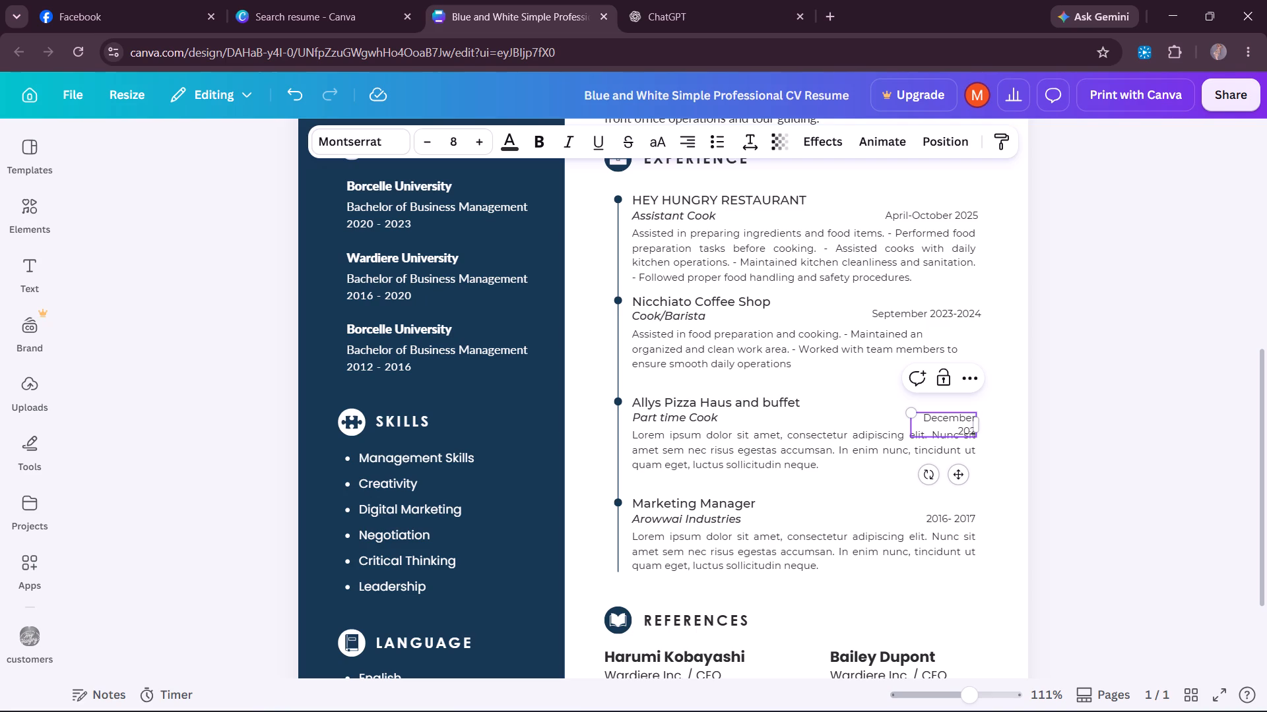
text(1-)
text(February)
key(space)
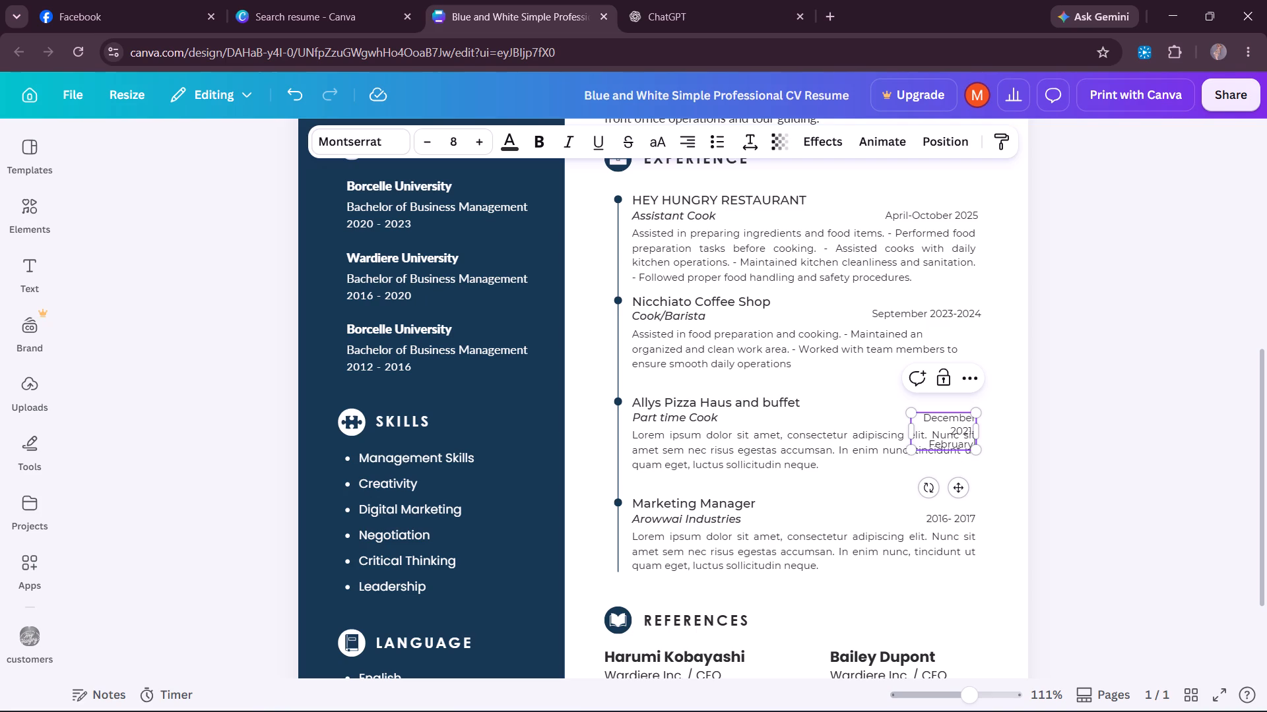
text(2022)
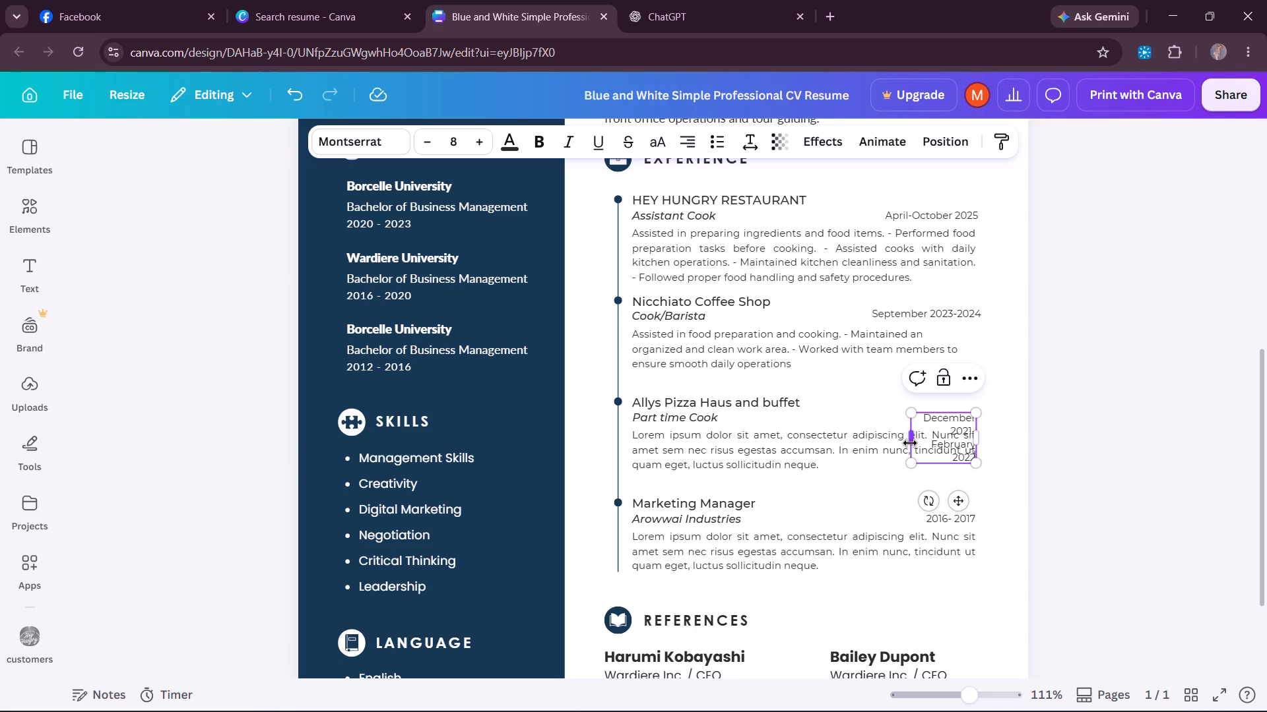
Widen the Allys Pizza Haus date box so the dates fit on one line, and line it up with the dates above.
click(911, 441)
drag(907, 441, 852, 435)
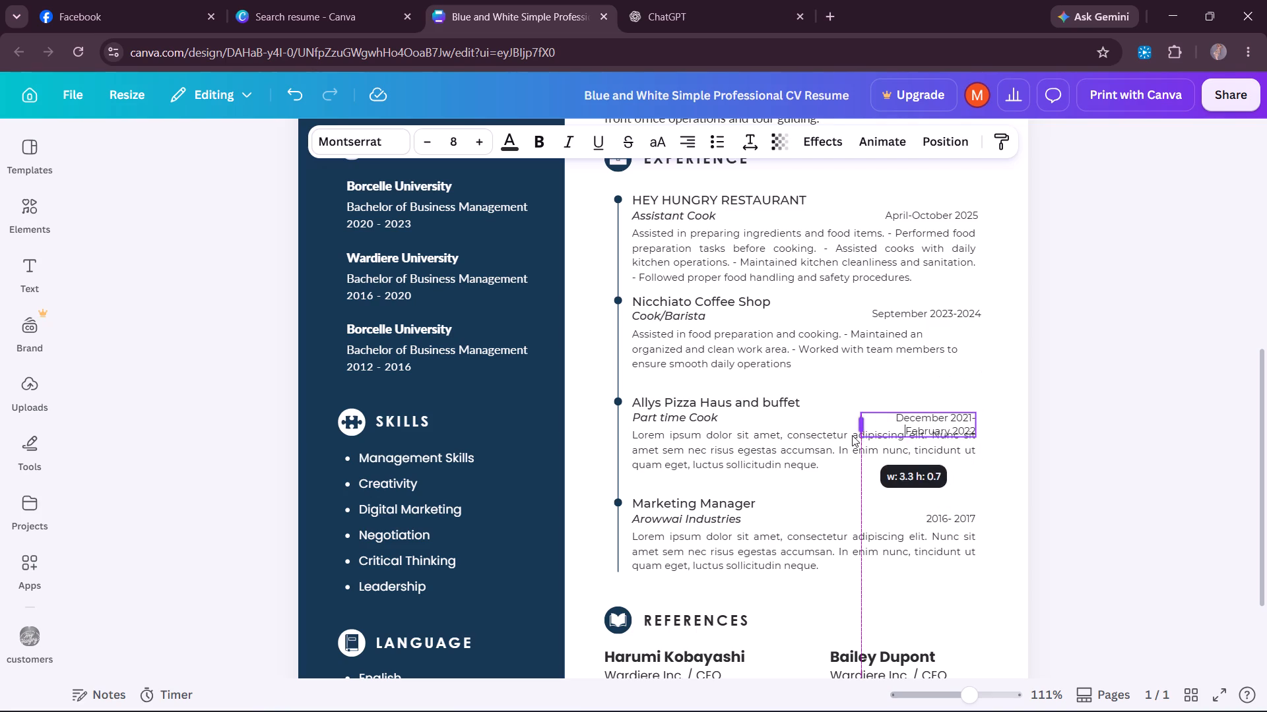
drag(852, 435, 812, 430)
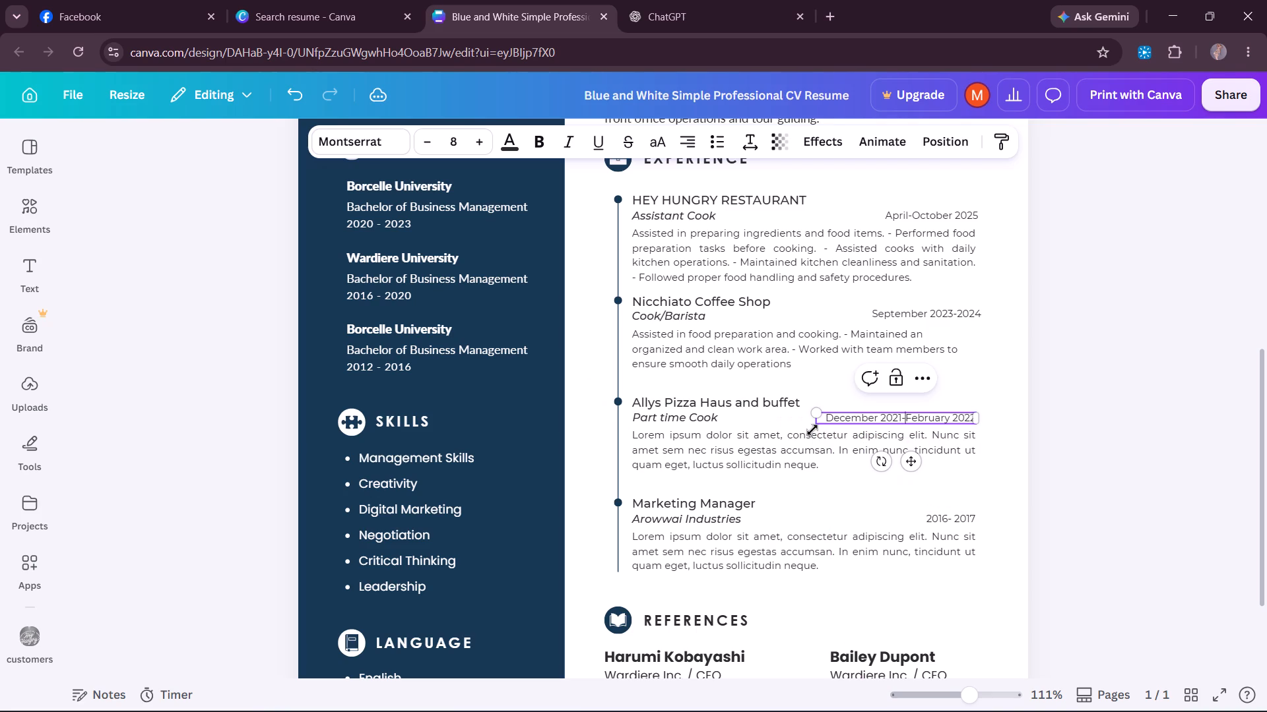
click(1187, 403)
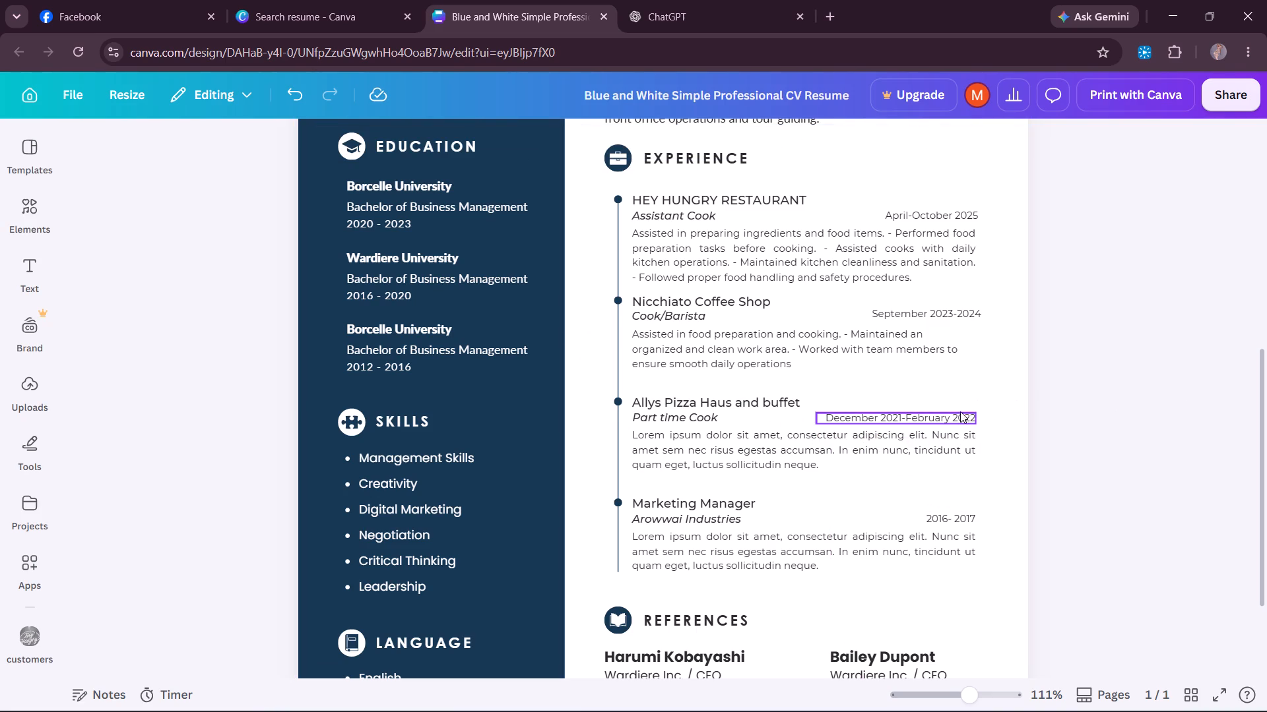
click(958, 414)
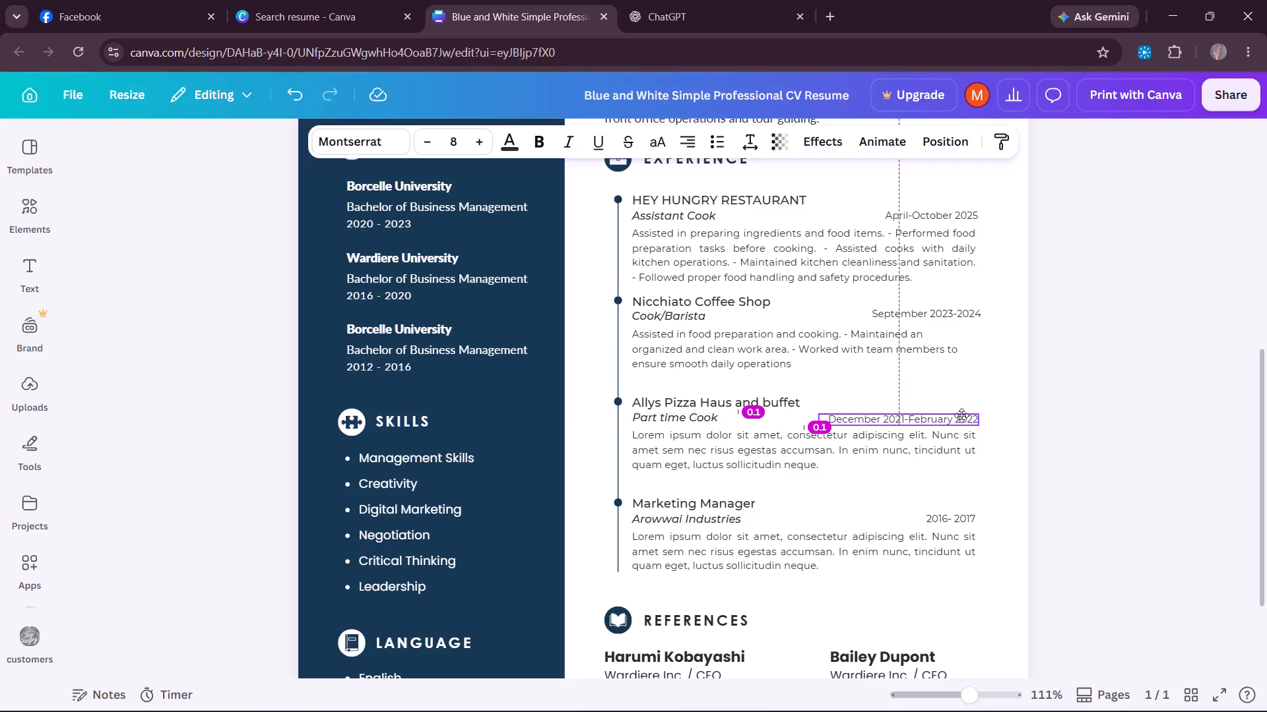
click(1103, 417)
Remove the dashes before "Assisted cooks" and "Maintained kitchen cleanliness" in the HEY HUNGRY RESTAURANT description, keeping single spaces between sentences.
scroll(1104, 306, up, 1)
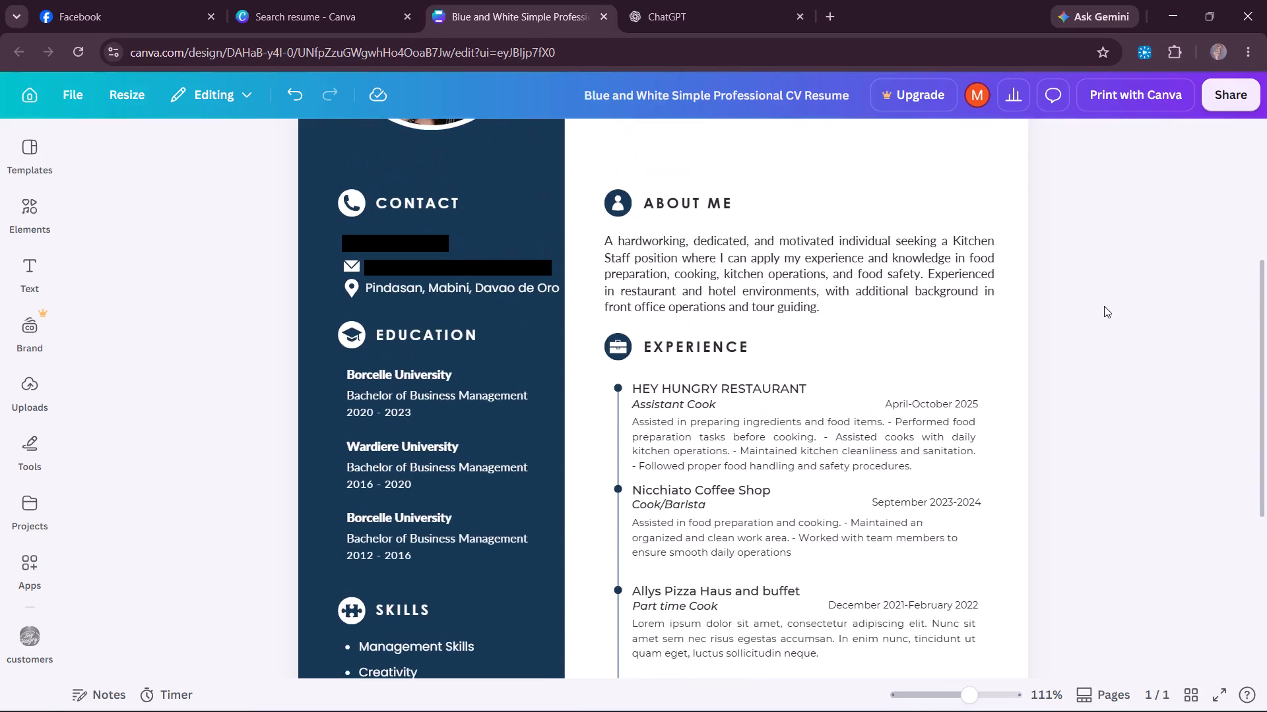
scroll(1104, 306, up, 1)
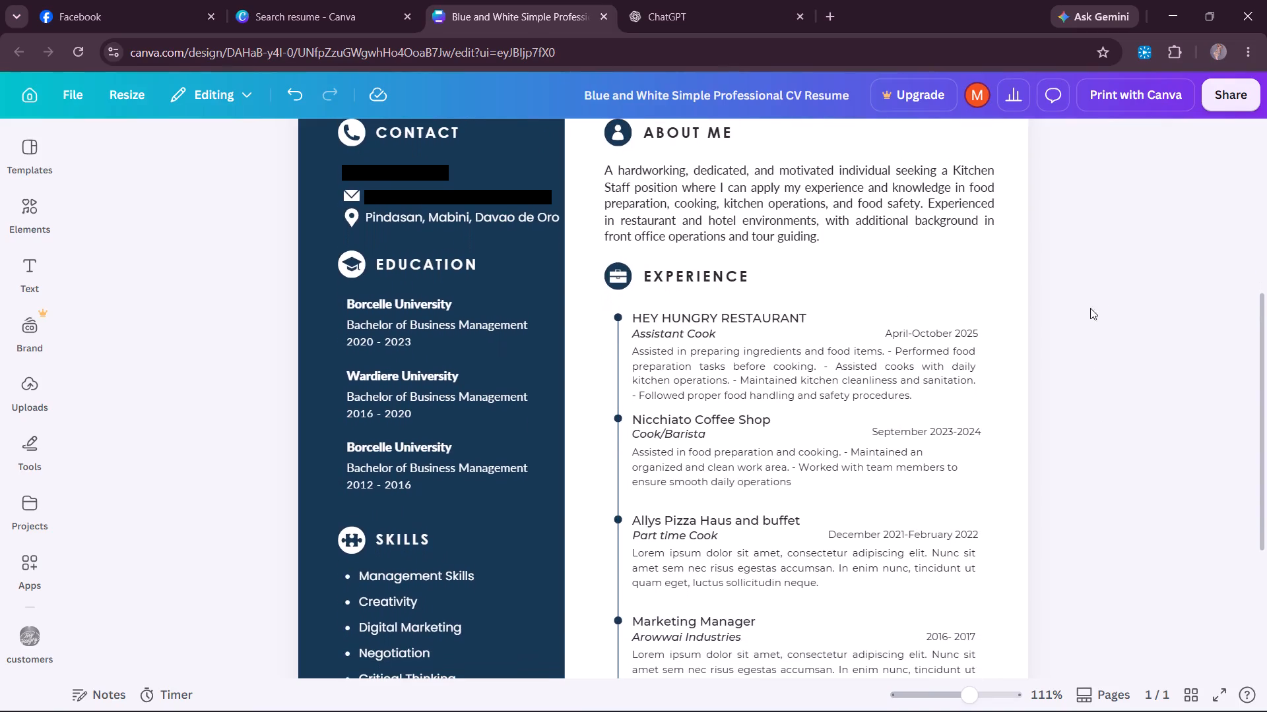
double_click(639, 394)
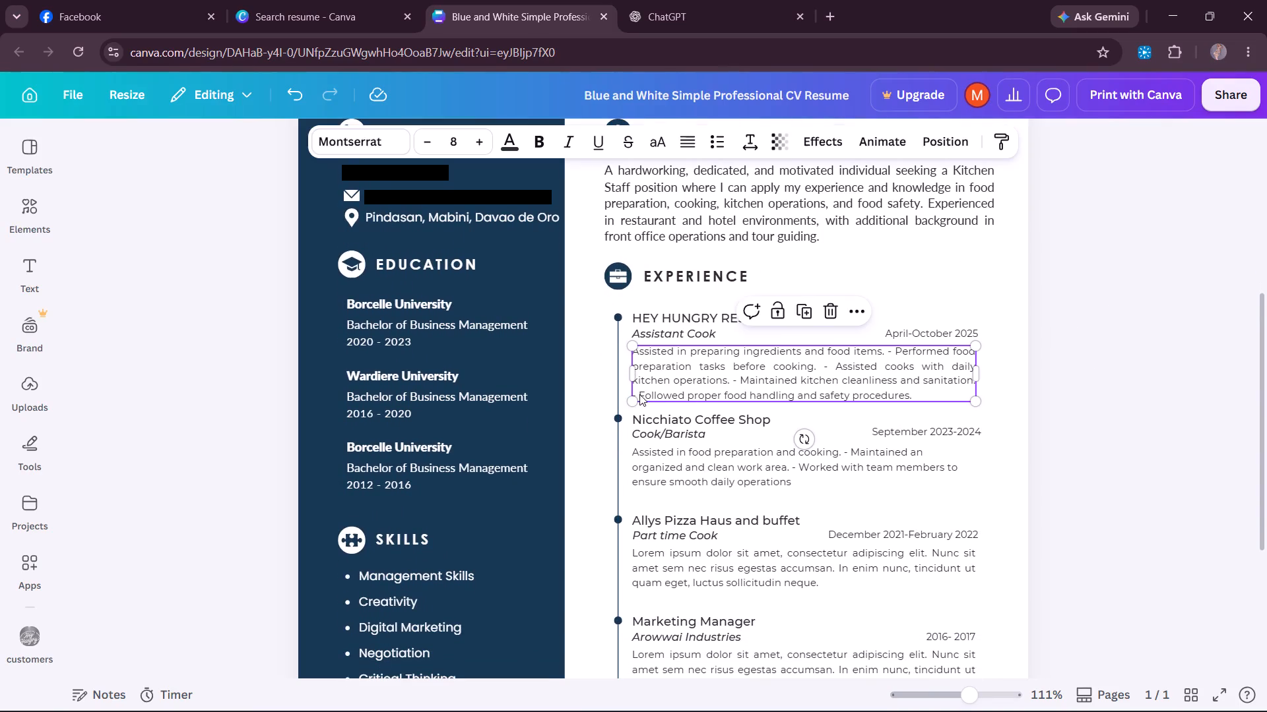
click(834, 369)
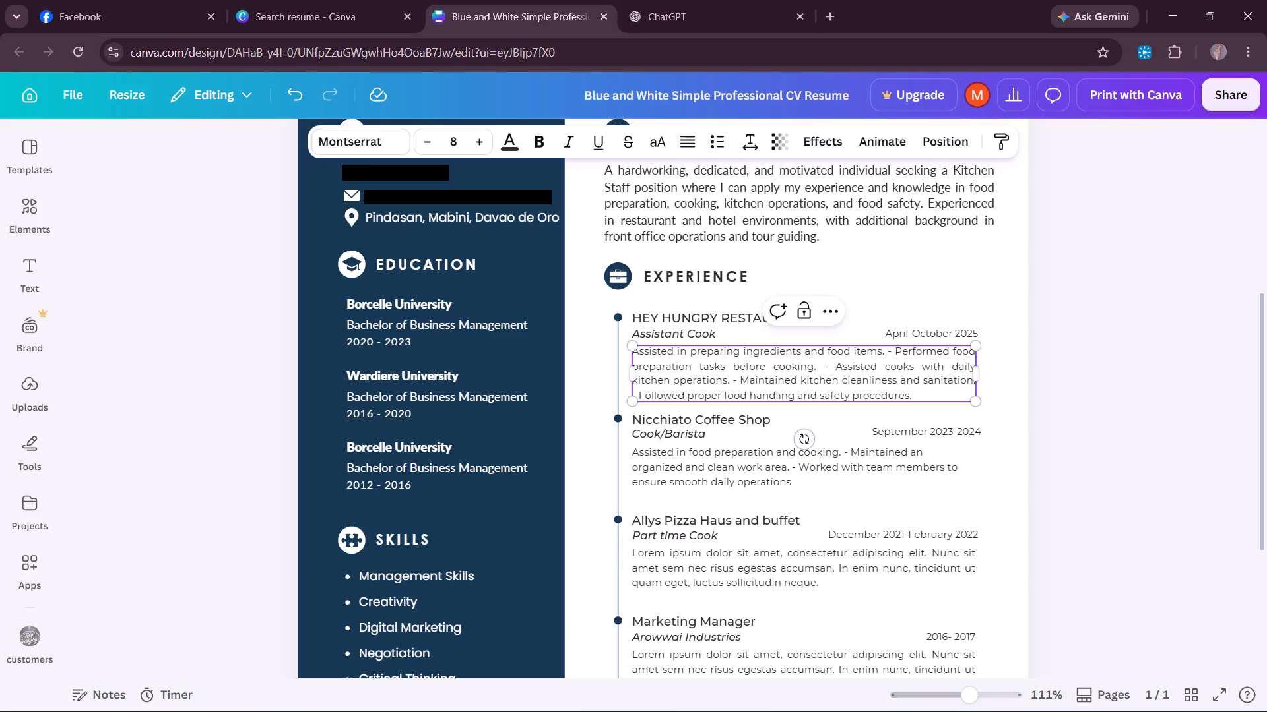
key(BackSpace)
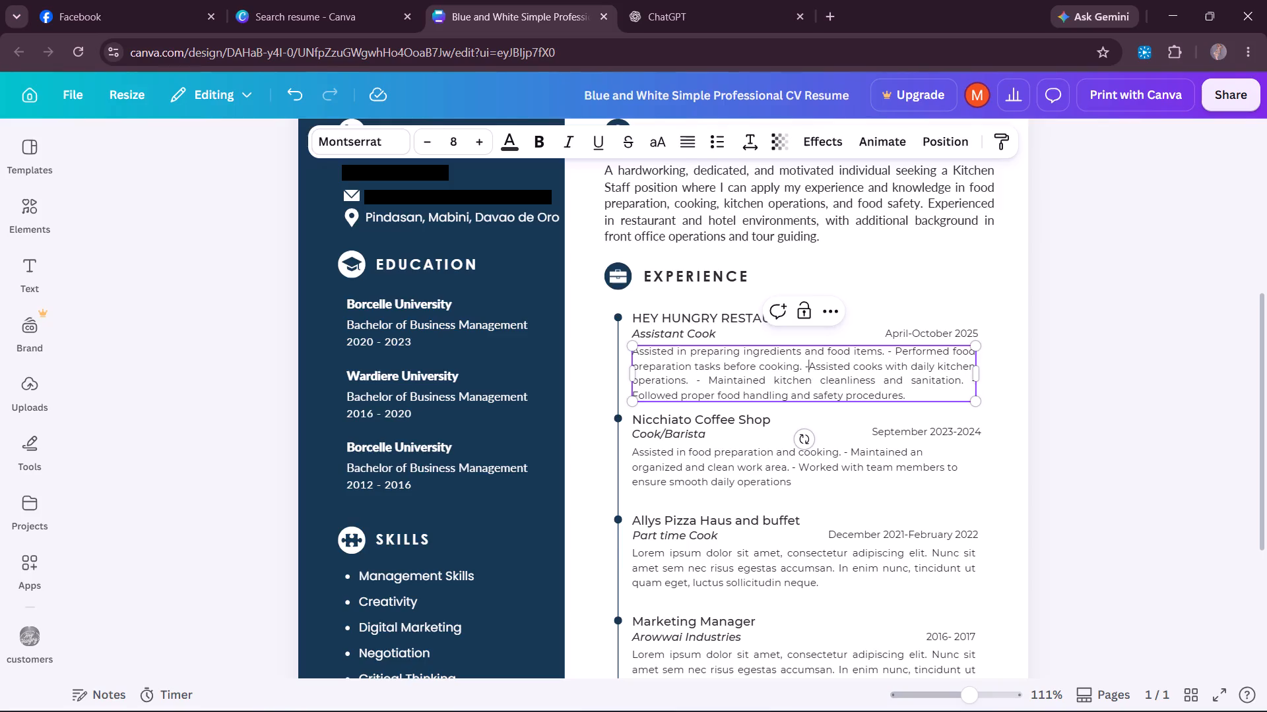
key(BackSpace)
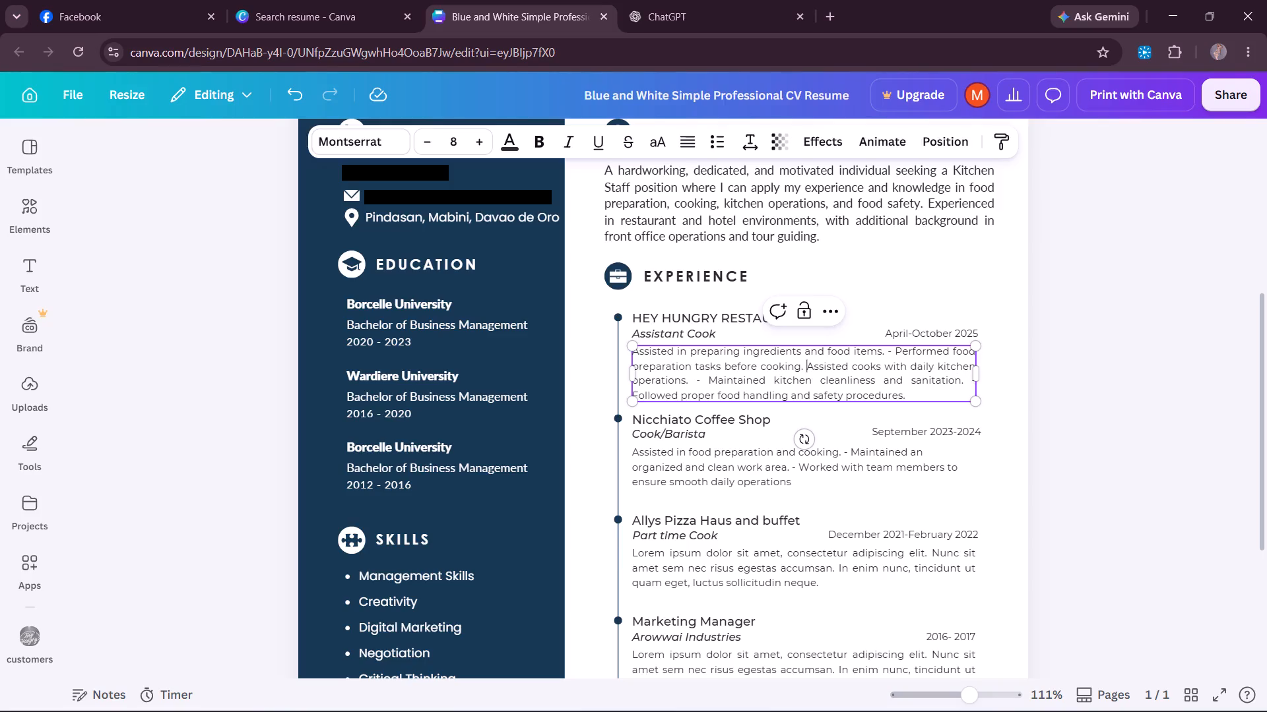
key(BackSpace)
click(707, 381)
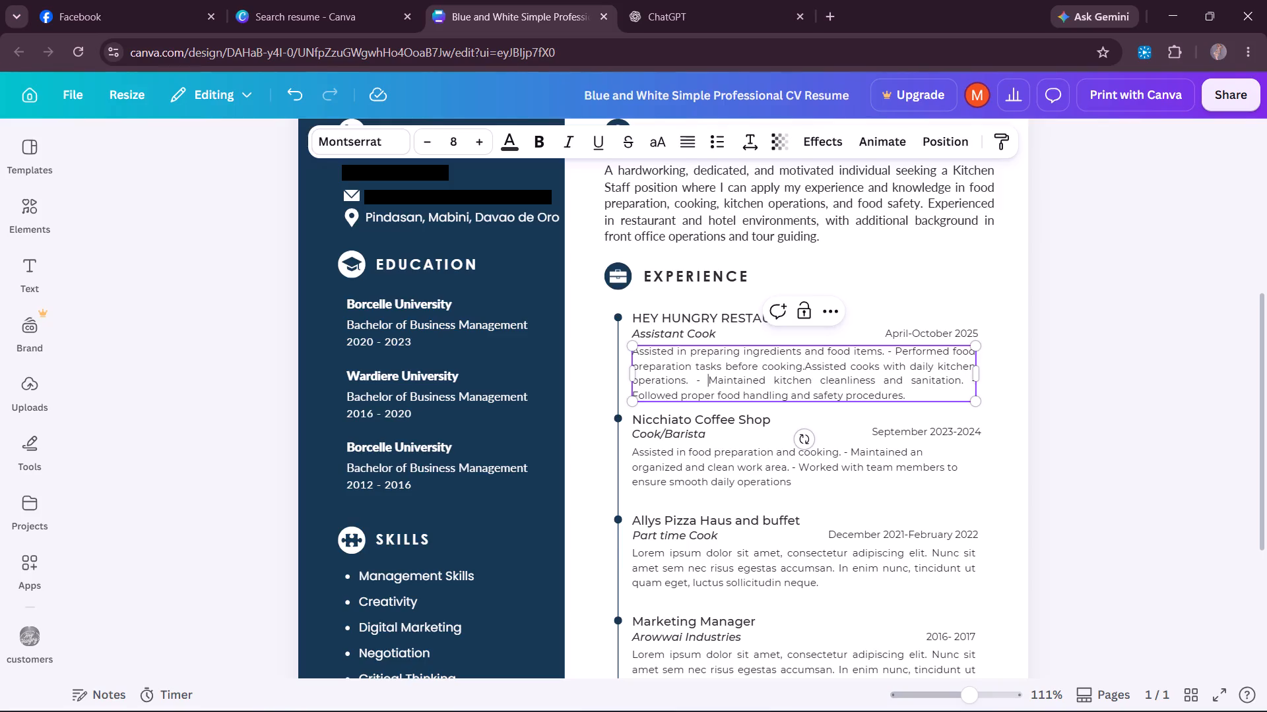
key(BackSpace)
key(BackSpace)
key(BackSpace)
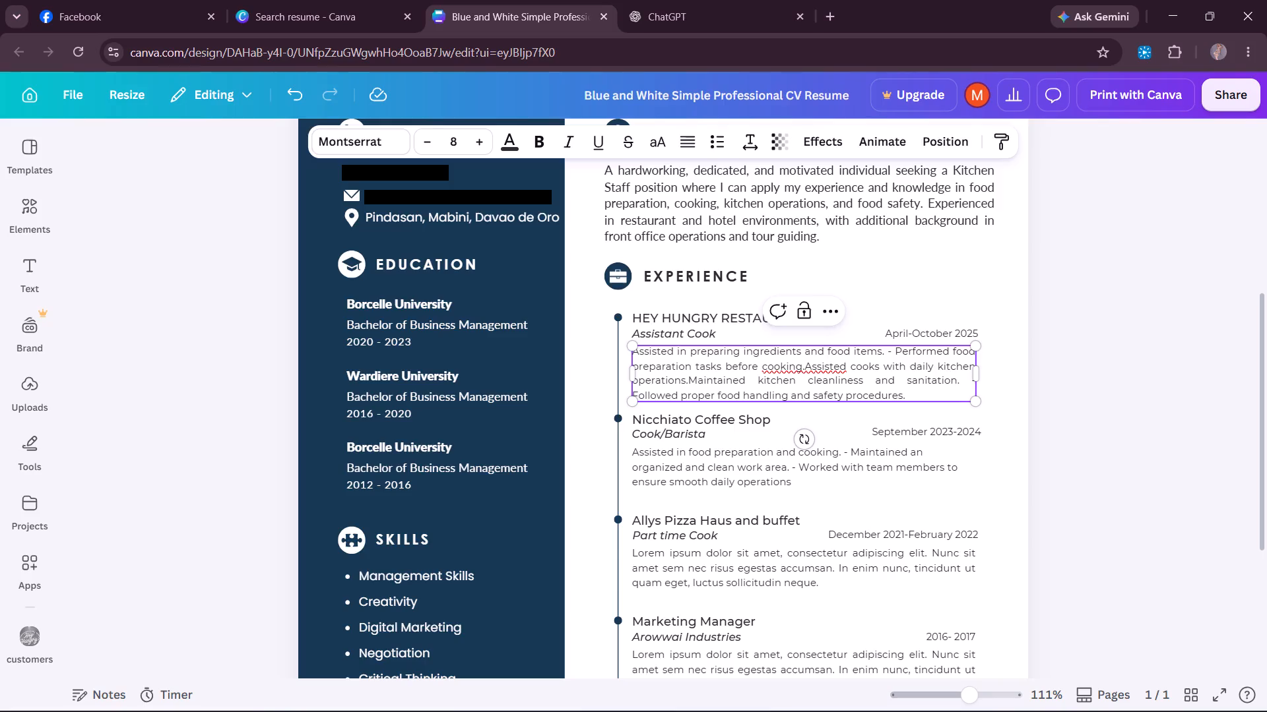
click(806, 366)
key(space)
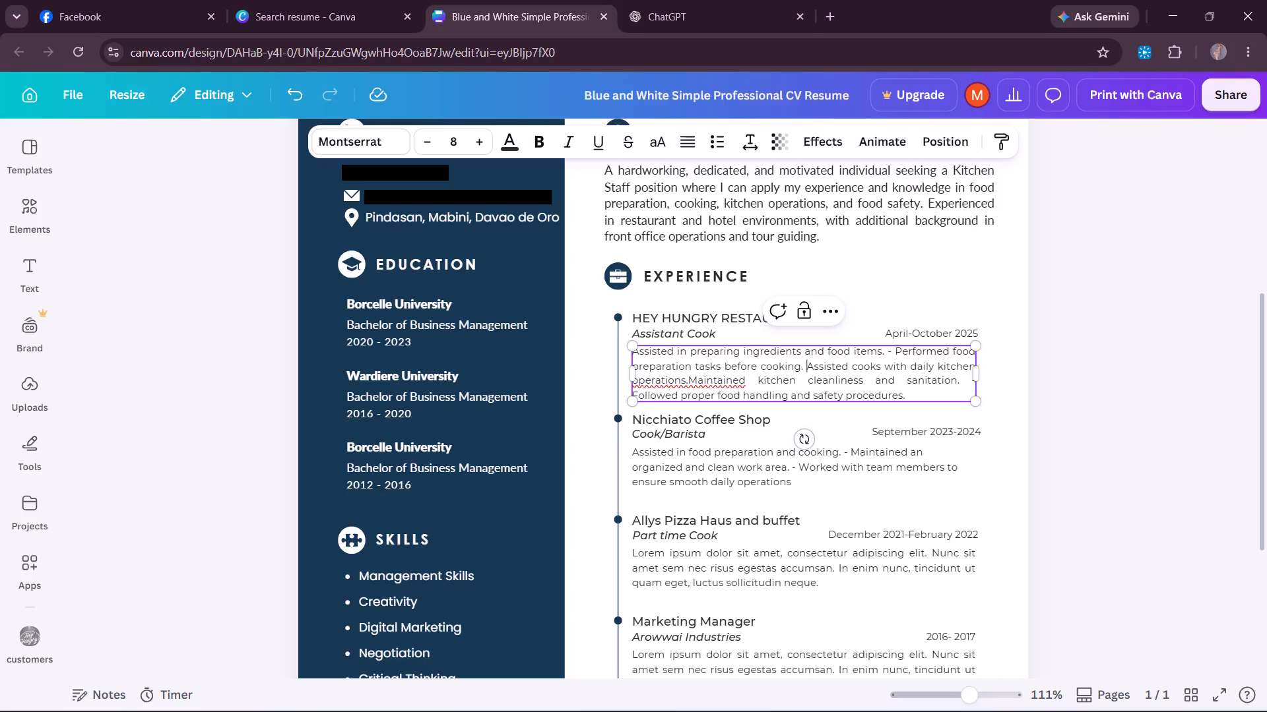
click(688, 382)
key(space)
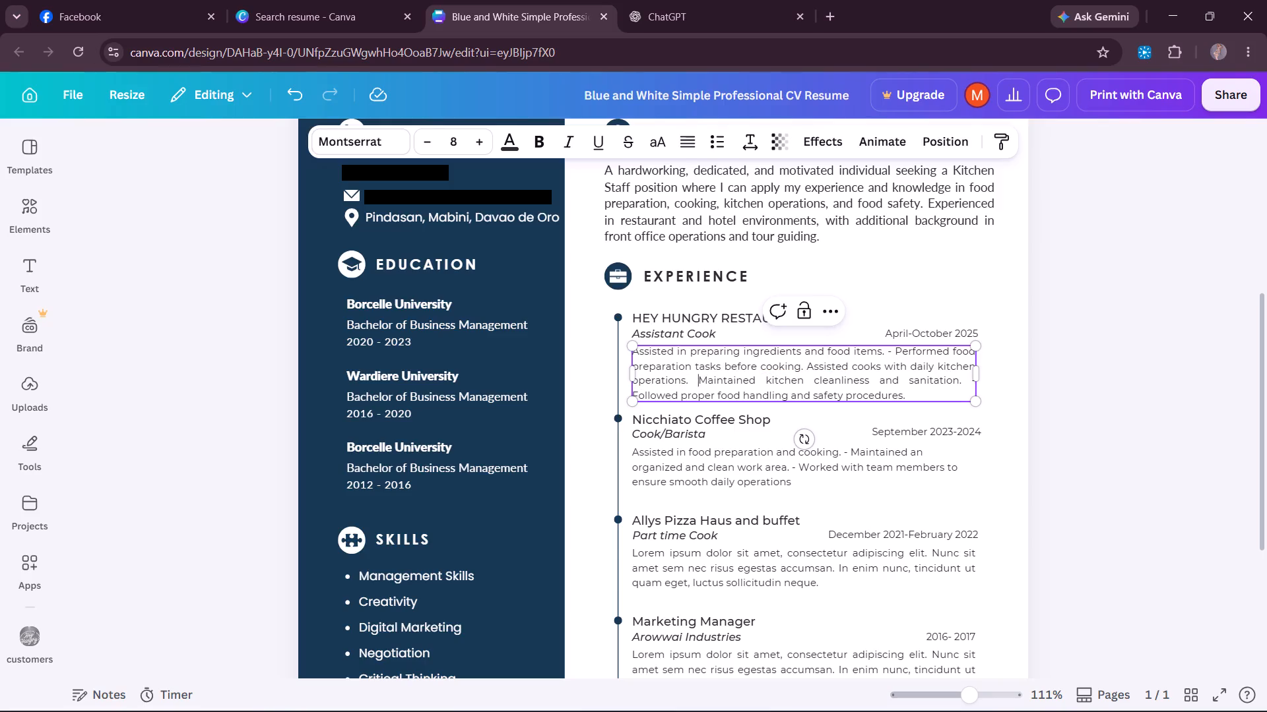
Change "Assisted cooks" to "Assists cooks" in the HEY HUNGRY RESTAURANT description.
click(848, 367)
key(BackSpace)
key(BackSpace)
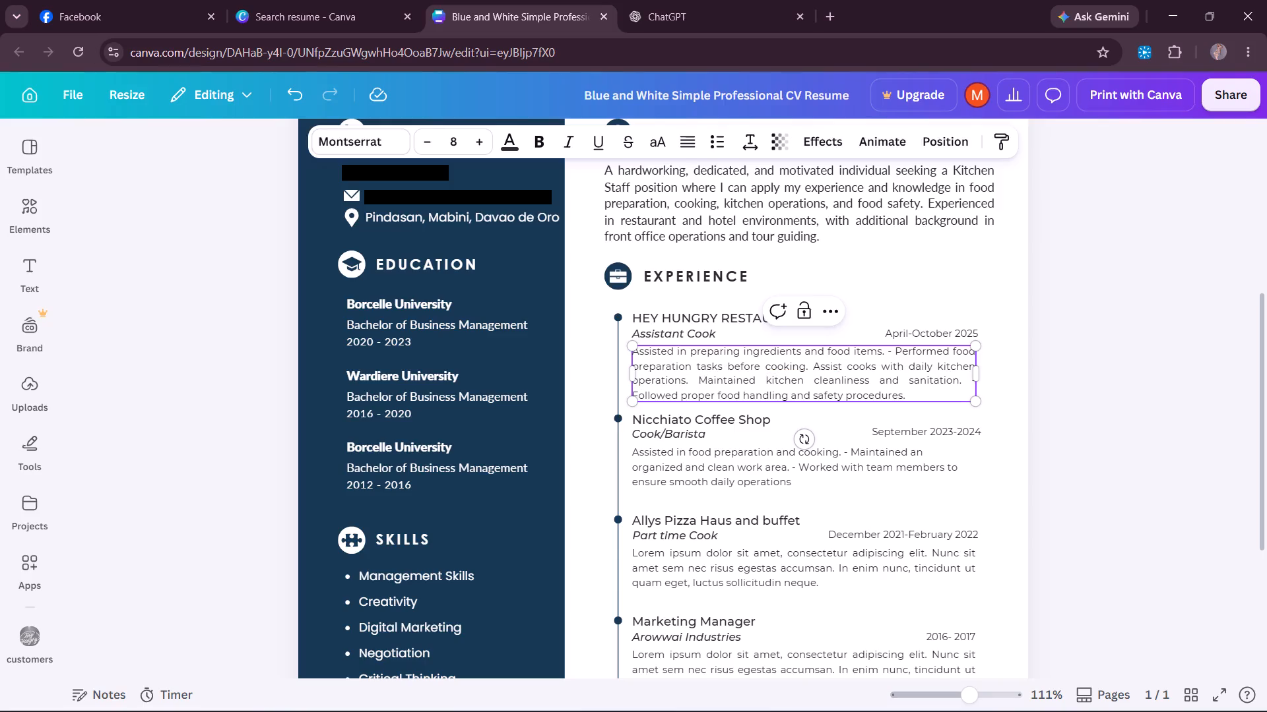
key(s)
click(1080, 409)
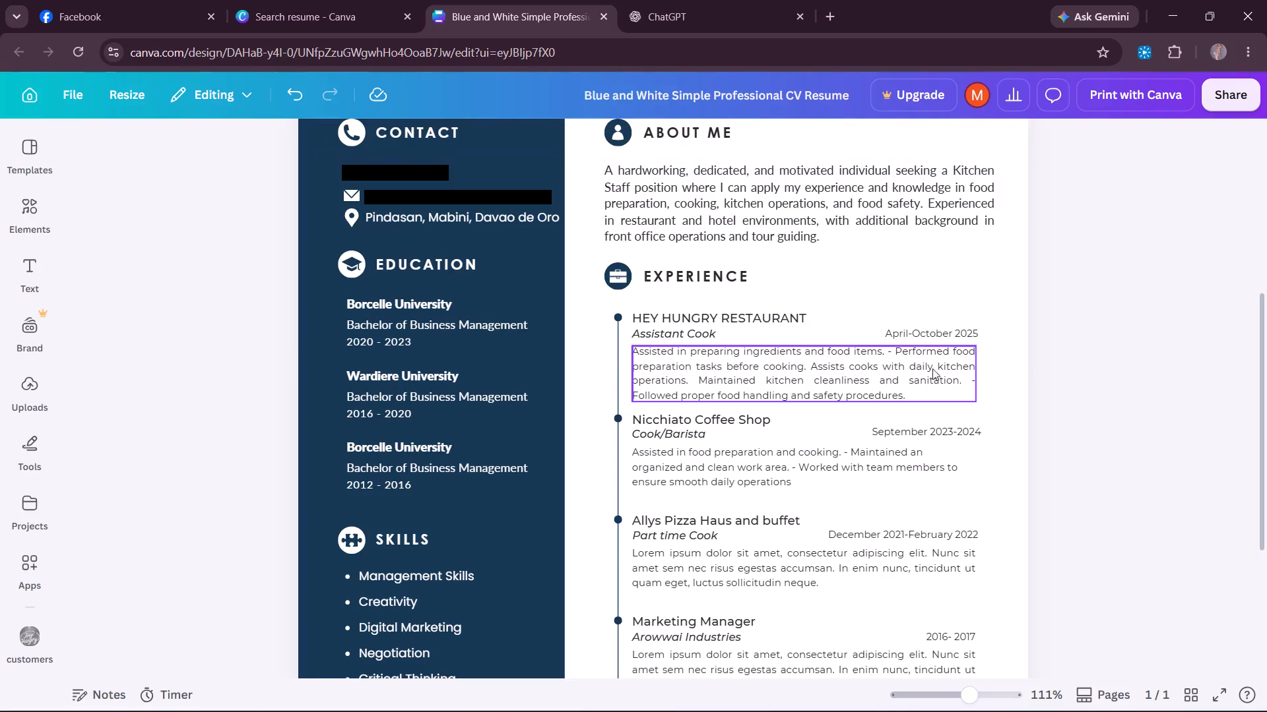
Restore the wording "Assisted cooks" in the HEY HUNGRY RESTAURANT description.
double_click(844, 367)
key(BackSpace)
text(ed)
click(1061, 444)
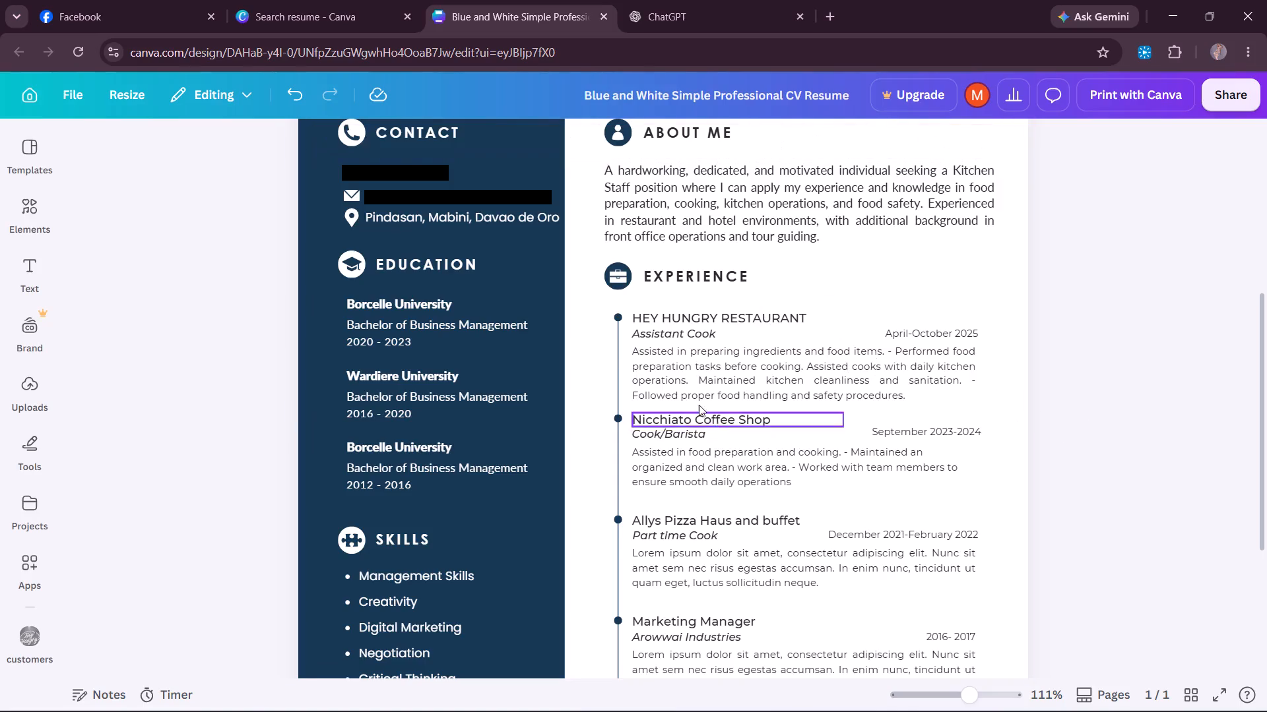
Remove the dash and extra space before "Followed proper food handling" in the HEY HUNGRY RESTAURANT description.
double_click(699, 385)
key(BackSpace)
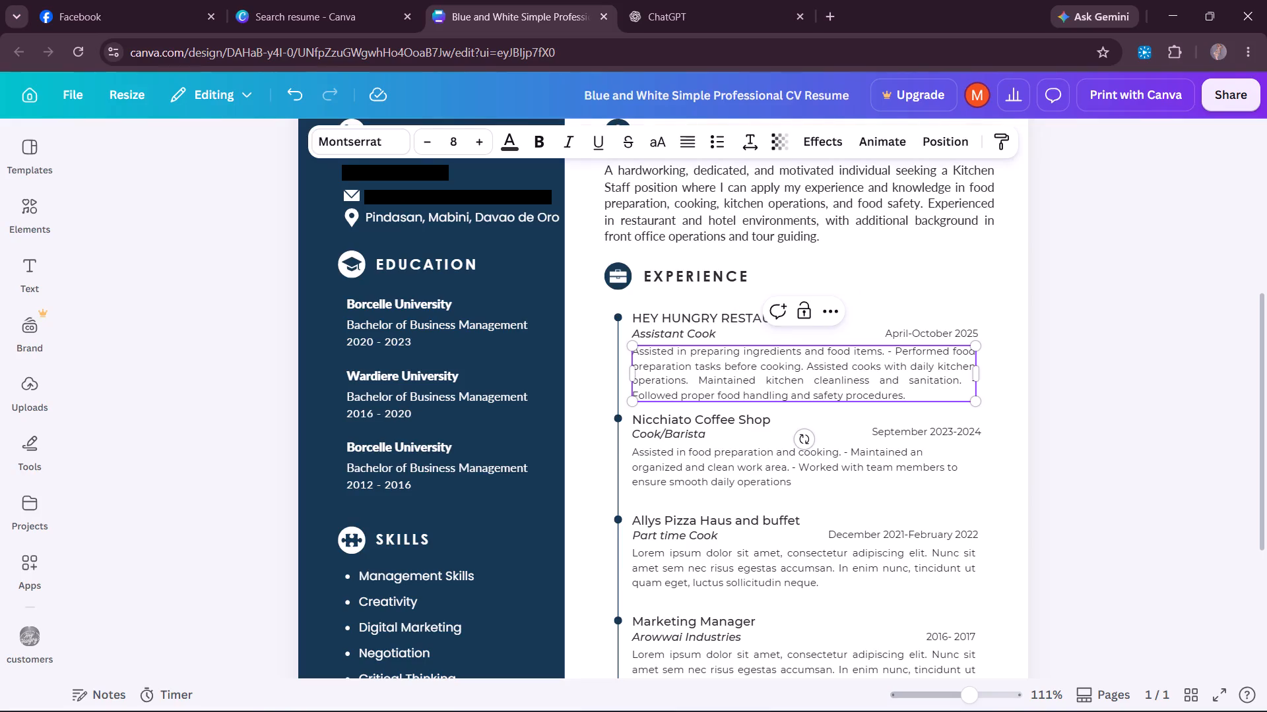
key(space)
click(973, 376)
key(Right)
key(BackSpace)
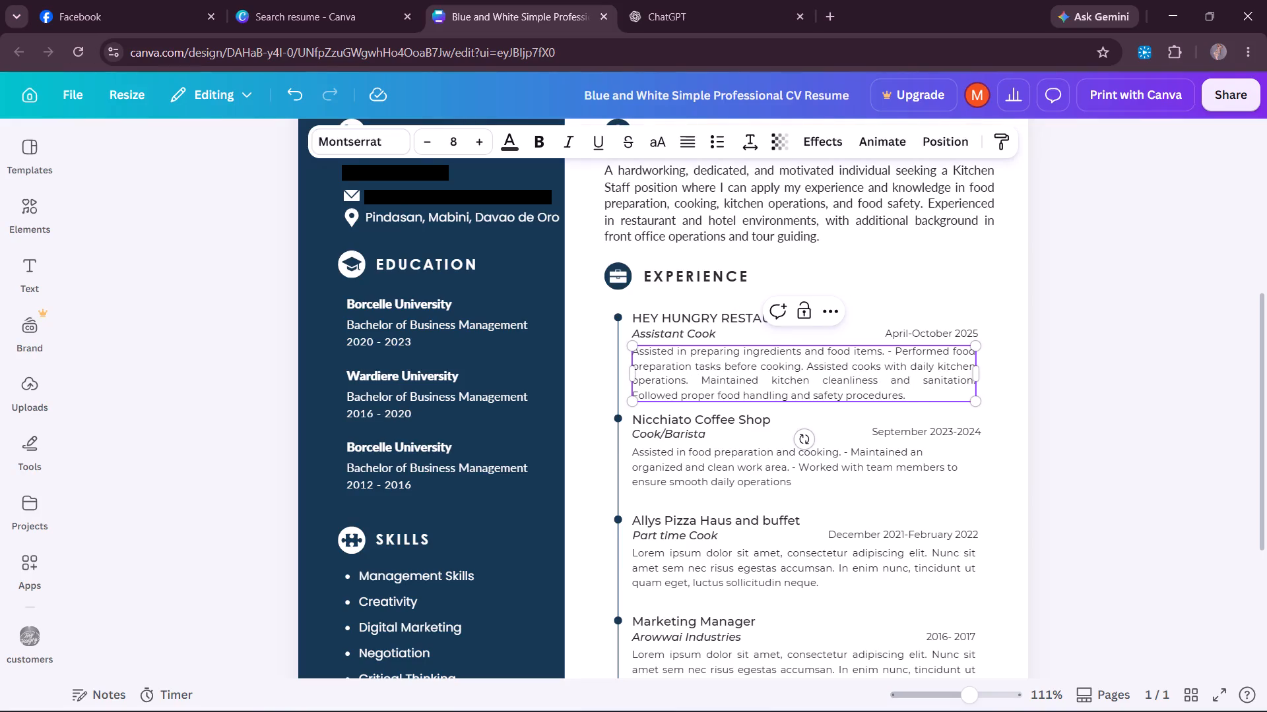
click(1141, 412)
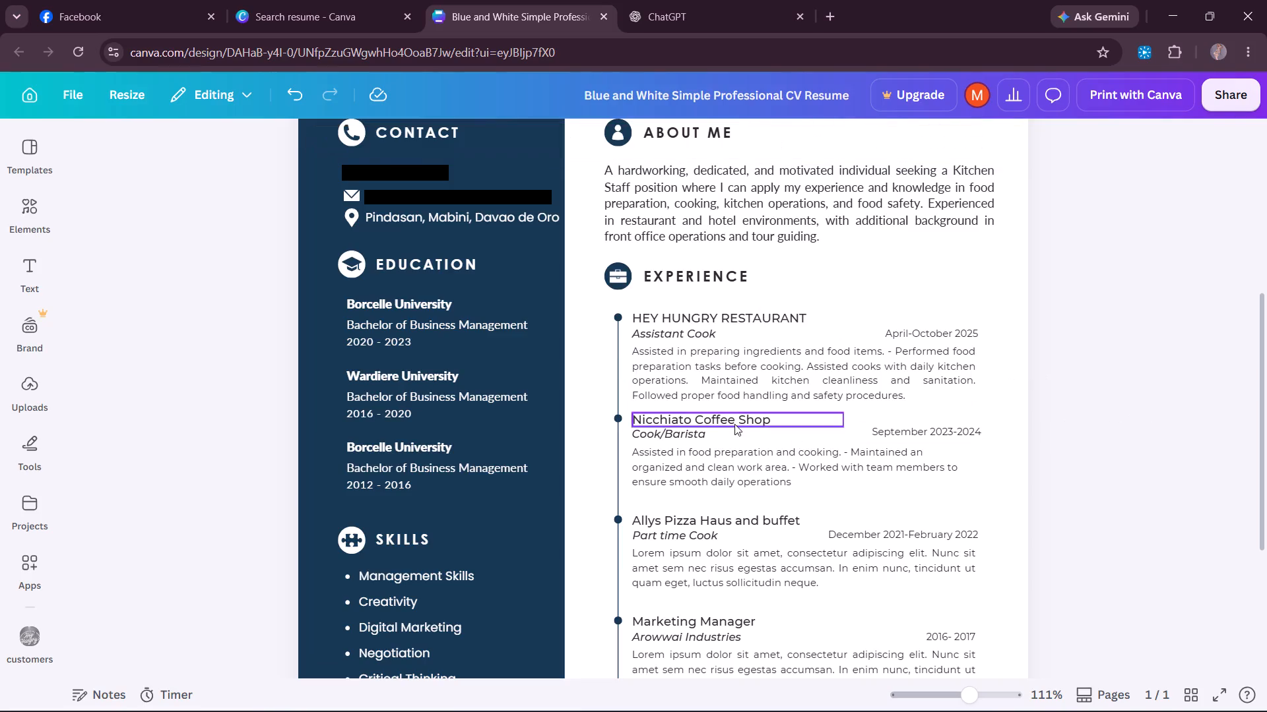
Remove the dashes before "Maintained an organized" and "Worked with team members" in the Nicchiato Coffee Shop description, keeping single spaces between sentences.
double_click(850, 457)
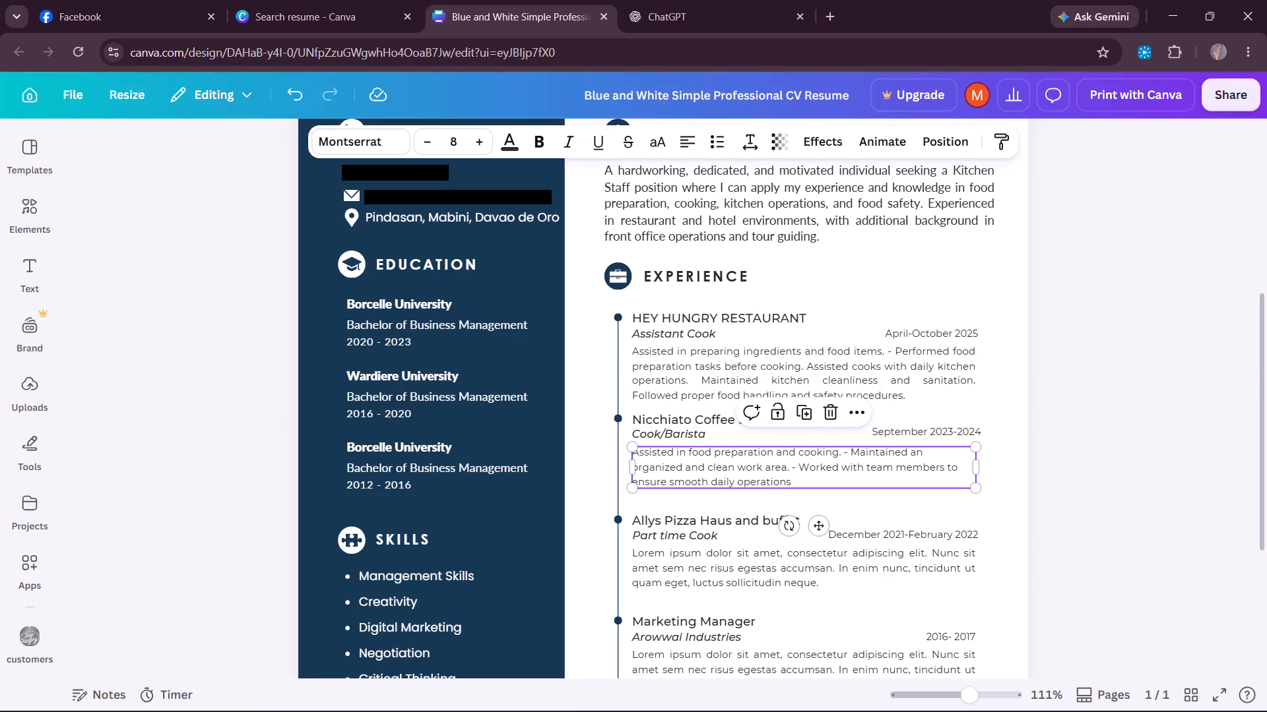
key(BackSpace)
key(BackSpace)
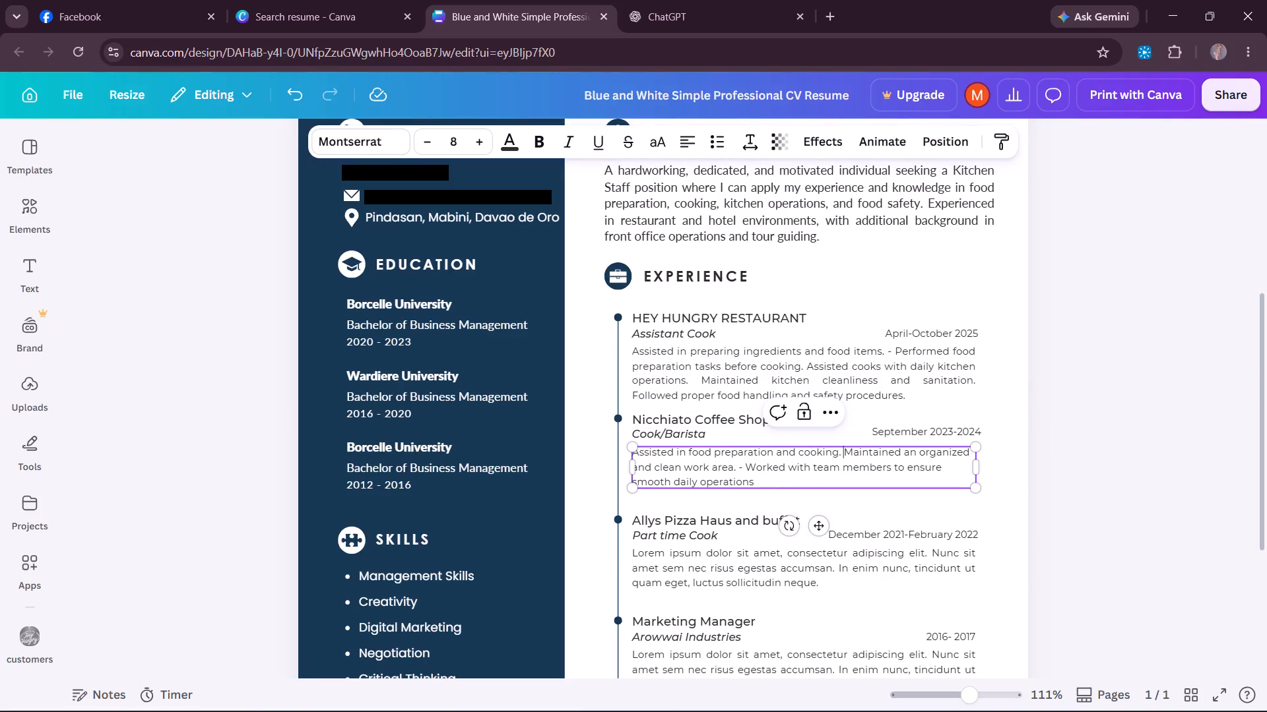
click(750, 473)
key(BackSpace)
key(BackSpace)
Bring "smooth" up beside "ensure" in the Nicchiato Coffee Shop description, separated by a single space.
click(661, 485)
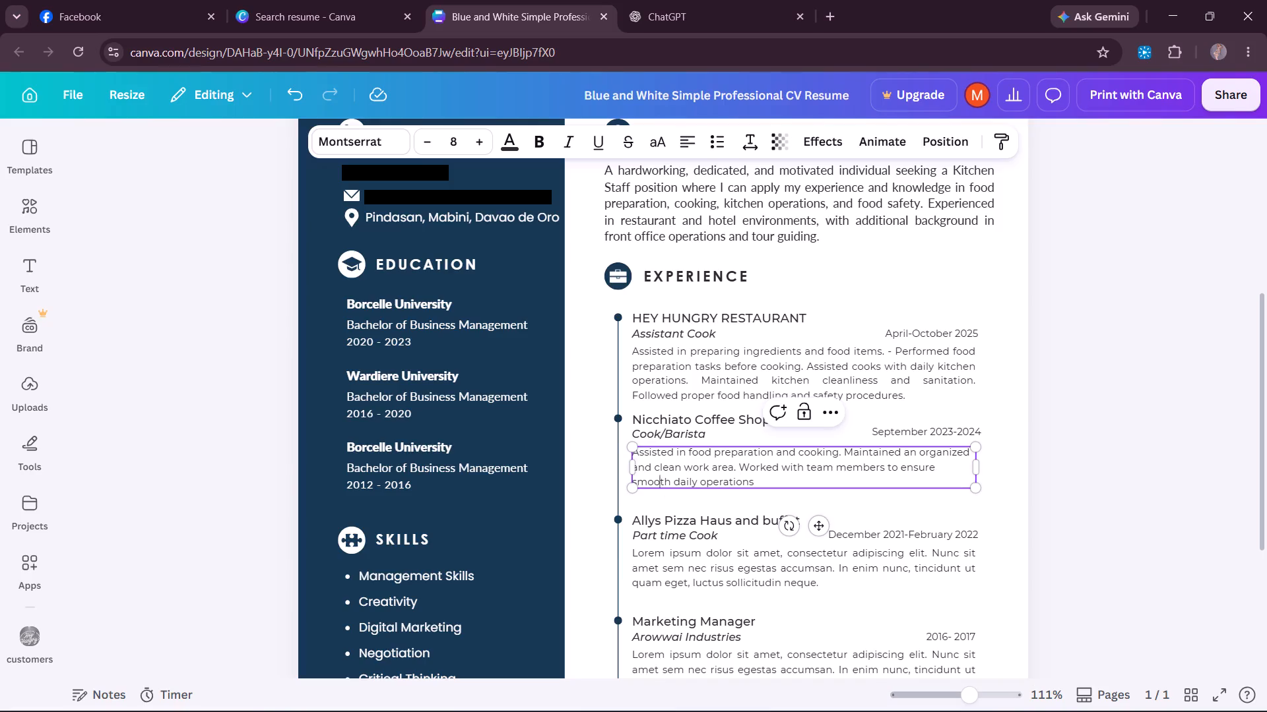
key(Left)
key(Left)
key(Left)
key(Left)
key(BackSpace)
key(space)
key(BackSpace)
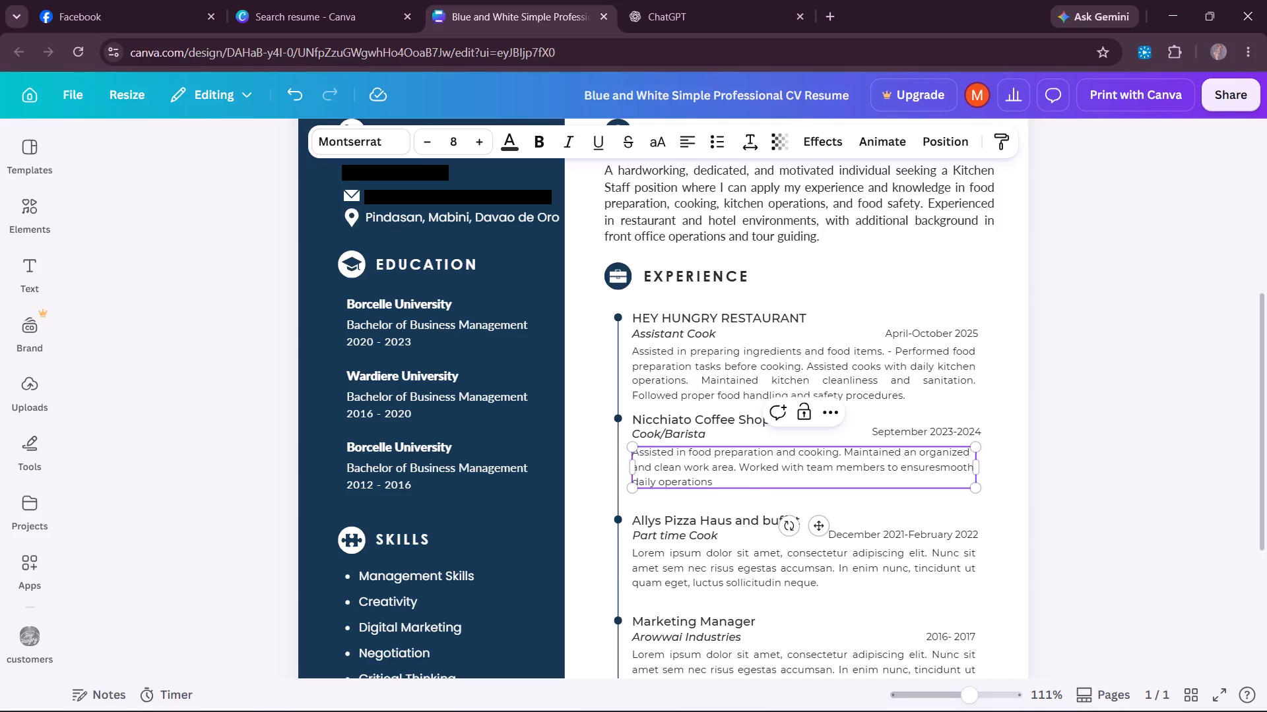
Insert a space between "ensure" and "smooth" in the Nicchiato Coffee Shop description.
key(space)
click(978, 468)
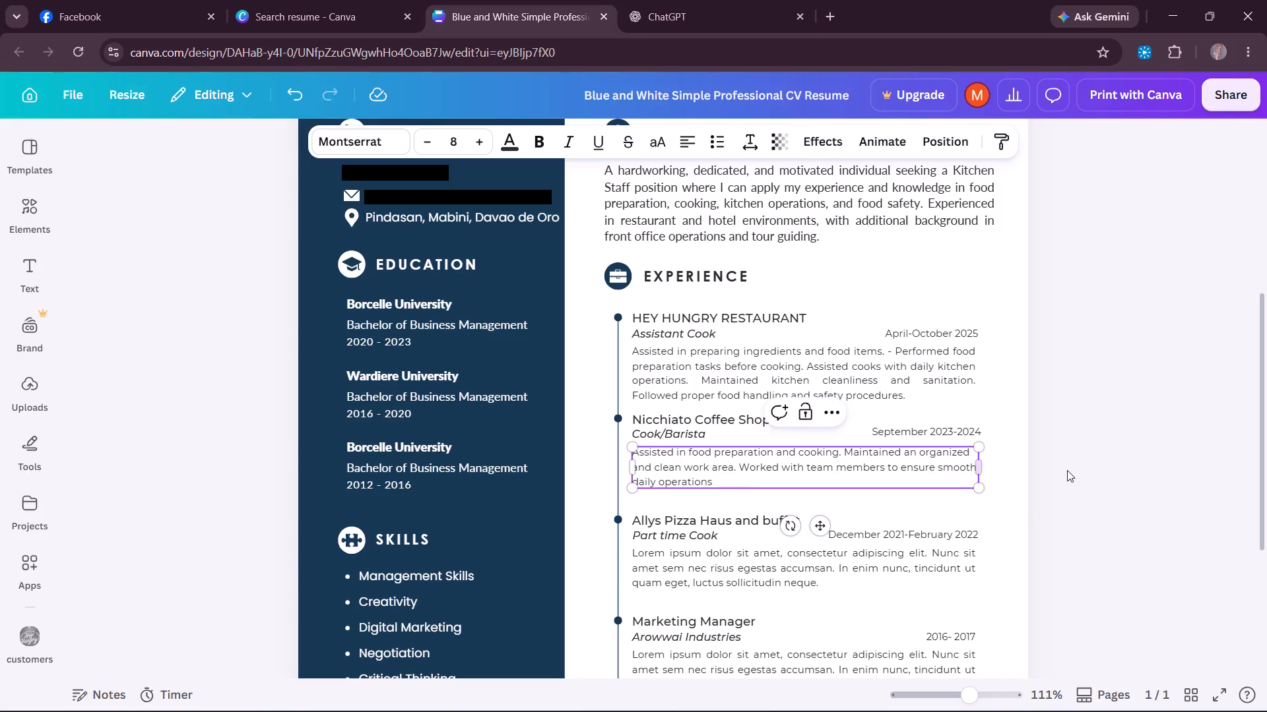
click(1067, 470)
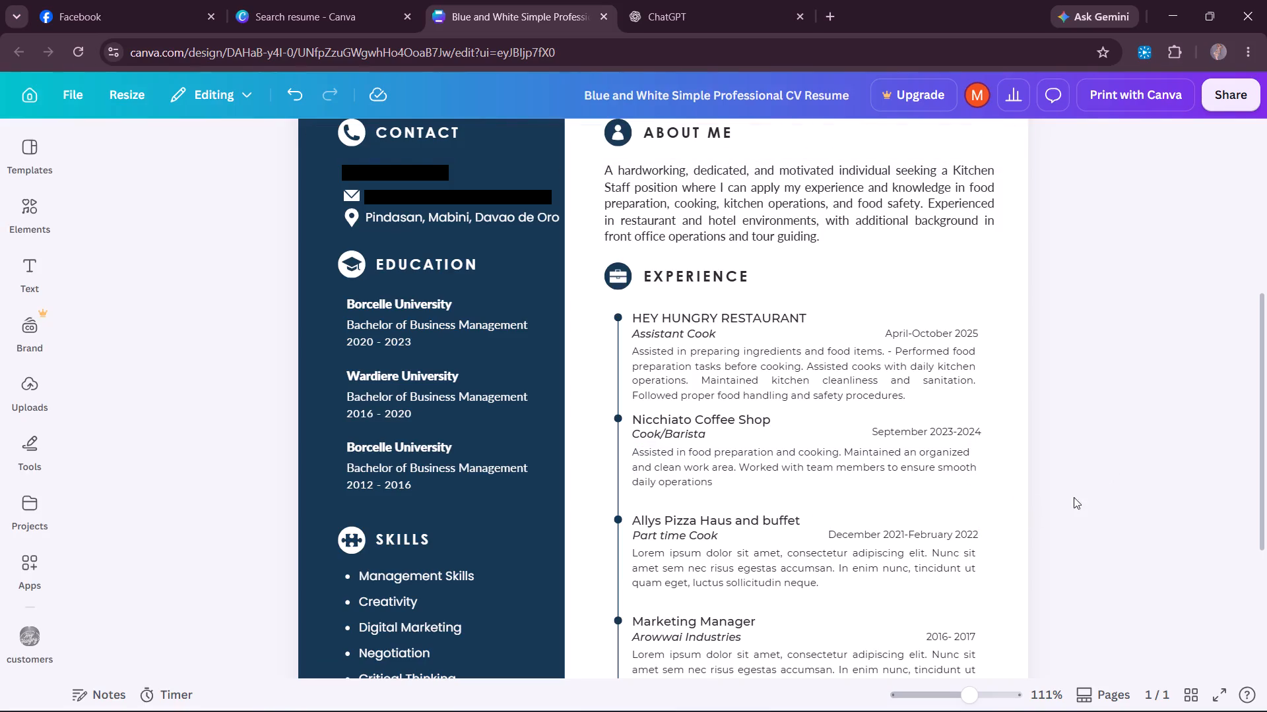
Copy the Allys Pizza Haus duties from the Facebook chat, from "Prepared food and assisted" through "proper food storage.".
scroll(1003, 475, down, 1)
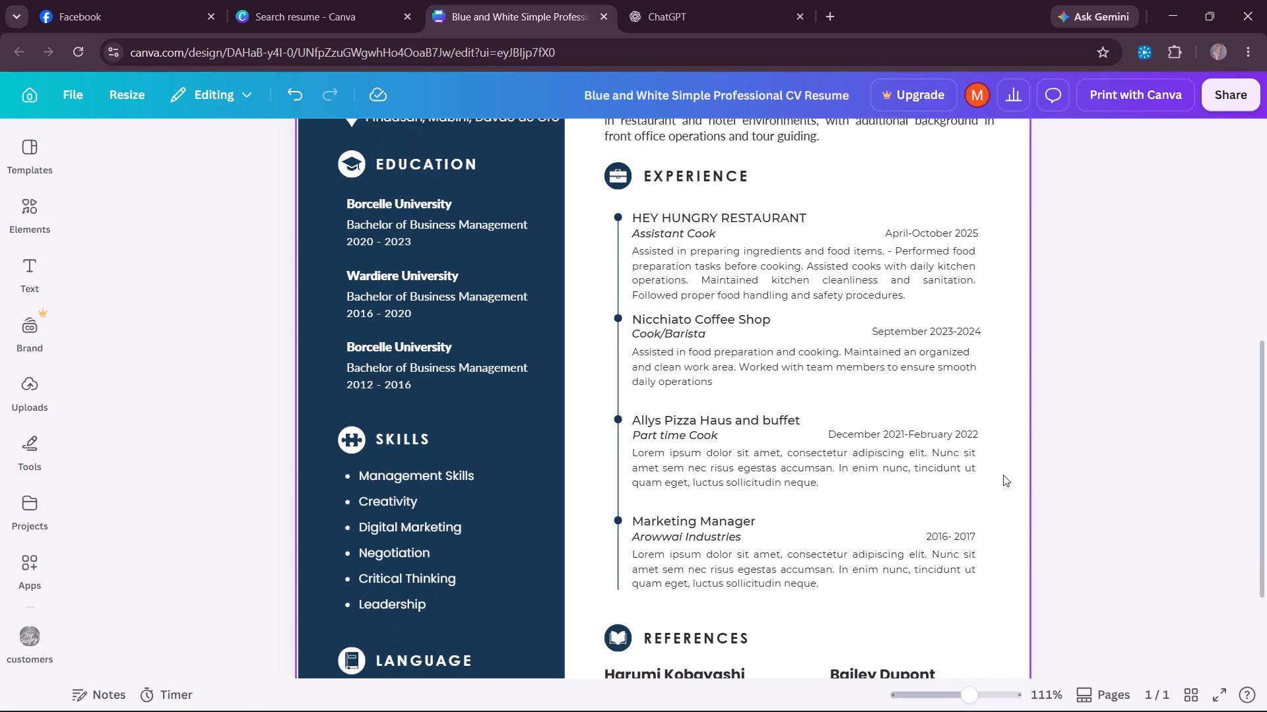
click(155, 4)
scroll(1049, 545, down, 1)
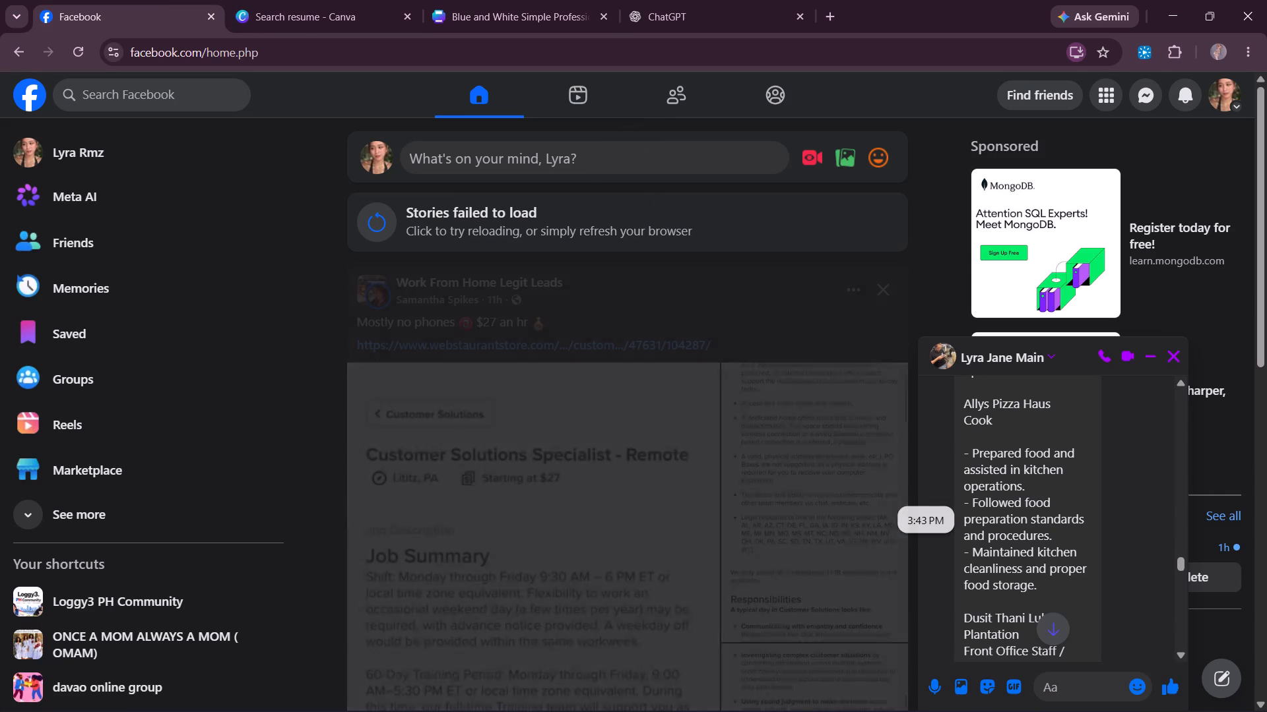
scroll(1049, 545, down, 2)
scroll(1049, 545, up, 1)
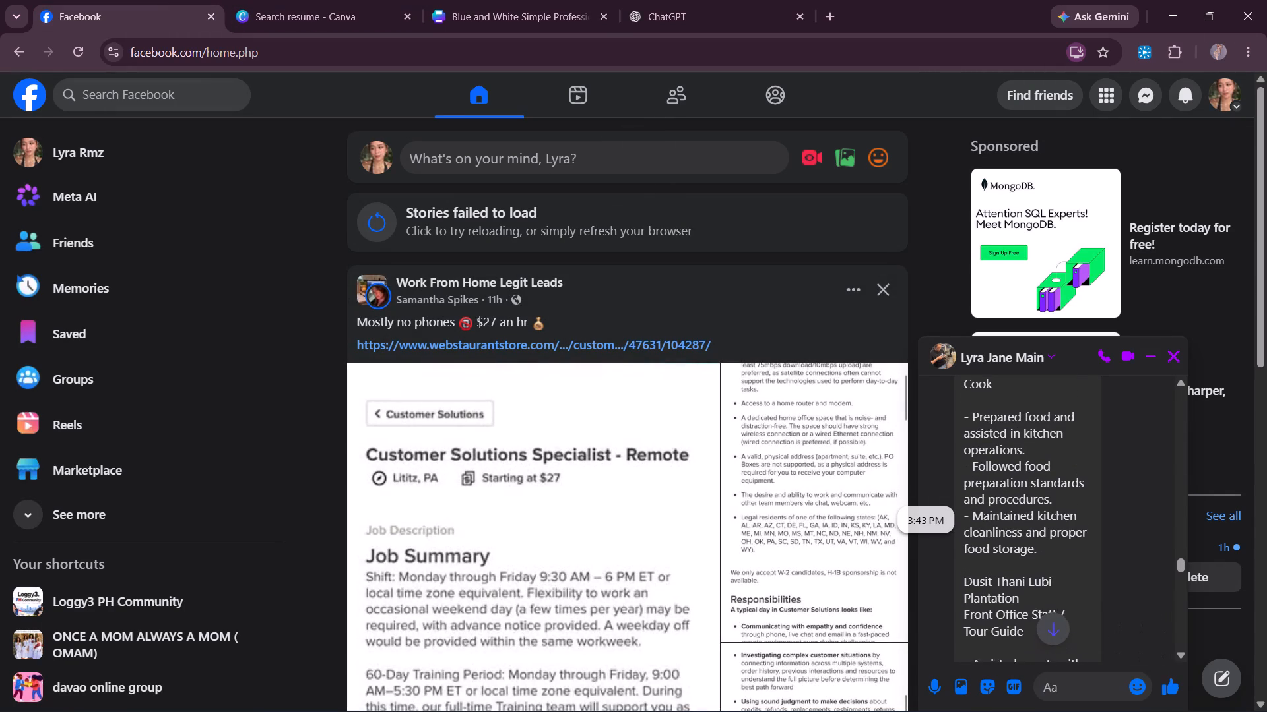
scroll(1049, 545, up, 2)
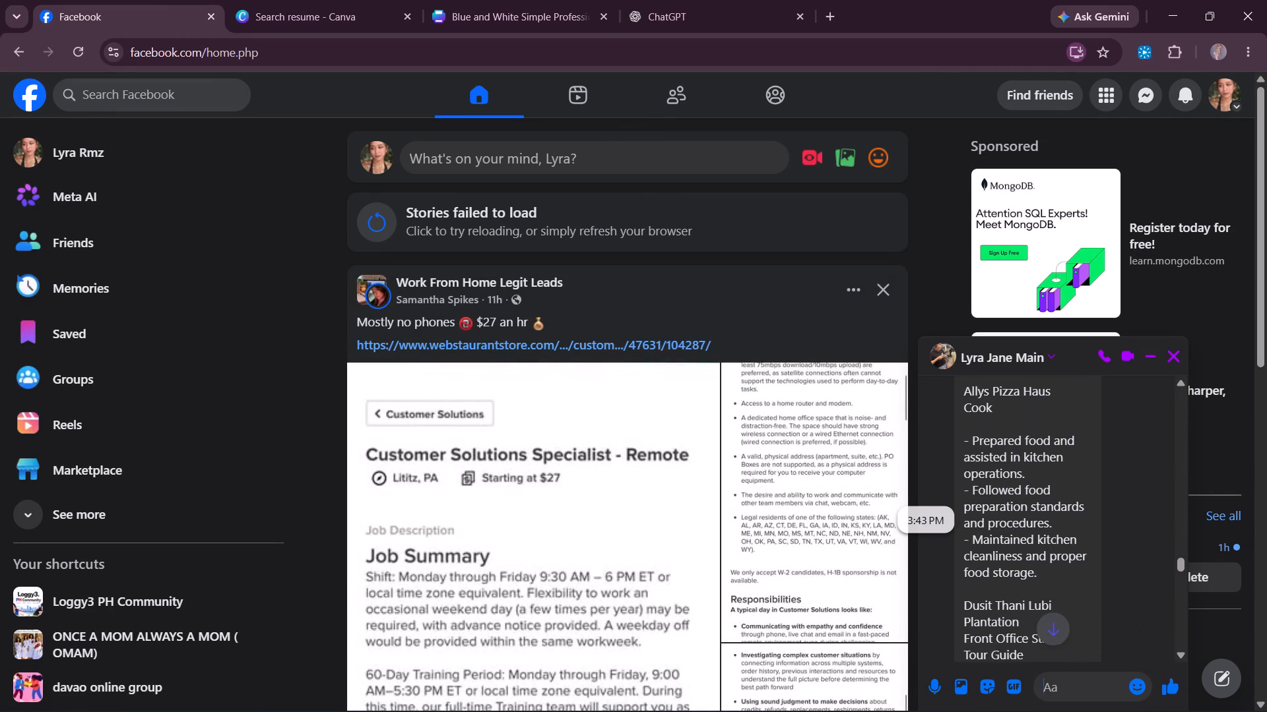
click(511, 9)
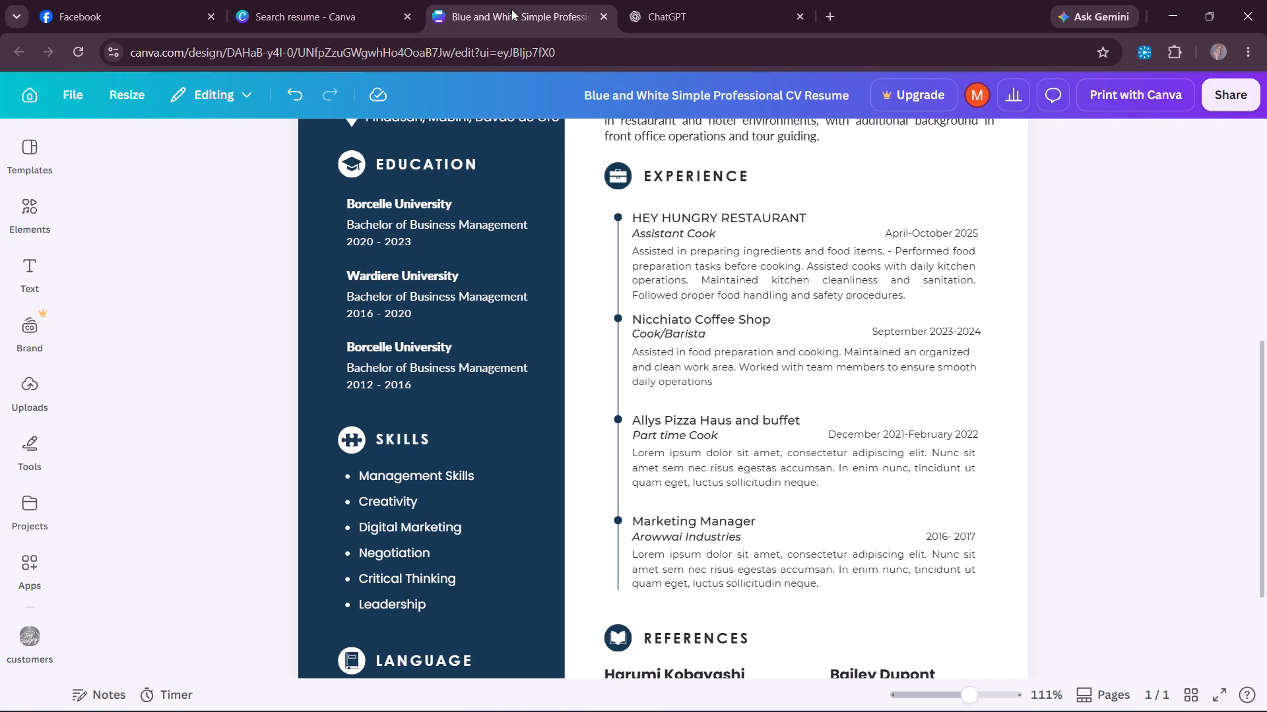
click(299, 0)
click(157, 0)
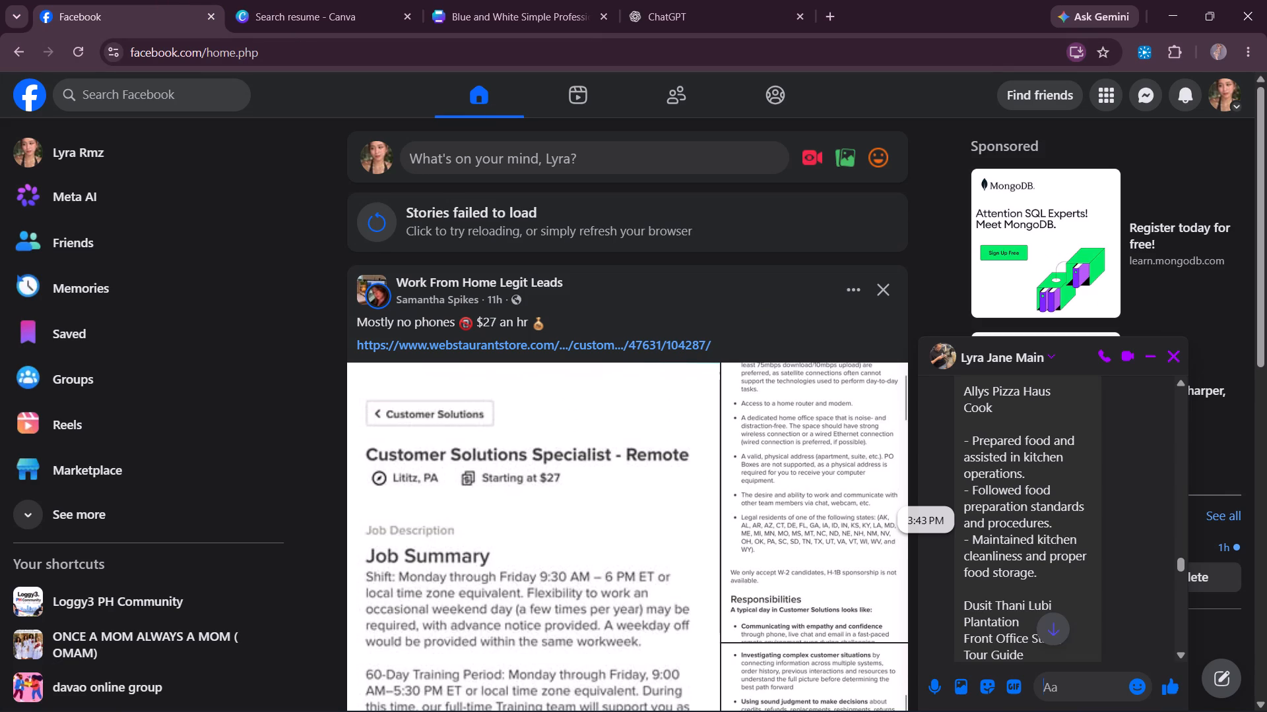
drag(973, 442, 1035, 576)
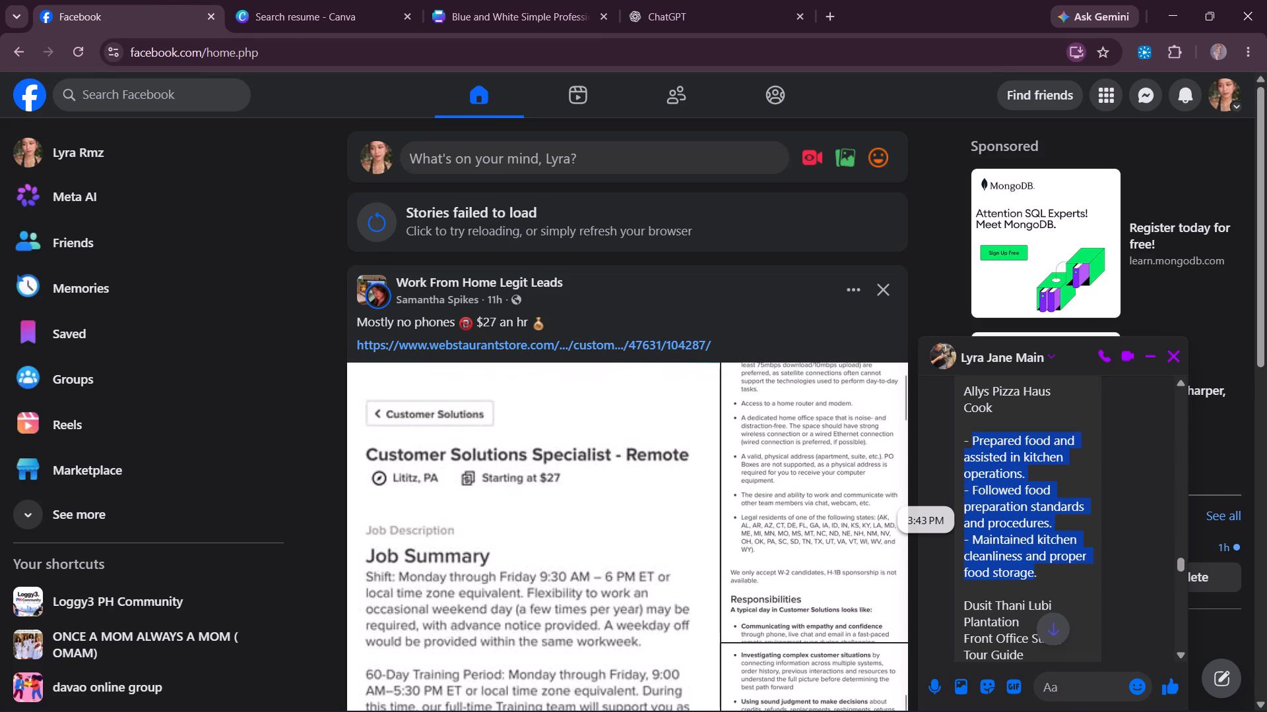
drag(1035, 576, 1037, 576)
right_click(1005, 547)
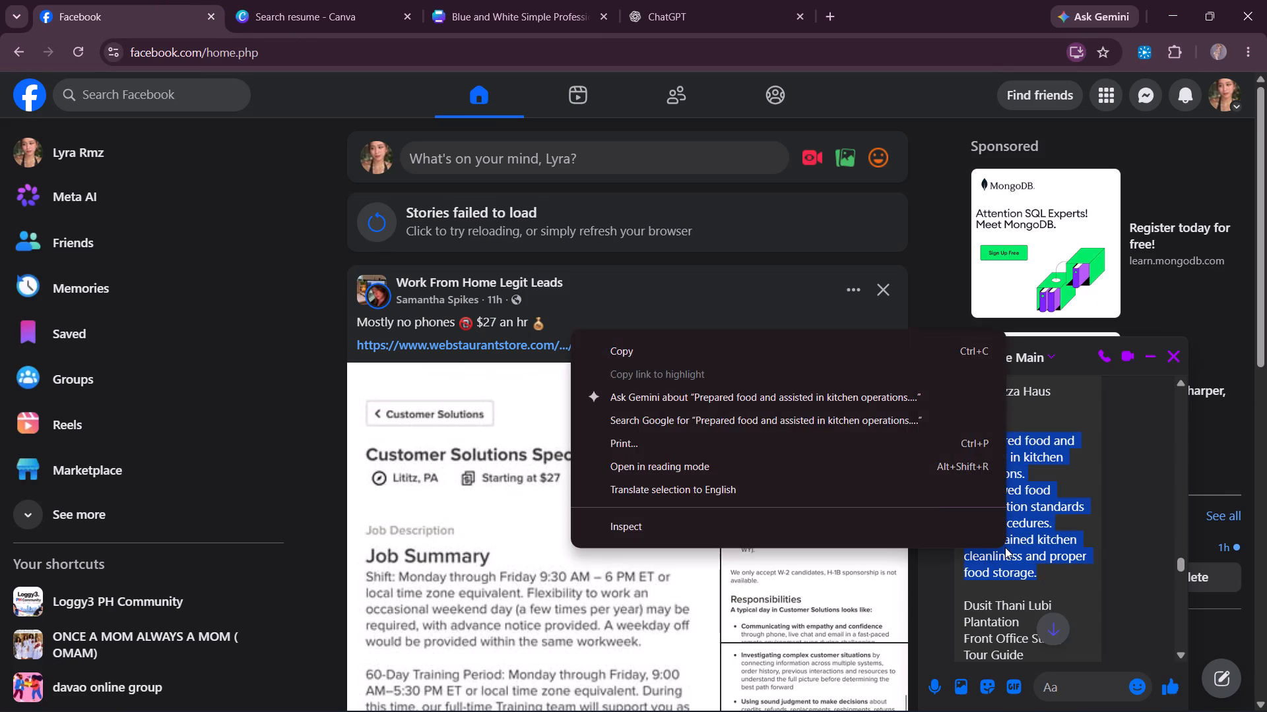
click(747, 357)
Replace the placeholder description under Allys Pizza Haus and buffet in the Canva resume with the copied duties.
click(496, 15)
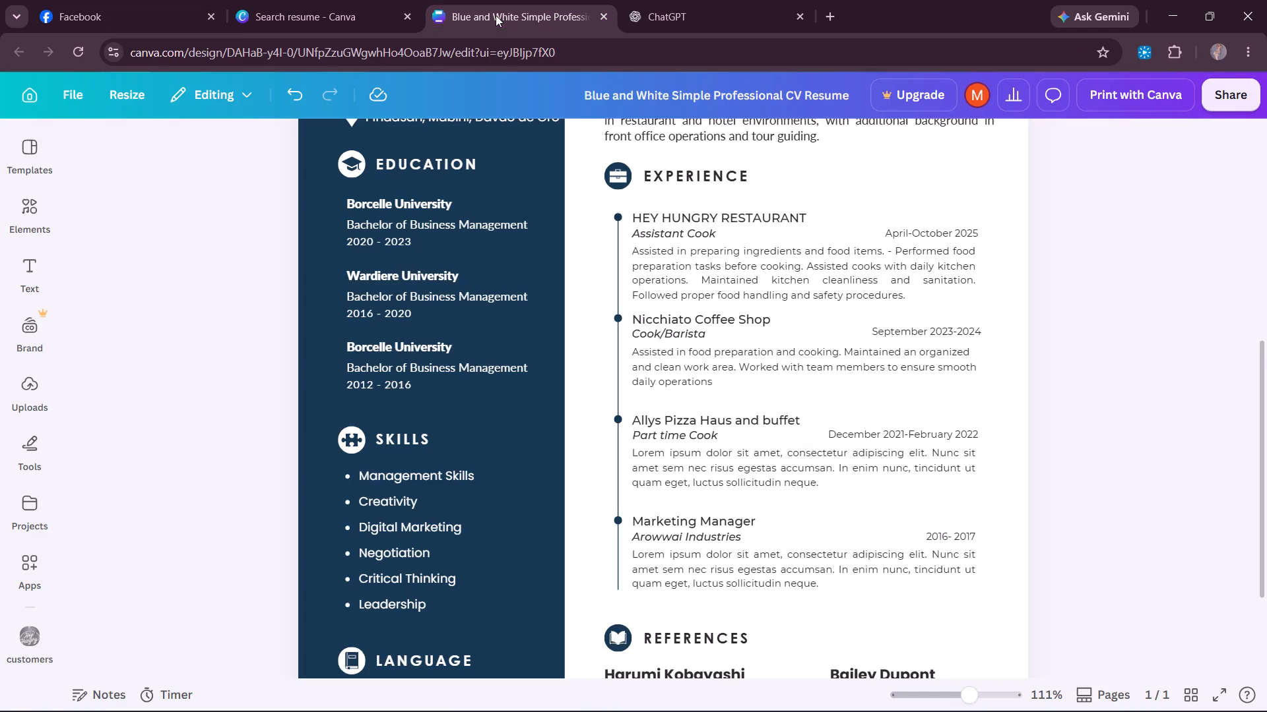
double_click(716, 458)
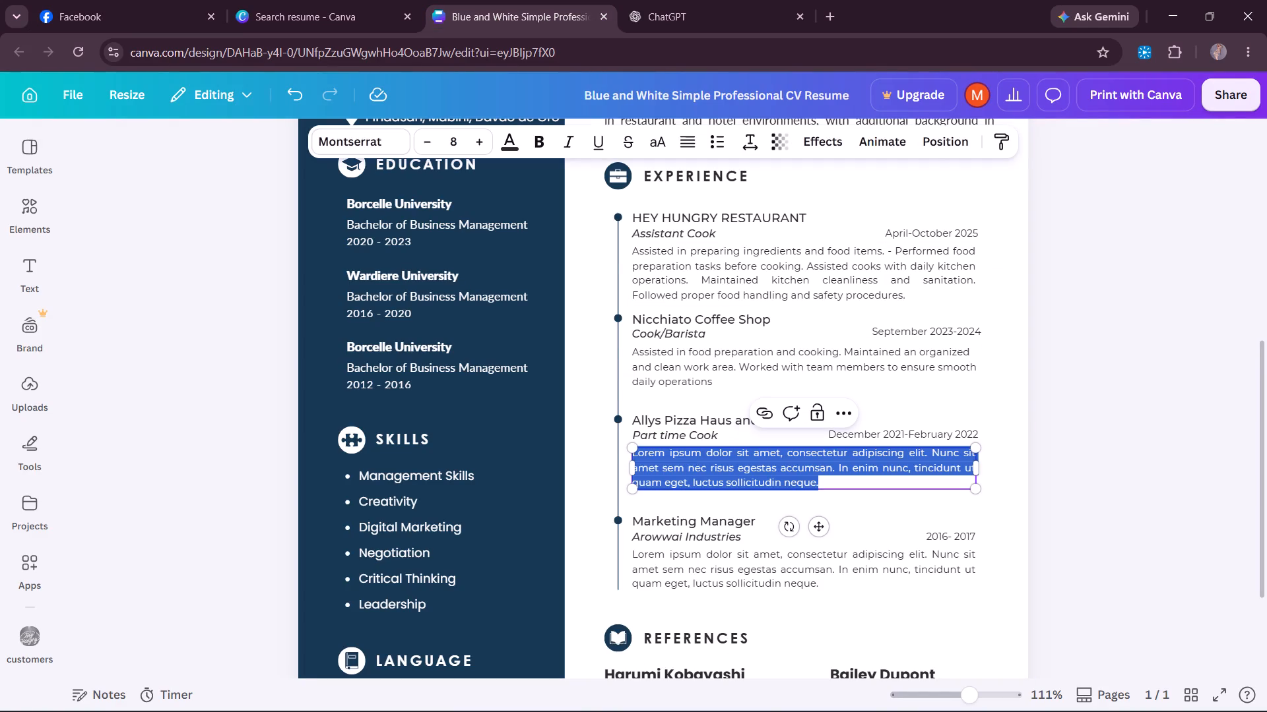
key(ctrl+v)
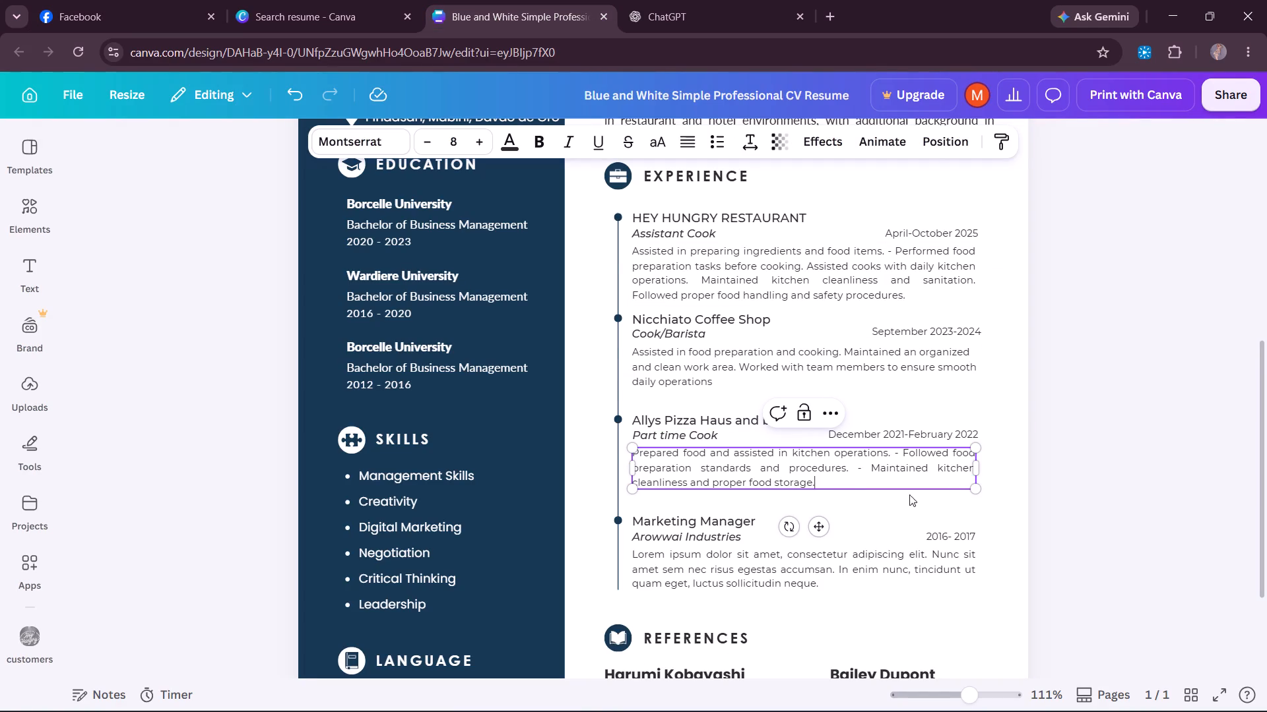
Remove the dash and the spaces before "Followed food preparation standards" in the Allys Pizza Haus and buffet description.
click(901, 455)
key(BackSpace)
key(BackSpace)
key(BackSpace)
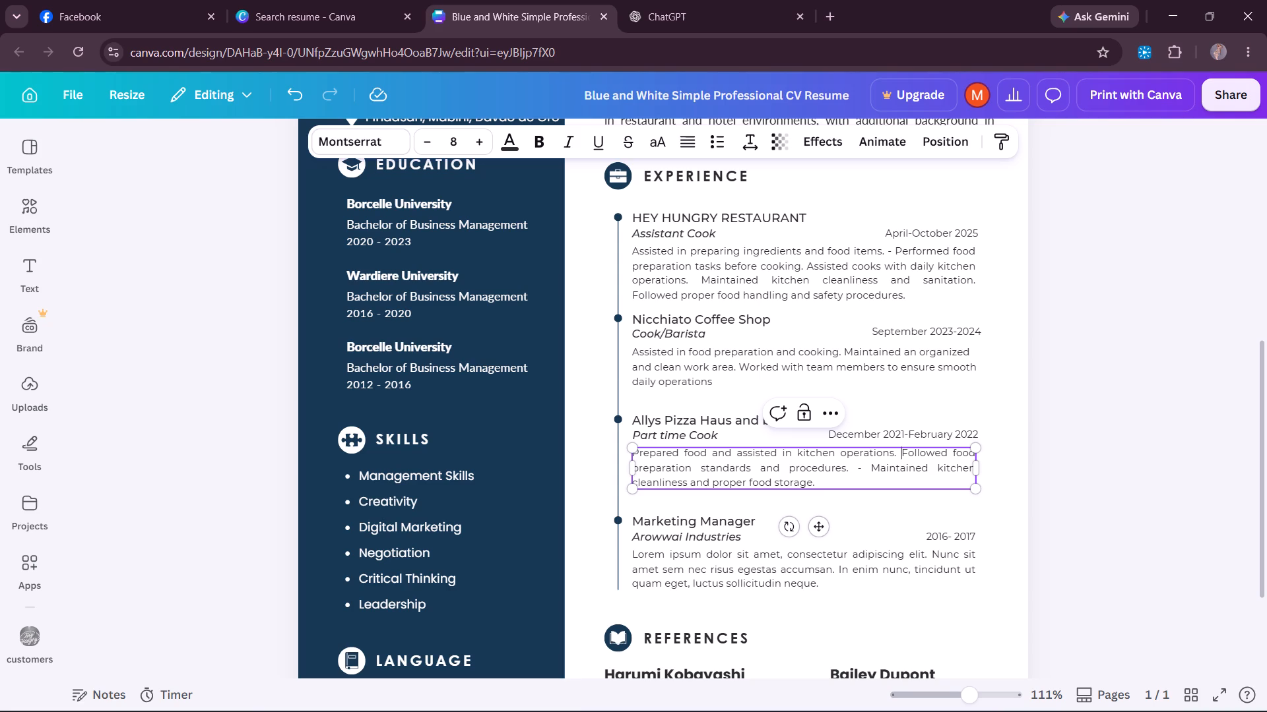
click(1115, 464)
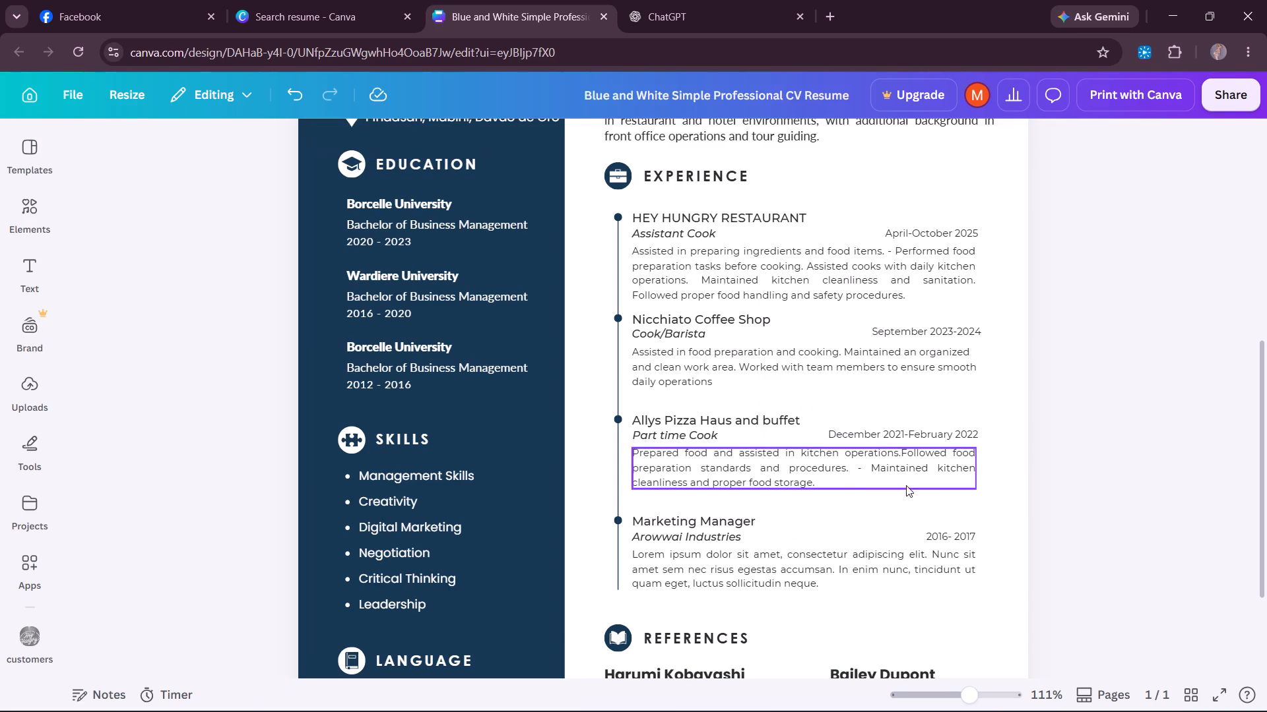
Remove the dash before "Maintained kitchen" in the Allys Pizza Haus and buffet description, and put single spaces before "Followed" and "Maintained".
double_click(873, 469)
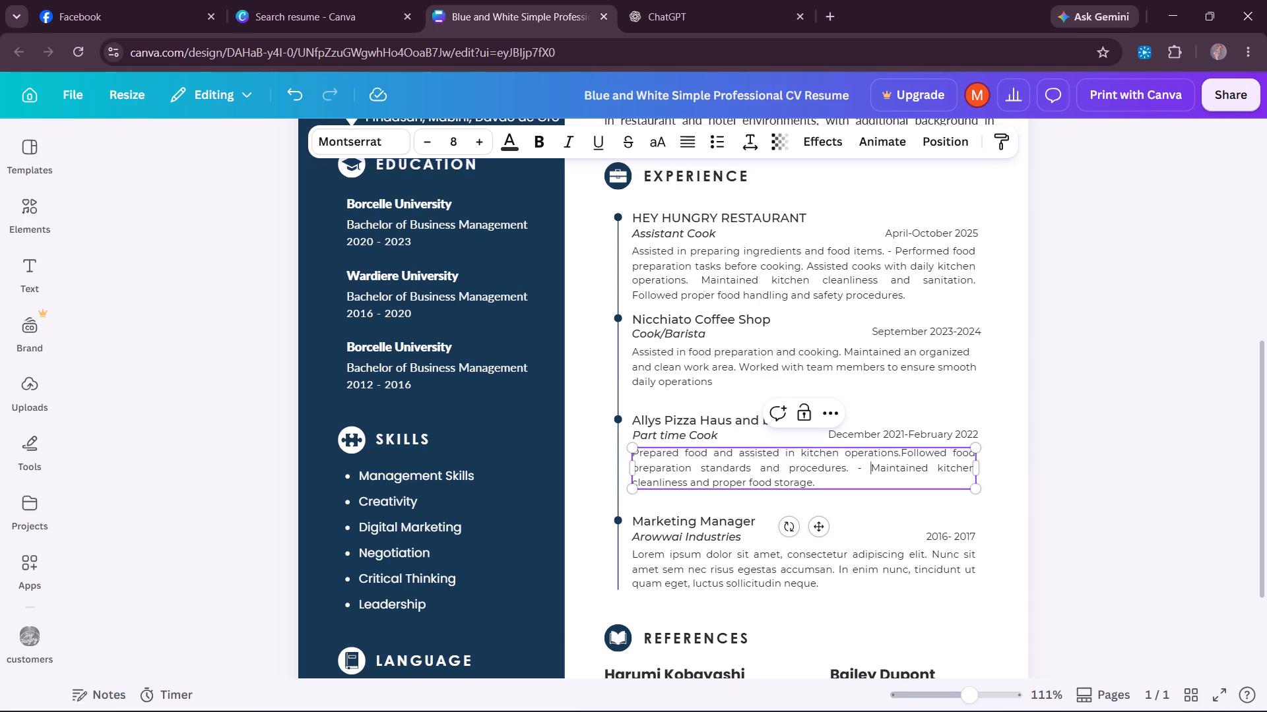
key(BackSpace)
key(BackSpace)
key(BackSpace)
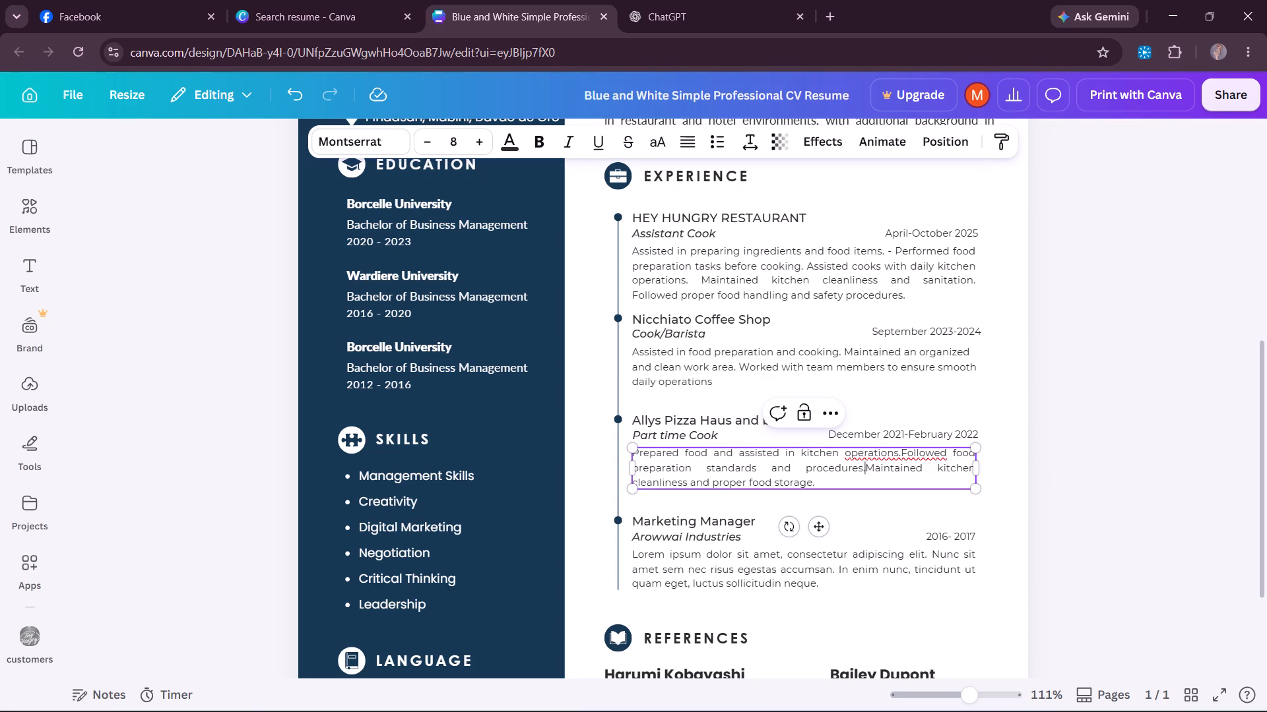
click(903, 456)
key(space)
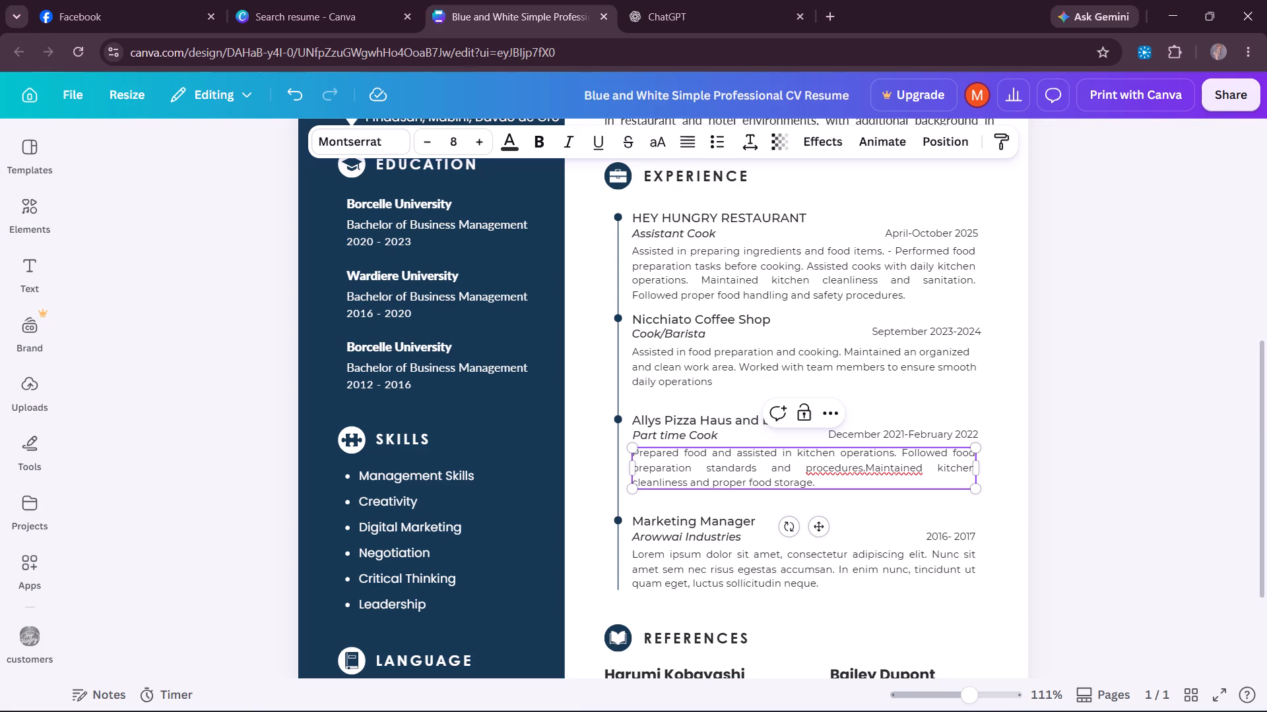
click(867, 473)
key(space)
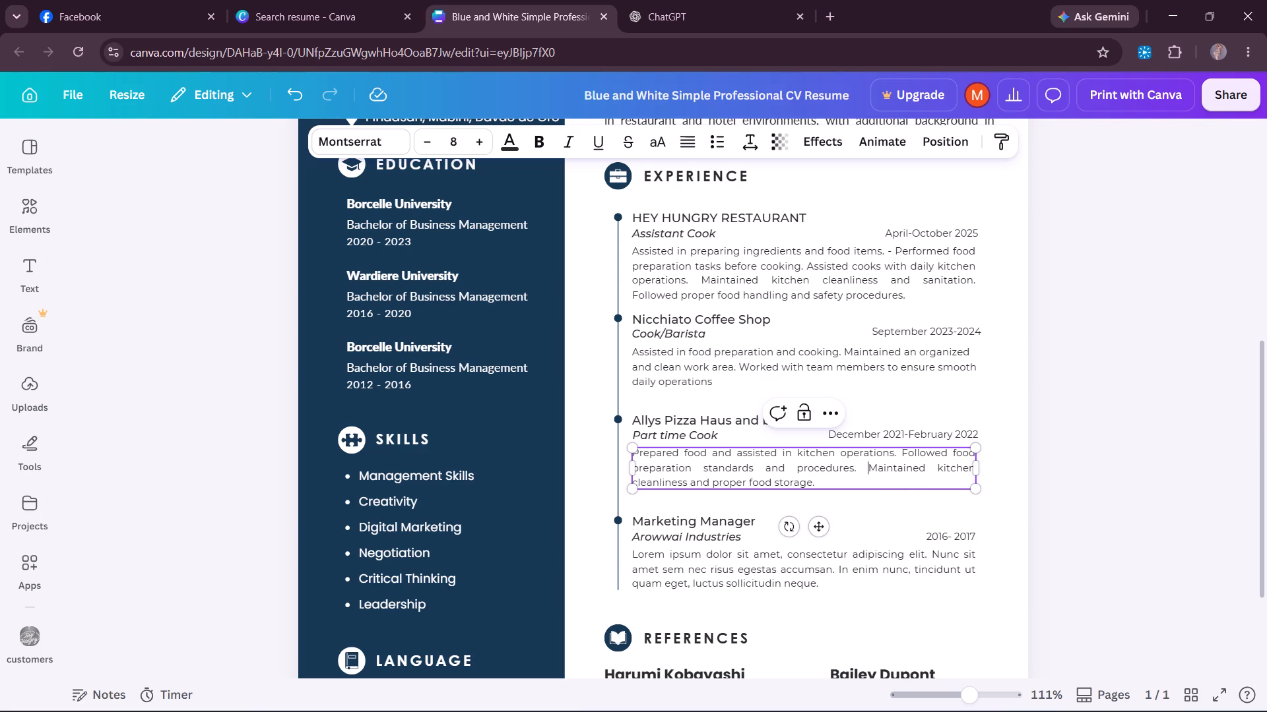
click(1138, 462)
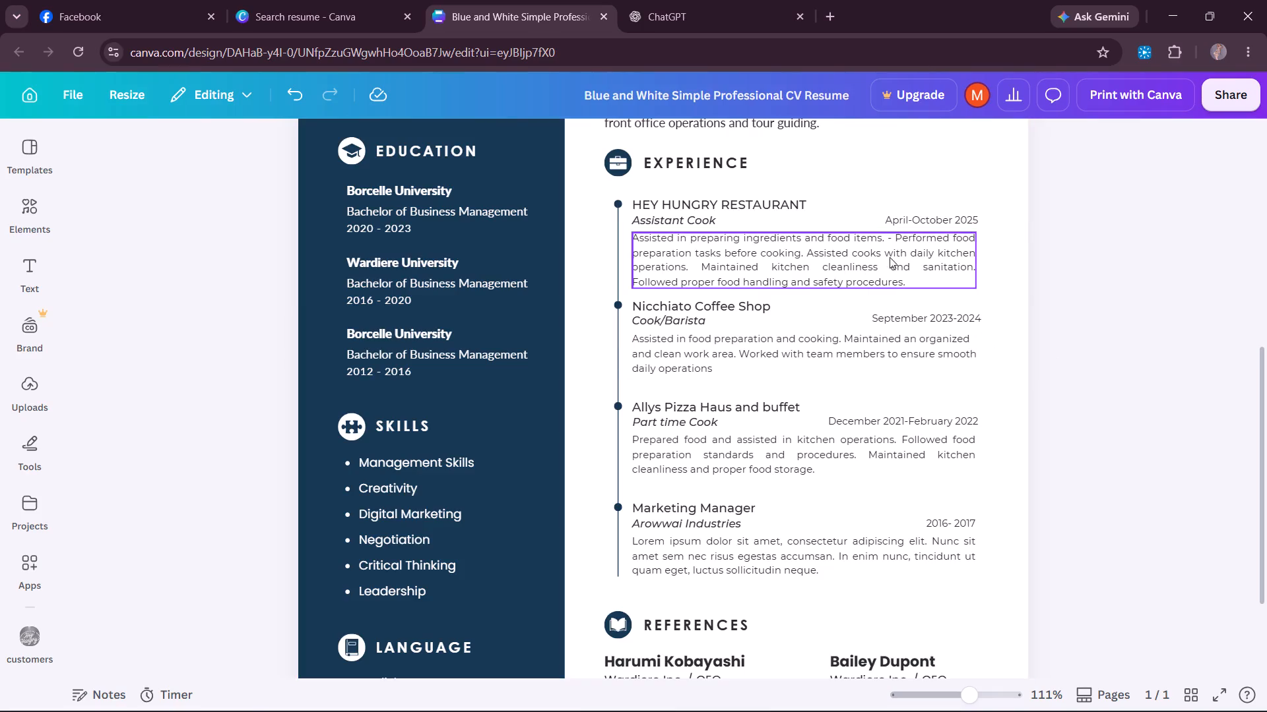
Review the resume from the About Me section down to the References, checking the edited experience entries.
click(797, 446)
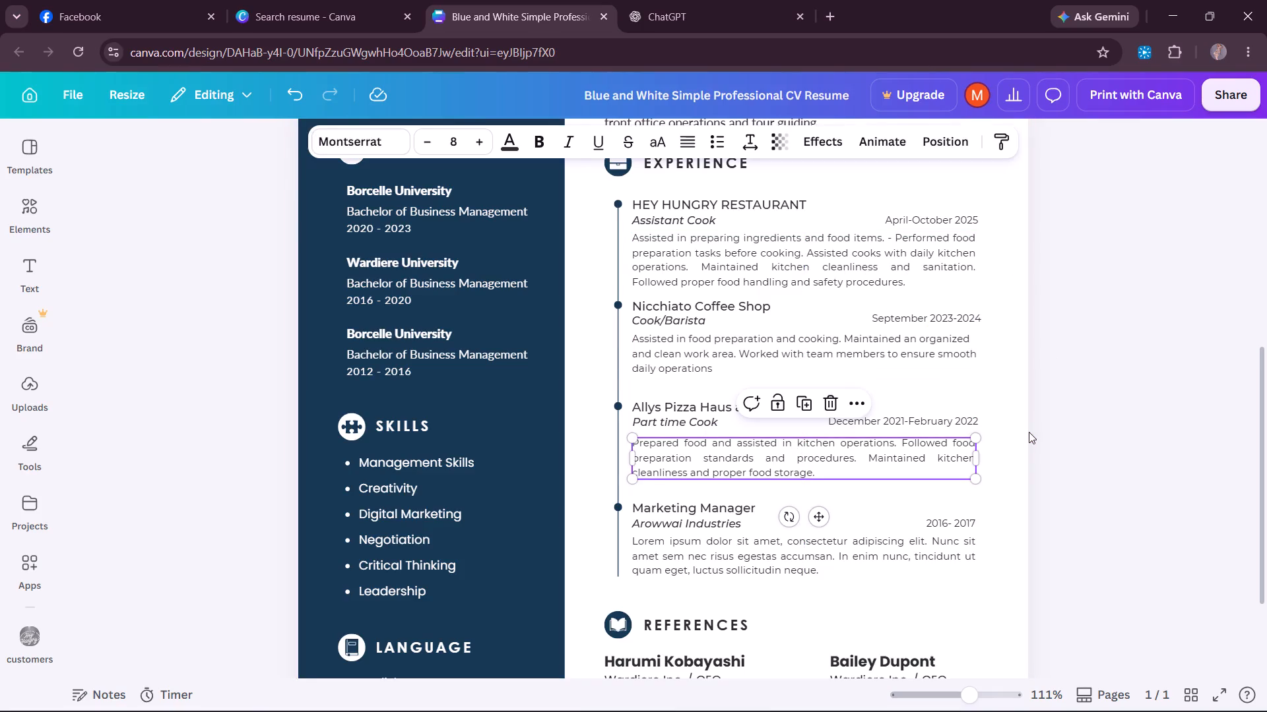
click(1029, 432)
scroll(1029, 432, down, 1)
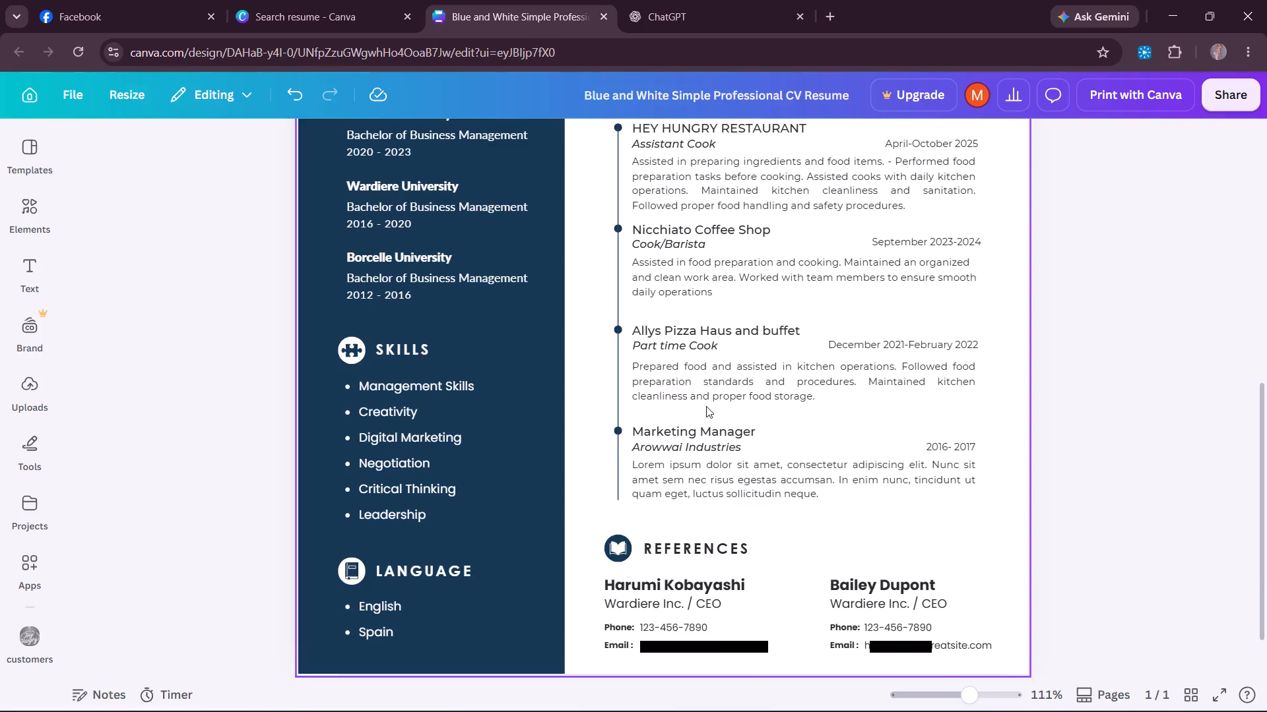
scroll(726, 433, up, 1)
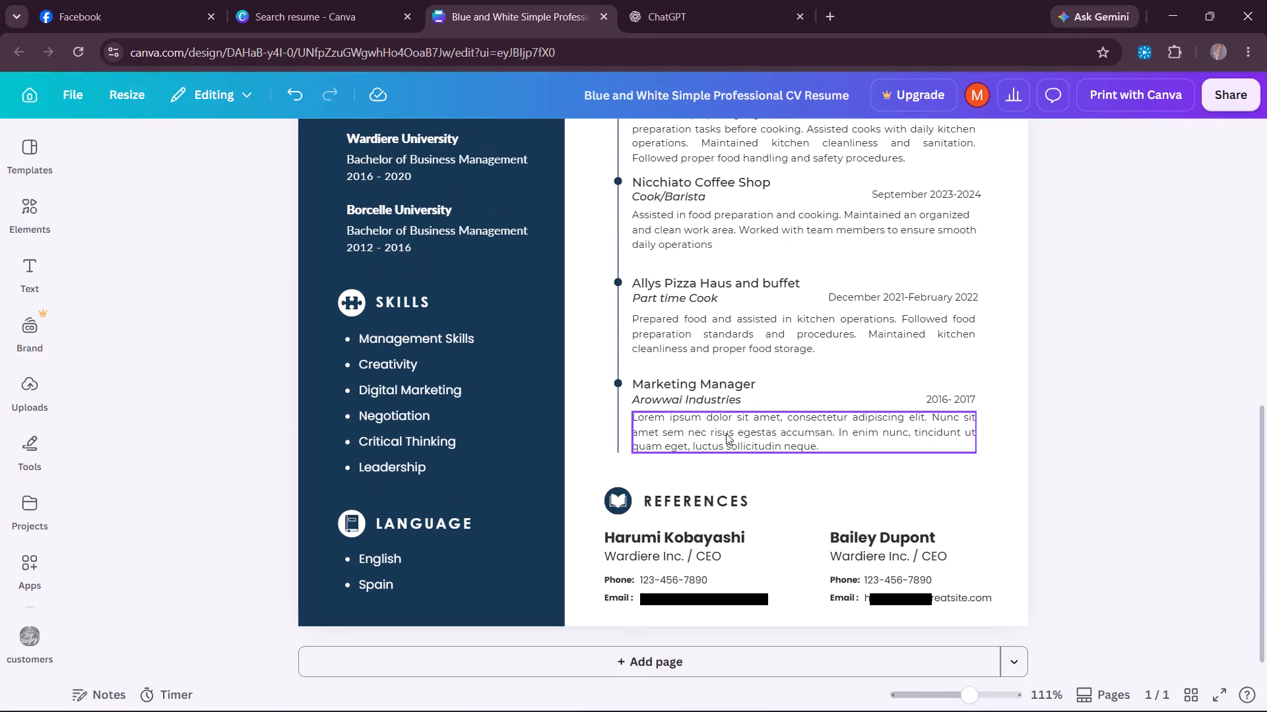
scroll(726, 433, up, 1)
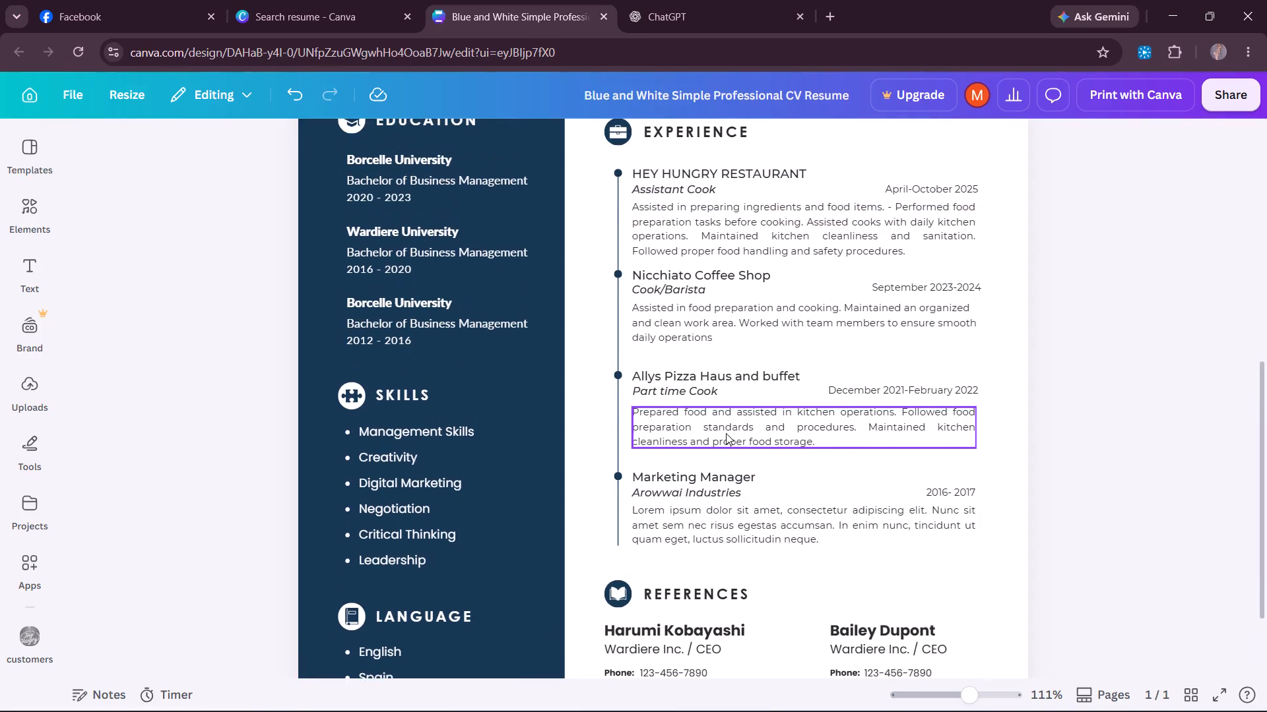
scroll(726, 433, up, 1)
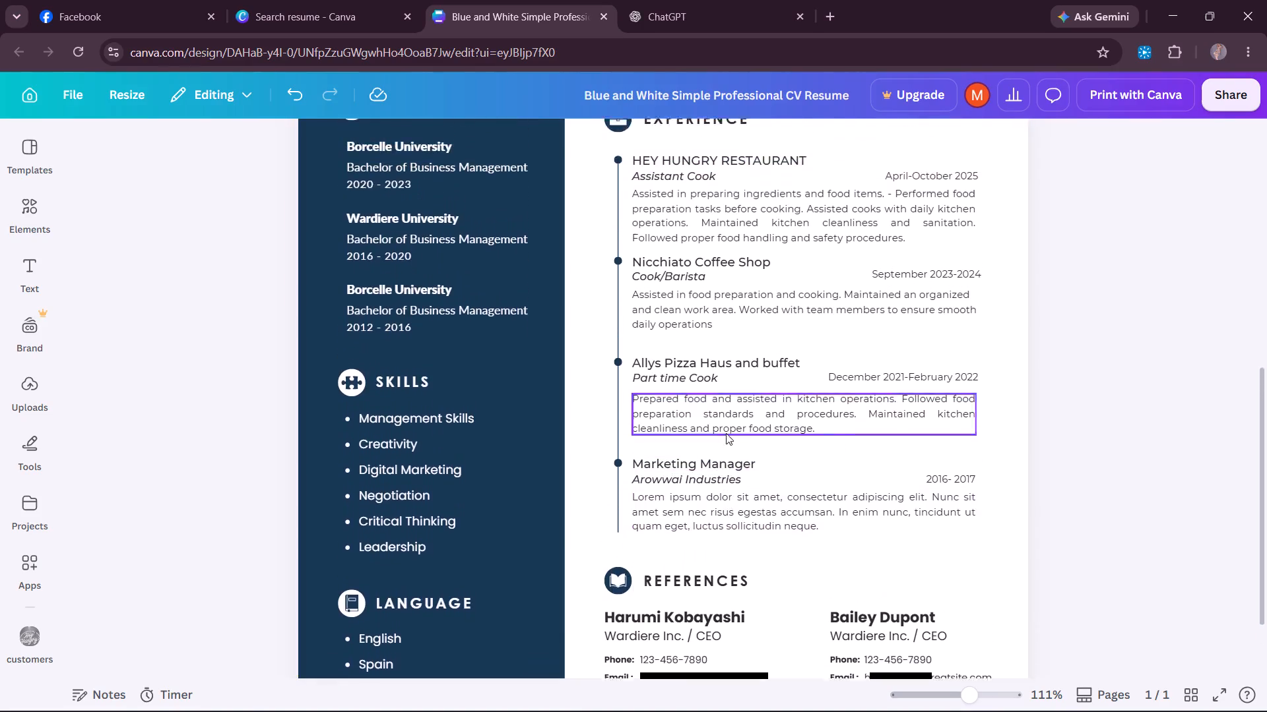
scroll(726, 433, up, 3)
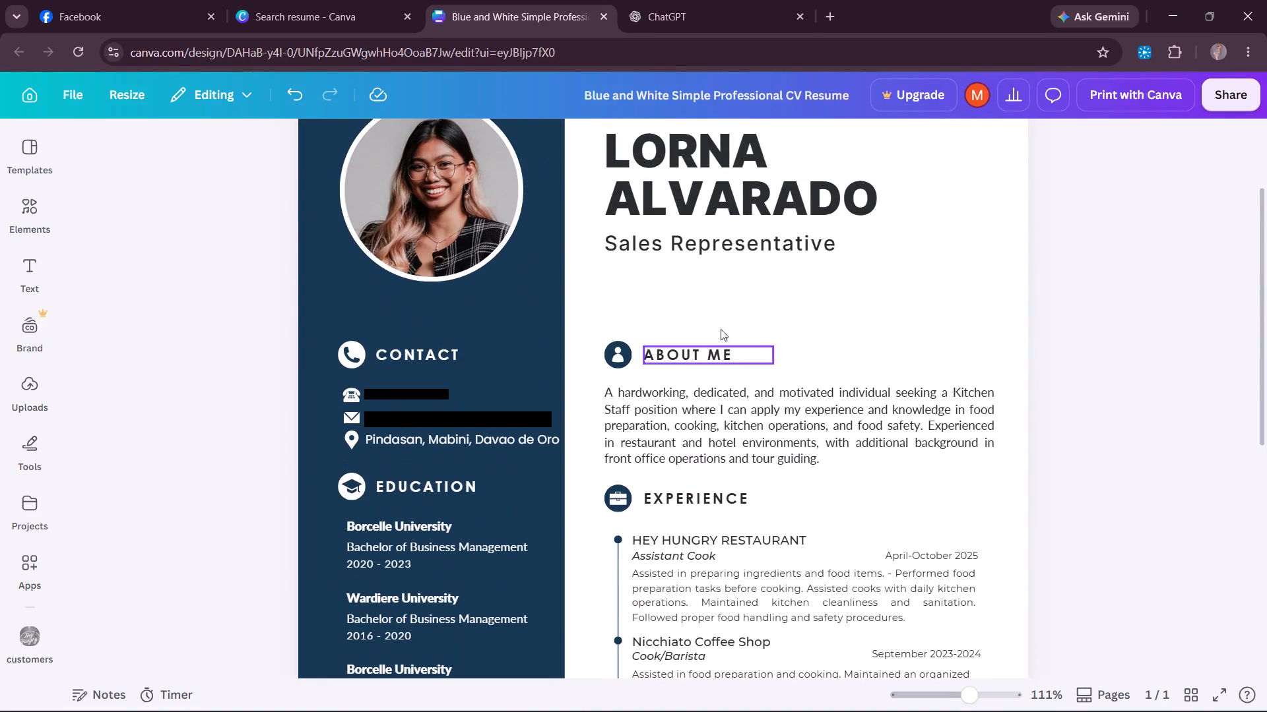
scroll(711, 263, down, 3)
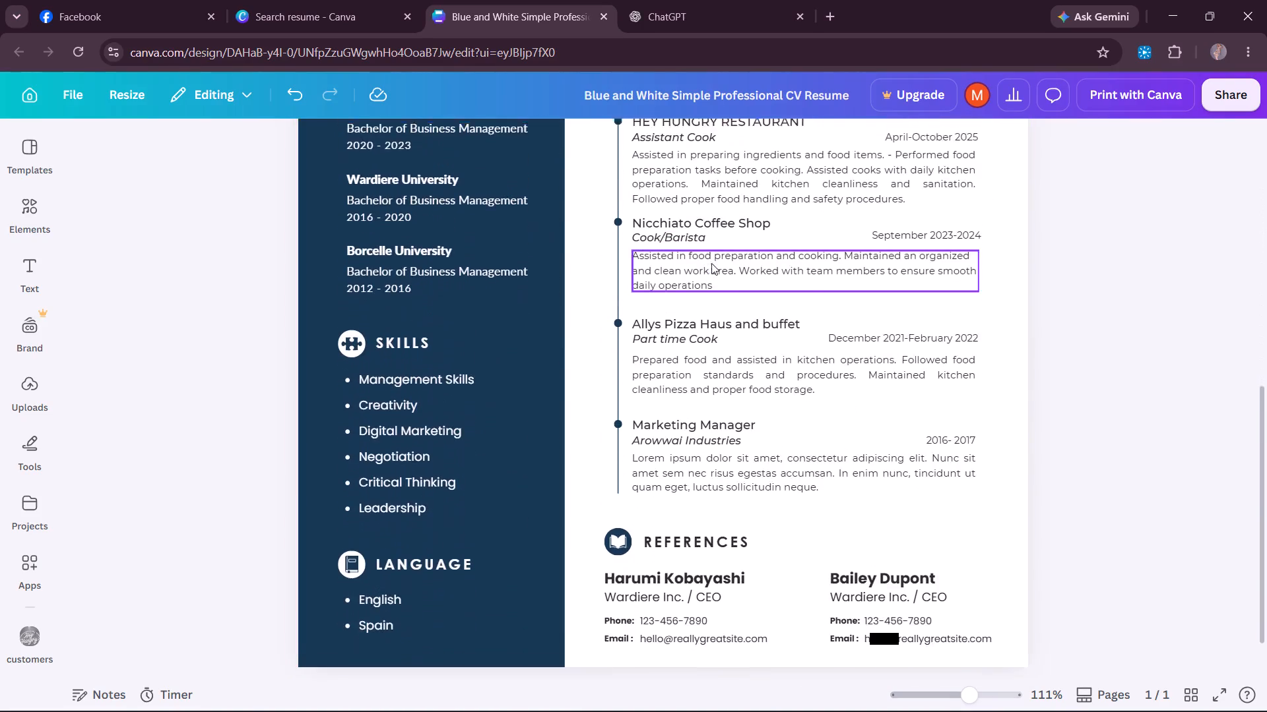
scroll(711, 263, down, 2)
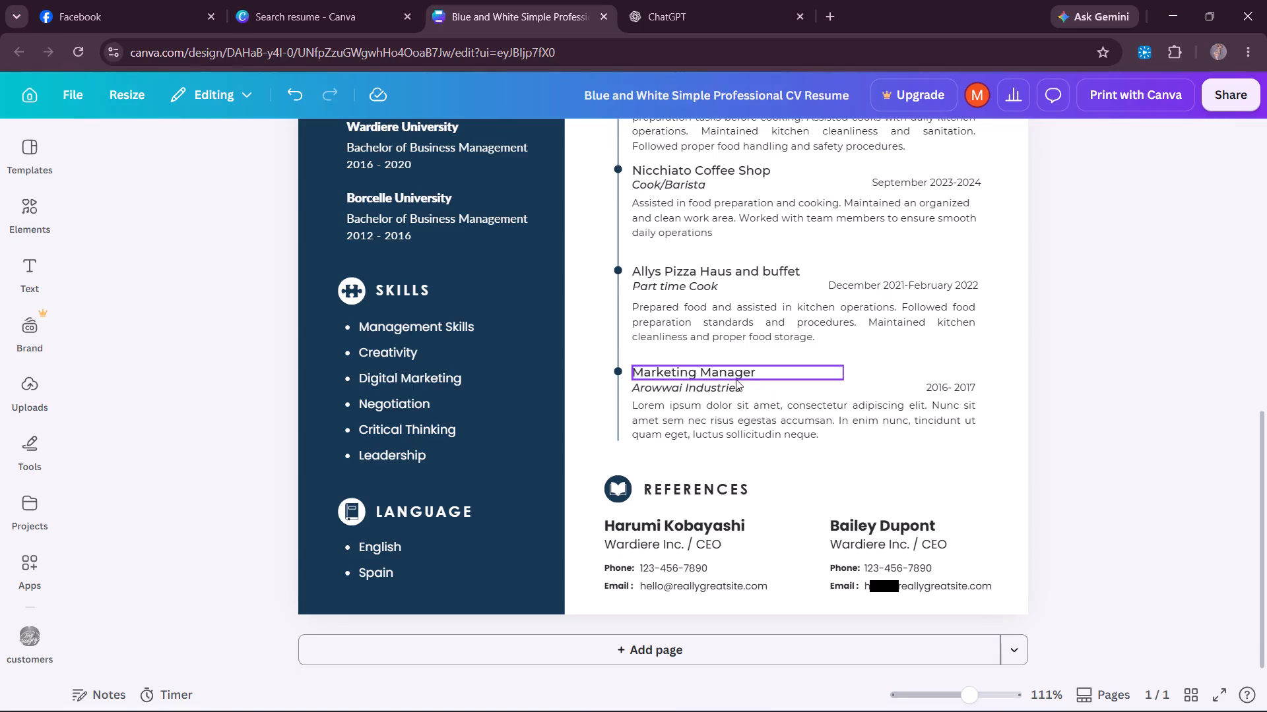
Copy "Dusit Thani Lubi Plantation Front Office Staff / Tour Guide" from the Facebook chat and replace the resume's "Marketing Manager" heading with it.
click(170, 0)
scroll(1076, 570, down, 2)
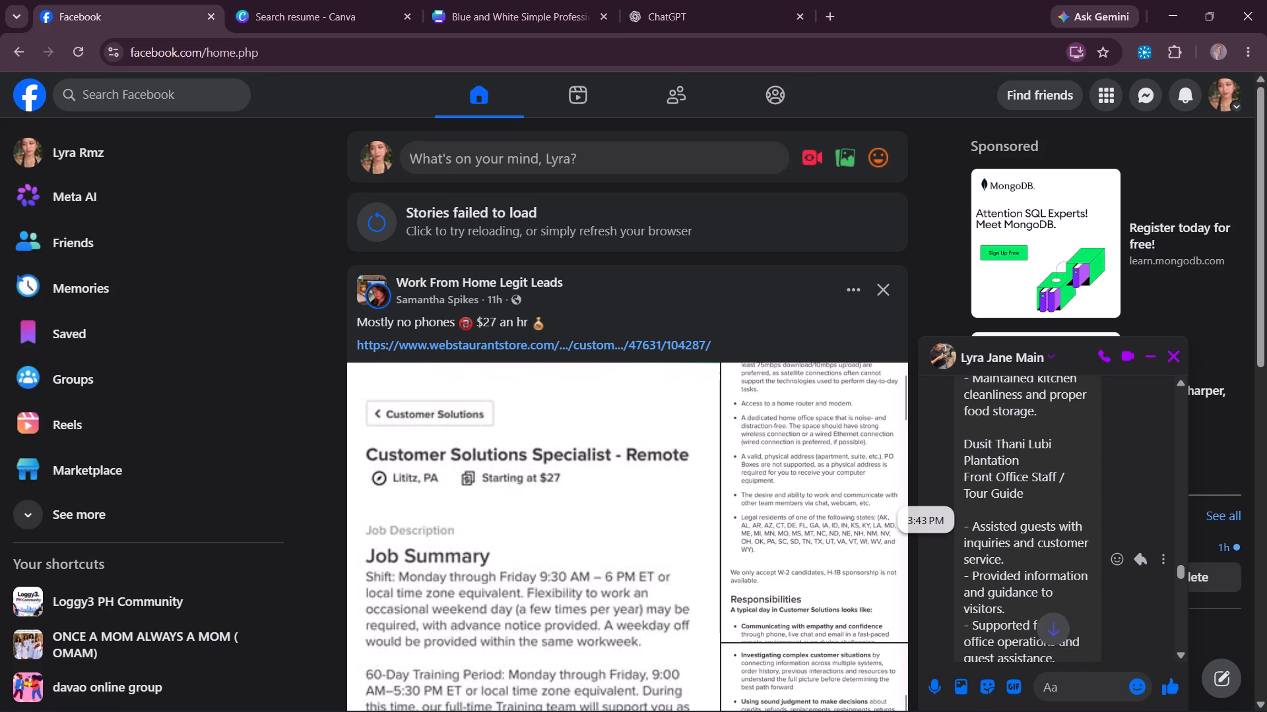
scroll(1076, 570, down, 1)
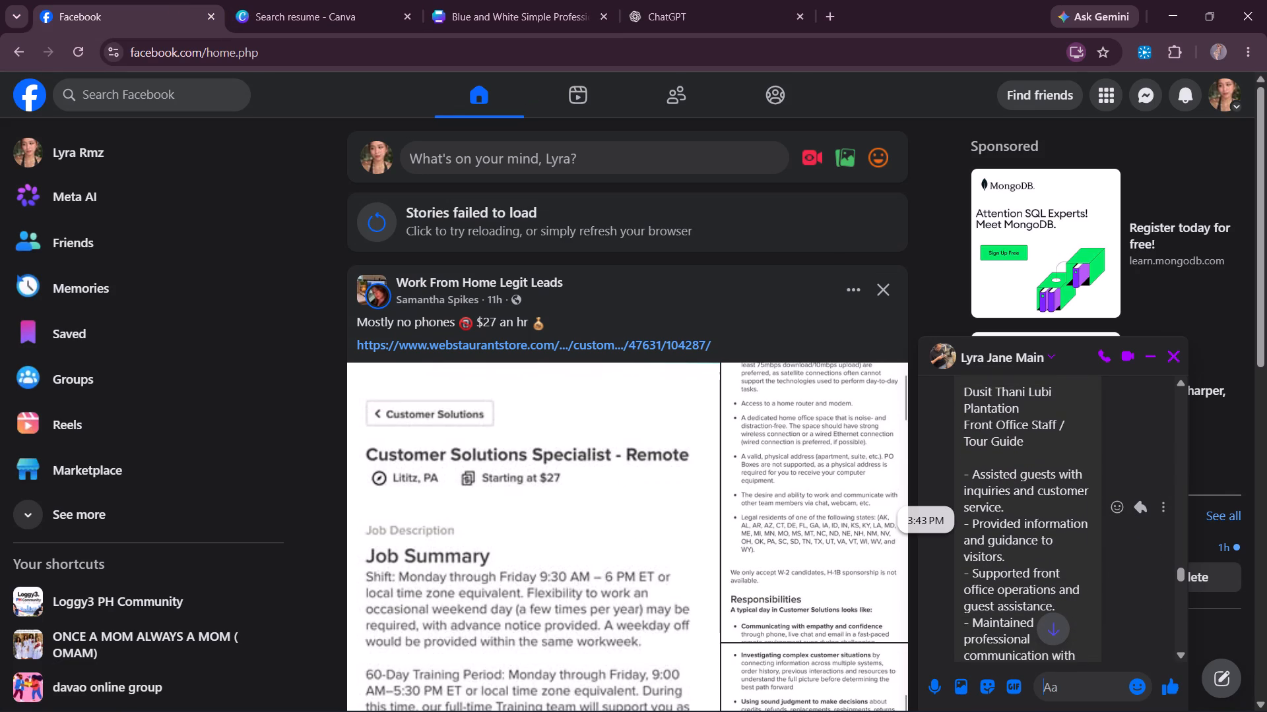
drag(965, 394, 1031, 440)
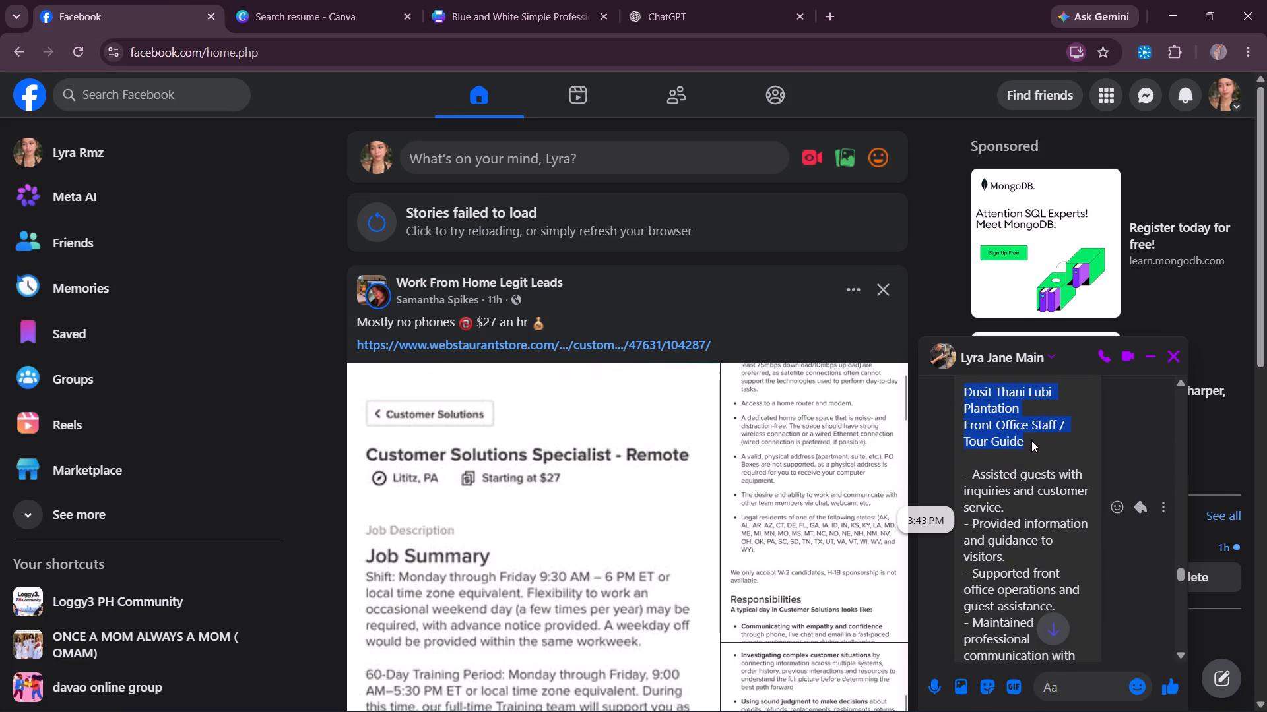
right_click(1004, 426)
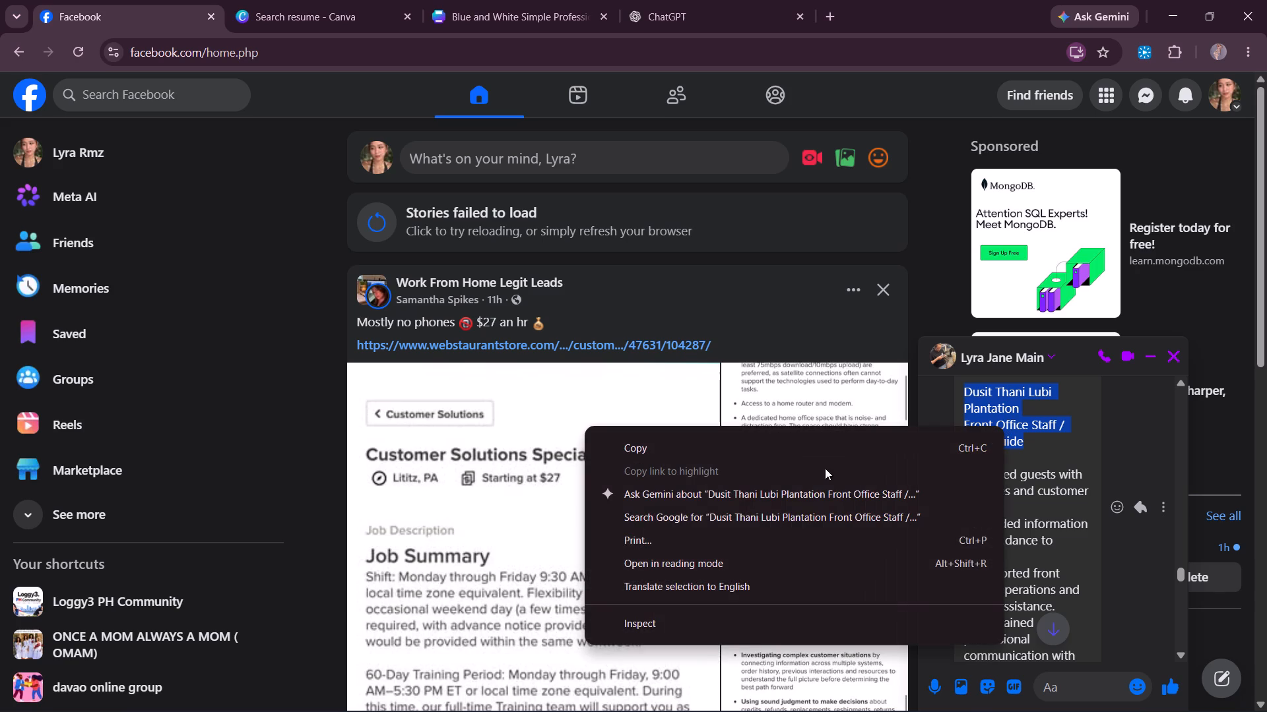
click(812, 457)
click(486, 9)
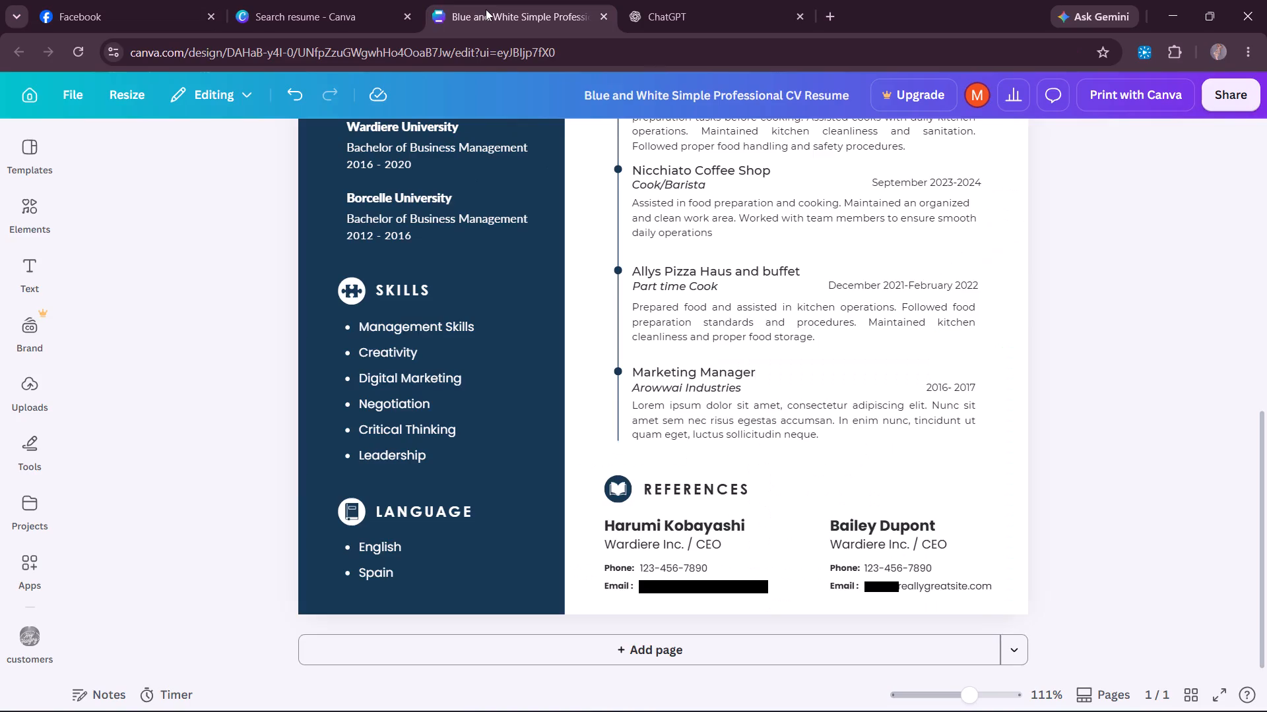
scroll(727, 387, down, 1)
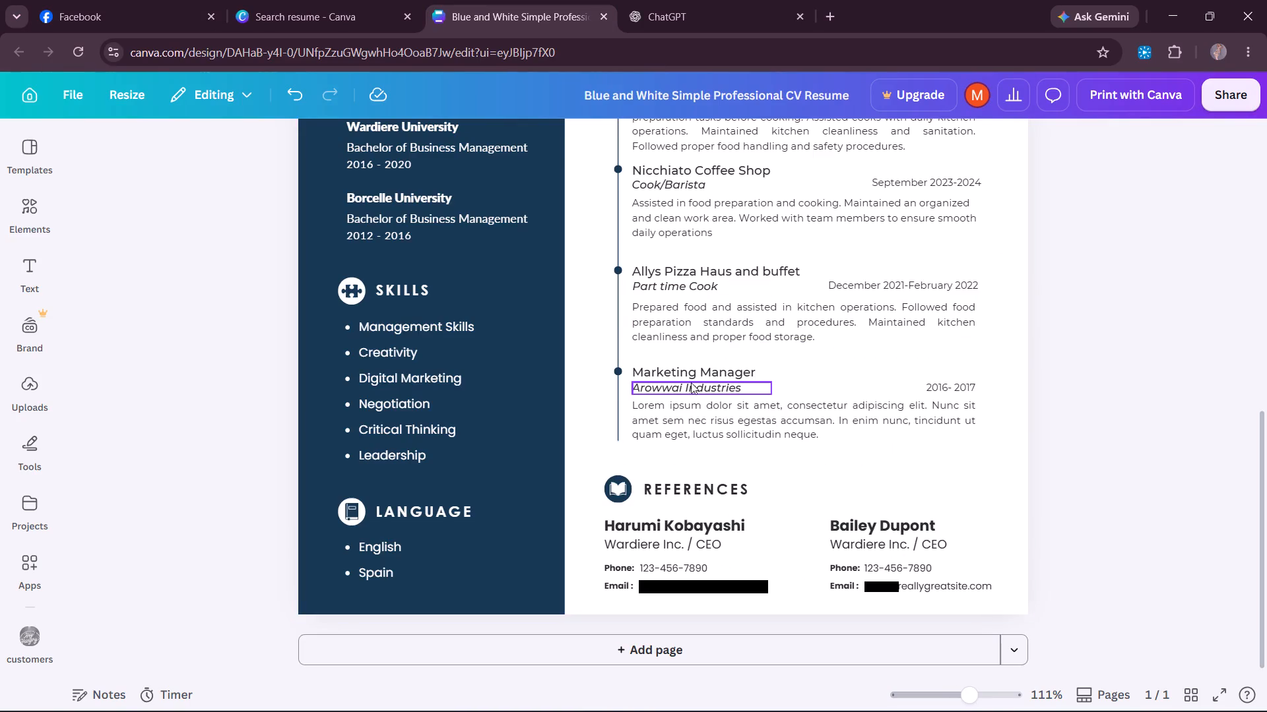
double_click(686, 371)
key(ctrl+v)
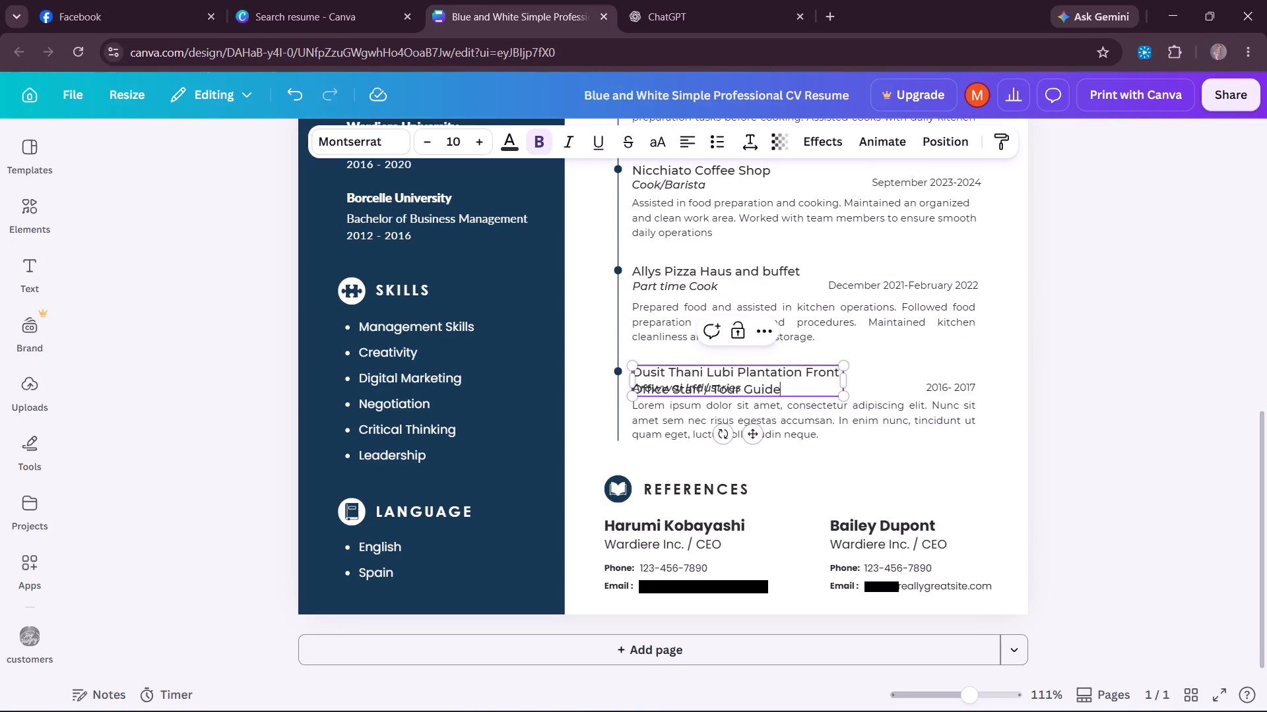
Cut "Office Staff / Tour Guide" from the Dusit Thani heading and replace "Arowwai Industries" below it with that text.
drag(783, 393, 631, 383)
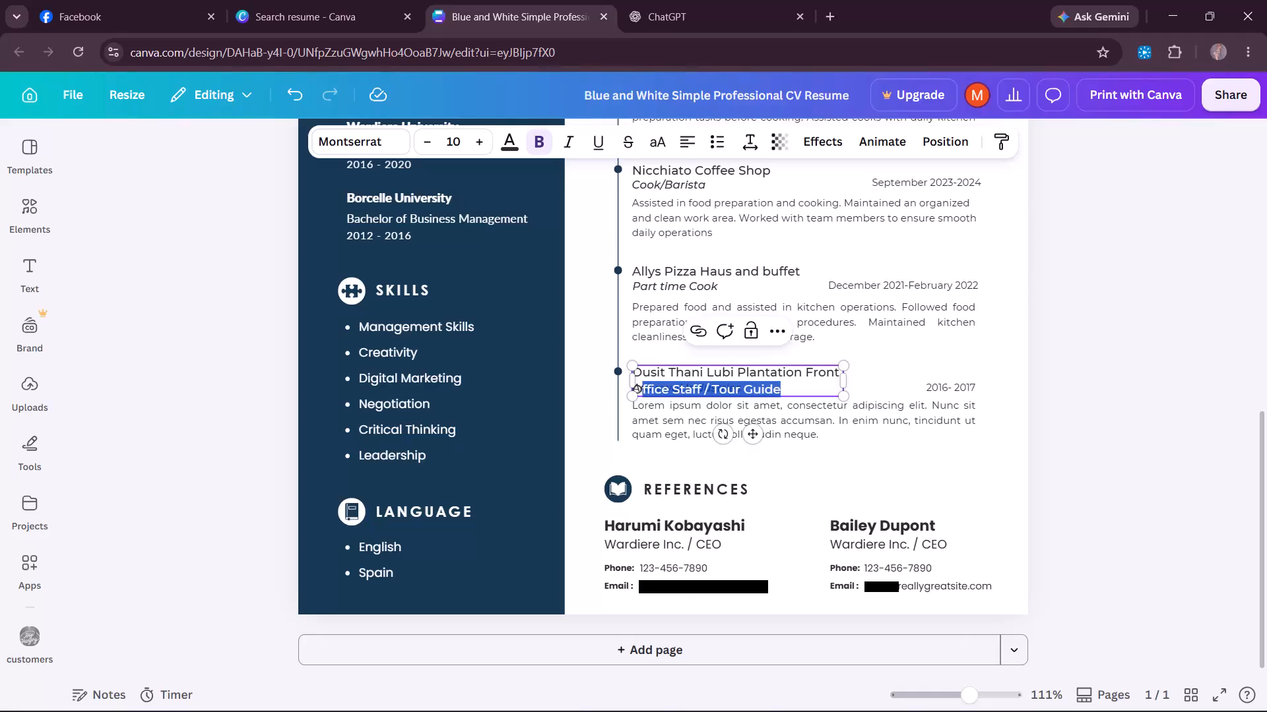
click(785, 389)
drag(785, 389, 634, 383)
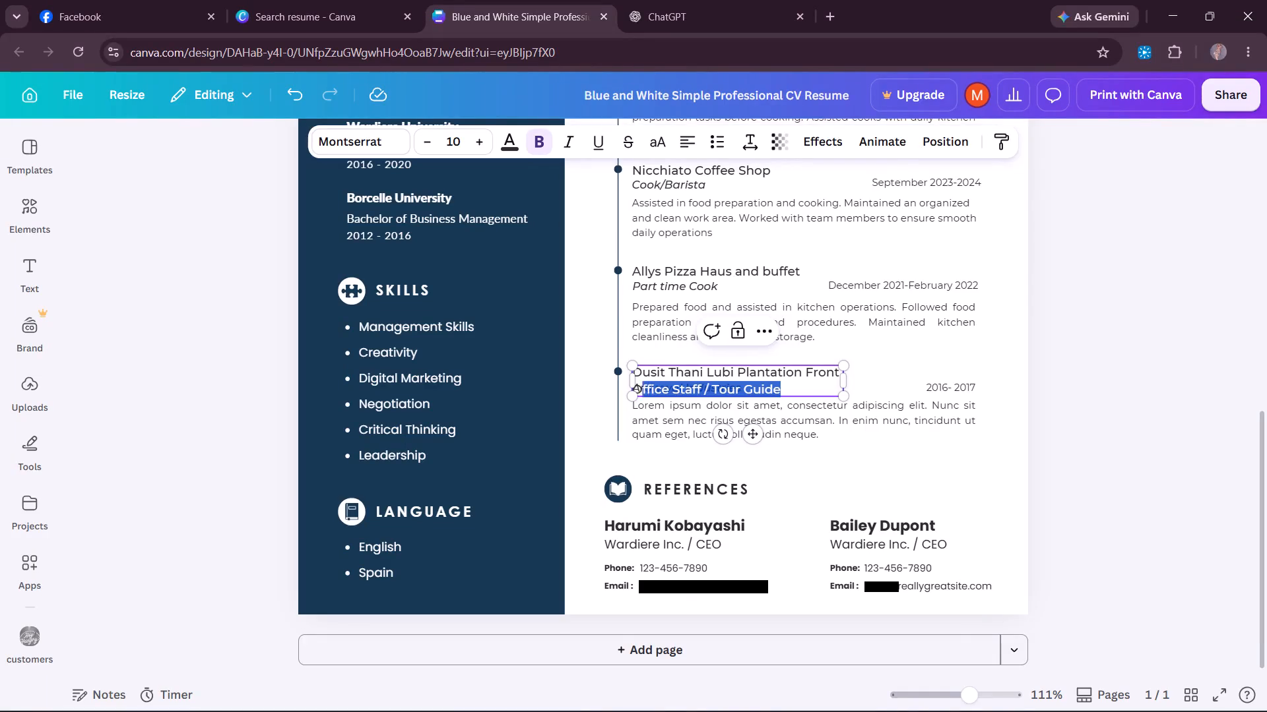
drag(634, 383, 632, 385)
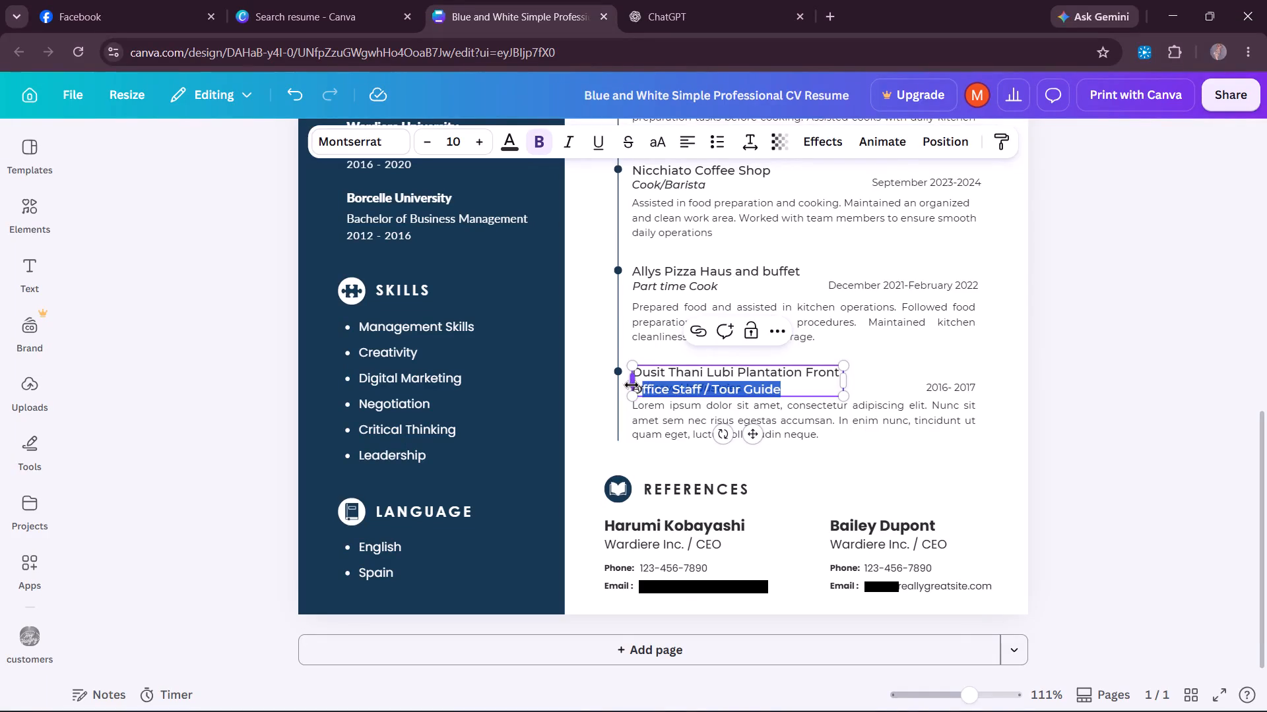
click(818, 392)
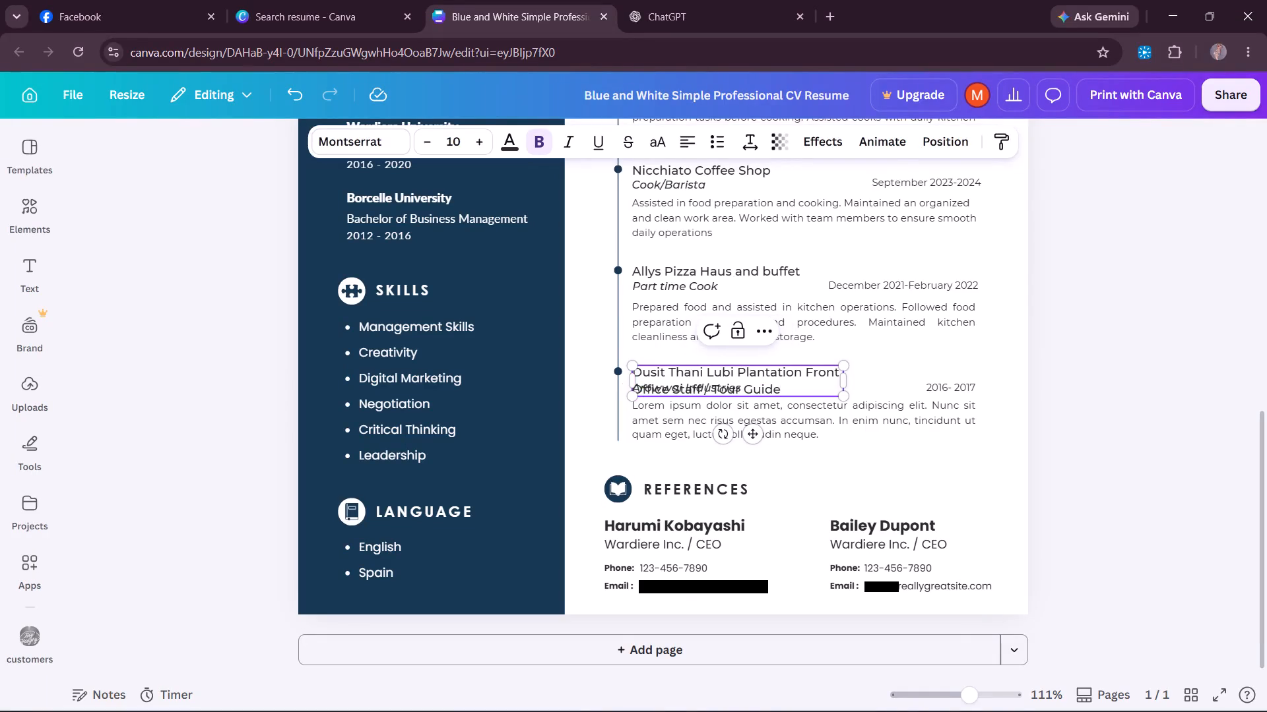
drag(784, 388, 637, 386)
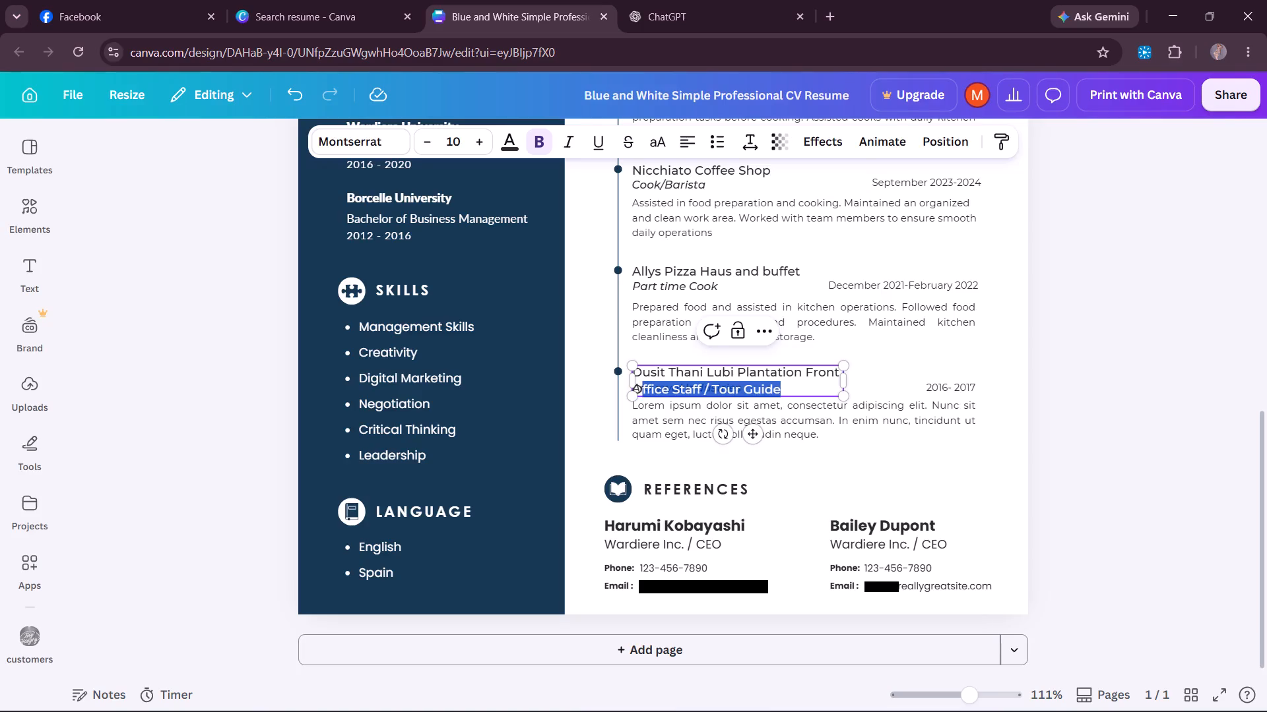
drag(637, 386, 636, 386)
key(ctrl+x)
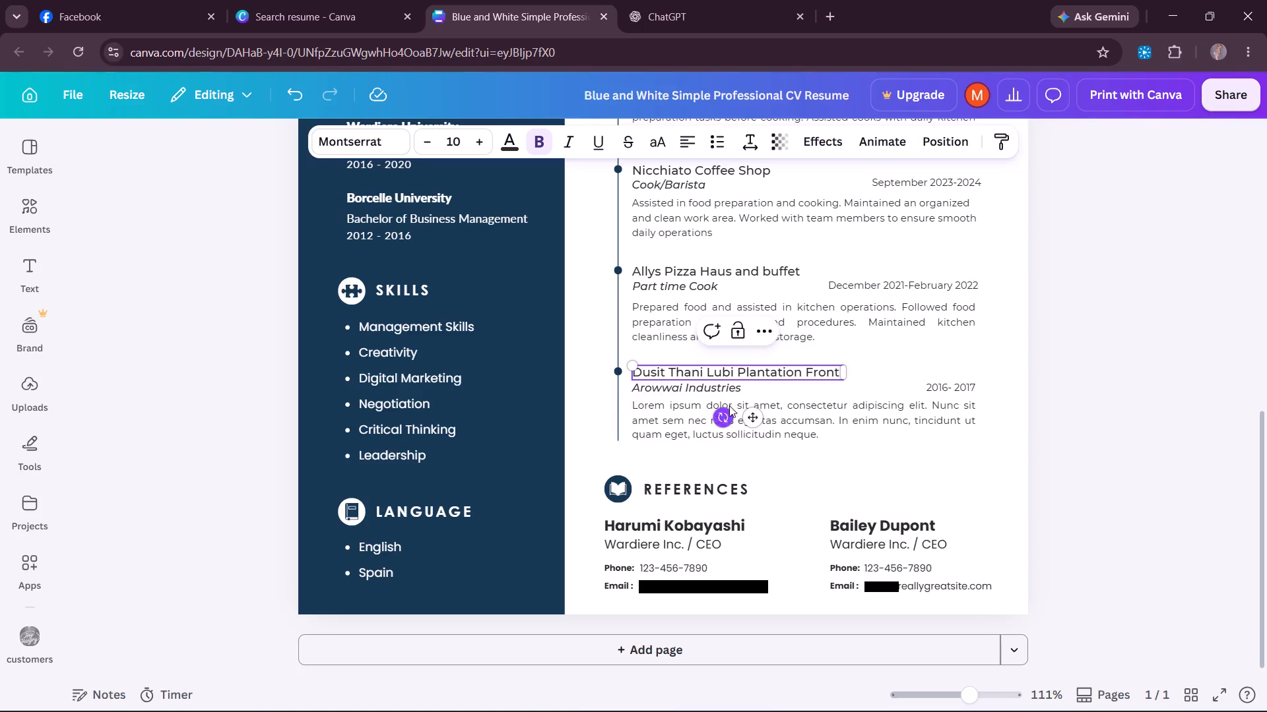
double_click(736, 386)
key(ctrl+v)
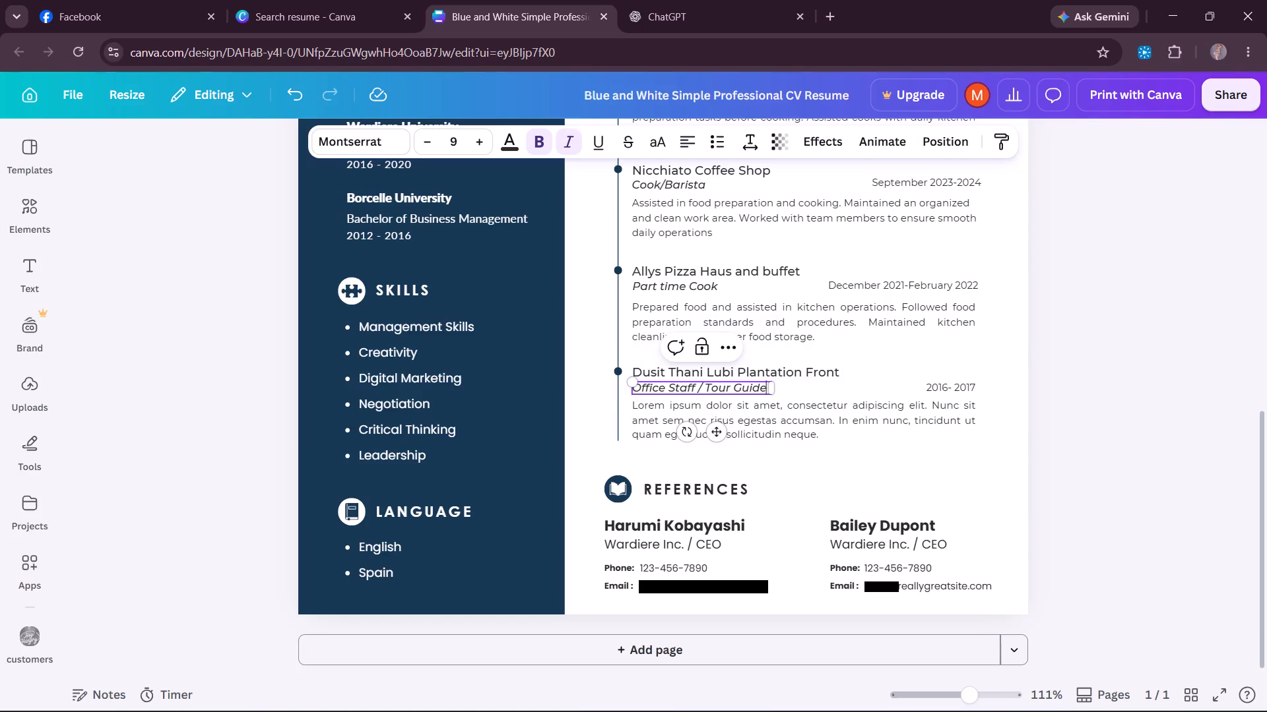
click(1060, 419)
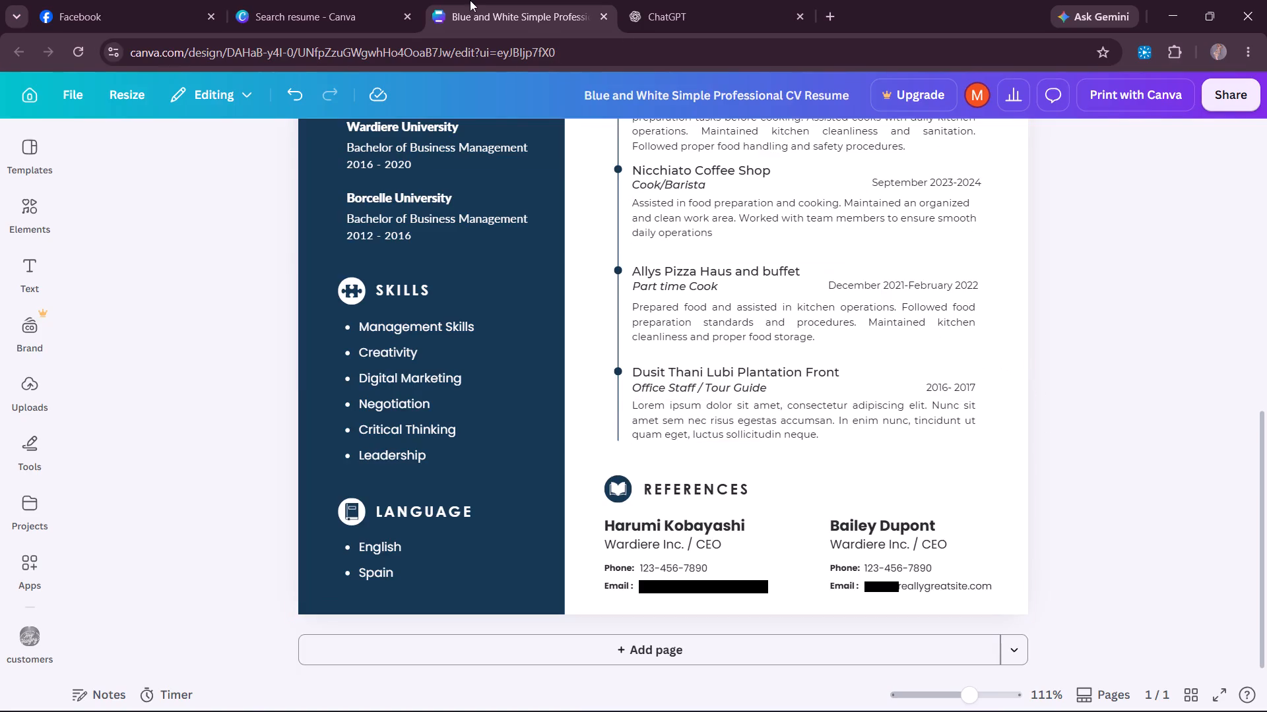
Check the job title in the Facebook chat and move "Front" from the Dusit Thani heading to before "Office Staff / Tour Guide".
click(153, 0)
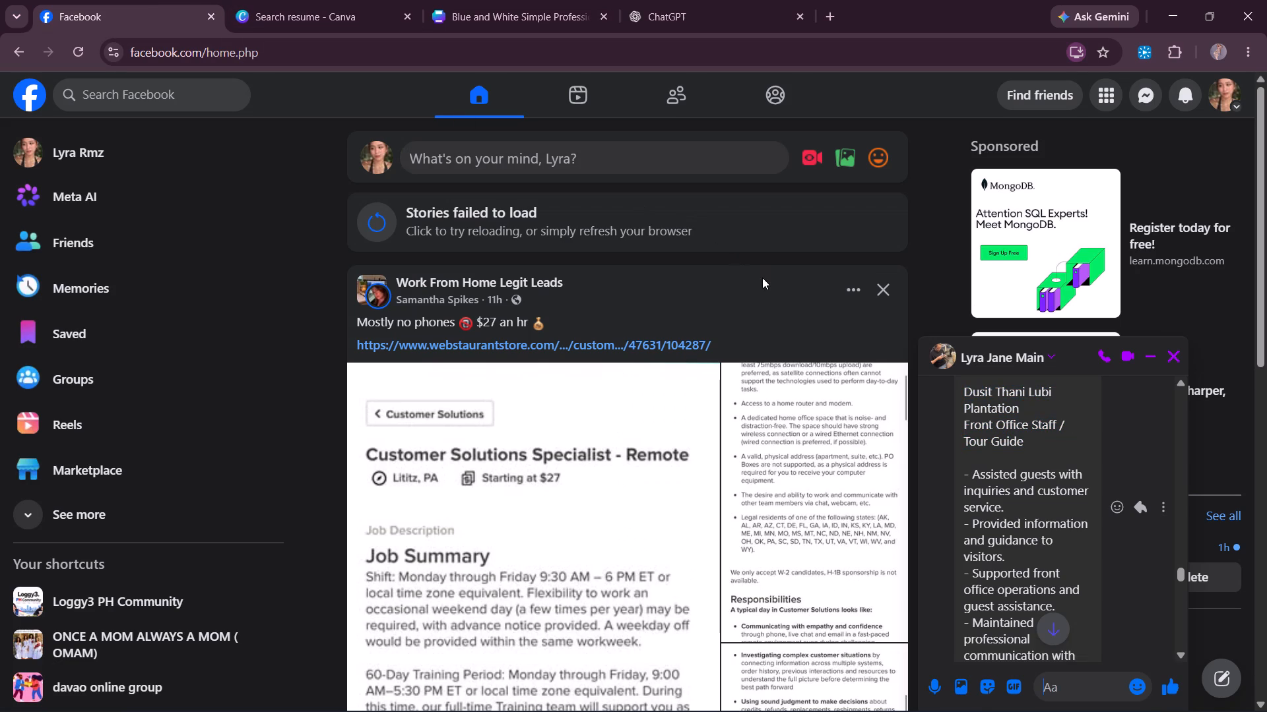
click(498, 0)
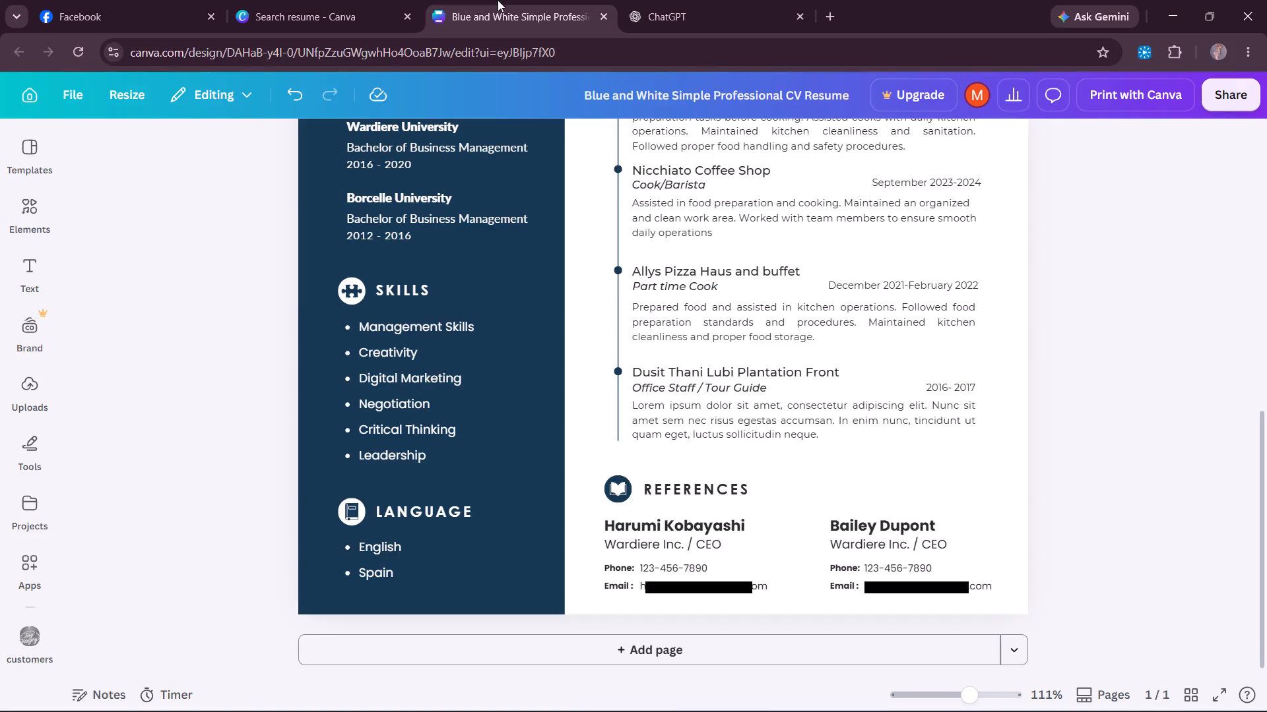
double_click(808, 372)
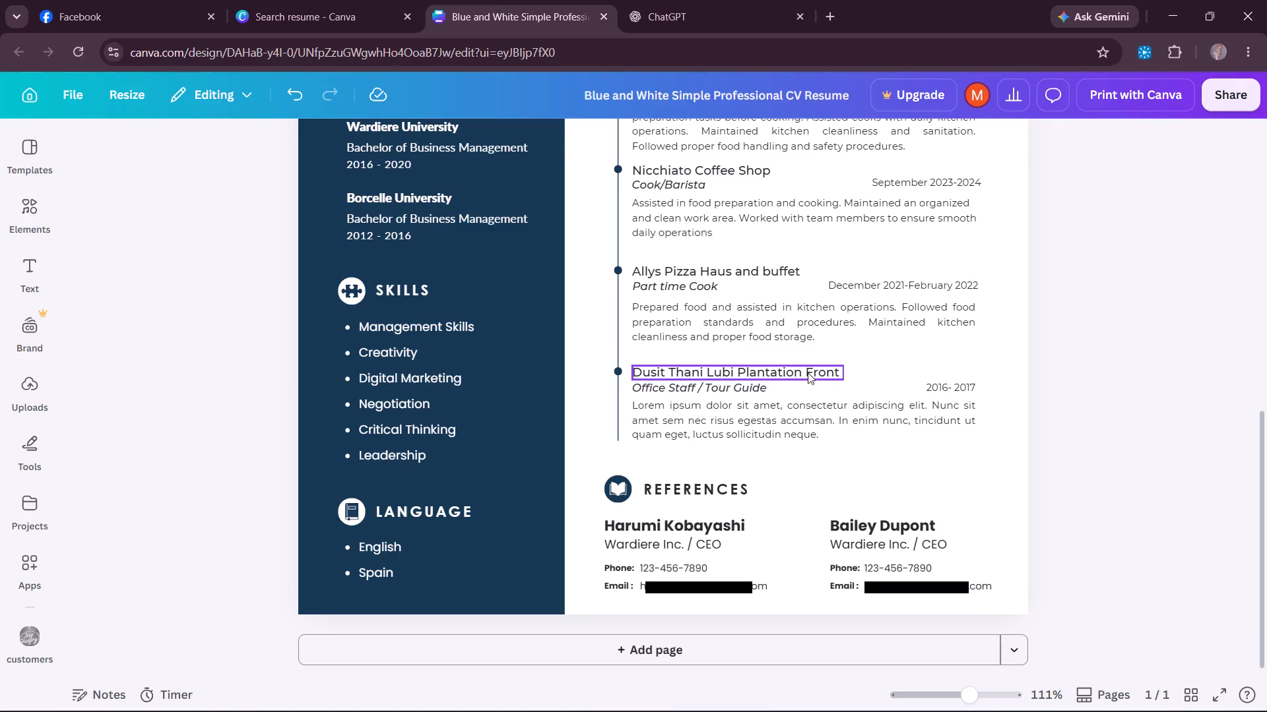
drag(808, 372, 843, 374)
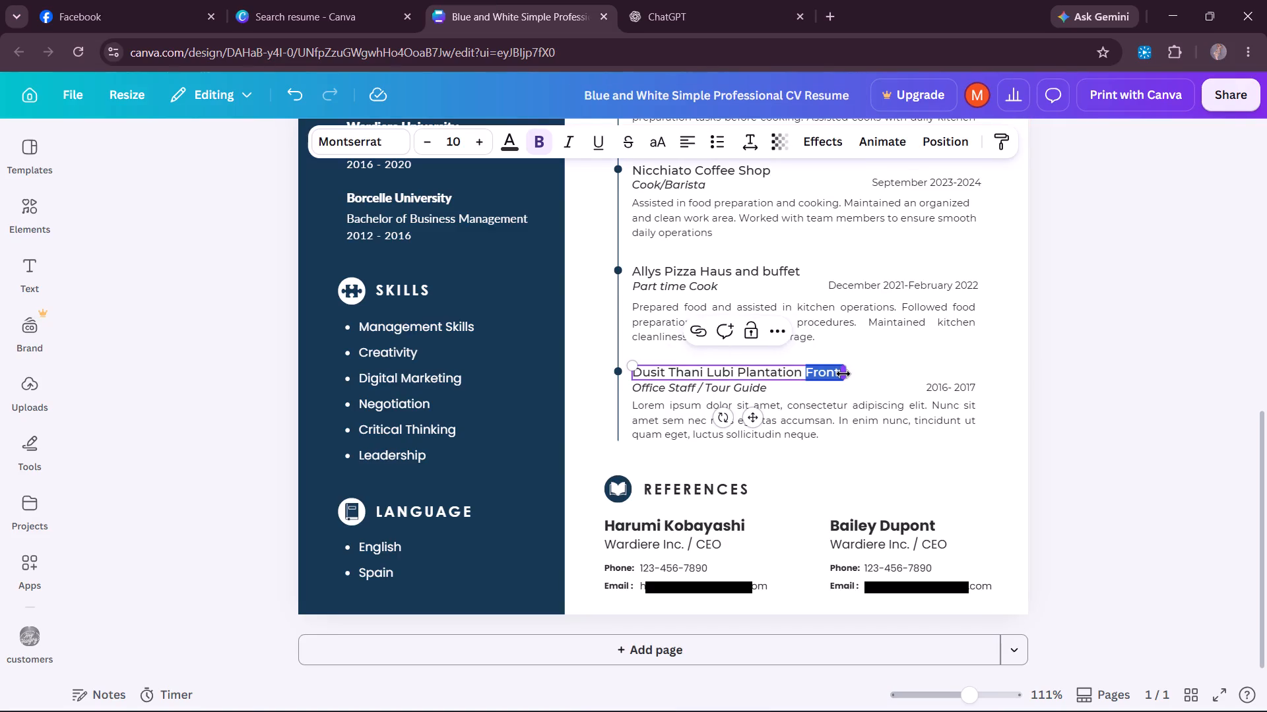
key(ctrl+x)
double_click(649, 386)
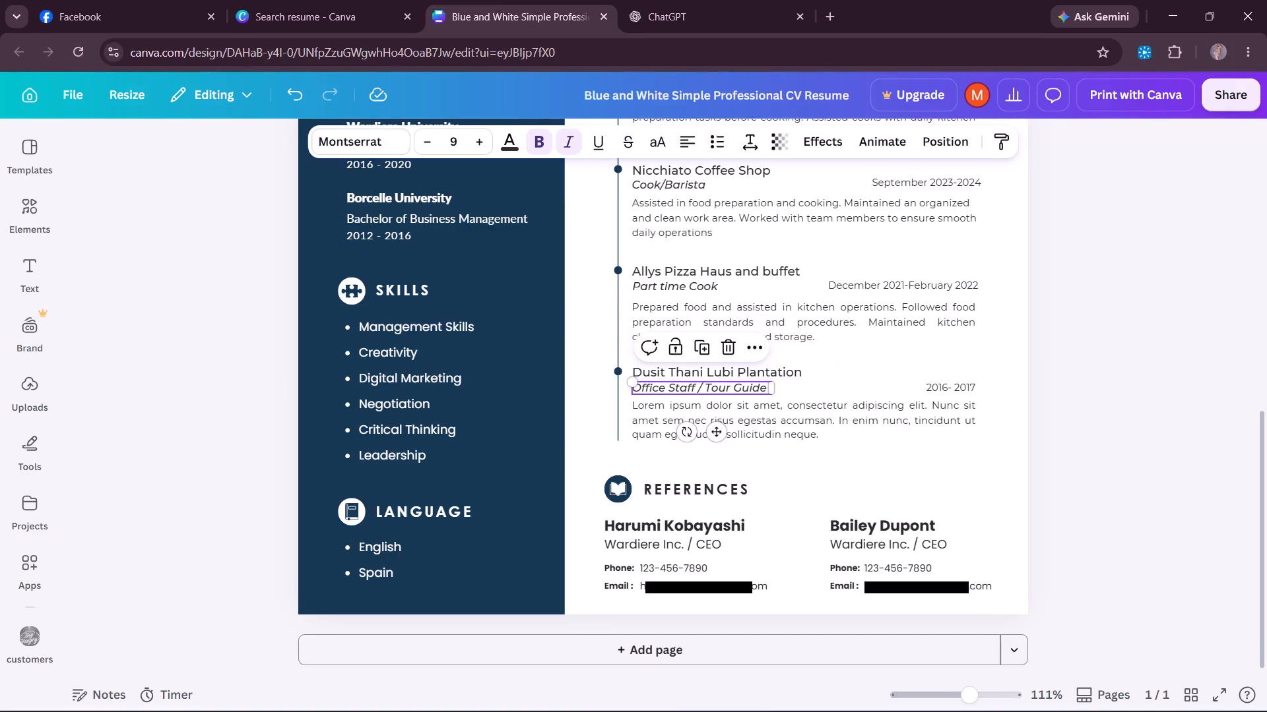
key(Left)
key(Left)
key(Left)
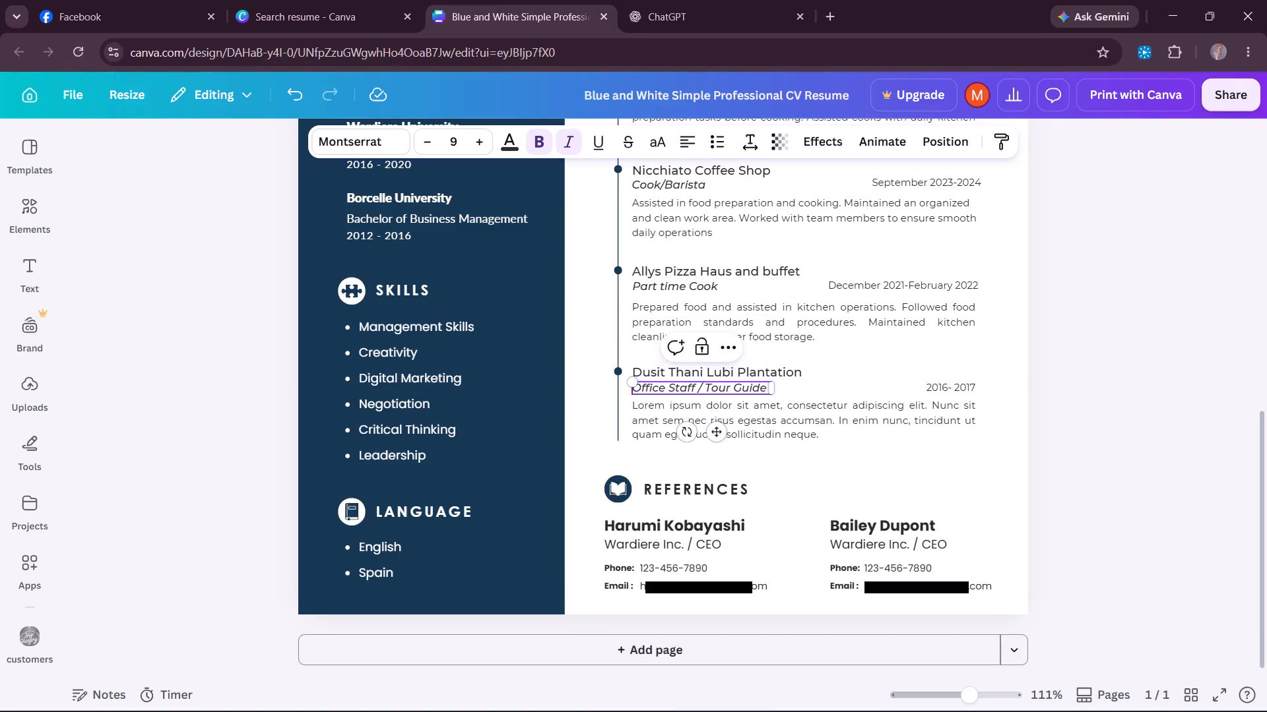
key(ctrl+v)
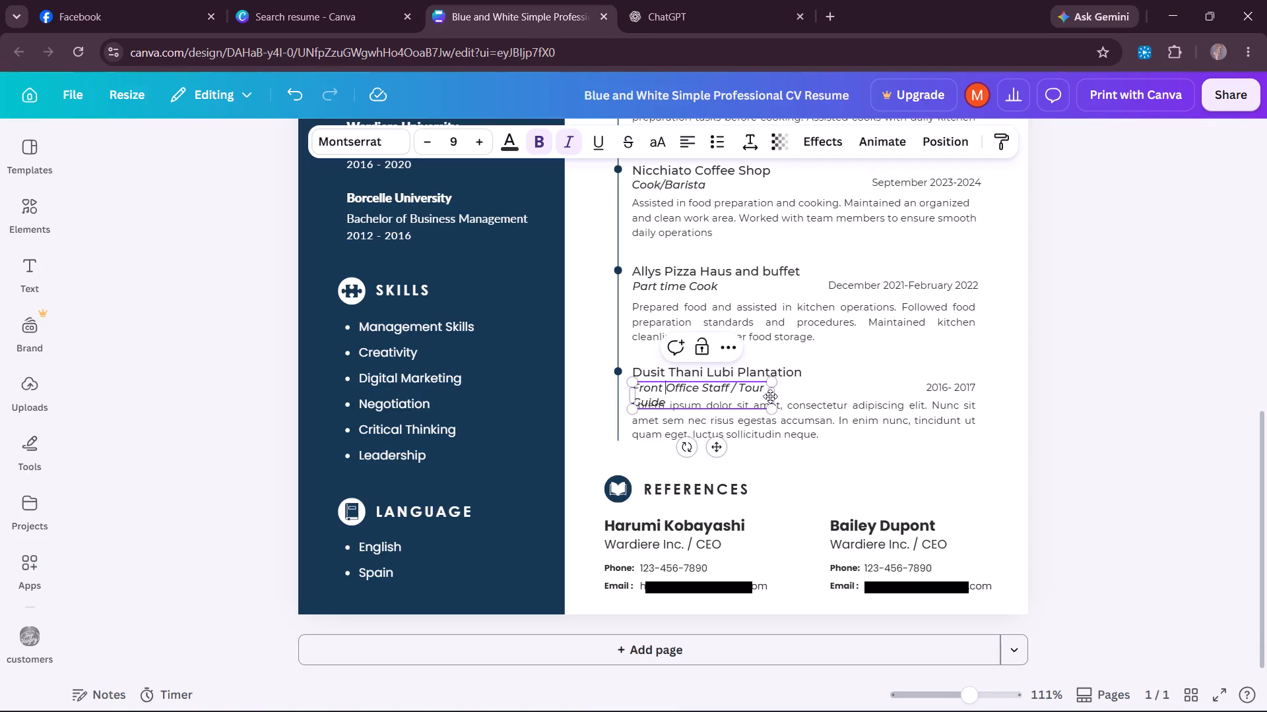
Widen the "Front Office Staff / Tour Guide" text box until the job title fits on one line.
drag(774, 398, 798, 394)
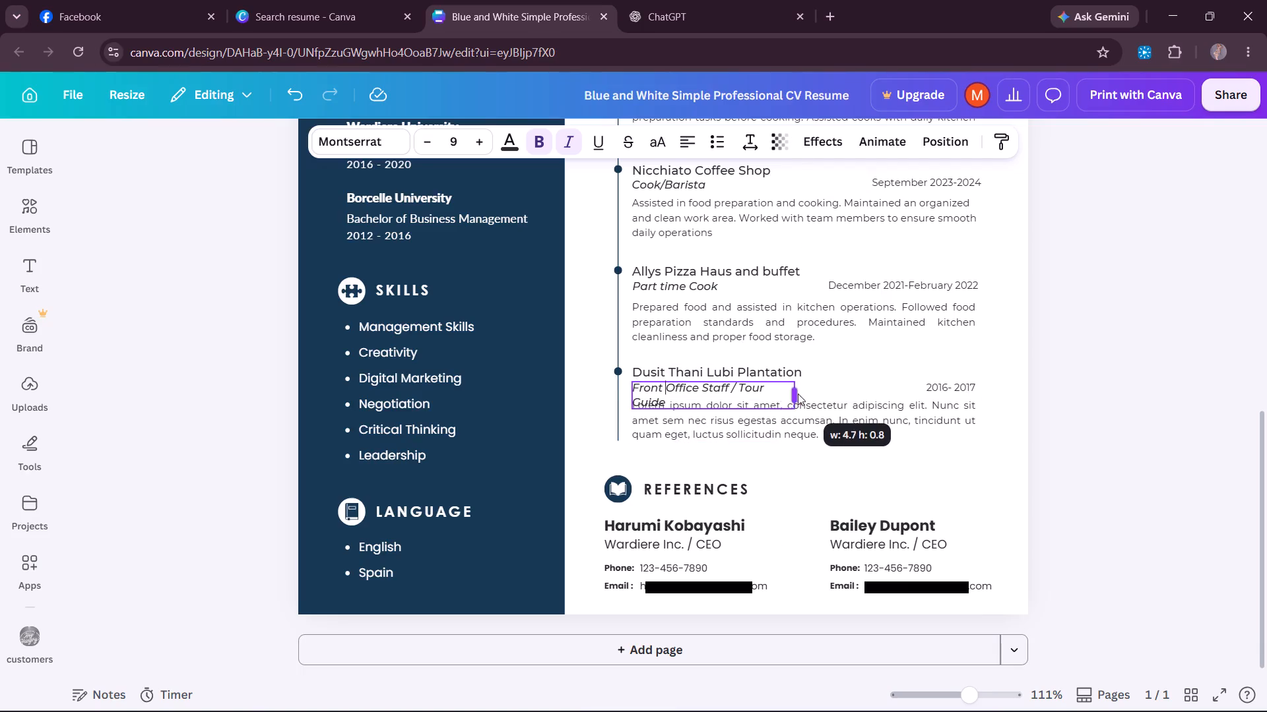
drag(798, 394, 812, 394)
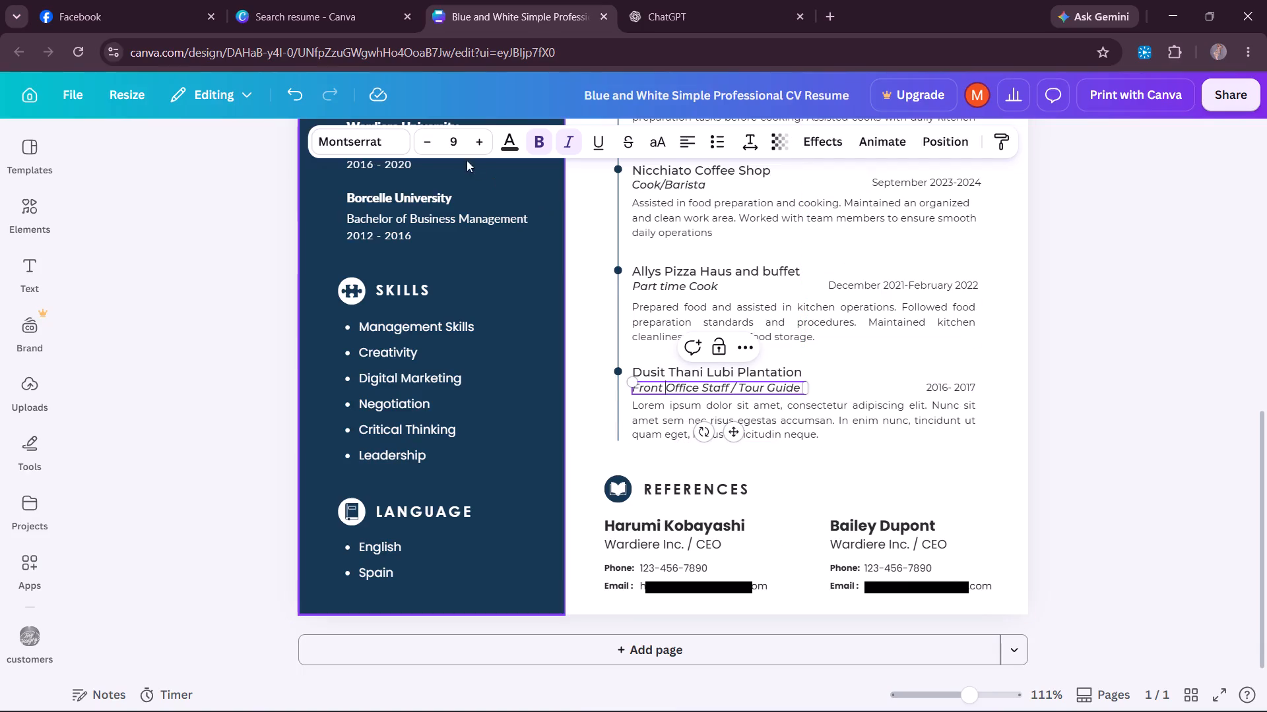
In the Facebook chat, copy the Dusit Thani duties from "Assisted guests with inquiries" through "professional communication with guests.".
click(95, 0)
scroll(1121, 505, down, 1)
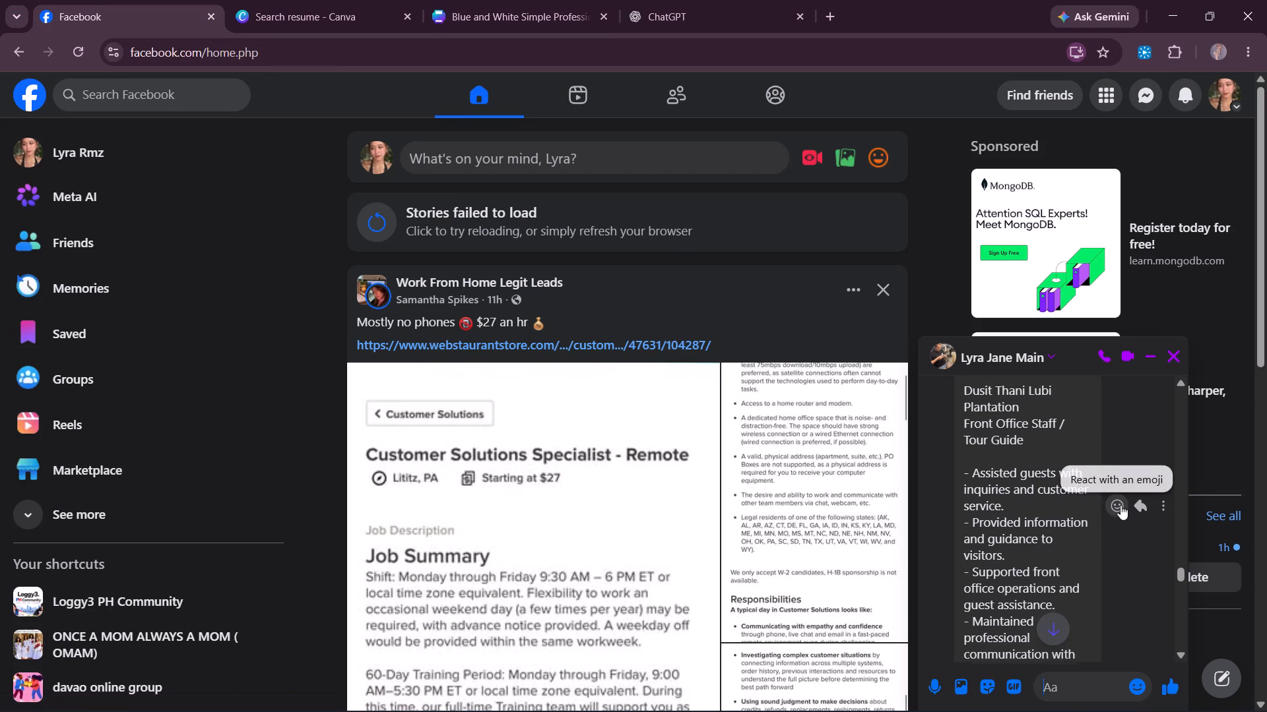
scroll(1121, 505, down, 1)
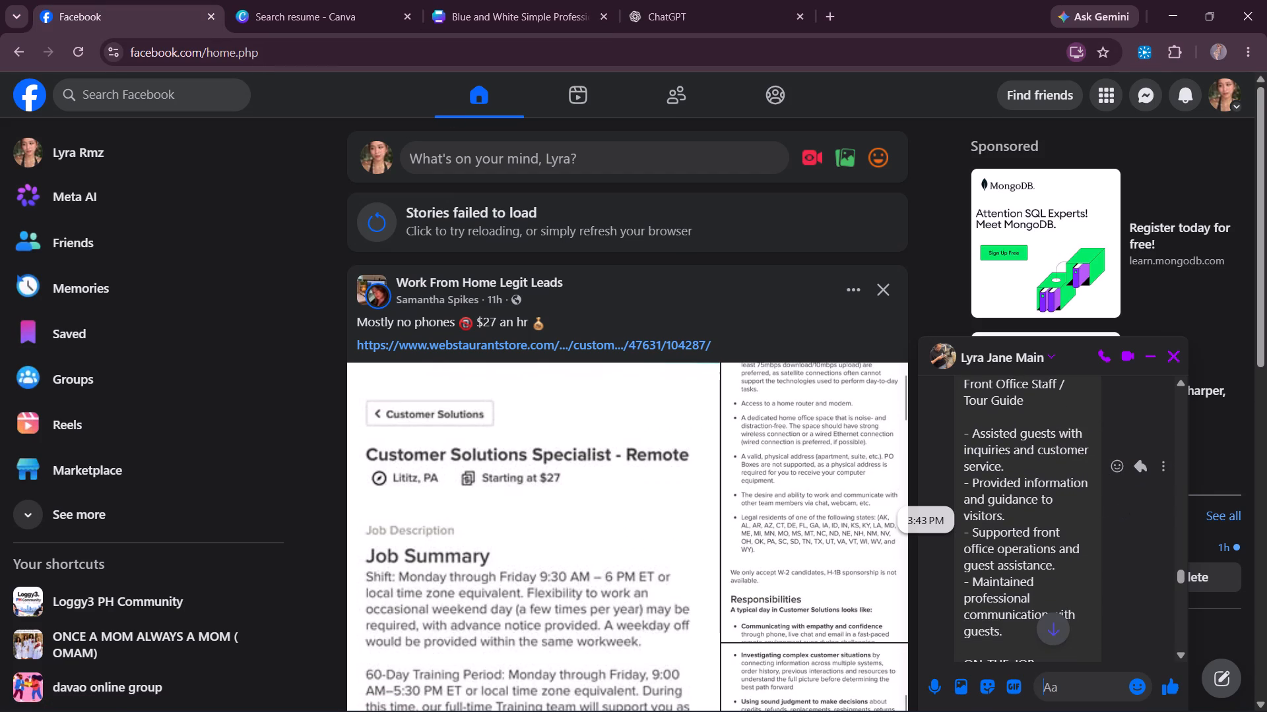
drag(973, 432, 1024, 628)
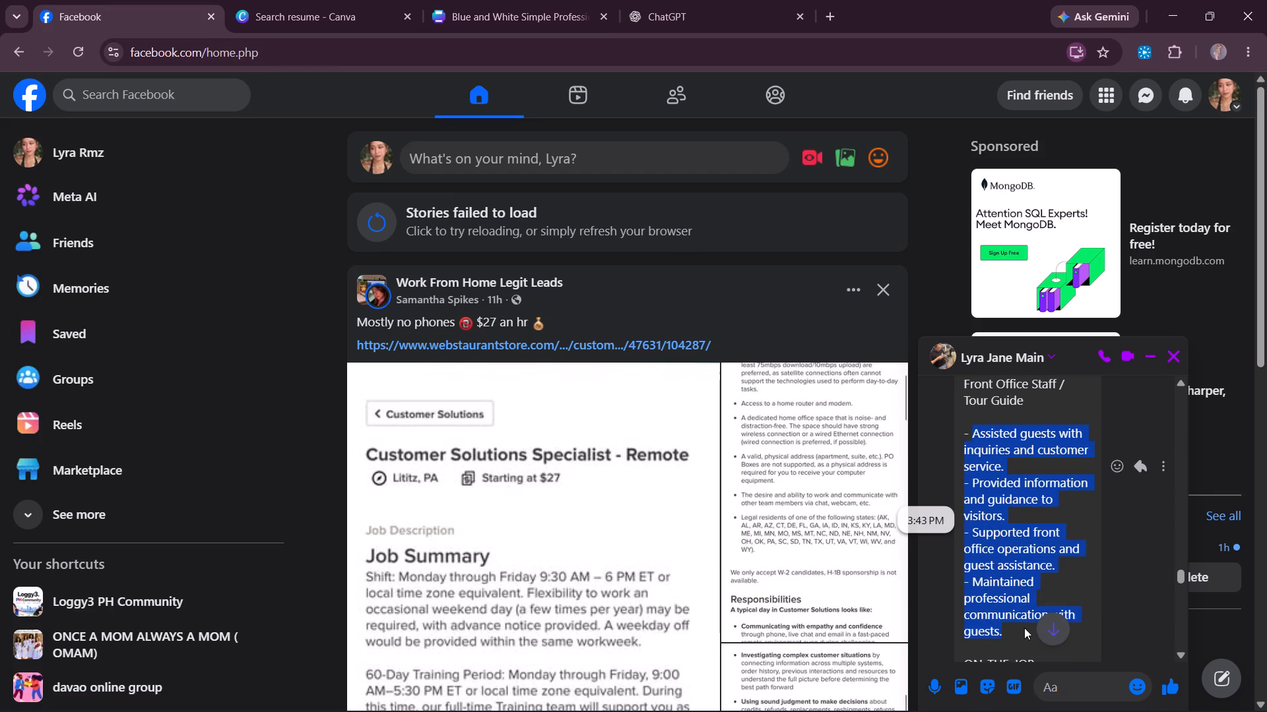
drag(1024, 628, 998, 450)
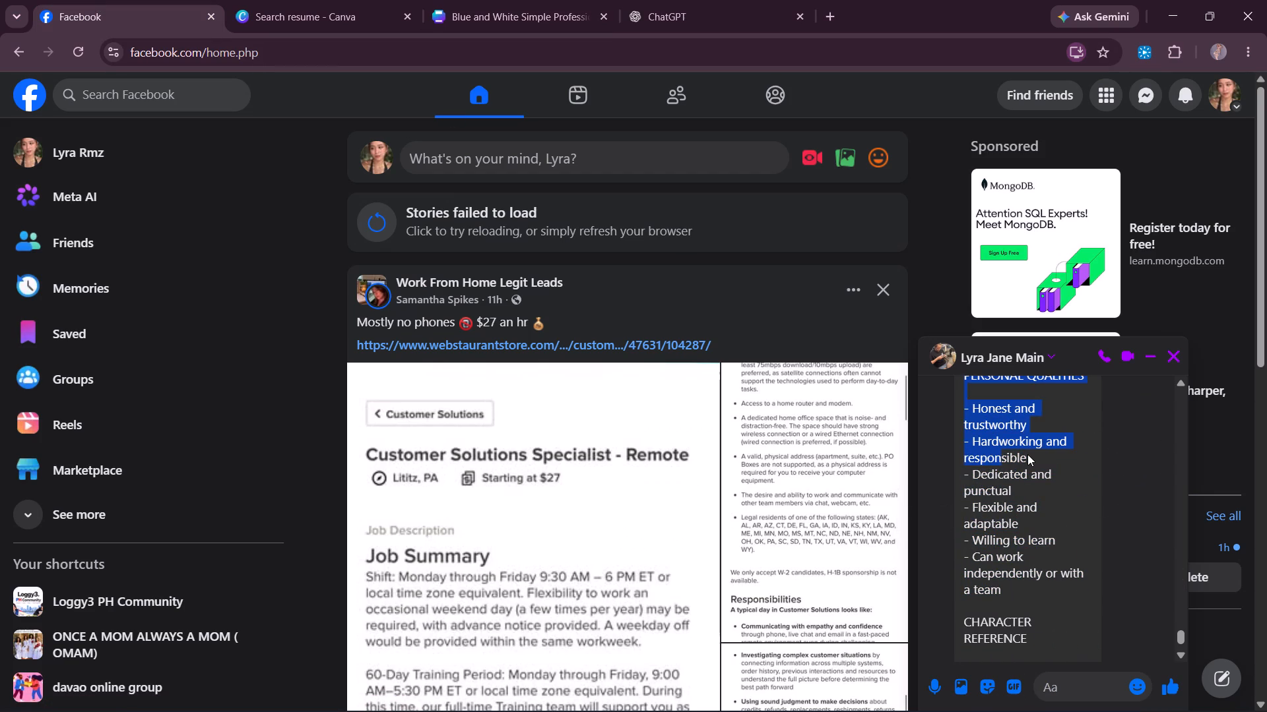
click(1027, 454)
scroll(1027, 454, up, 4)
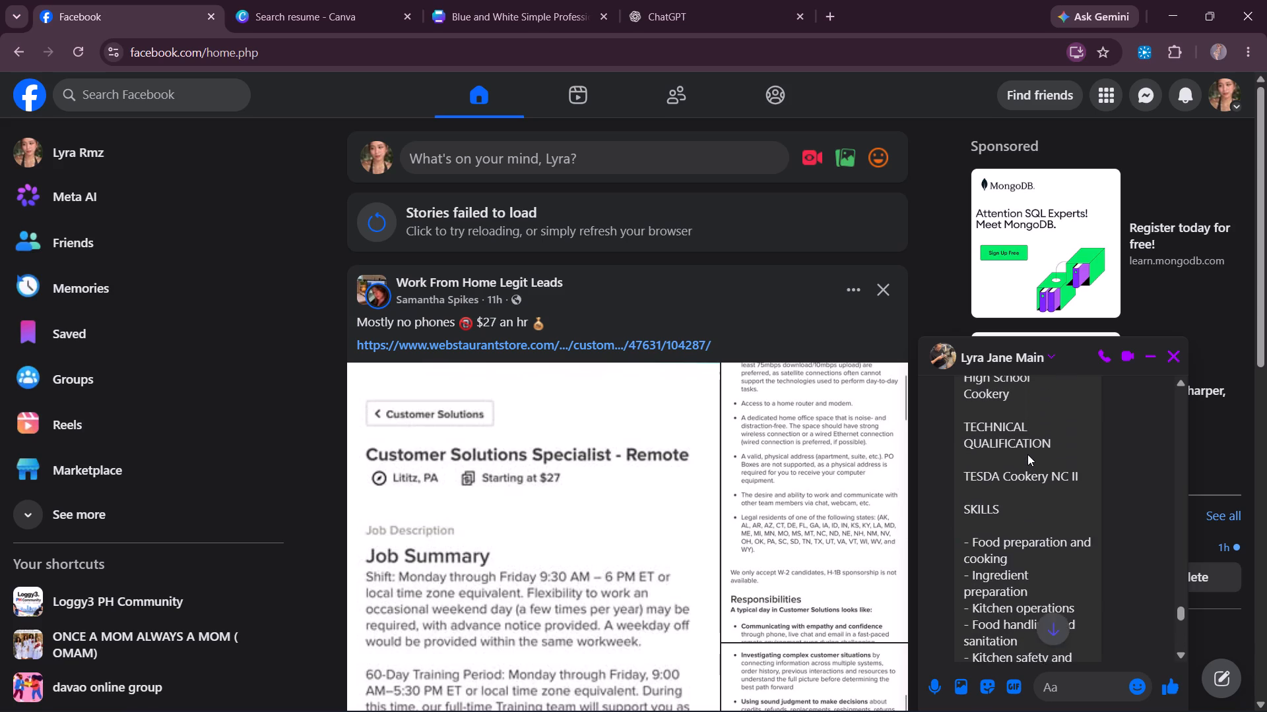
scroll(1027, 454, up, 4)
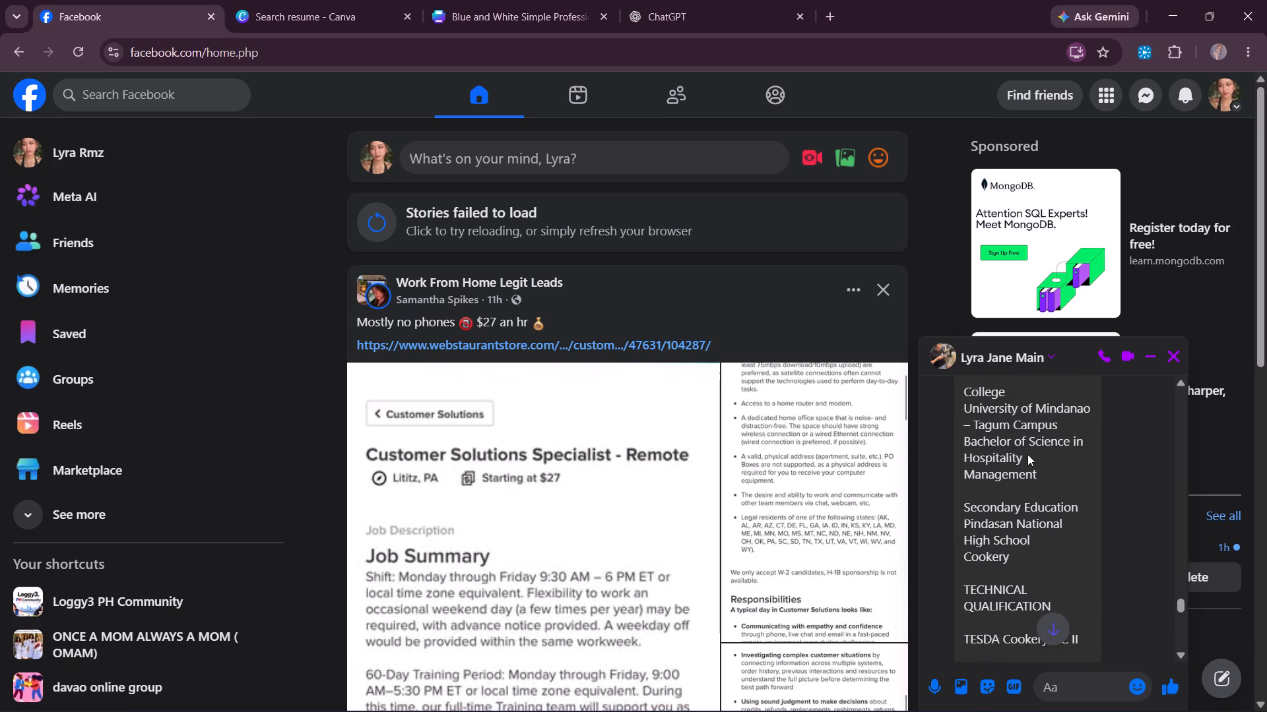
scroll(1027, 454, up, 3)
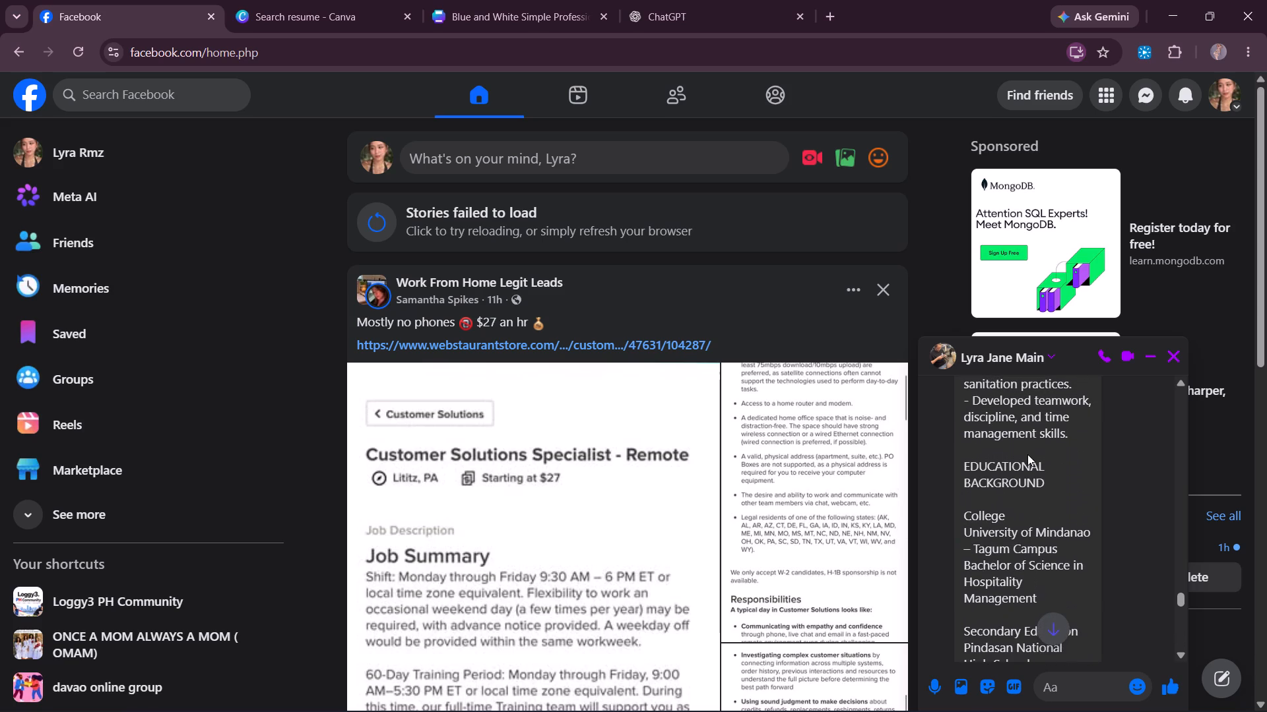
scroll(1041, 489, up, 1)
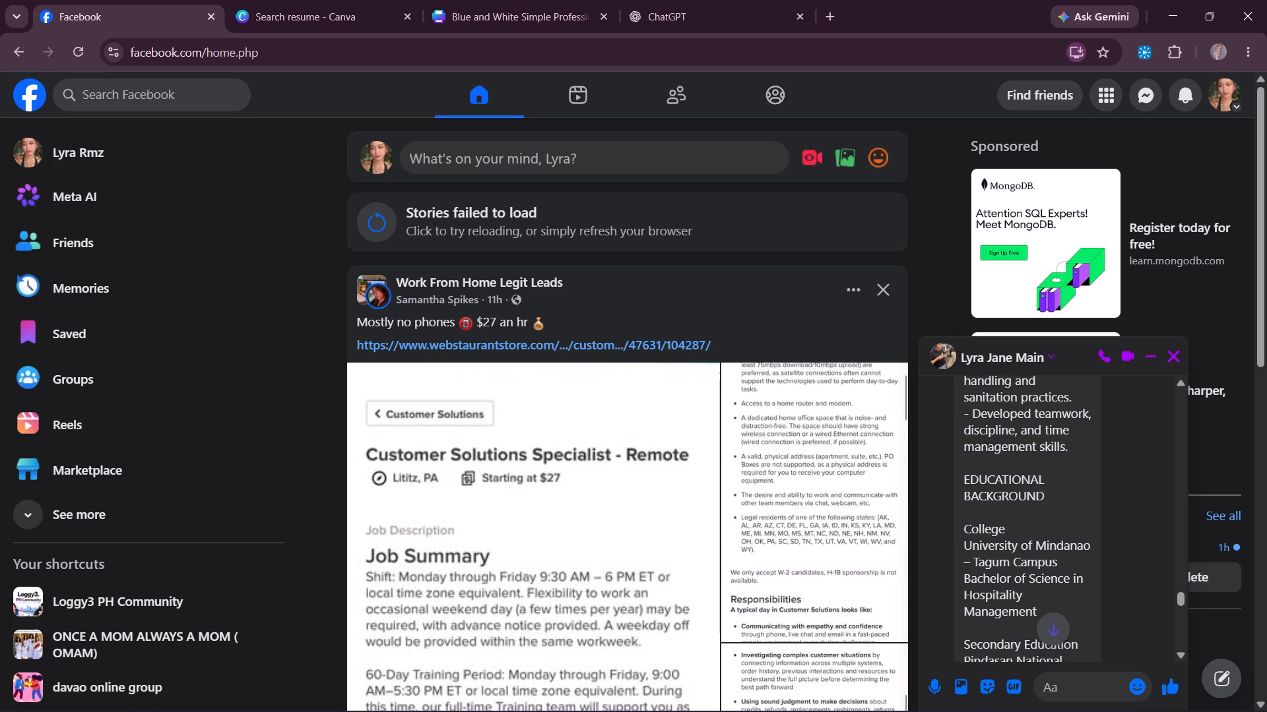
scroll(1041, 489, up, 2)
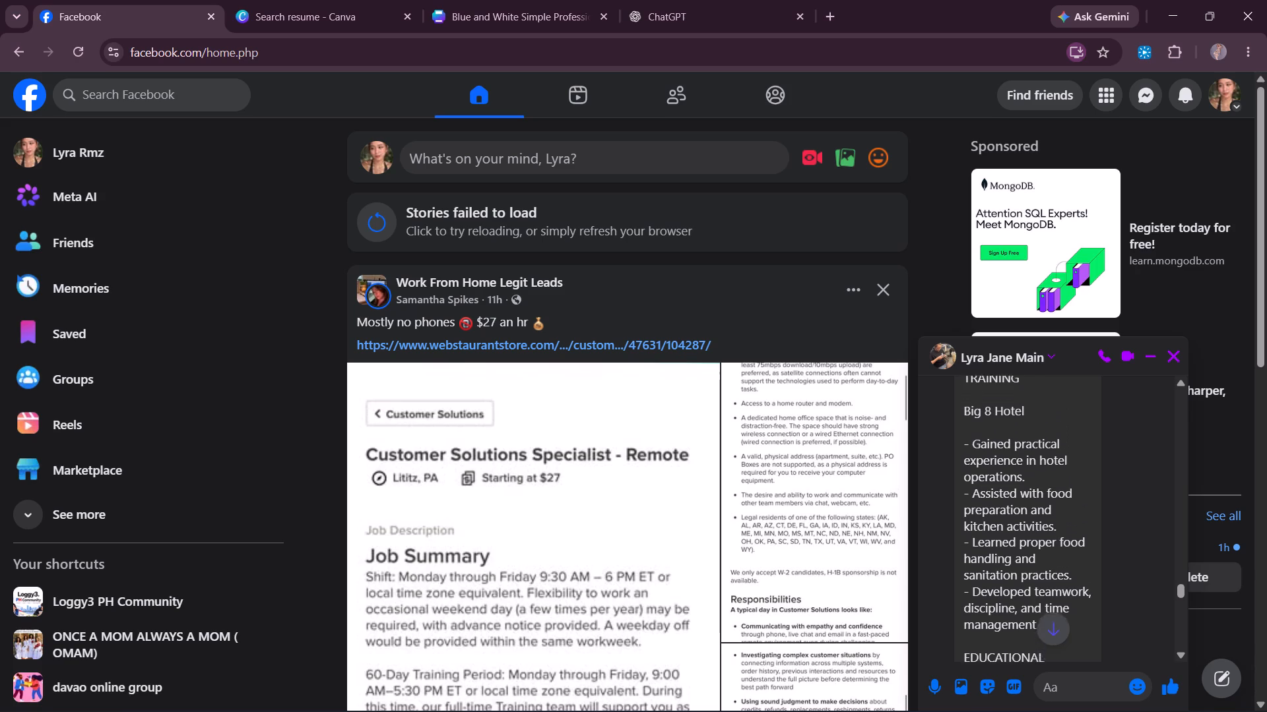
scroll(1041, 489, up, 1)
click(1041, 489)
scroll(1041, 489, up, 3)
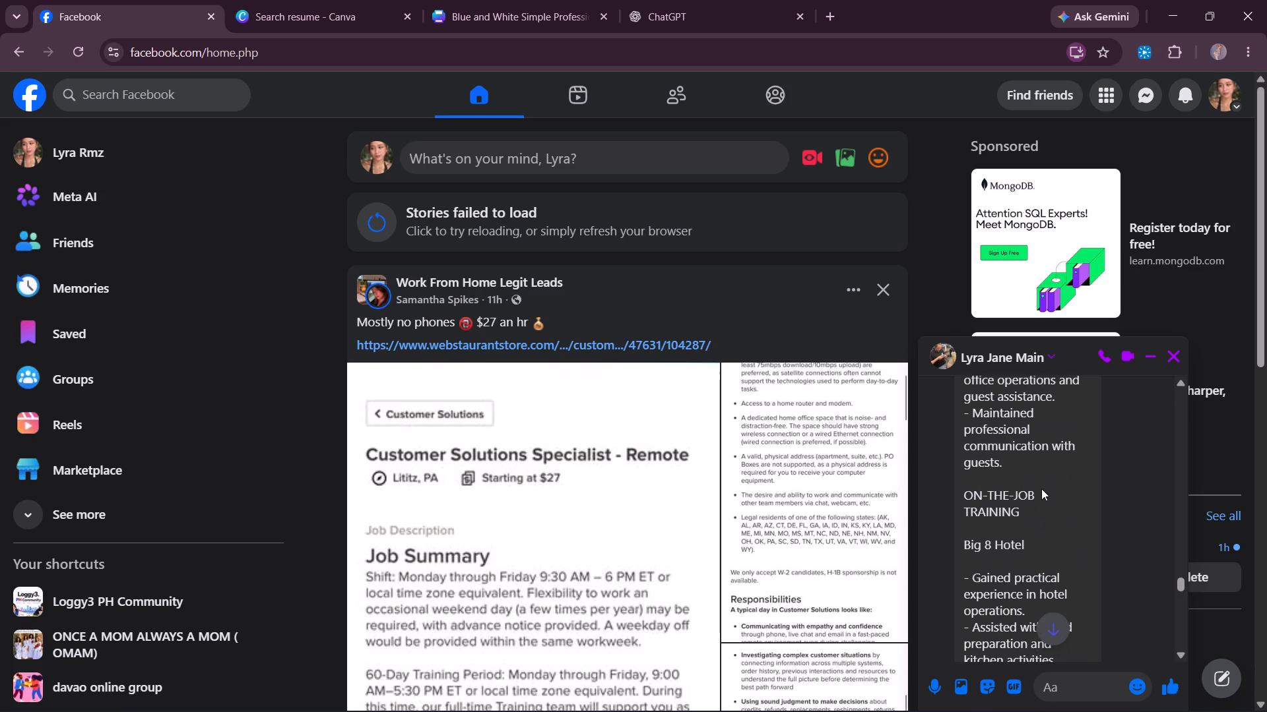
scroll(1041, 489, up, 3)
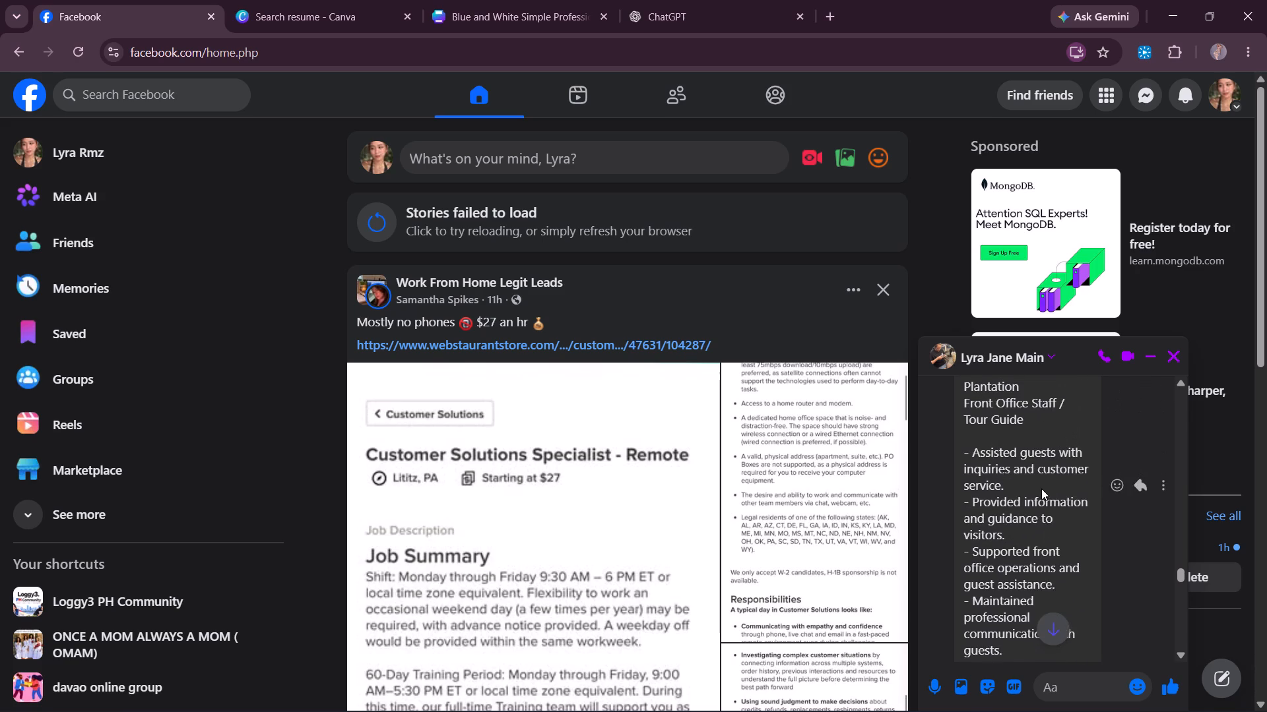
scroll(1041, 489, up, 1)
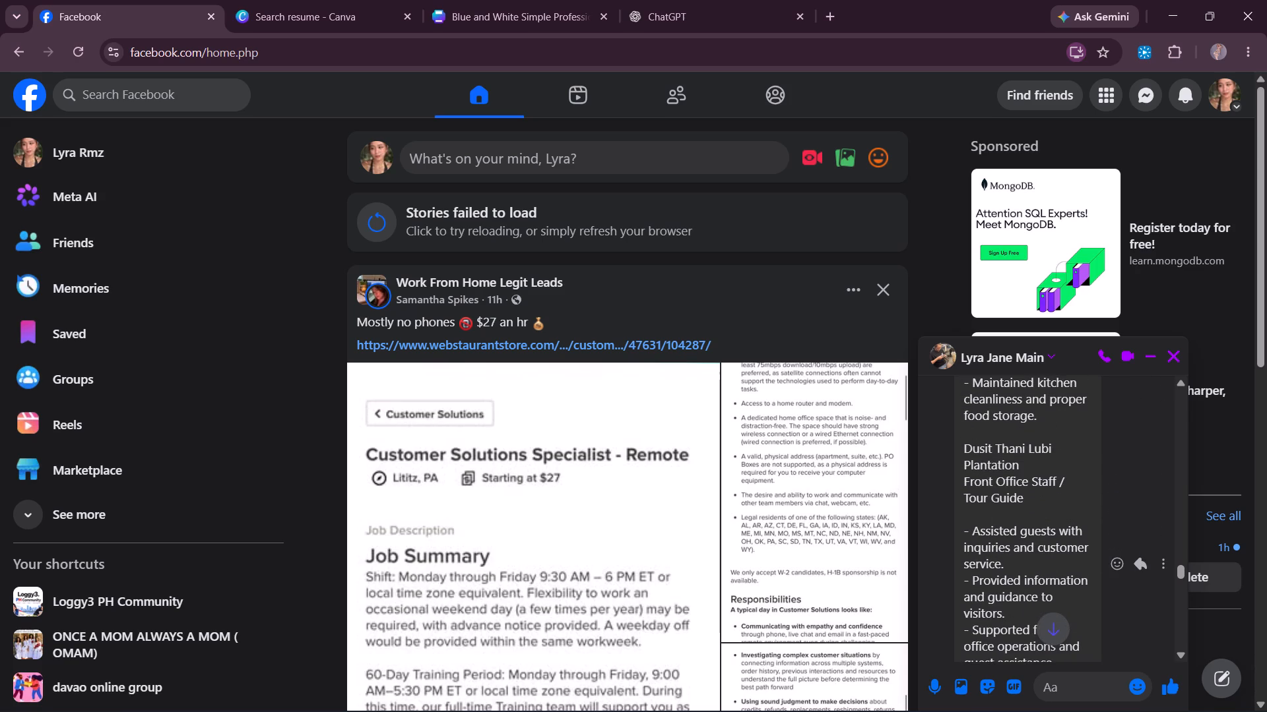
drag(967, 450, 1014, 464)
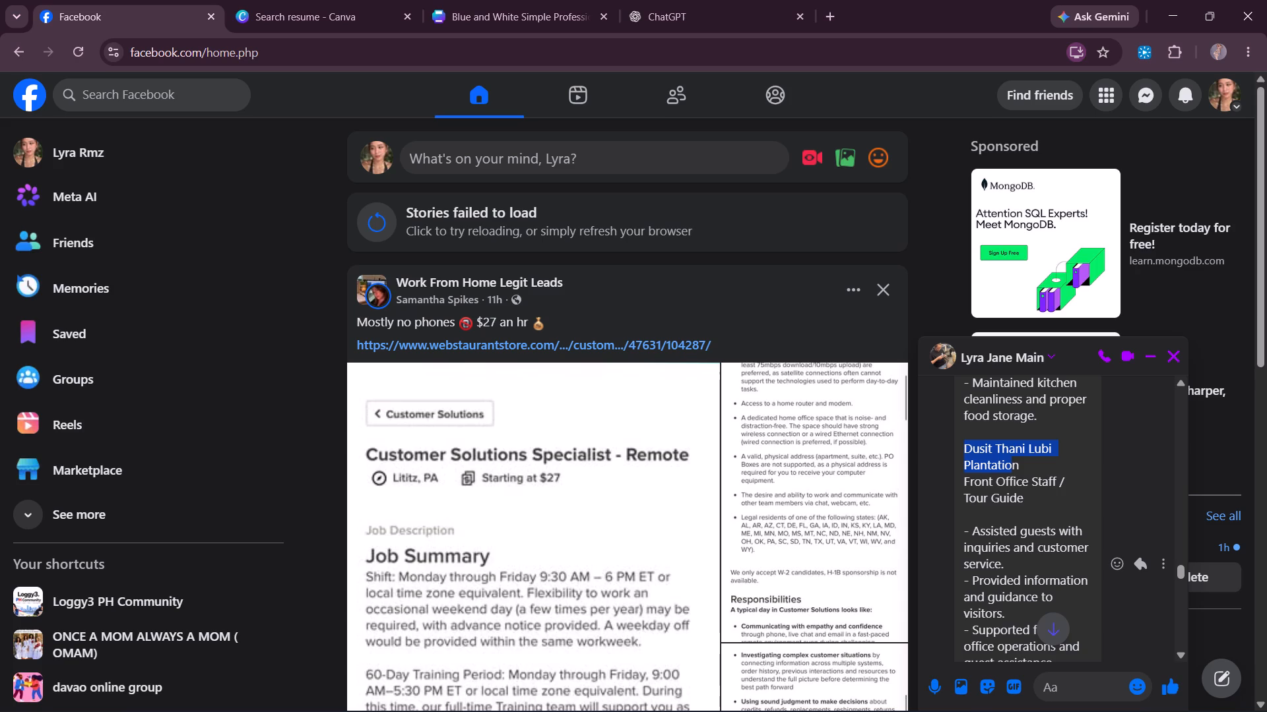
drag(1014, 464, 1014, 464)
drag(975, 530, 1007, 610)
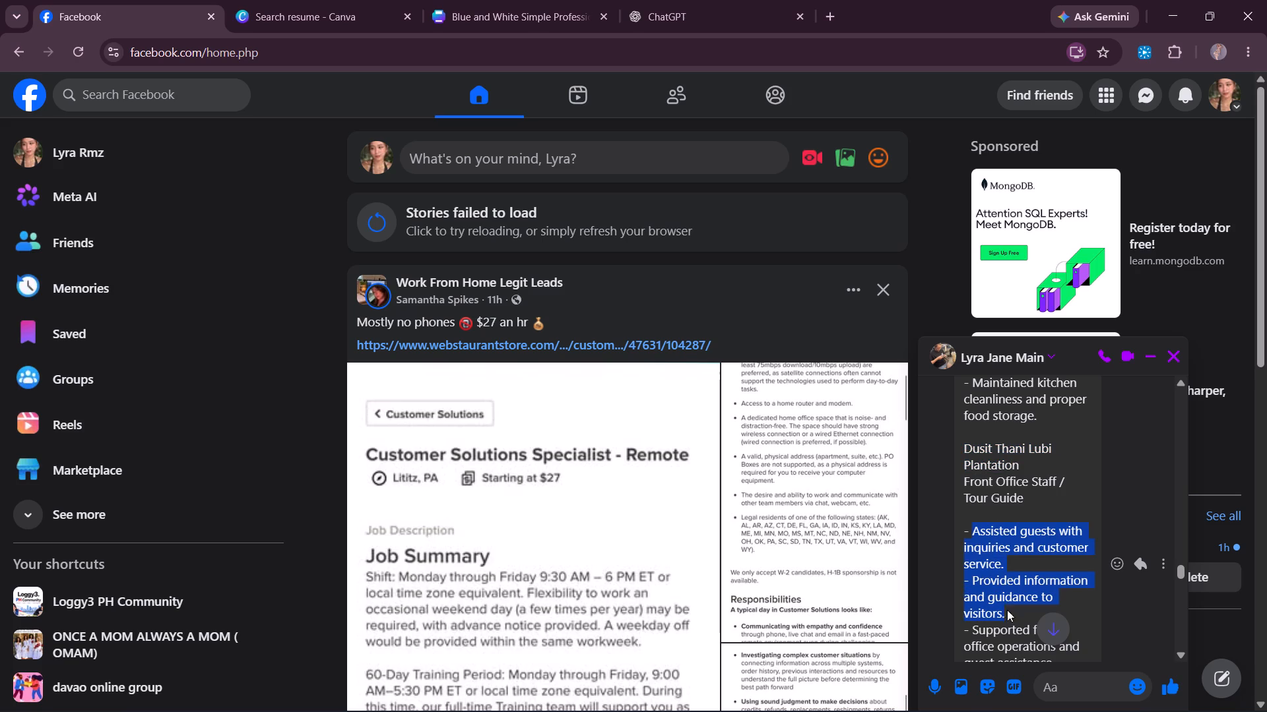
drag(1007, 610, 1035, 543)
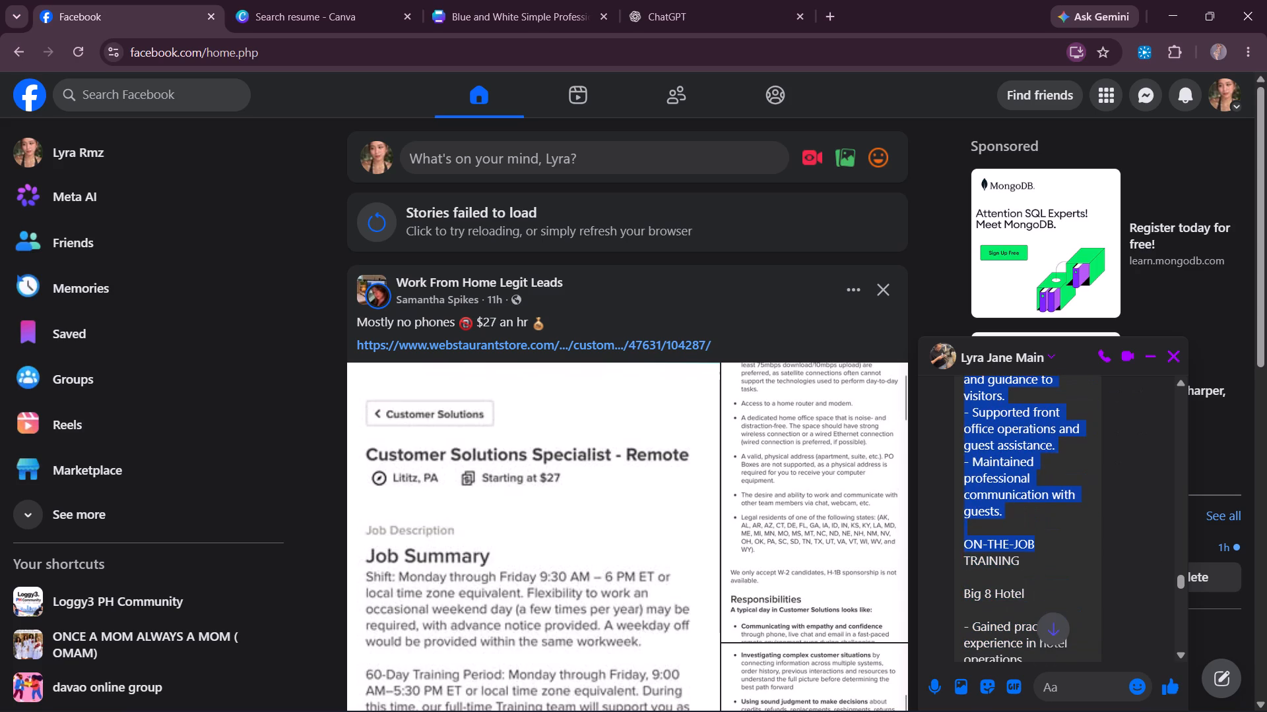
drag(1035, 543, 1020, 512)
right_click(984, 486)
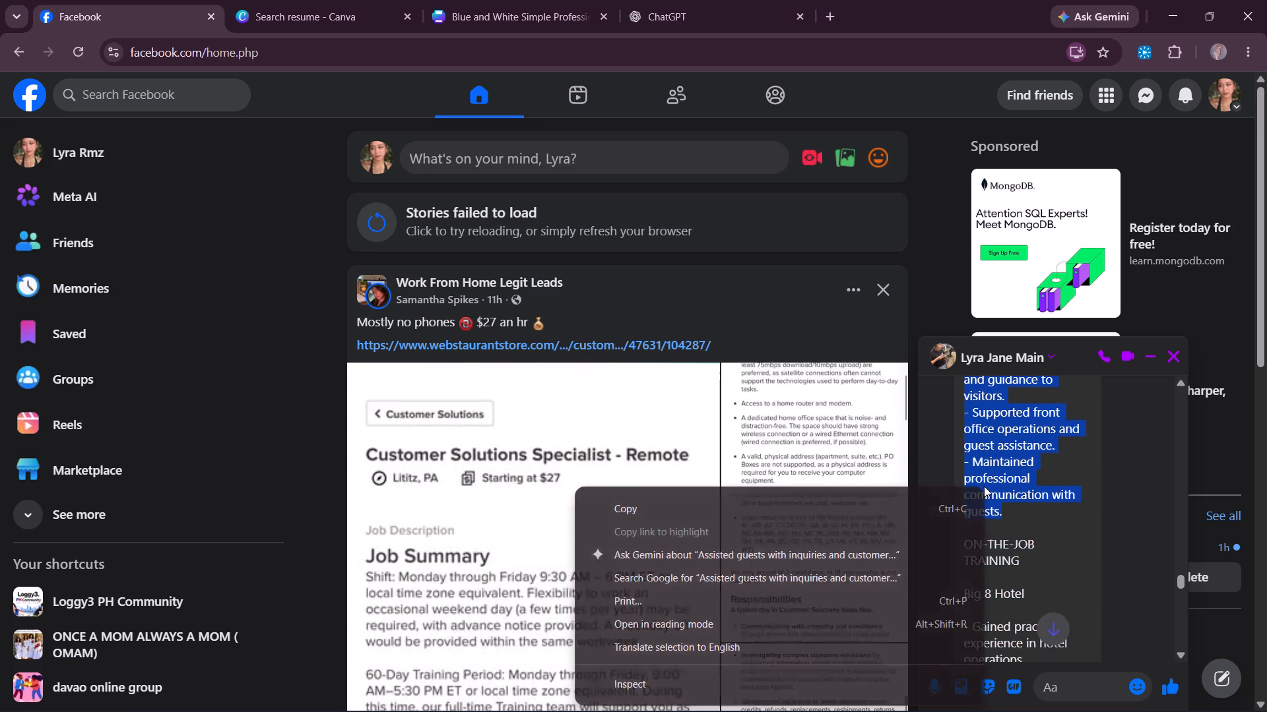
click(805, 504)
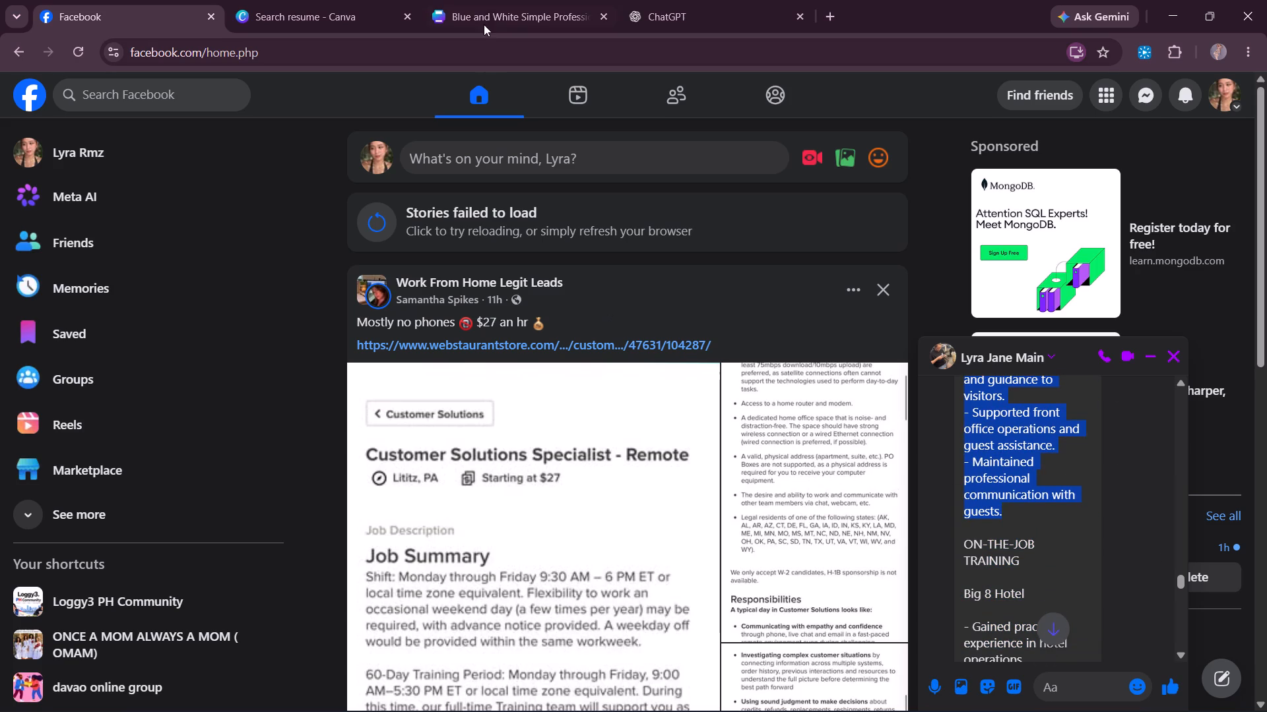
Back in the Canva resume, replace the placeholder description under "Front Office Staff / Tour Guide" with the copied duties.
click(492, 13)
double_click(795, 415)
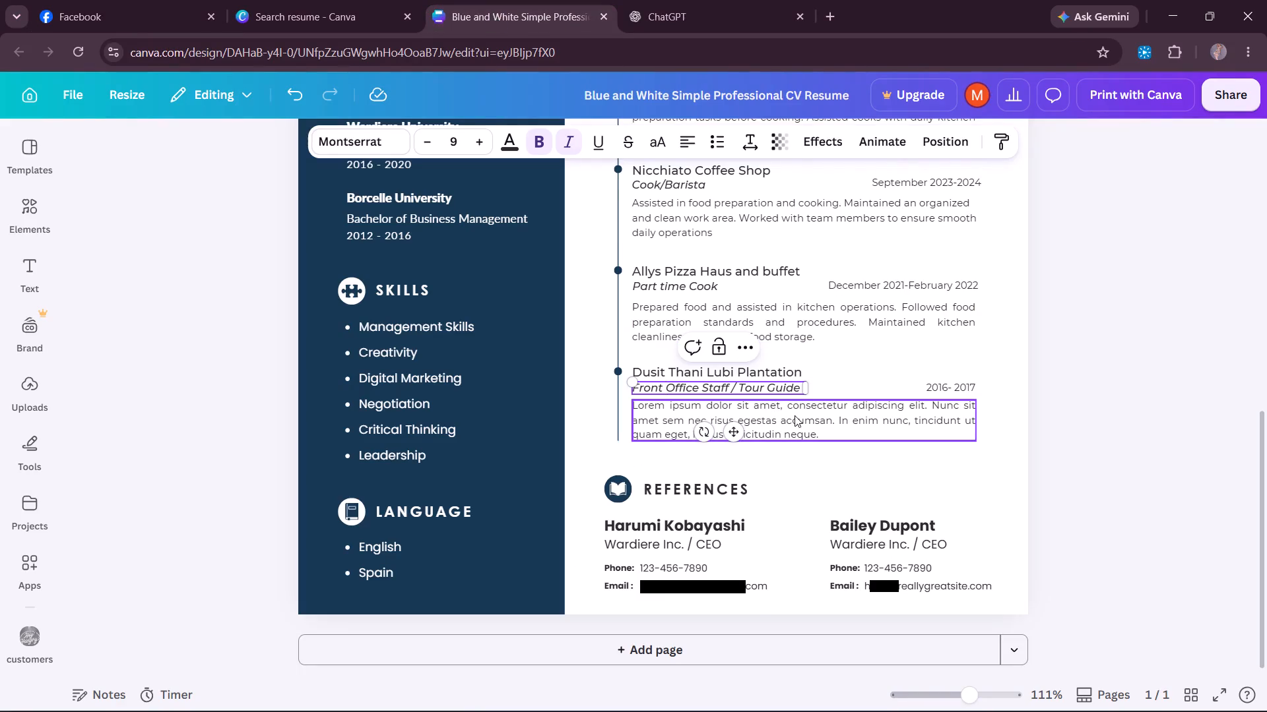
key(ctrl+v)
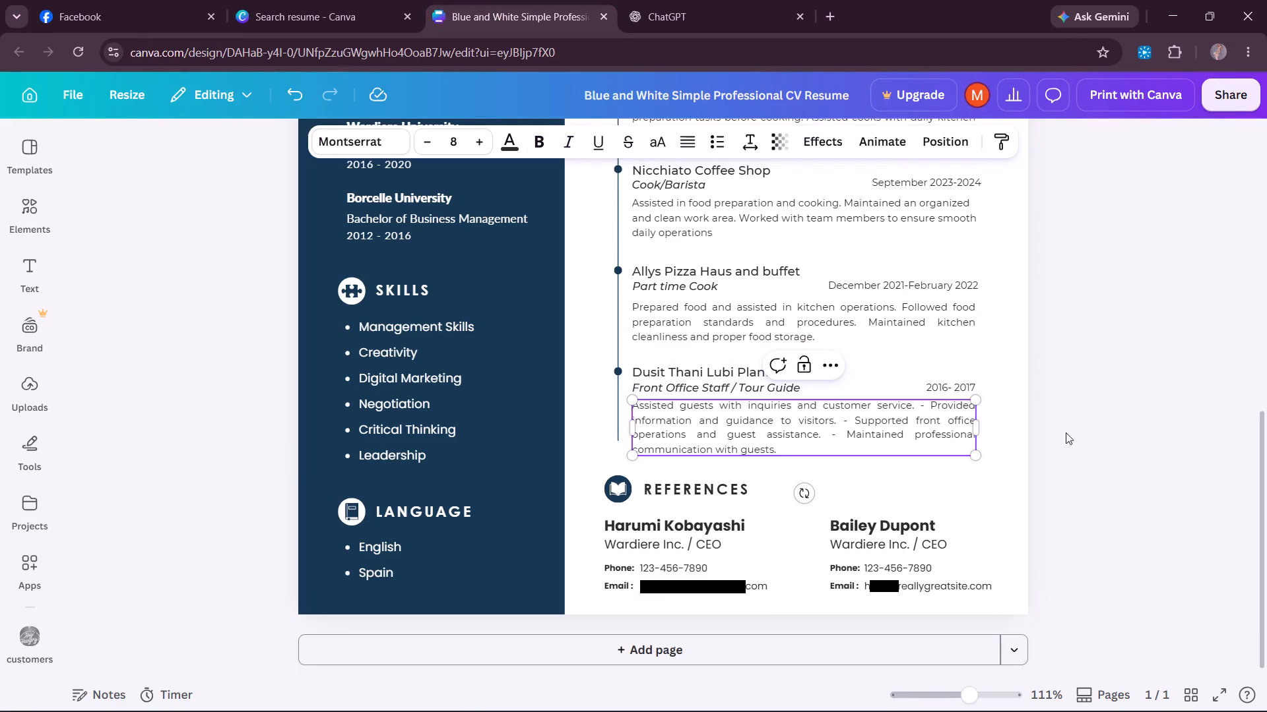
click(1080, 433)
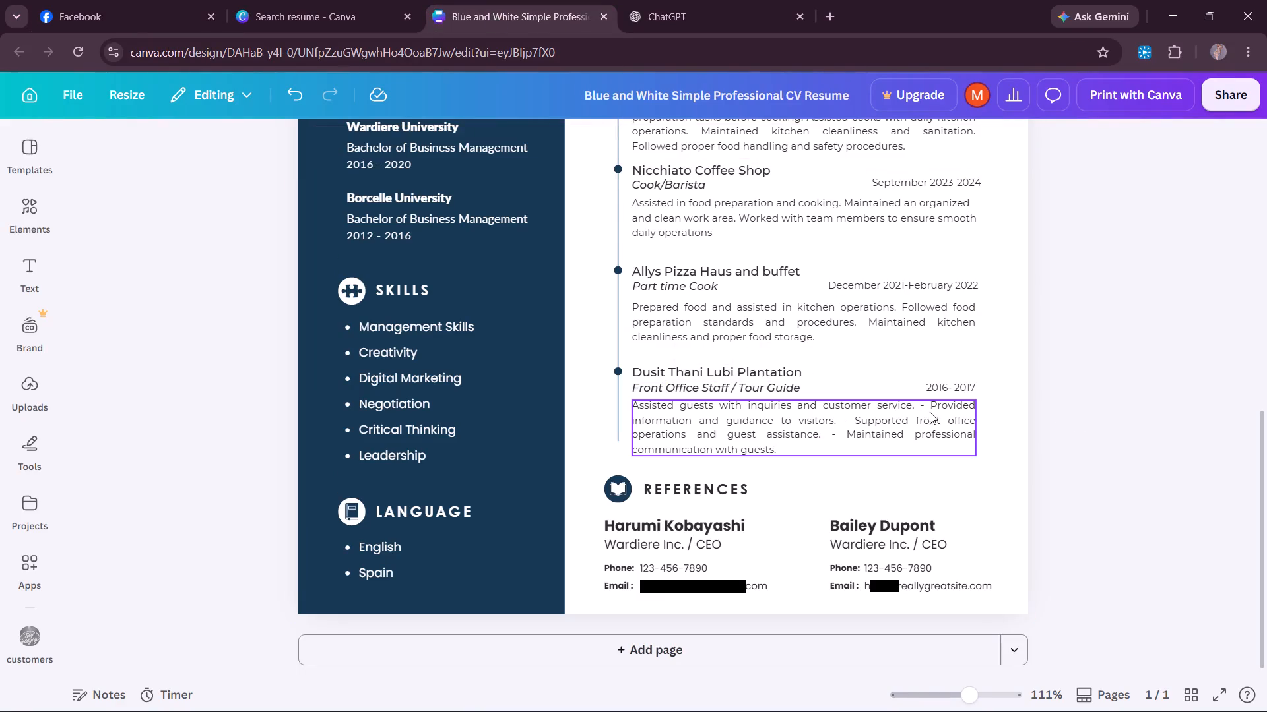
Remove the dashes before "Provided", "Supported" and "Maintained" in the Dusit Thani description, keeping a single space between sentences.
double_click(927, 406)
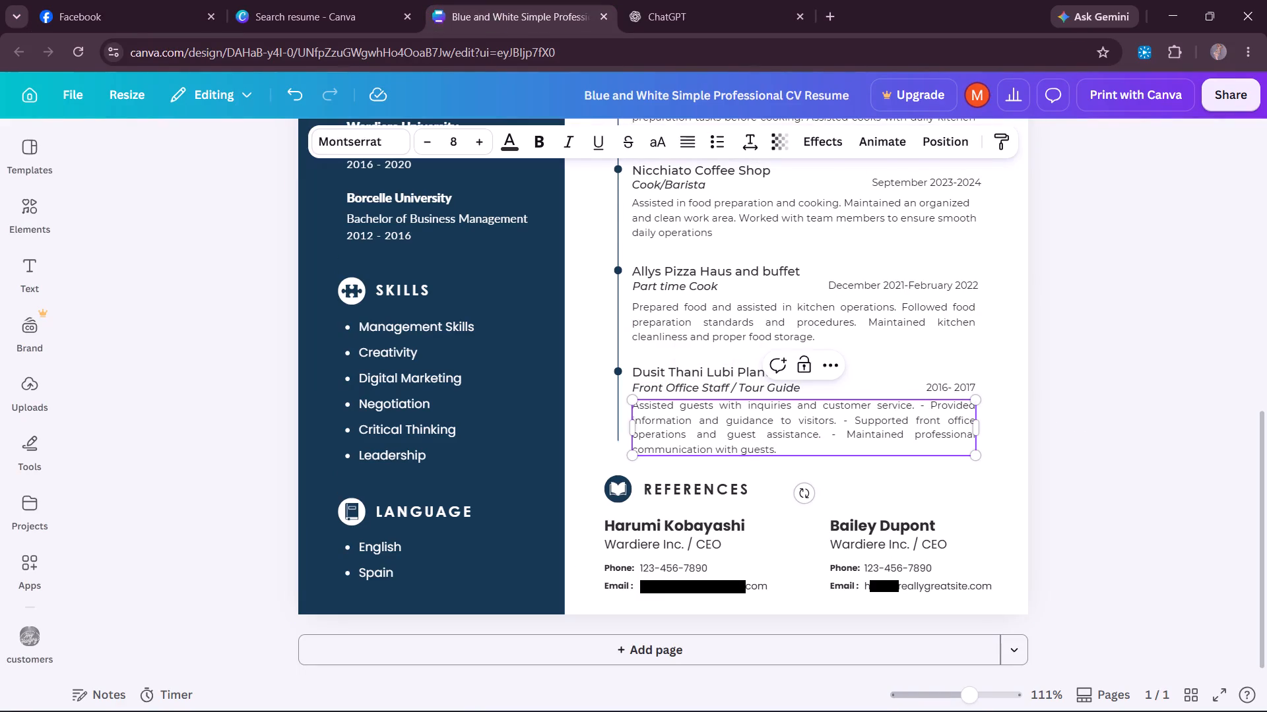
key(BackSpace)
key(BackSpace)
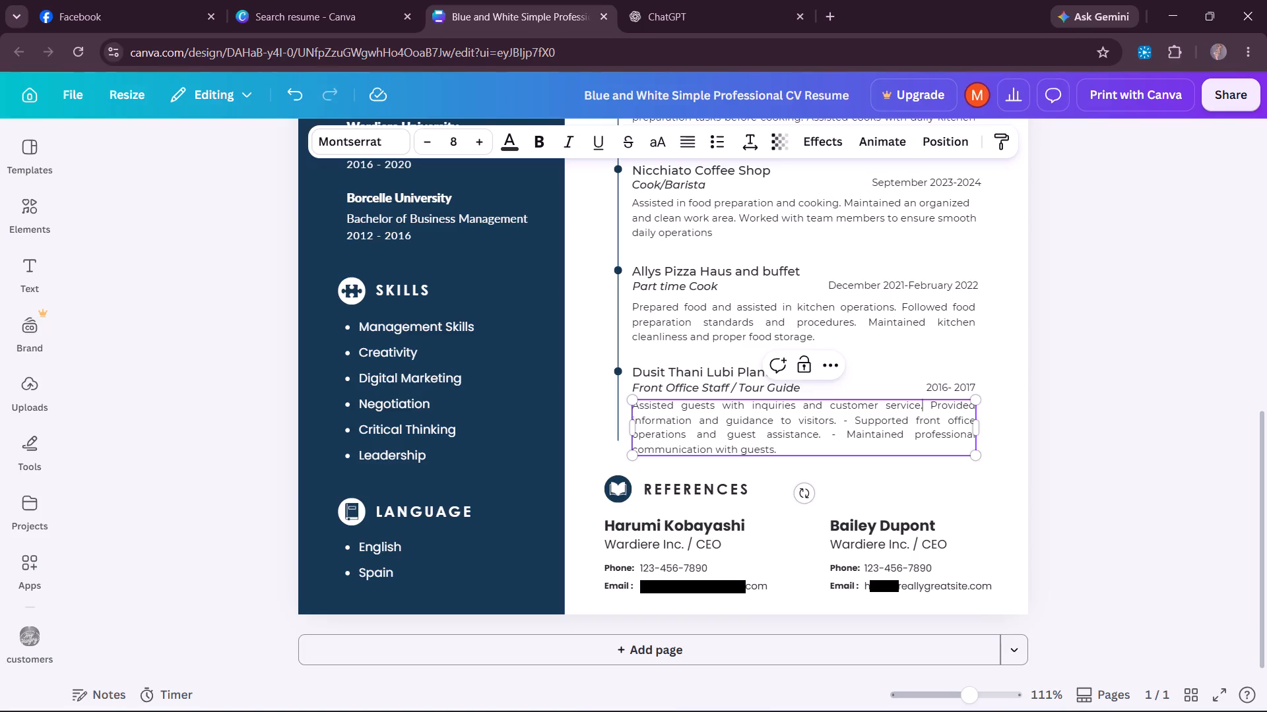
click(849, 417)
key(BackSpace)
key(BackSpace)
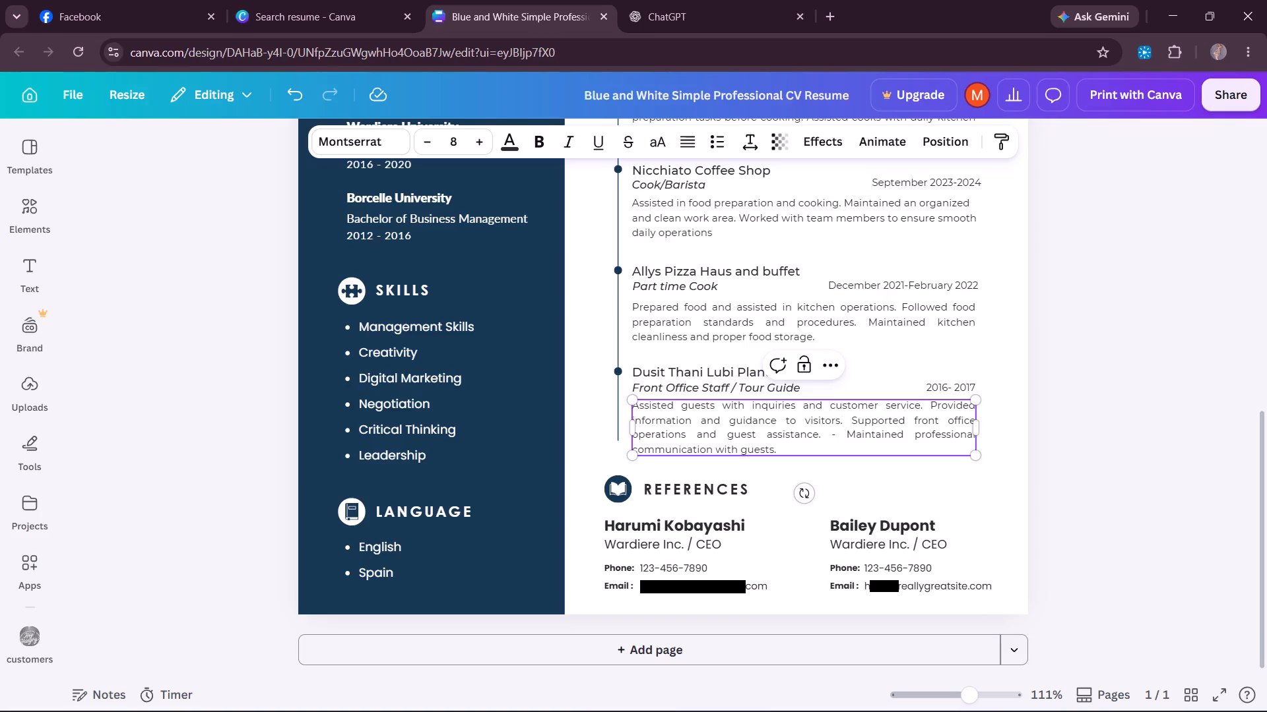
click(847, 435)
key(BackSpace)
key(BackSpace)
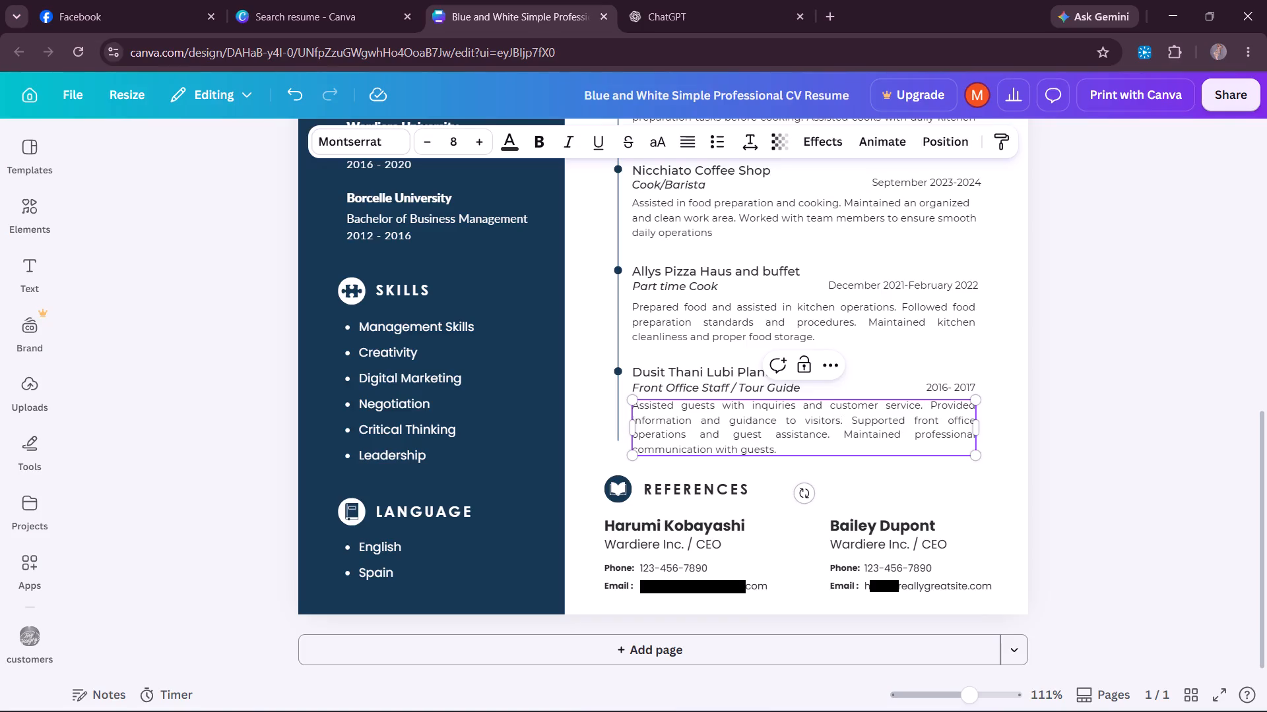
key(BackSpace)
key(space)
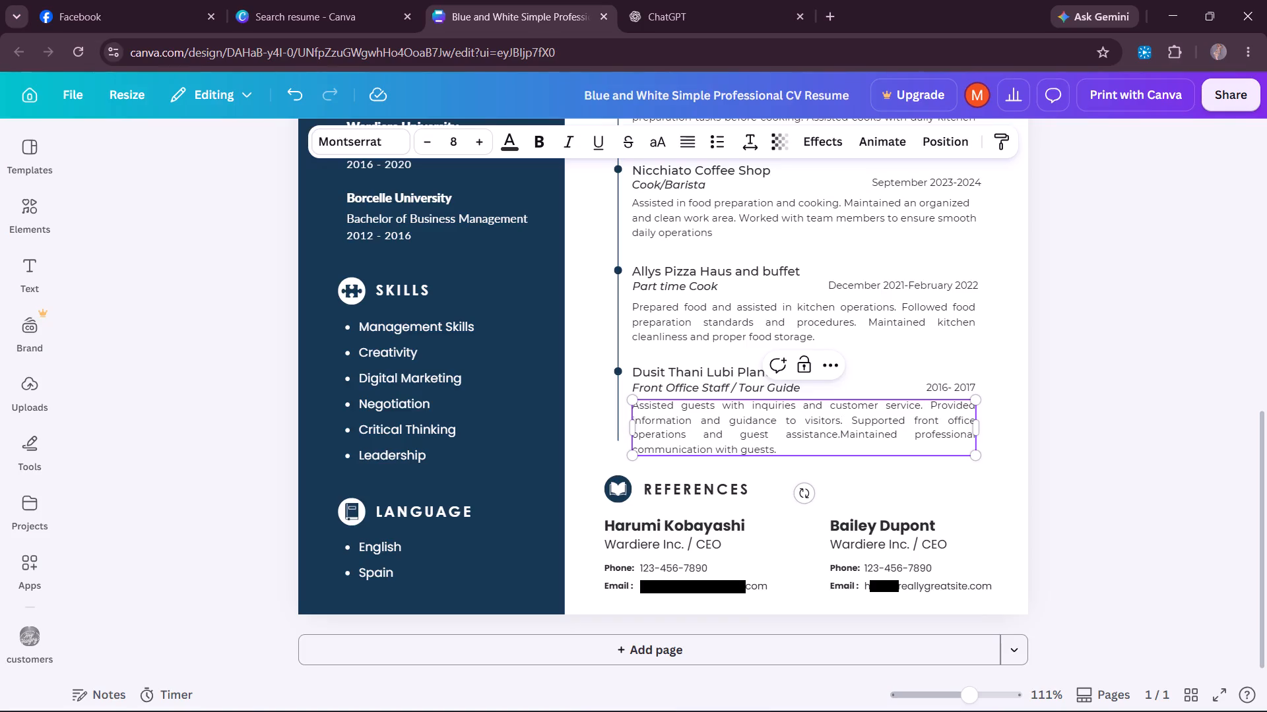
click(1084, 420)
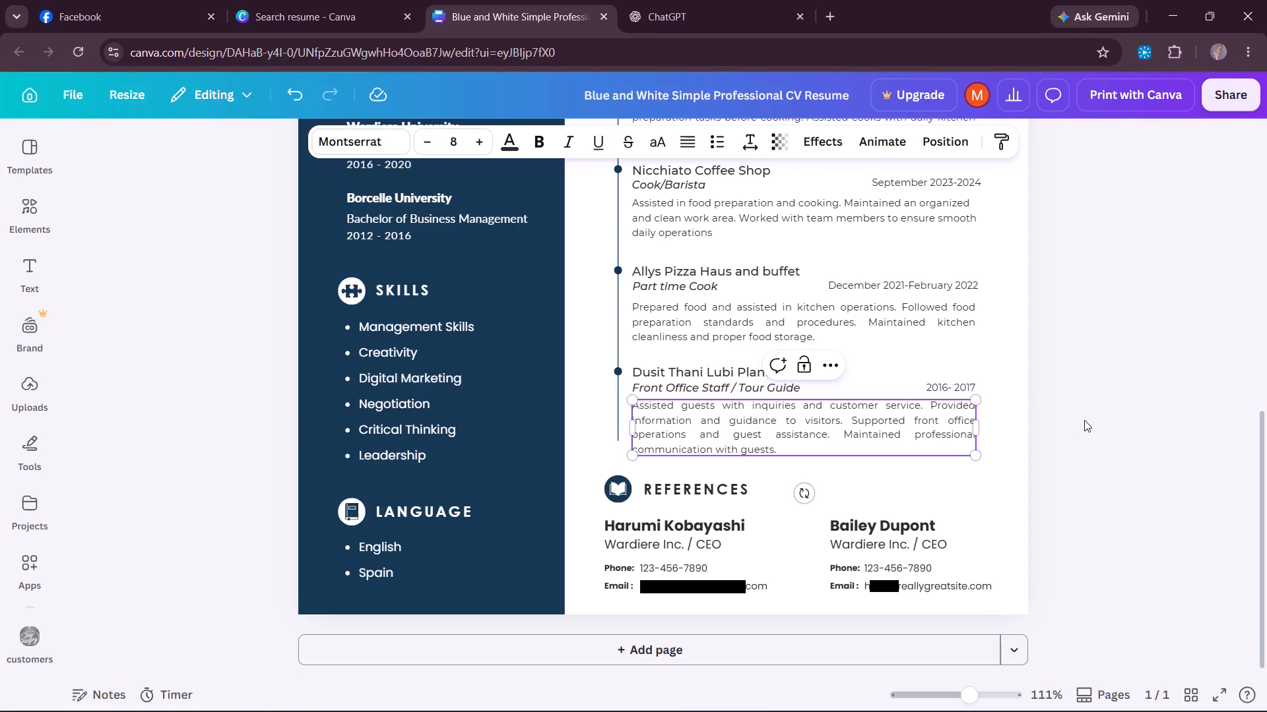
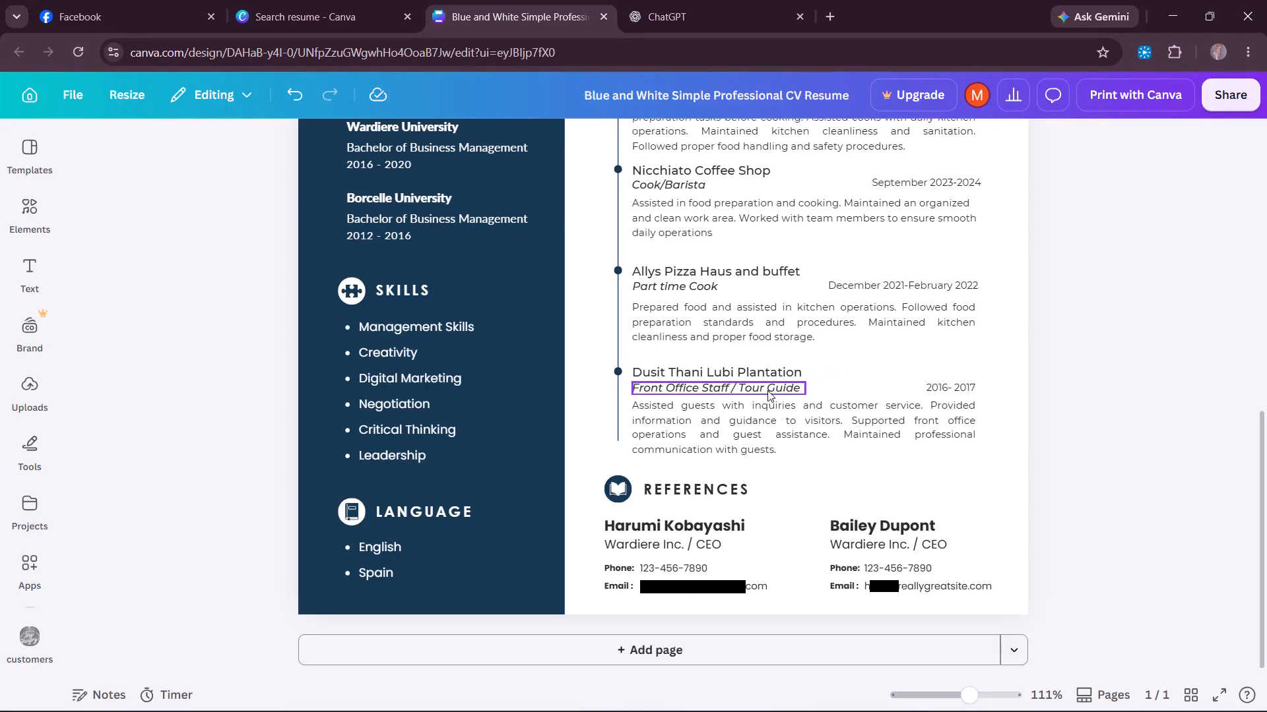
Switch to the Facebook chat to consult the applicant's details that follow the Dusit Thani job description.
click(103, 0)
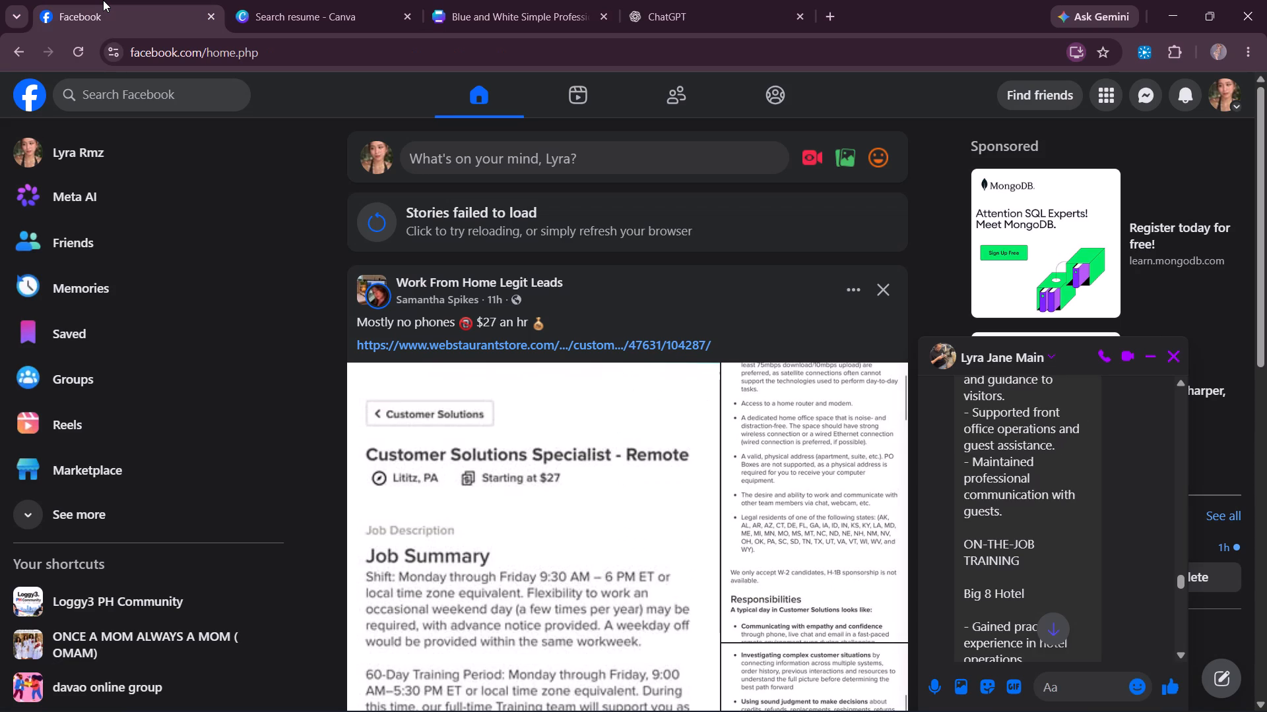
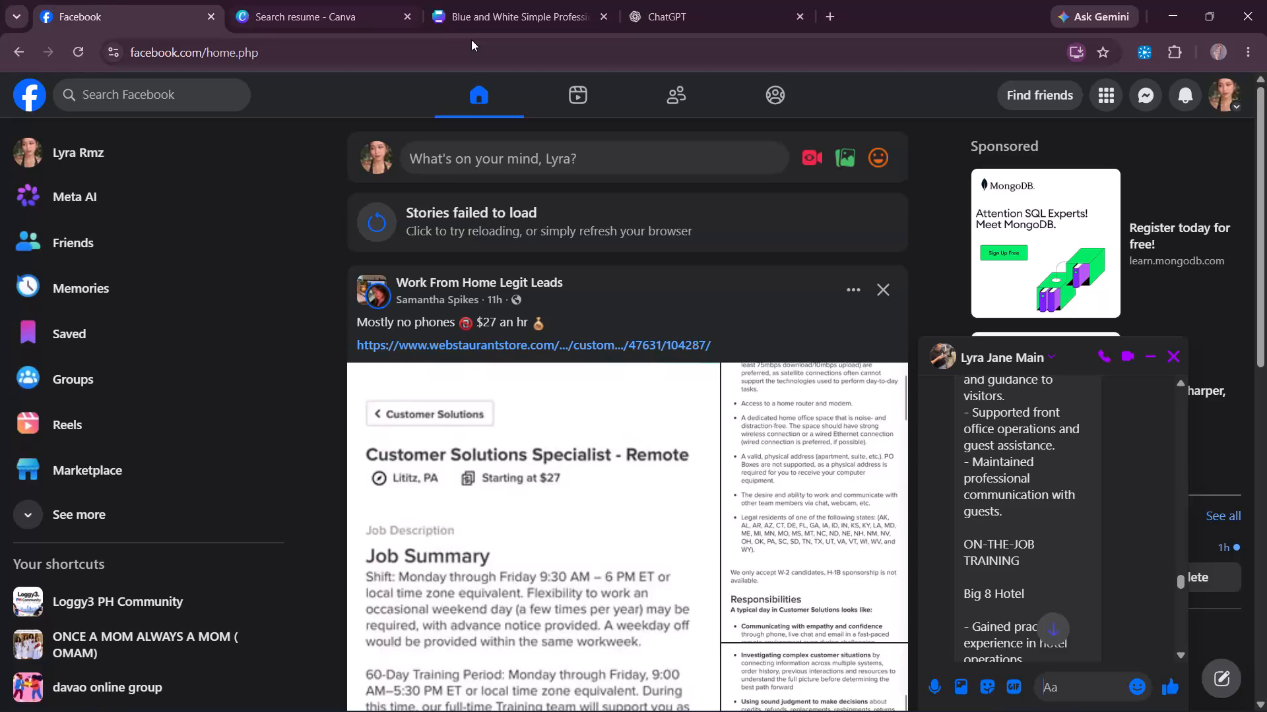
Return to the Canva resume and replace the Dusit Thani Lubi Plantation employment dates with text beginning "March".
click(521, 27)
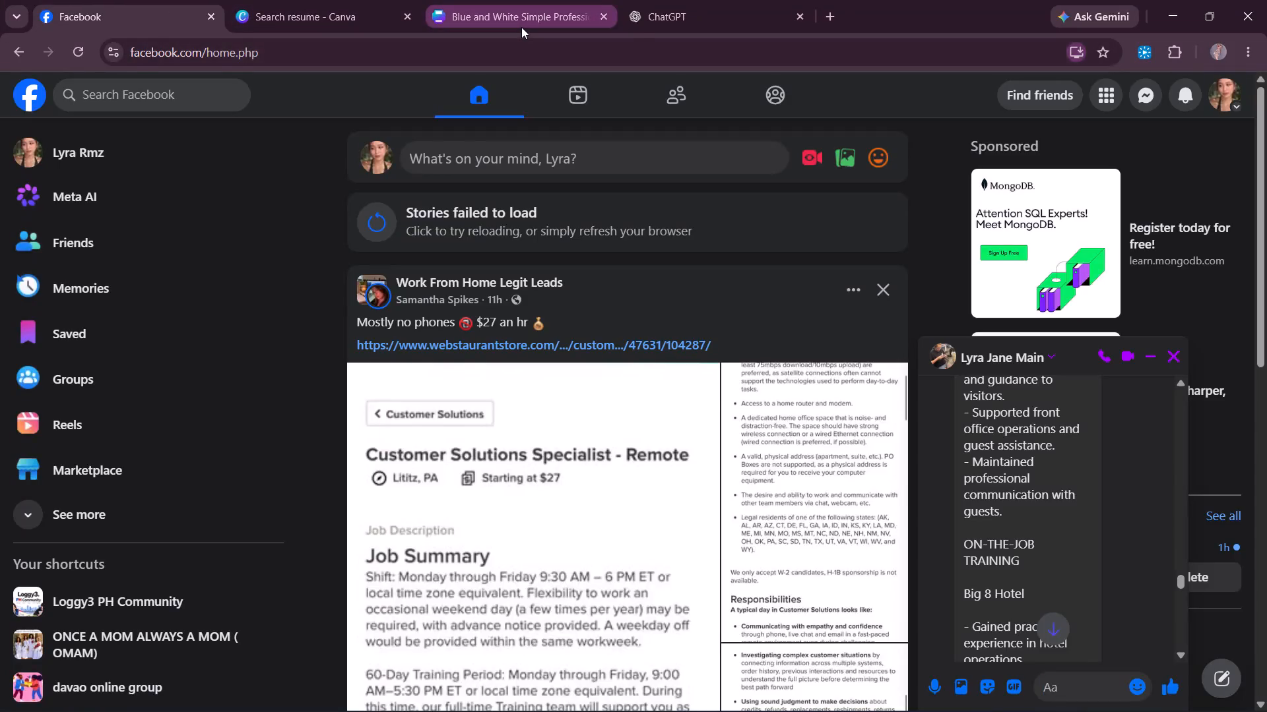
double_click(756, 419)
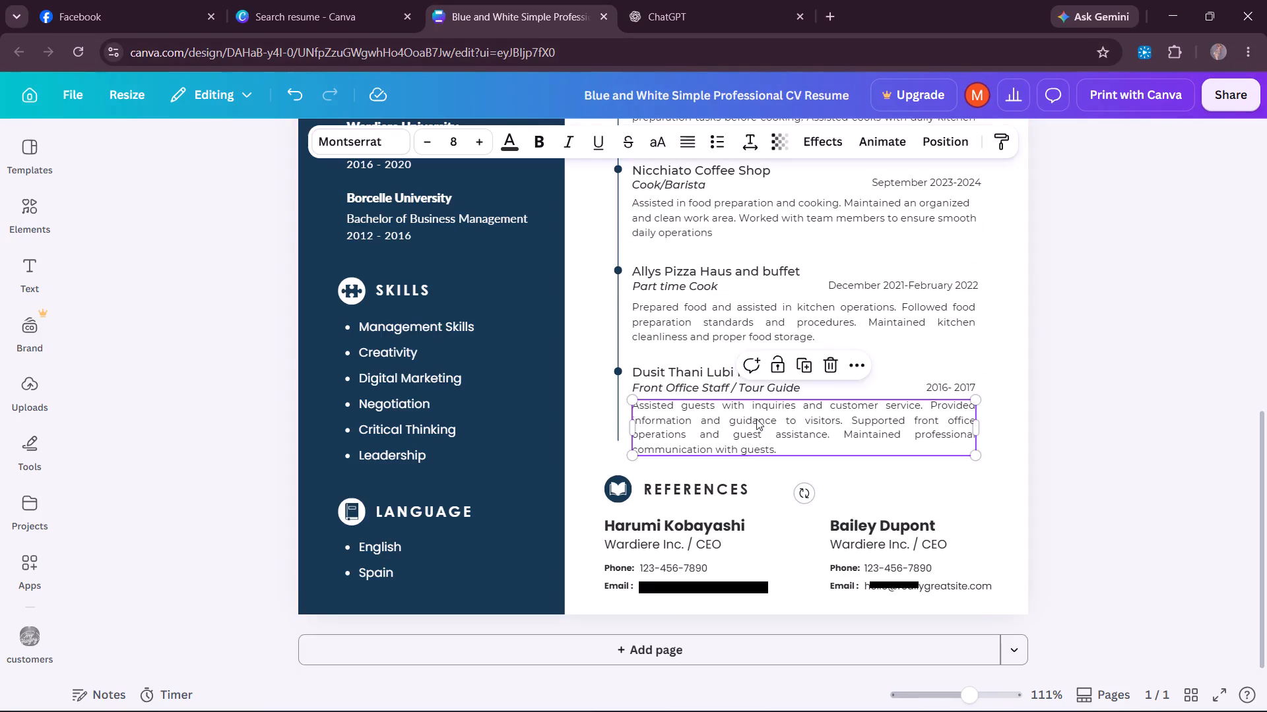
double_click(942, 384)
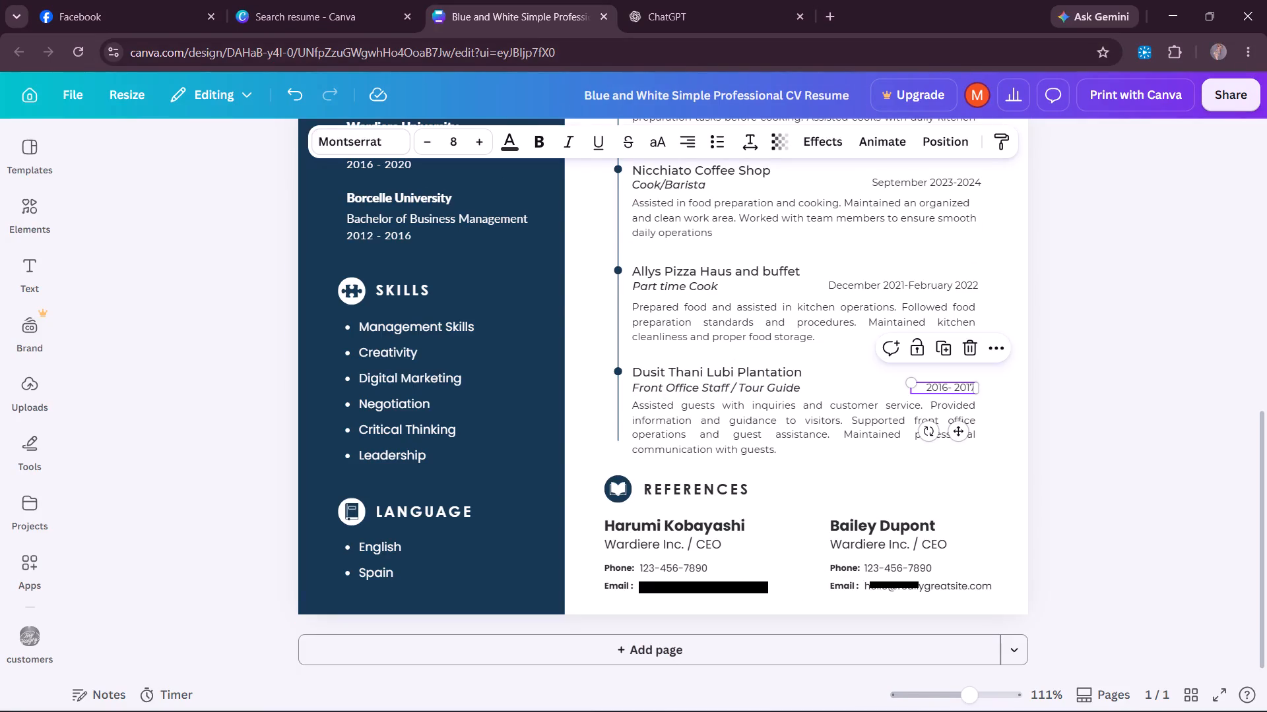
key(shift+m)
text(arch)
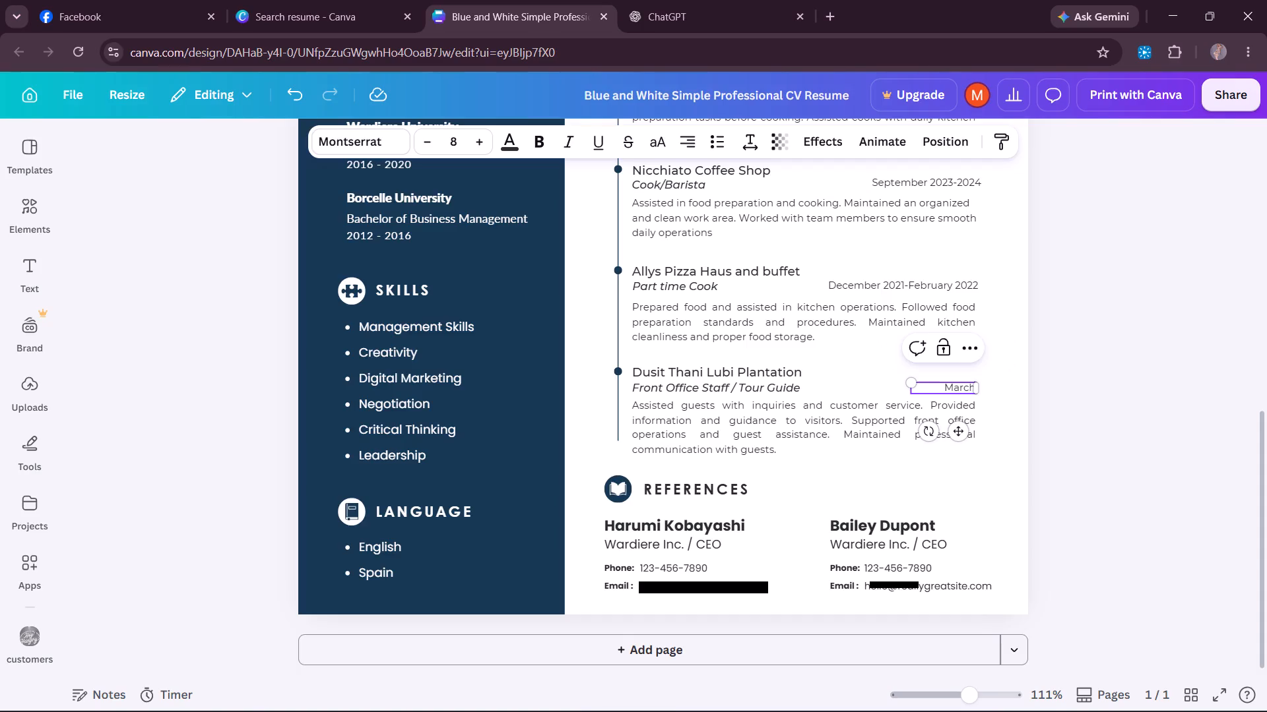
Complete the Dusit Thani Lubi Plantation date as "March-November 2021" and widen its text box so it fits on one line.
text(-NI)
text(ovember 2021)
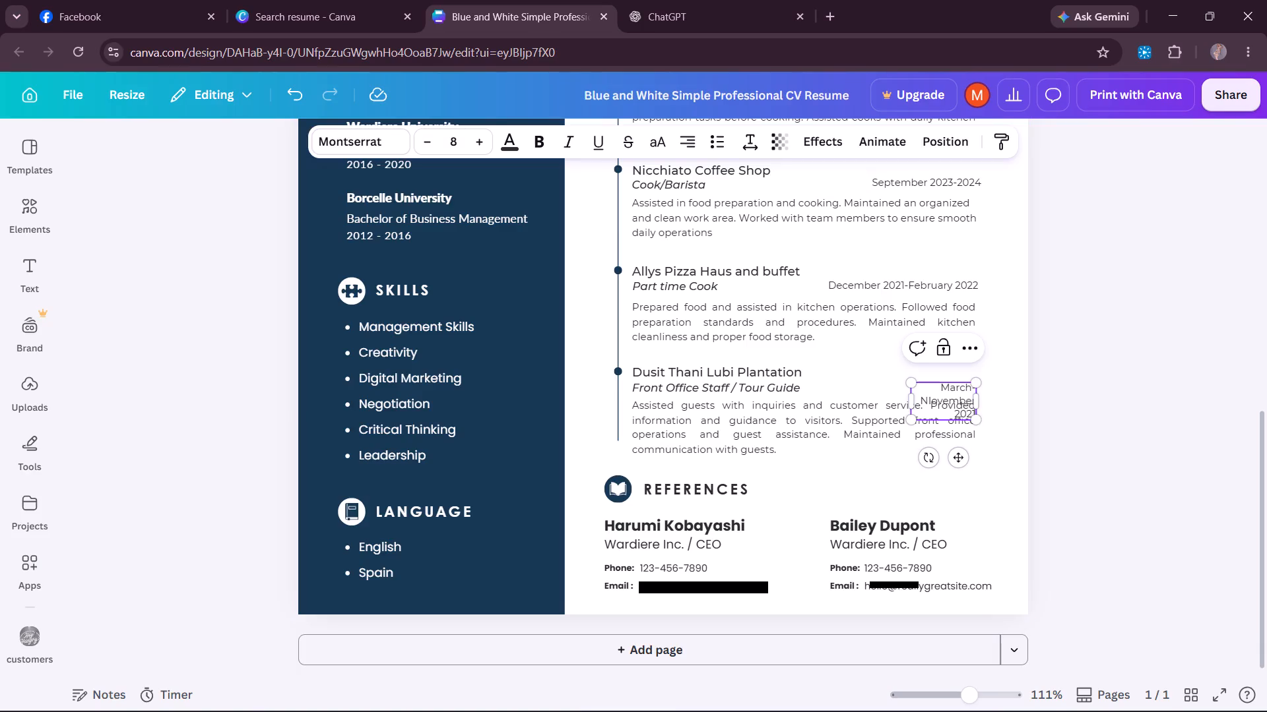
drag(909, 401, 857, 395)
click(1148, 398)
scroll(1148, 398, up, 1)
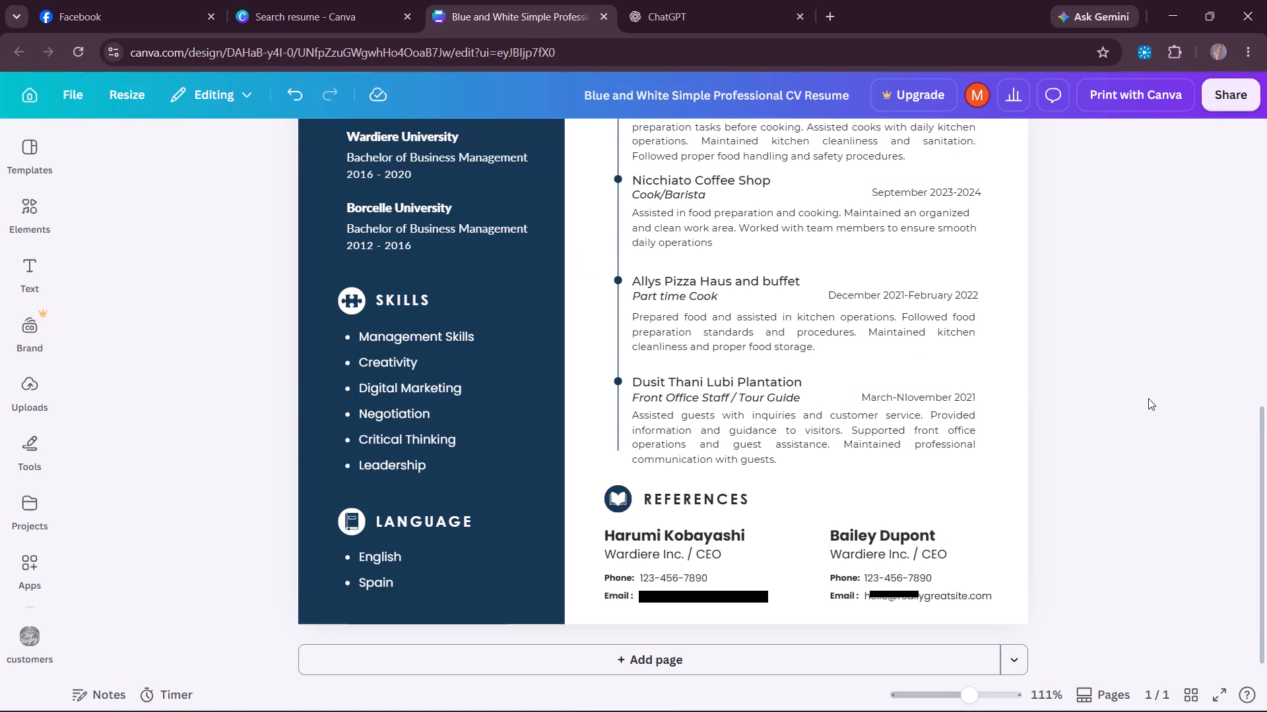
scroll(1148, 398, up, 1)
double_click(906, 403)
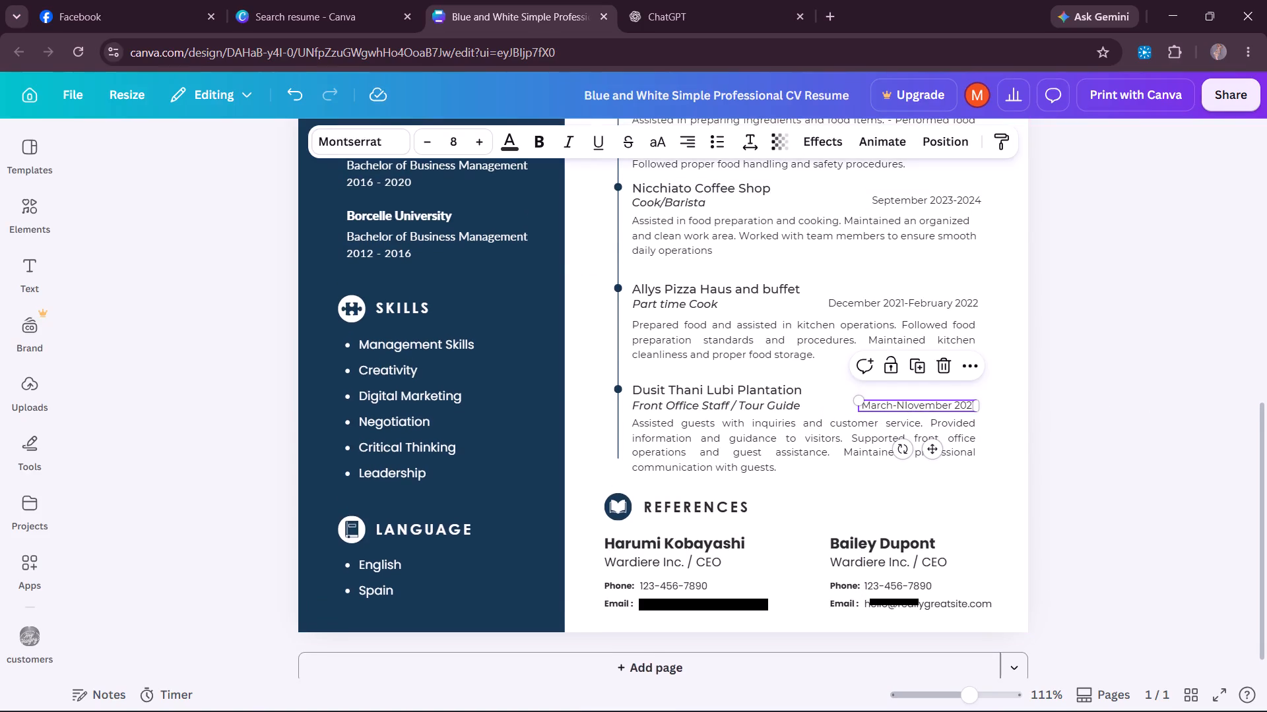
click(907, 403)
key(BackSpace)
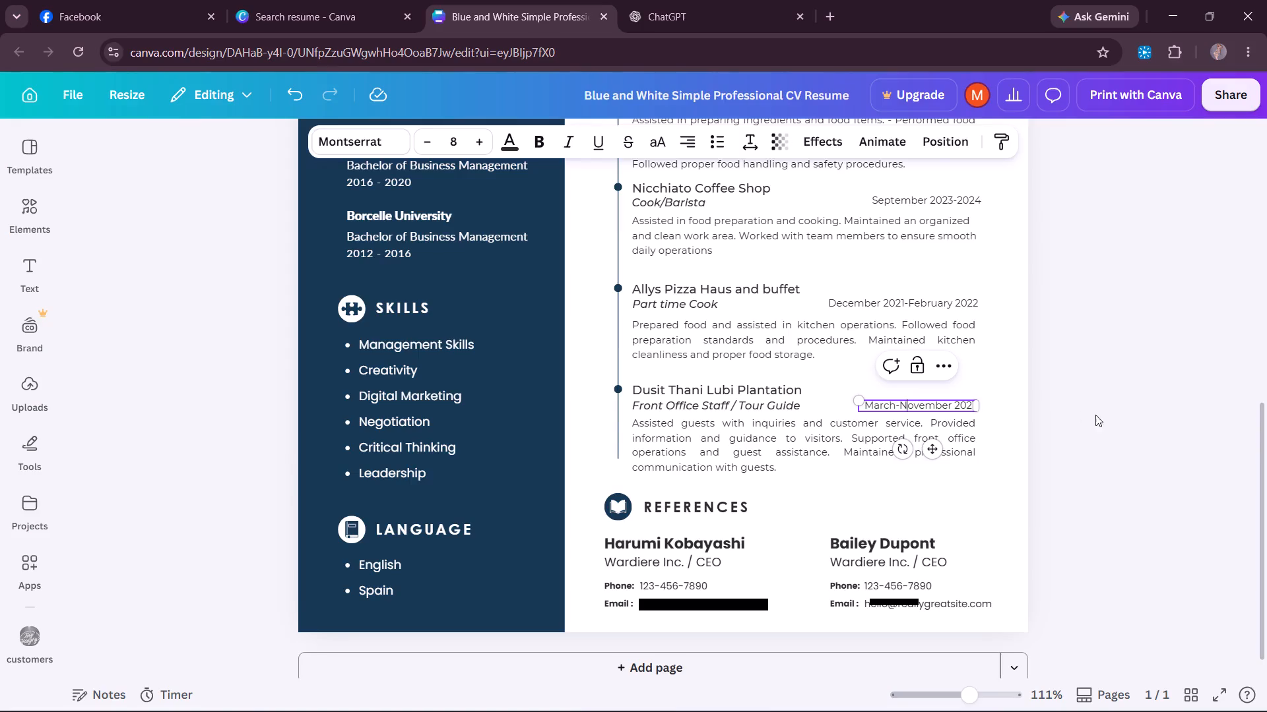
click(1120, 416)
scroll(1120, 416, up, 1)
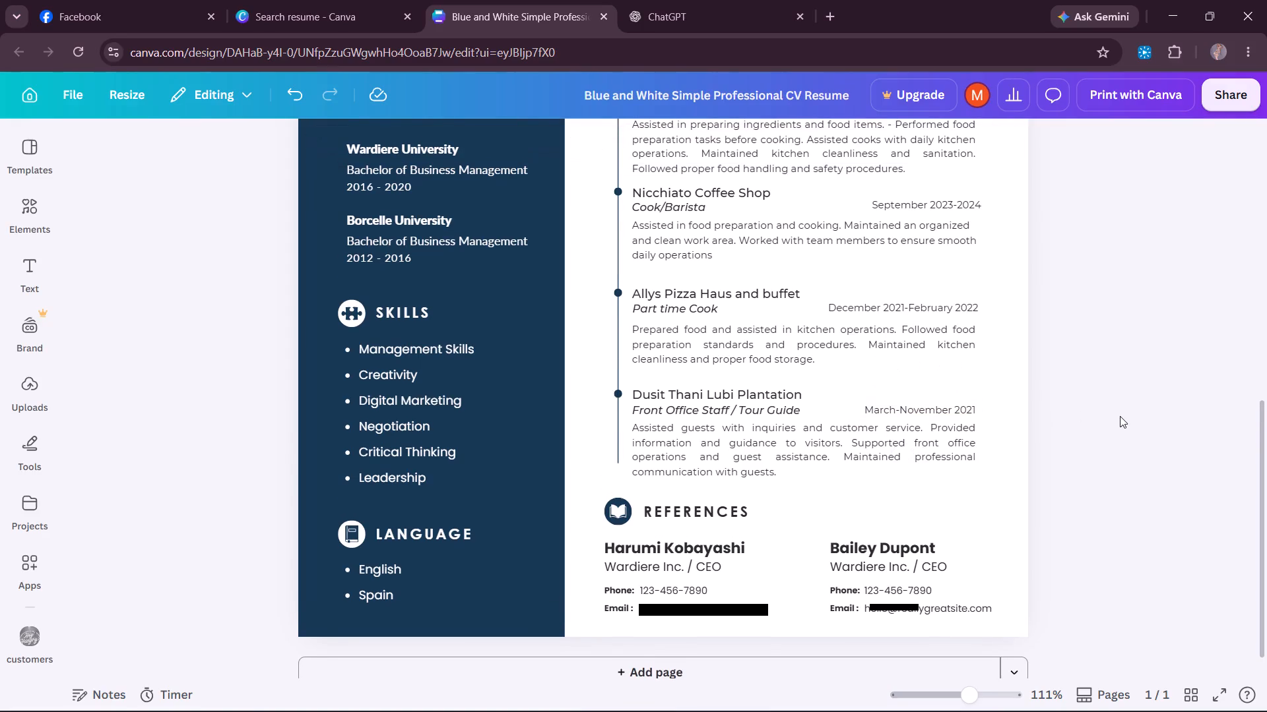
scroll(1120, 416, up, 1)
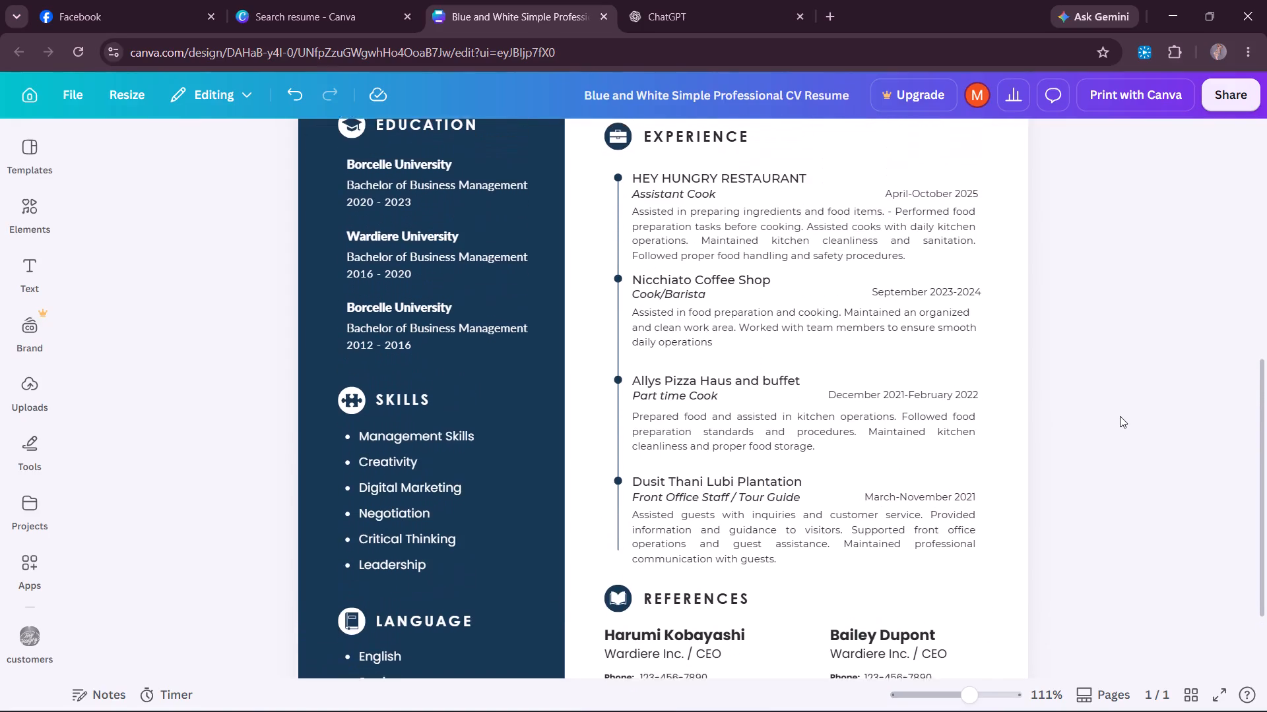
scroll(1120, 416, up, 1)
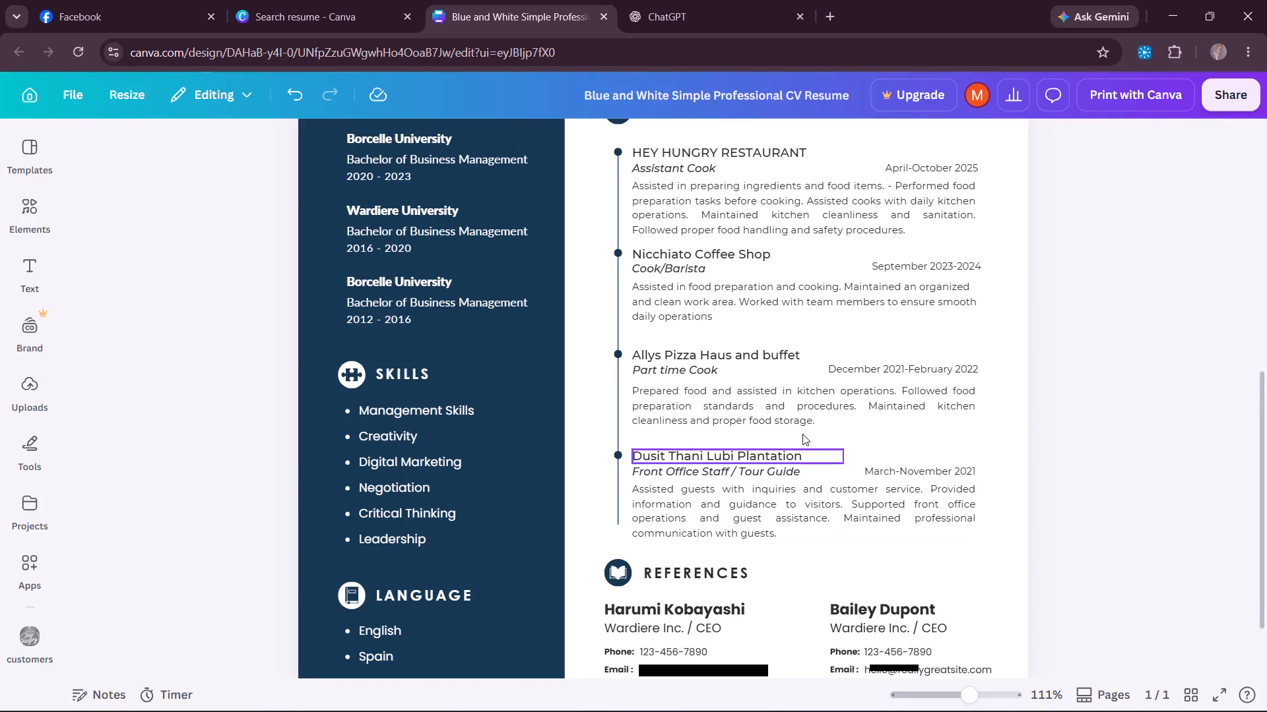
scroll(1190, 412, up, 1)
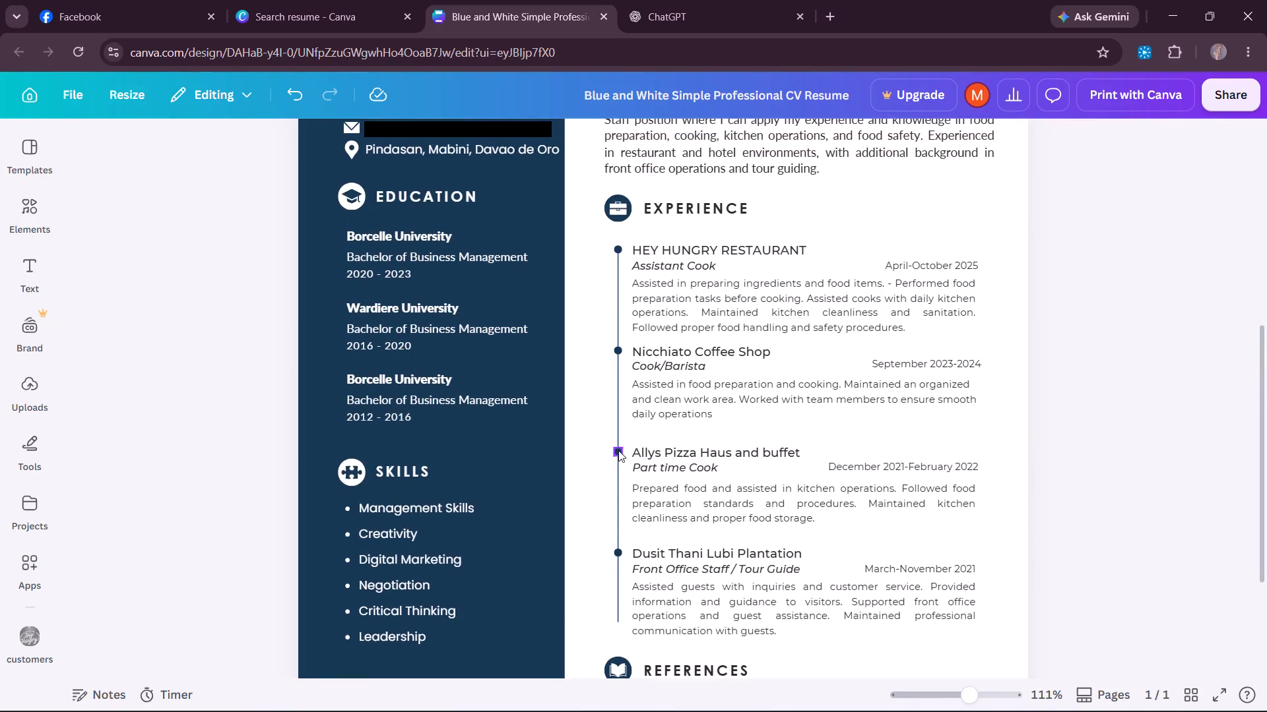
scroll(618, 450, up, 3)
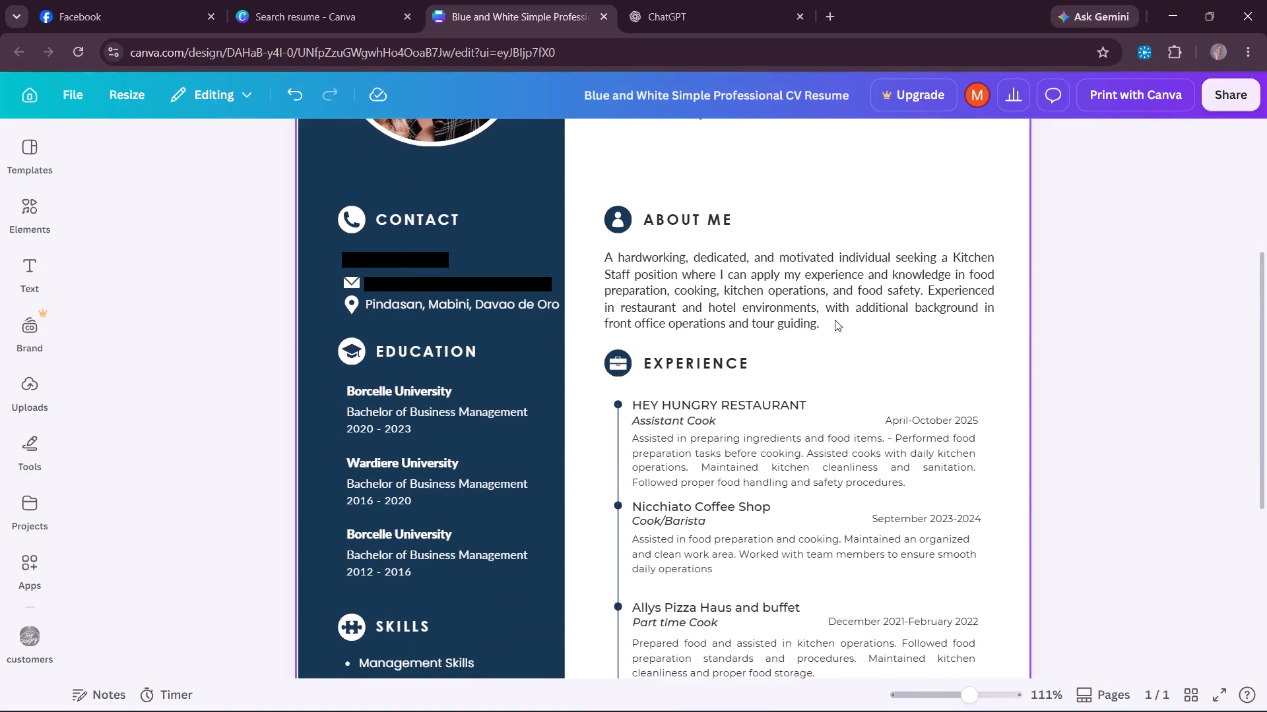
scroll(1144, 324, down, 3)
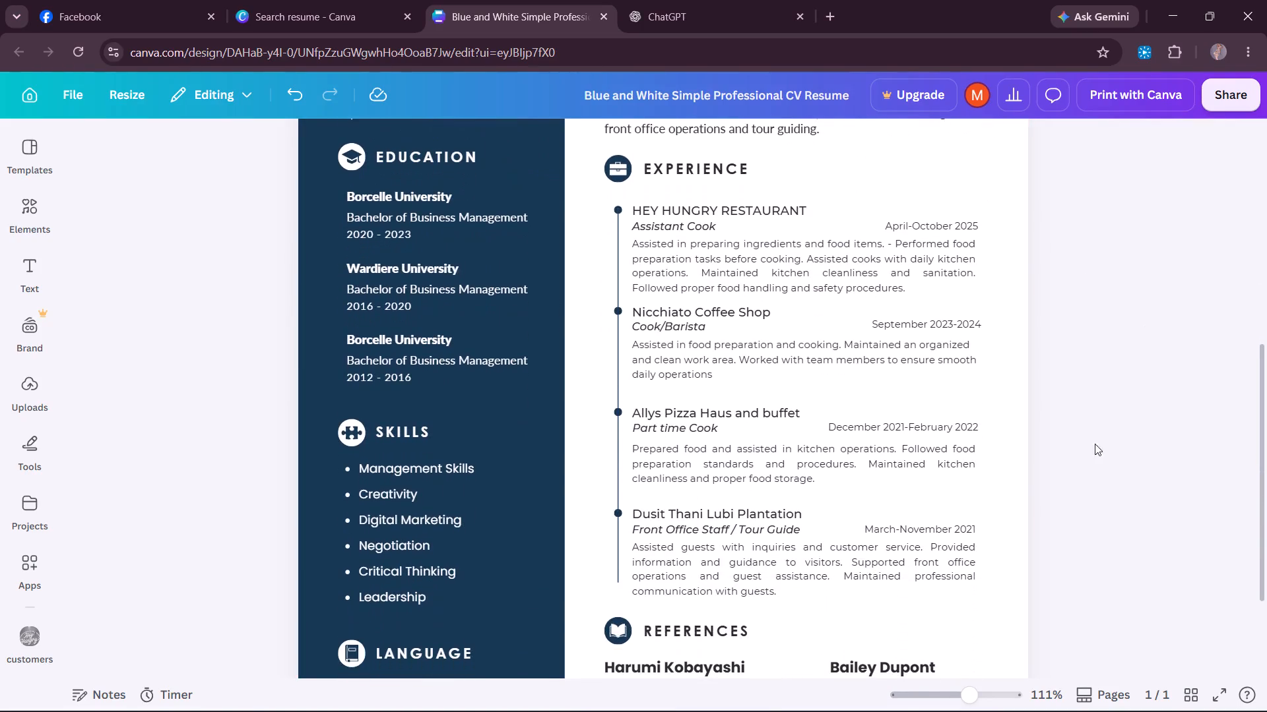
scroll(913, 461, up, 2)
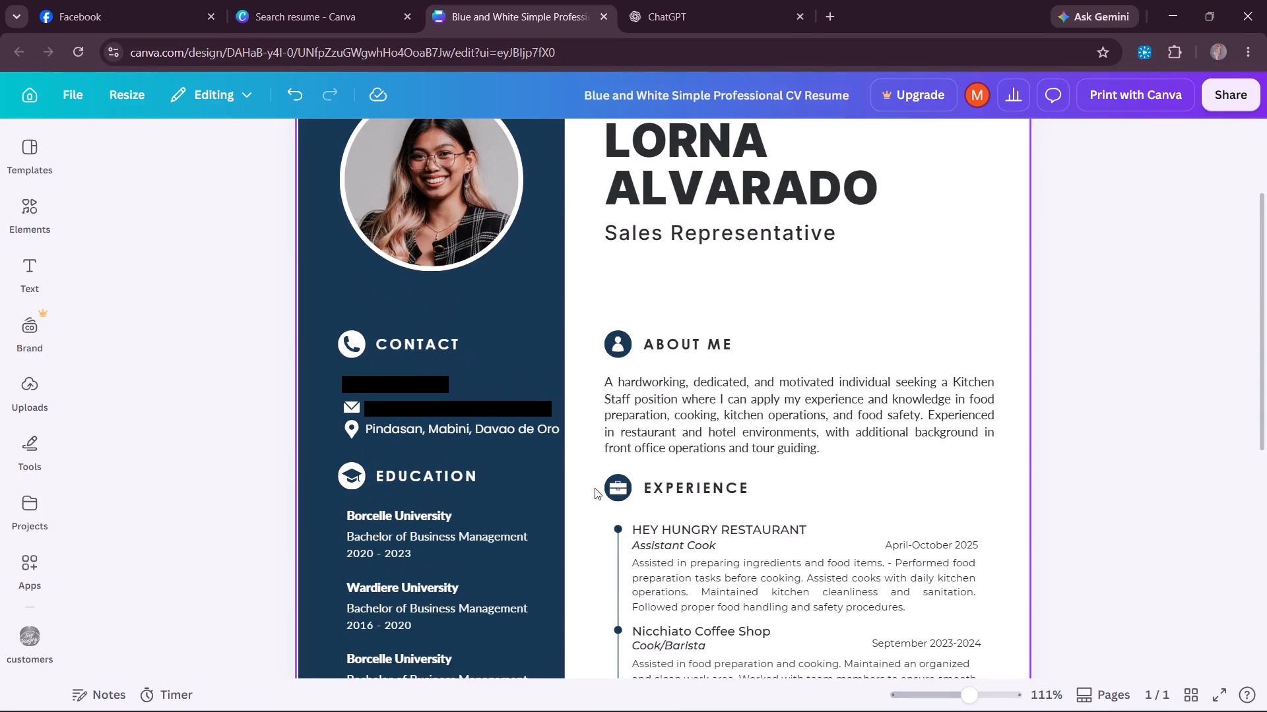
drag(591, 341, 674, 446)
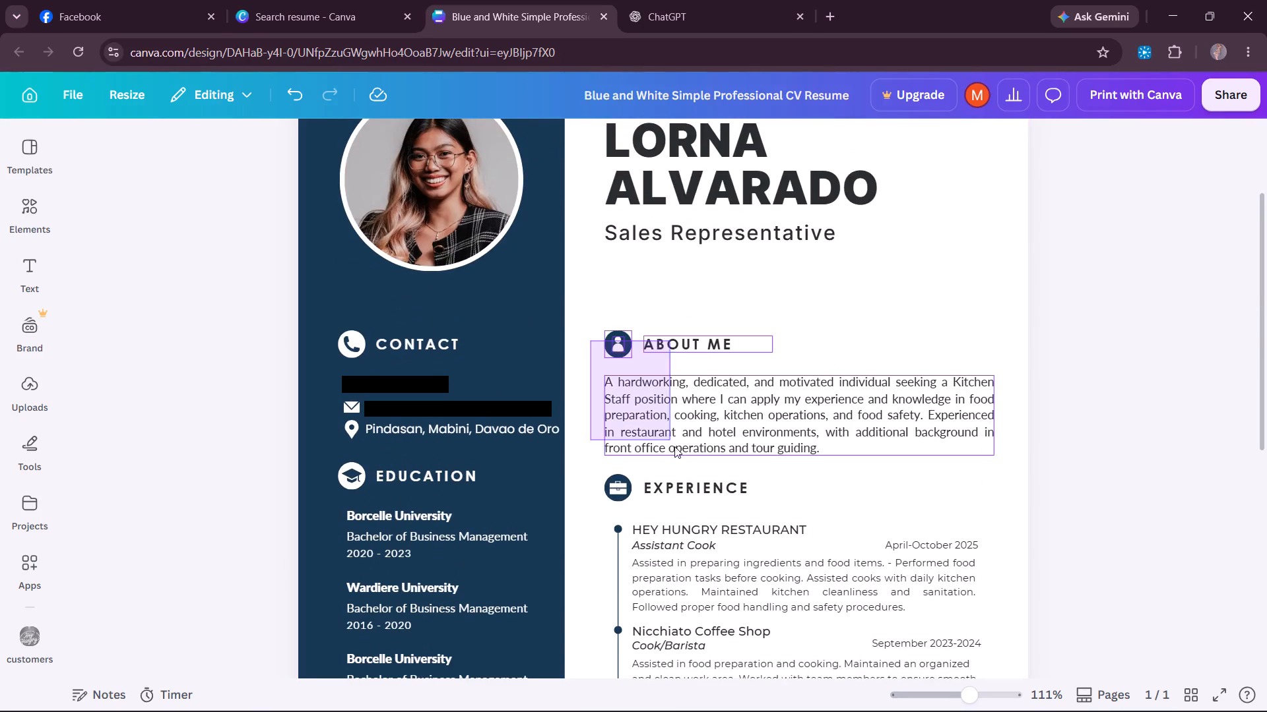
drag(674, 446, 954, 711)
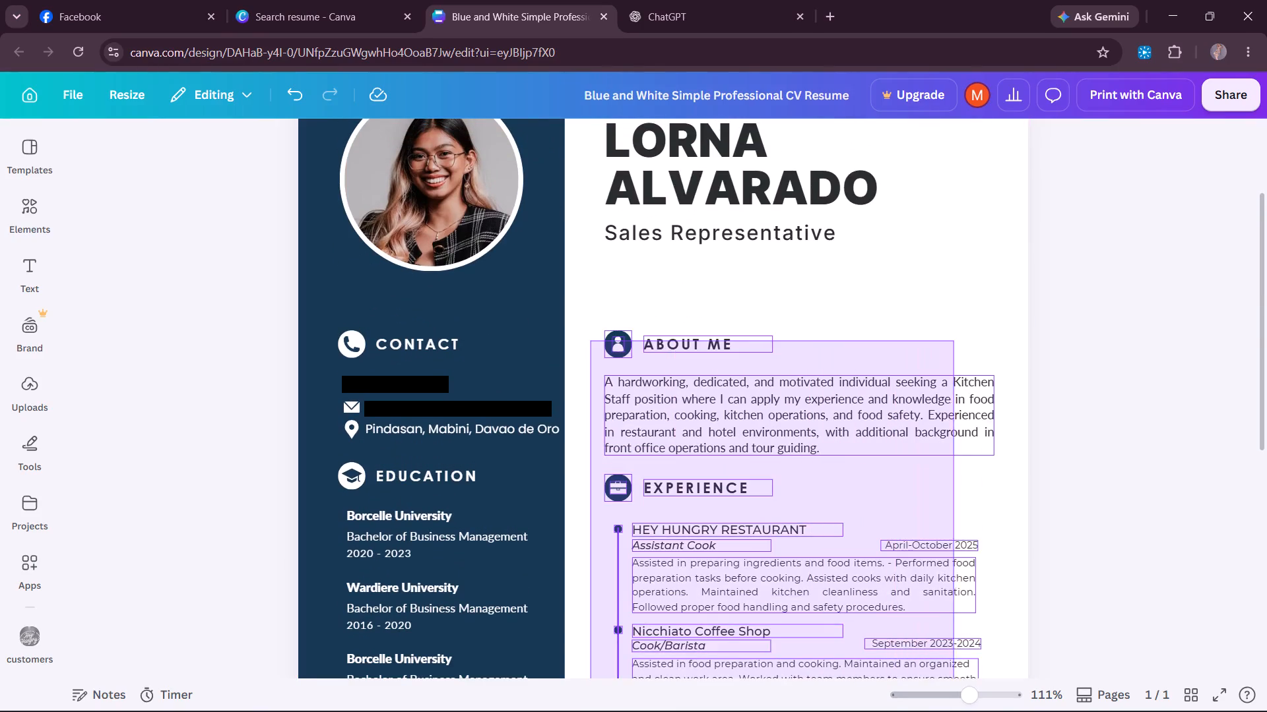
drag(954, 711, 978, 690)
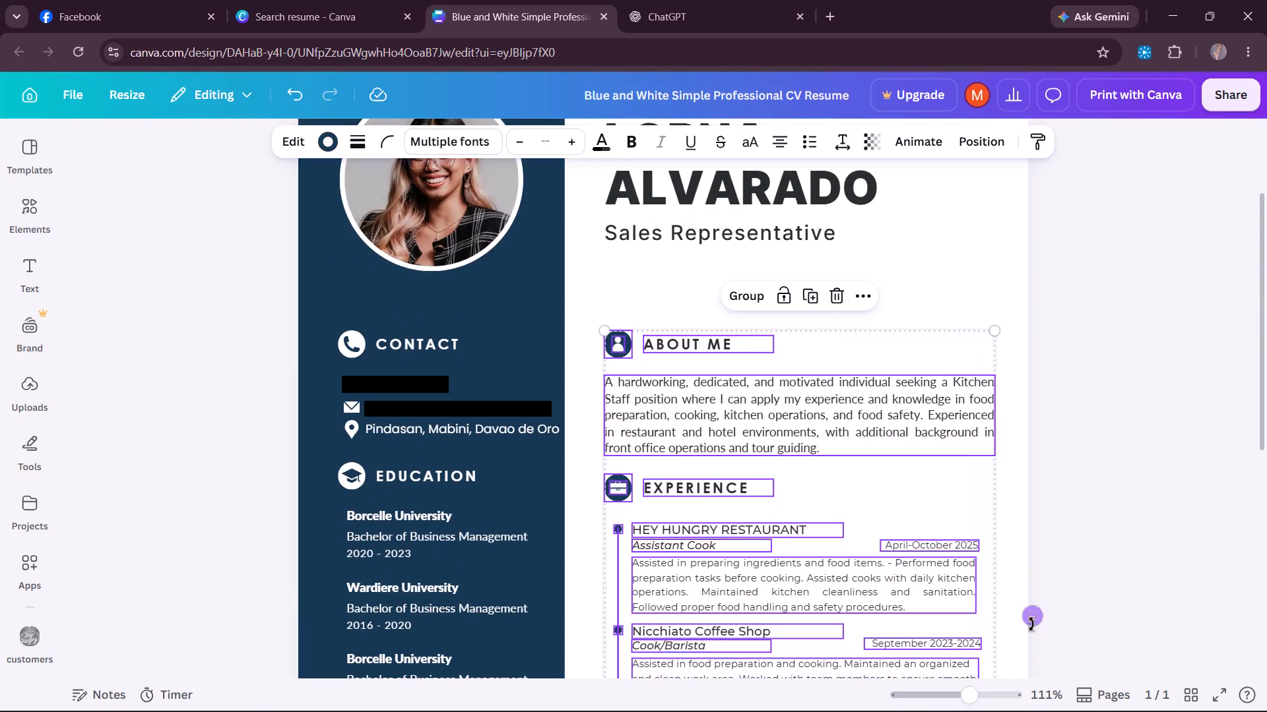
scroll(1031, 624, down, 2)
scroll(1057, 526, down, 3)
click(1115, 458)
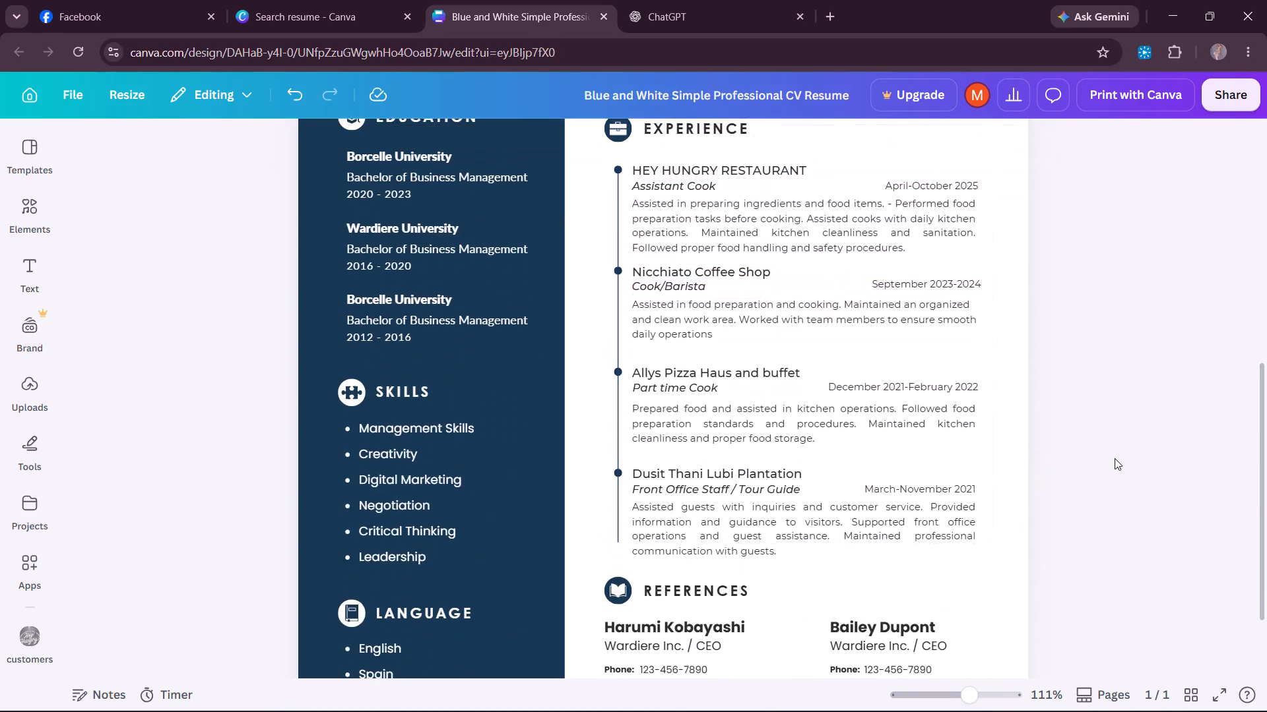
Group all About Me and Experience elements and move the group up to just below the "Sales Representative" title.
click(951, 692)
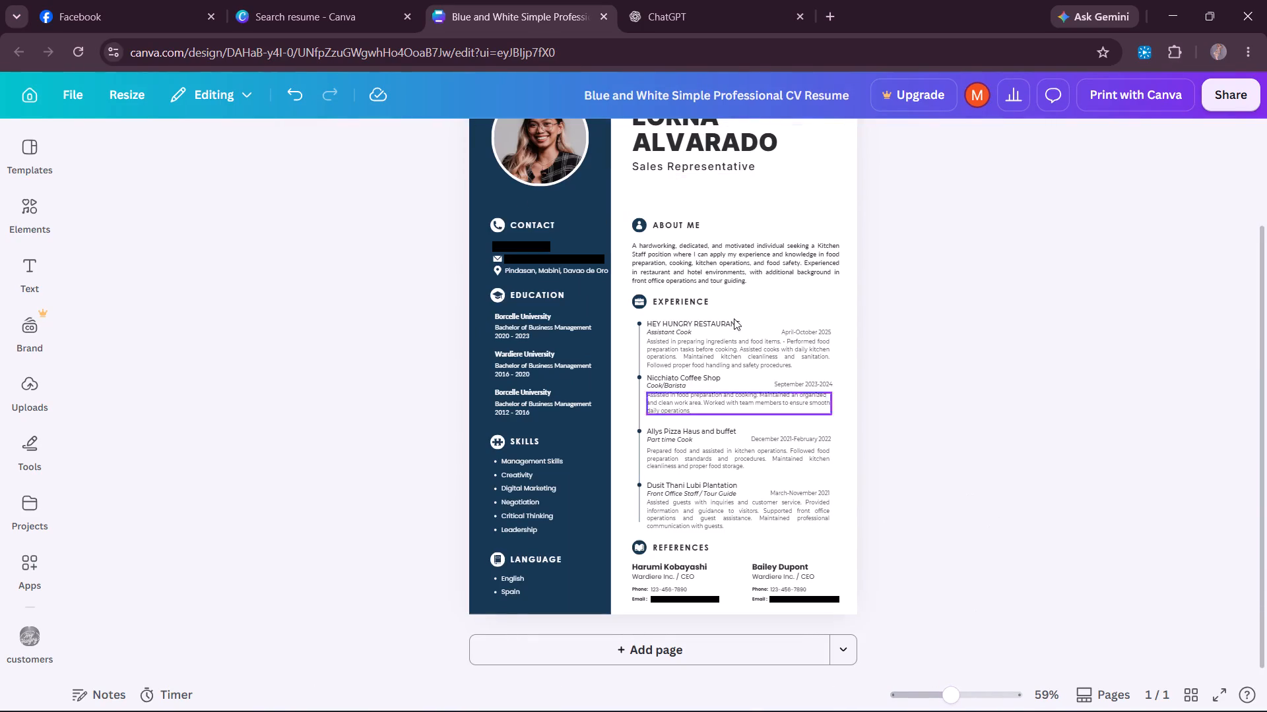
drag(624, 222, 736, 421)
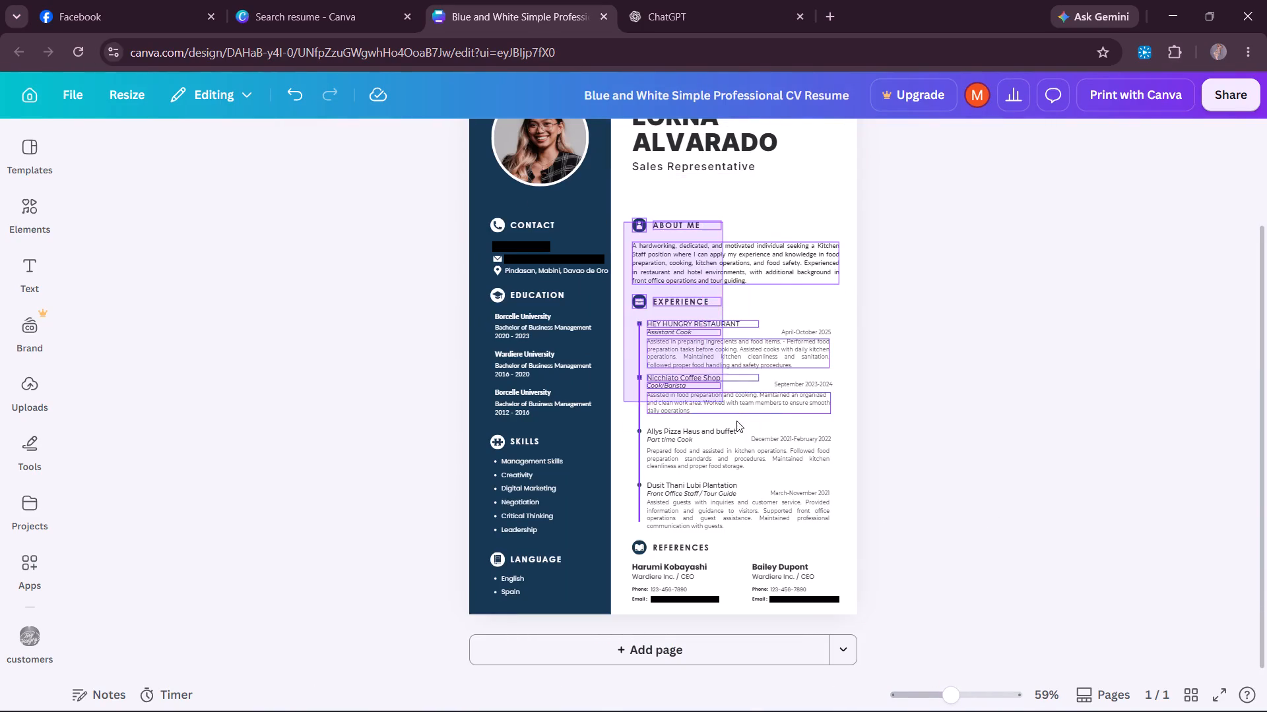
drag(736, 421, 828, 520)
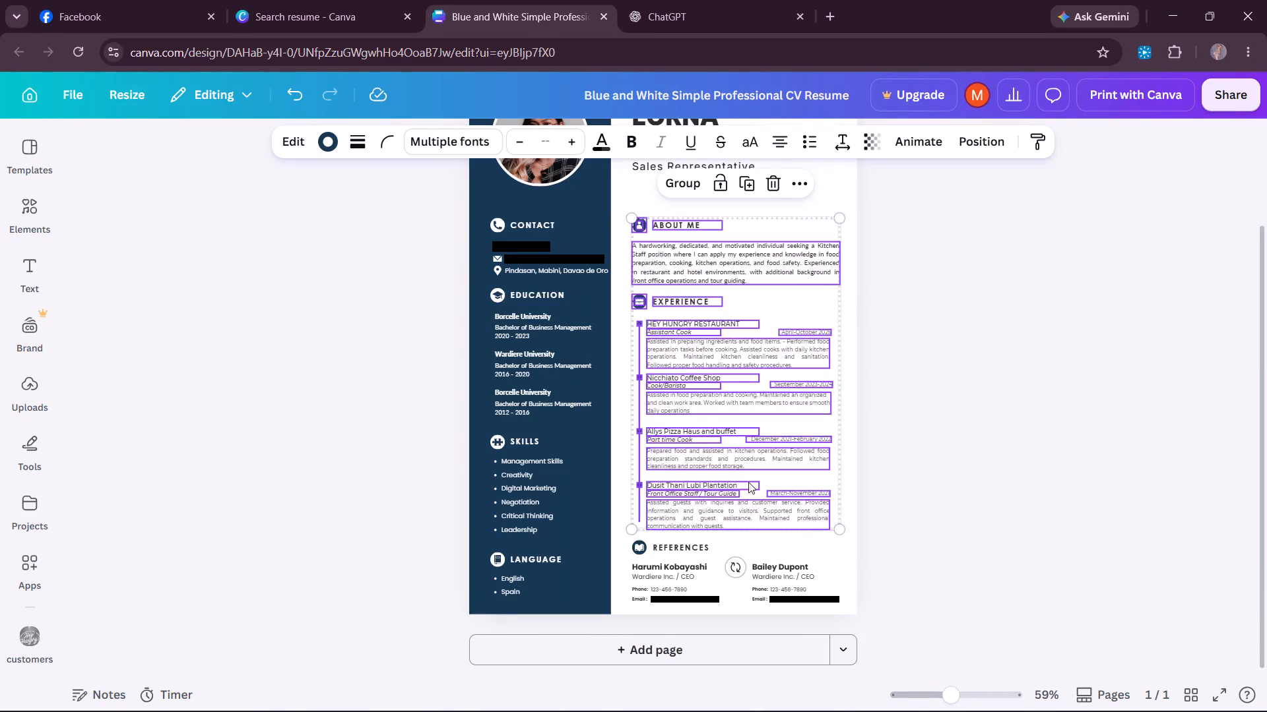
right_click(748, 482)
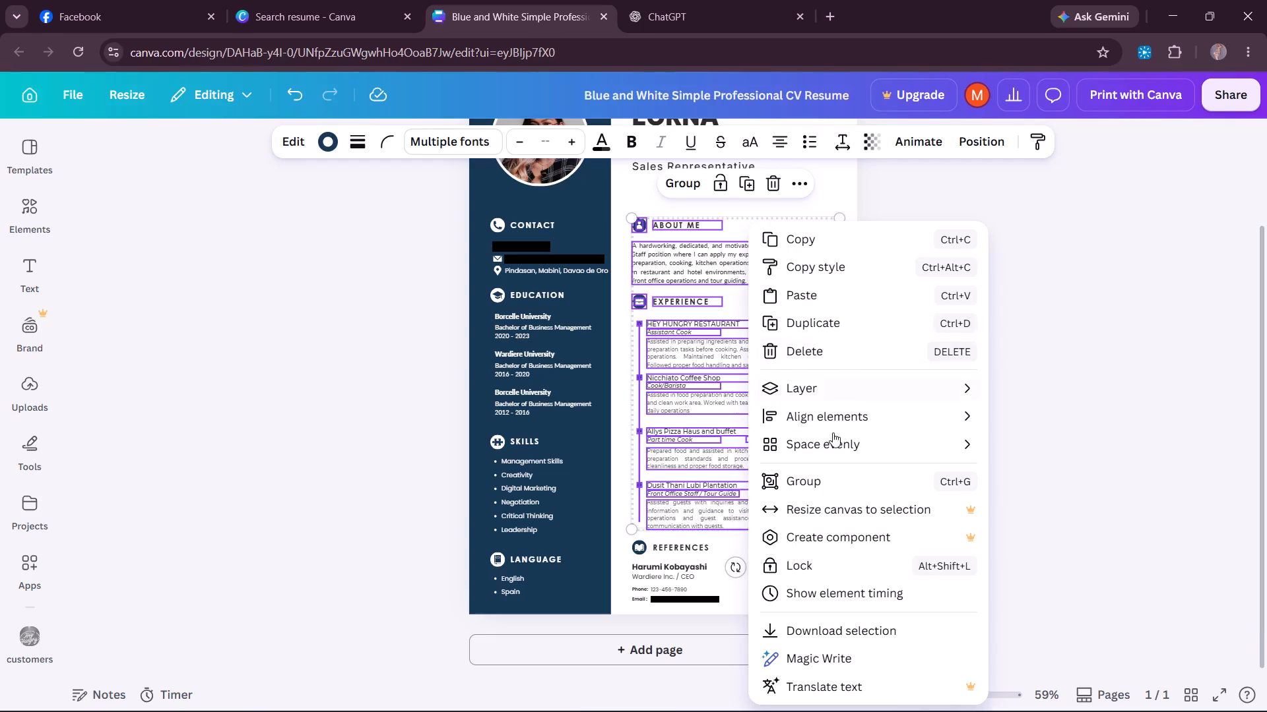
click(820, 483)
click(1017, 466)
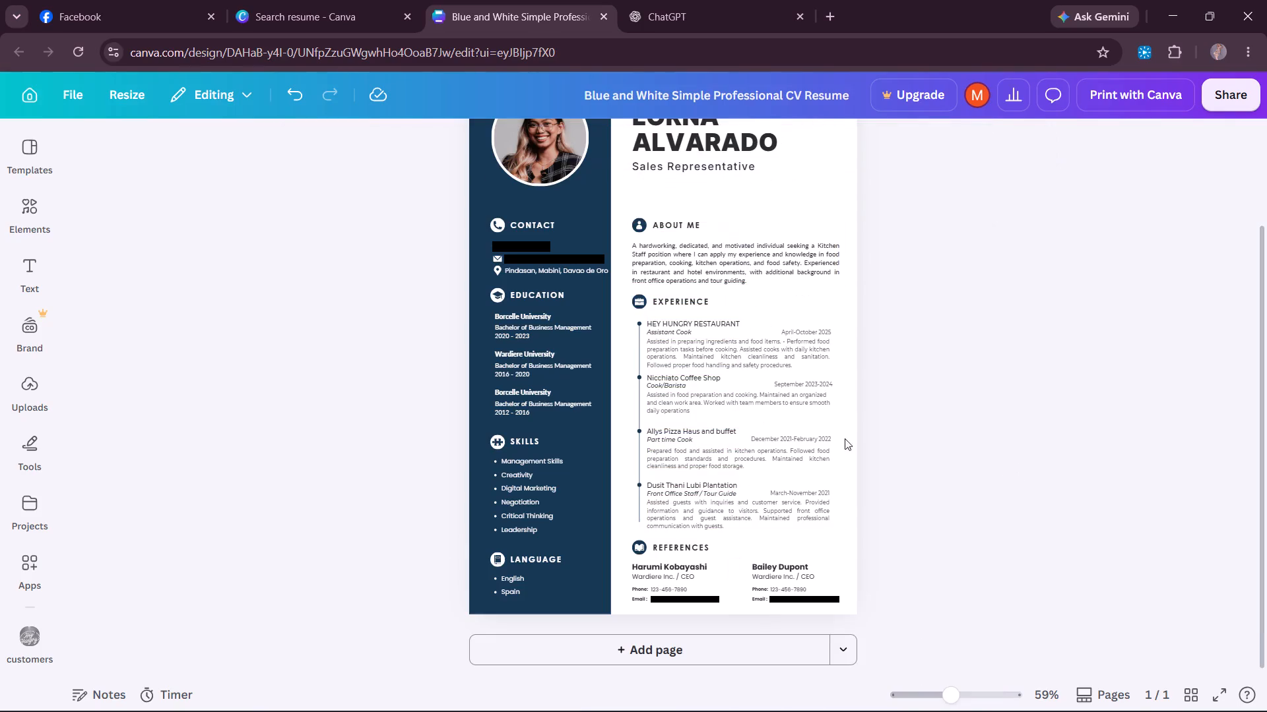
drag(733, 410, 731, 374)
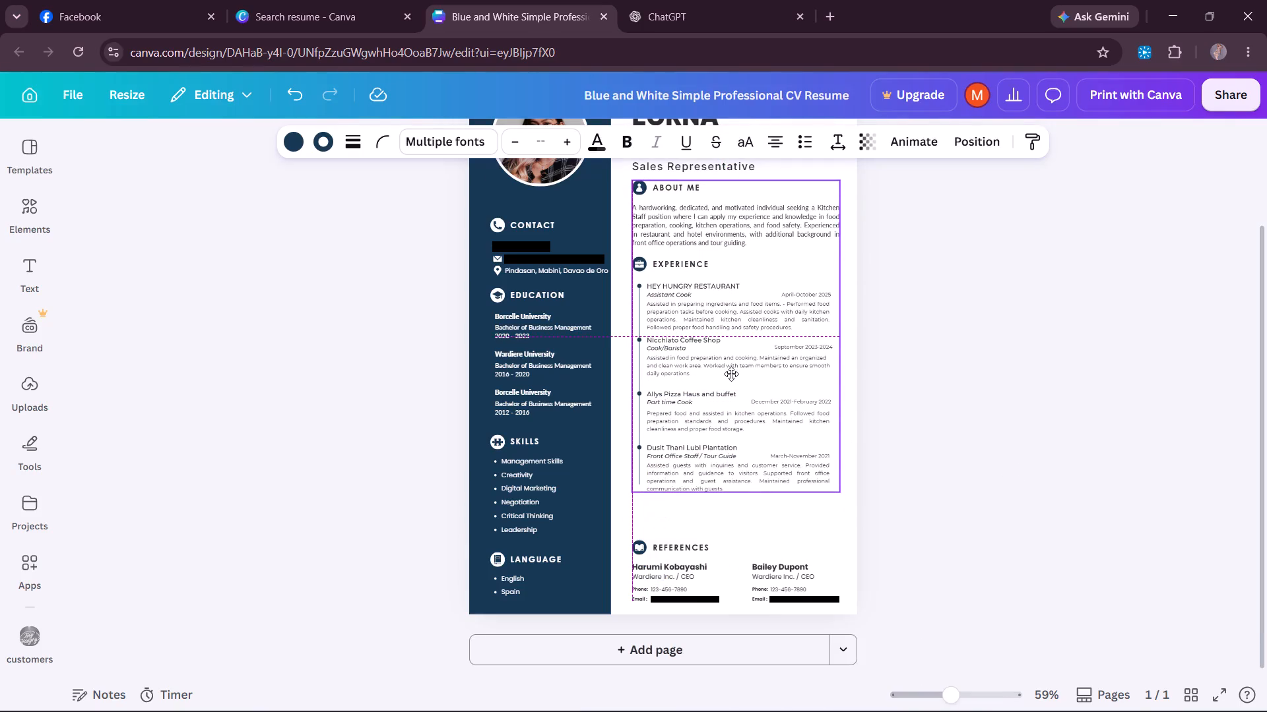
drag(731, 374, 731, 375)
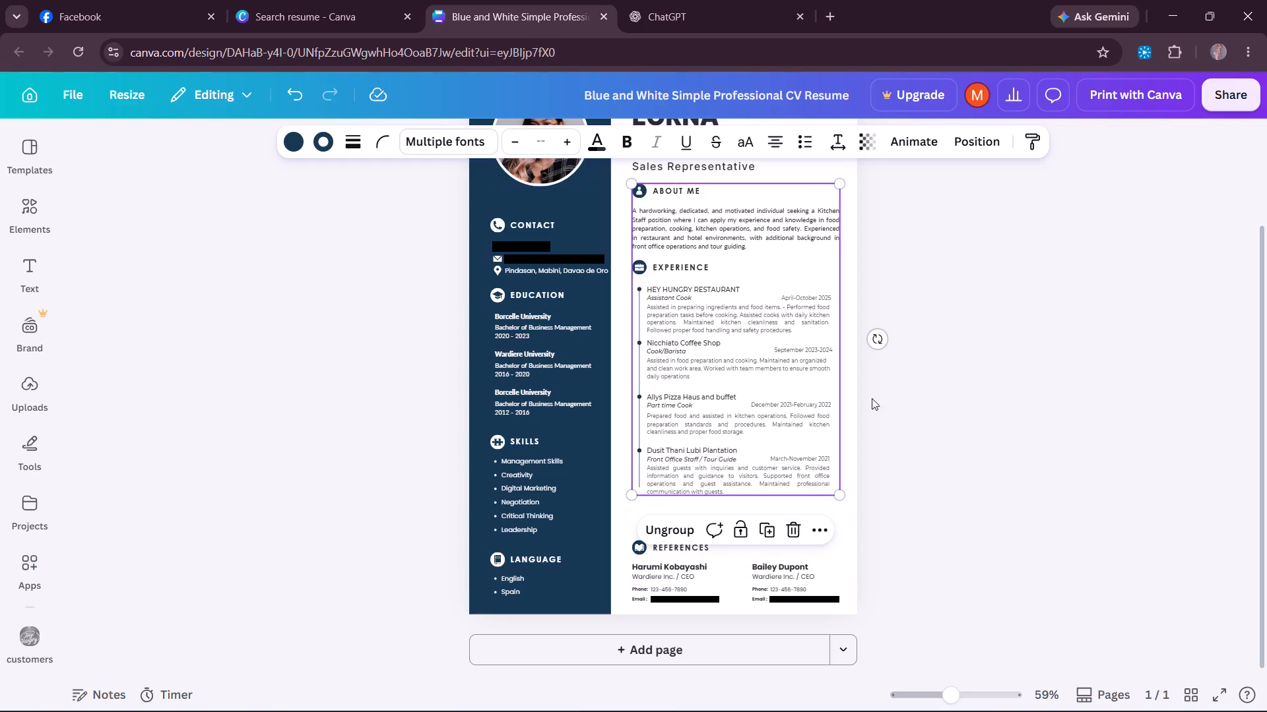
click(926, 416)
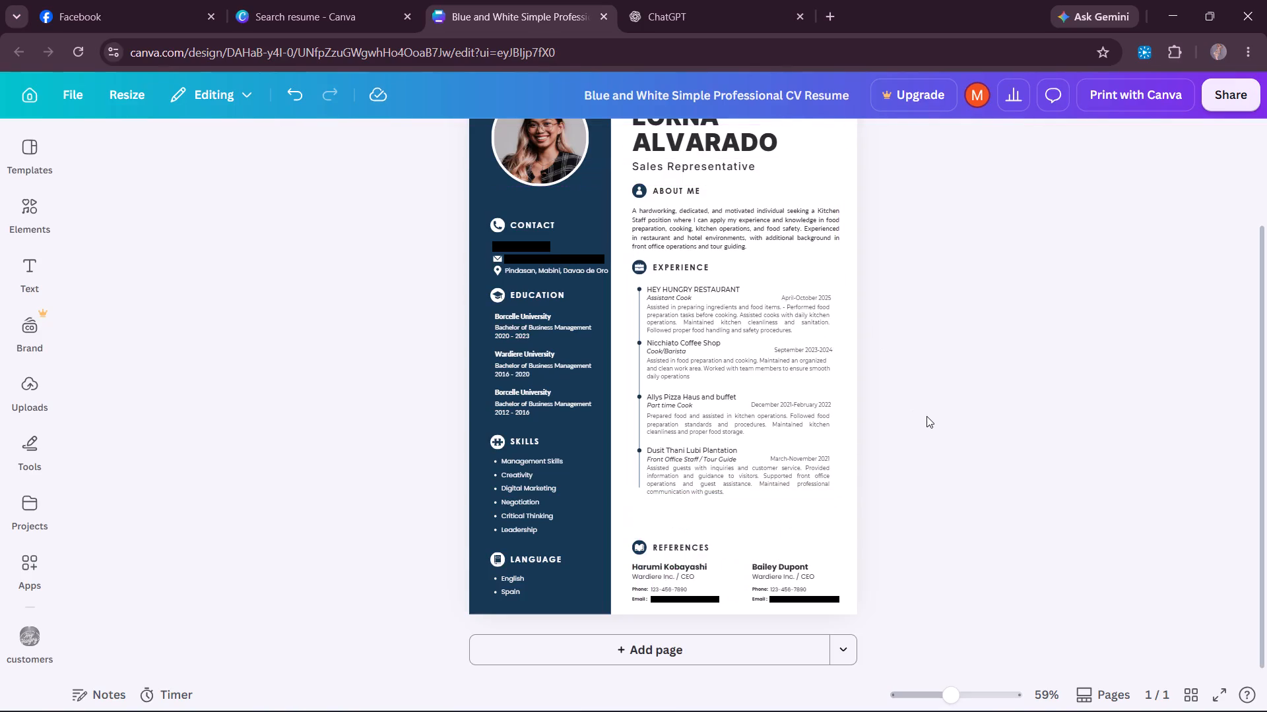
Ungroup the About Me and Experience elements.
click(717, 421)
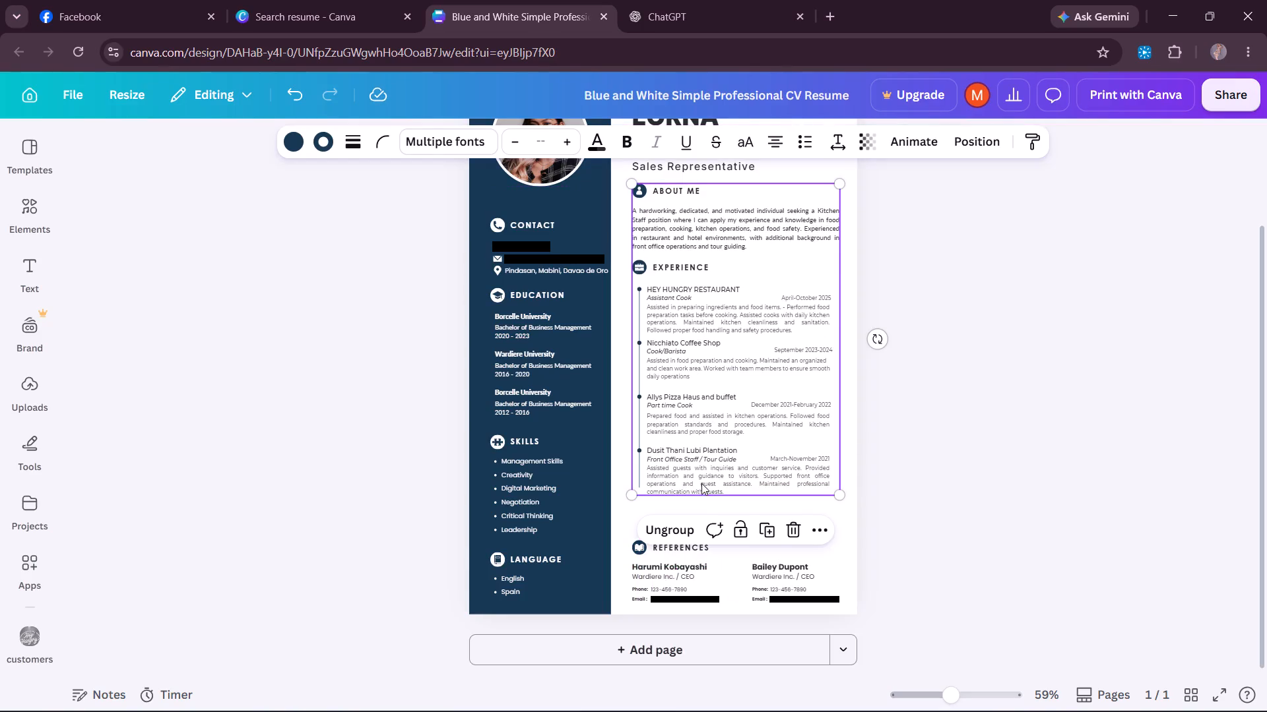
click(740, 531)
click(740, 531)
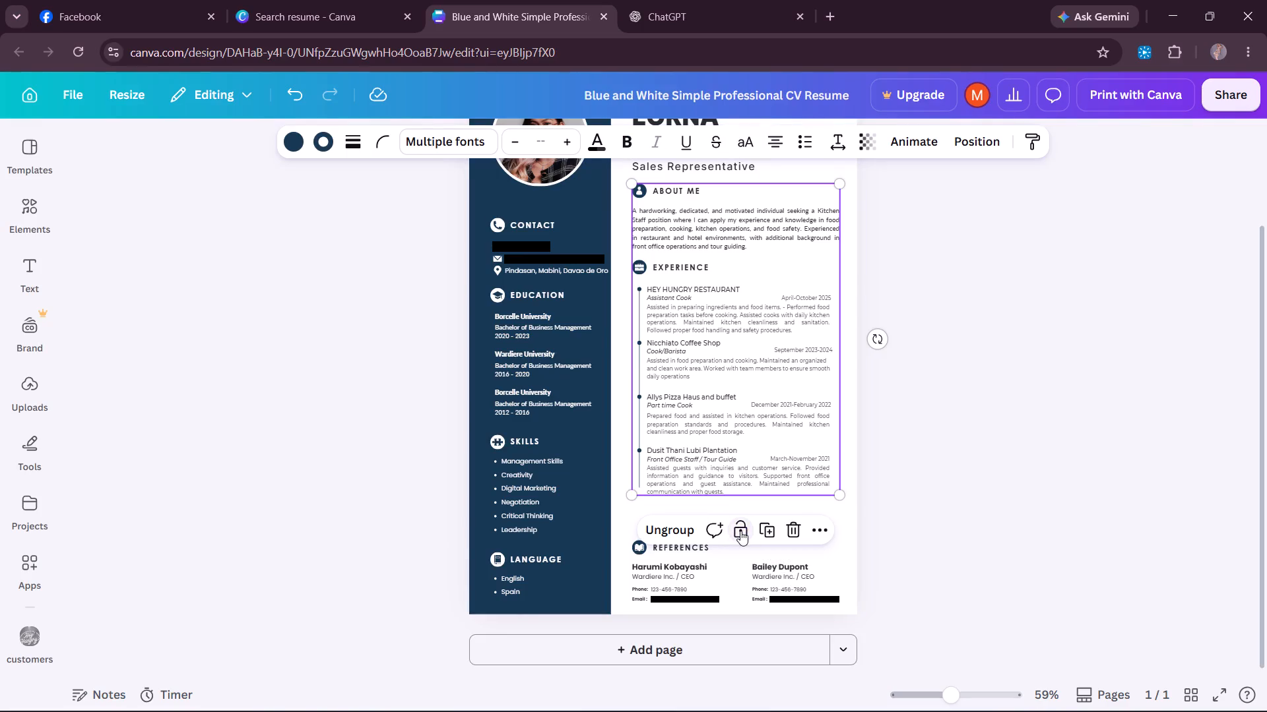
right_click(717, 375)
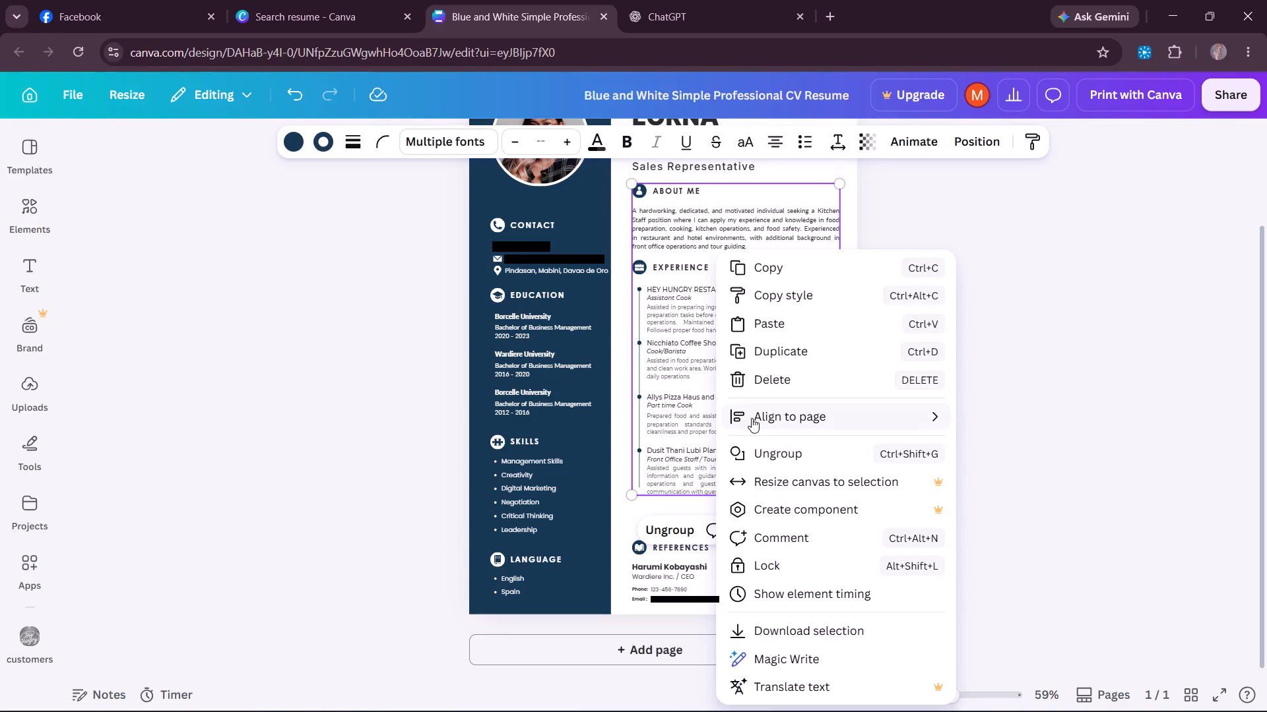
click(803, 456)
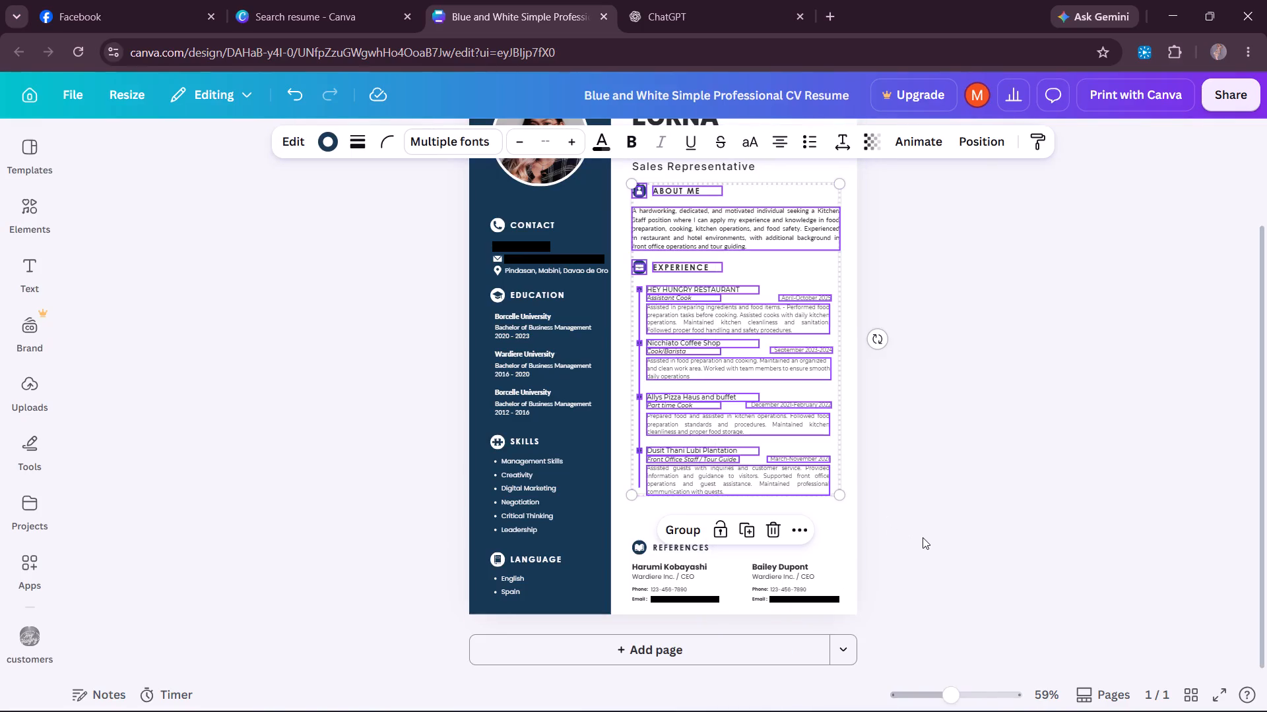
click(923, 537)
Extend the Experience timeline's vertical line straight down to a length of about 12.9, ending just above the References heading.
drag(953, 701, 959, 699)
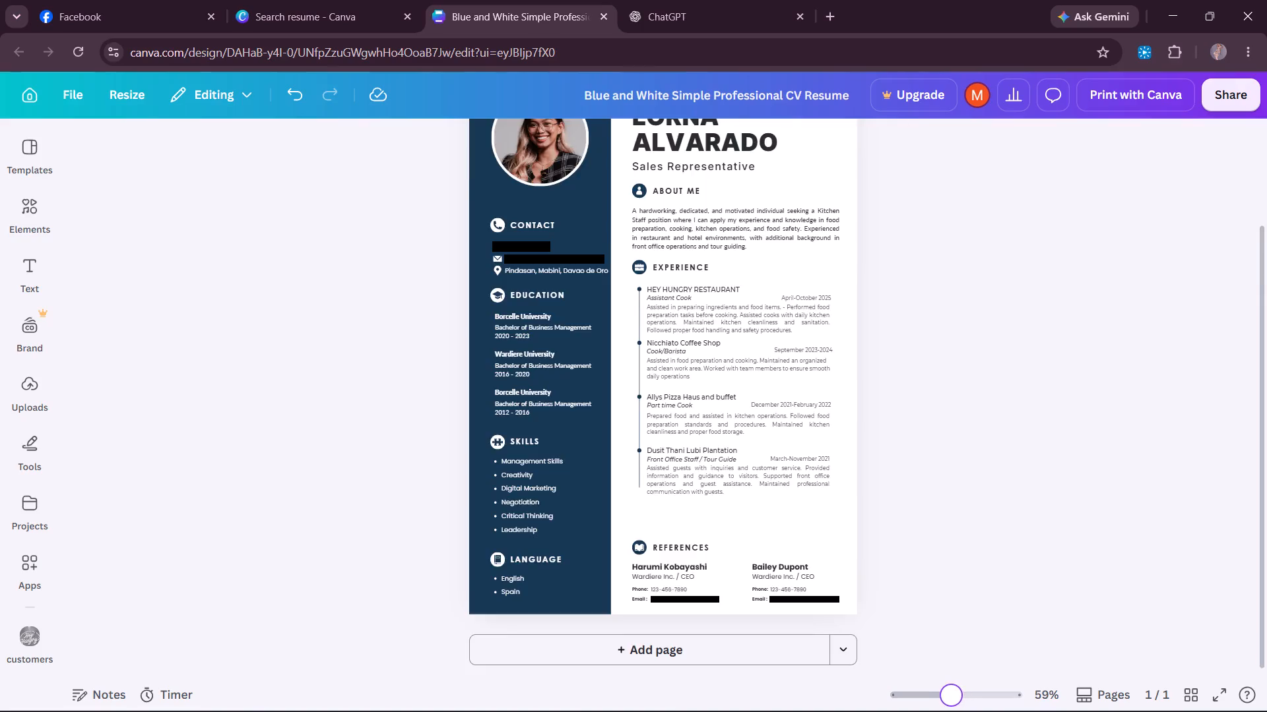
drag(959, 699, 971, 697)
scroll(1122, 572, down, 3)
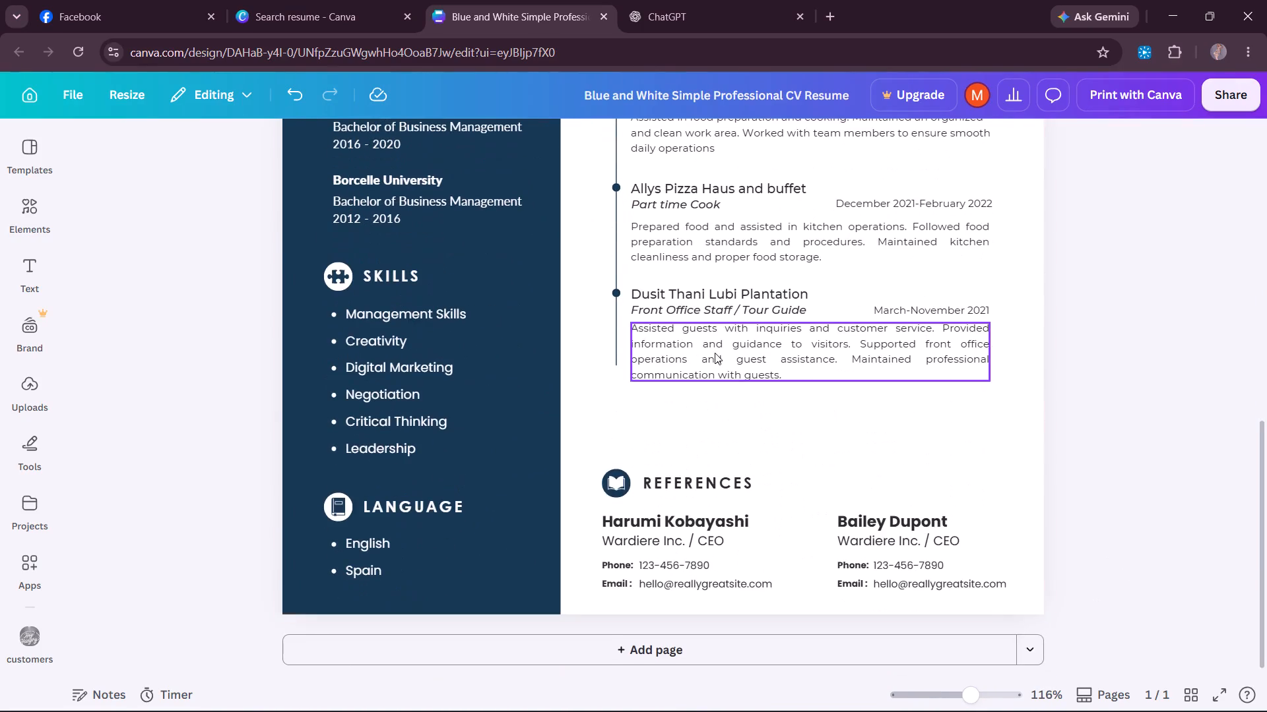
click(619, 340)
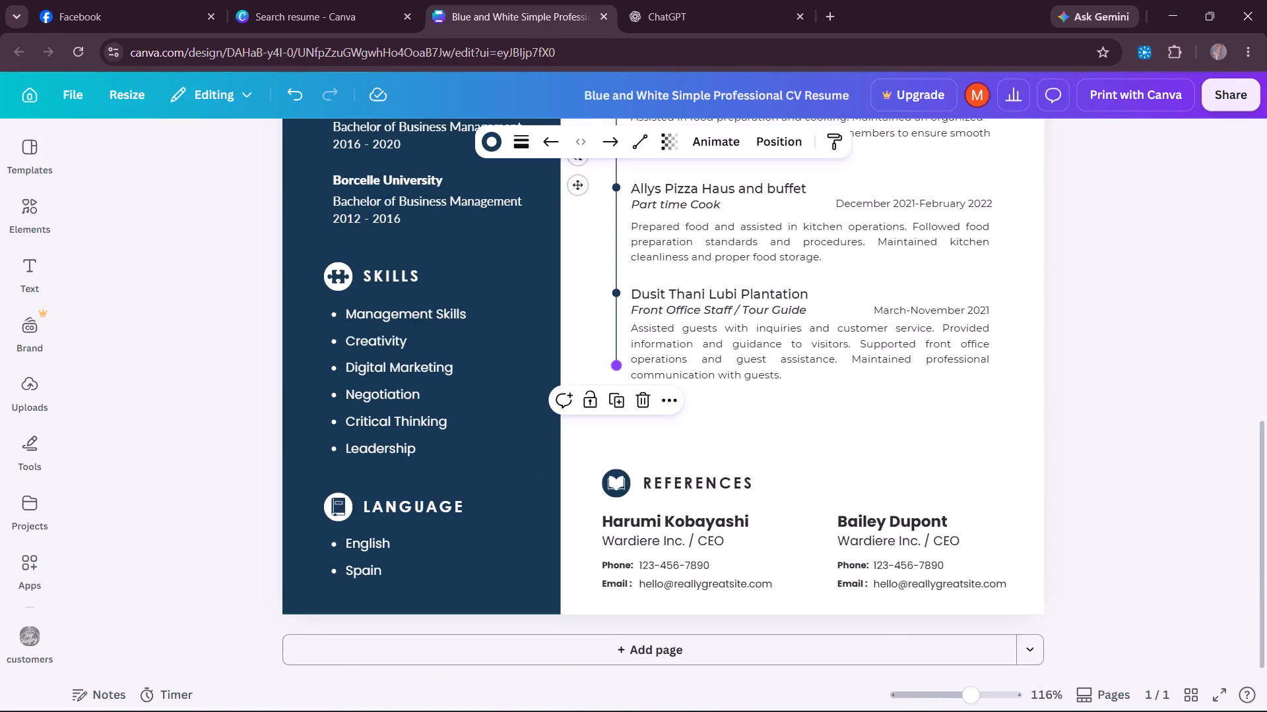
drag(620, 367, 621, 409)
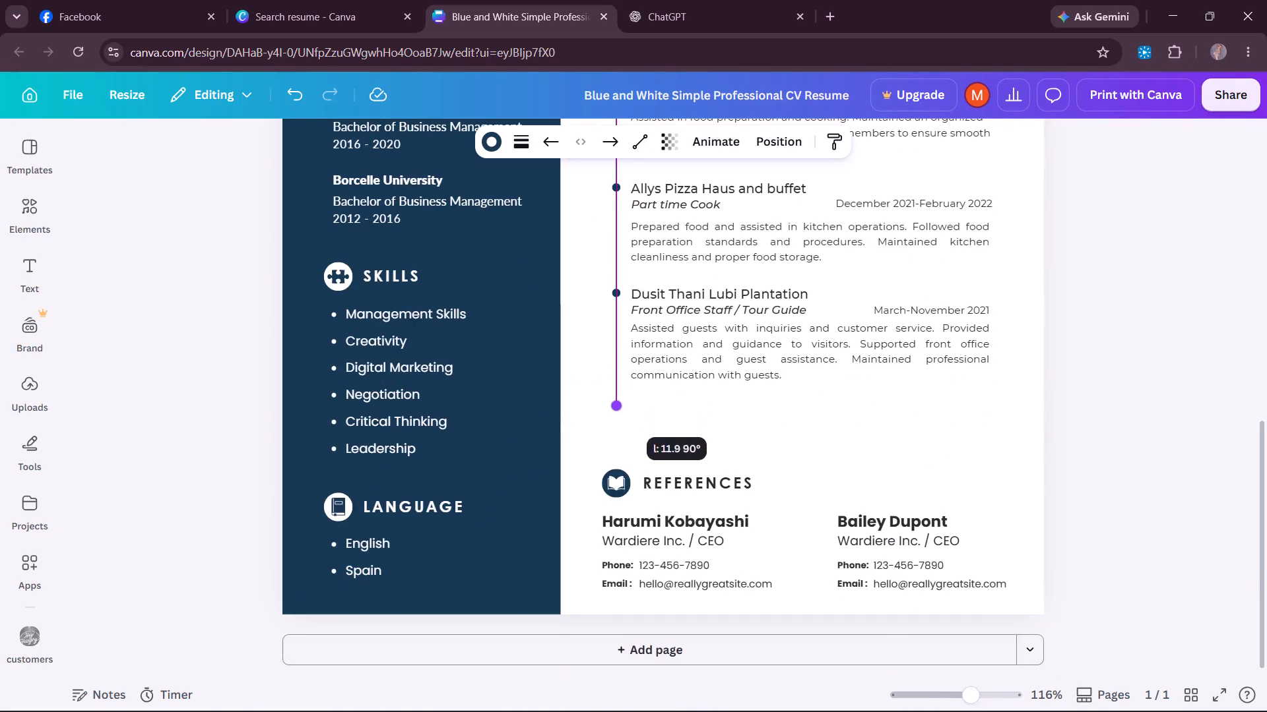
drag(621, 409, 621, 440)
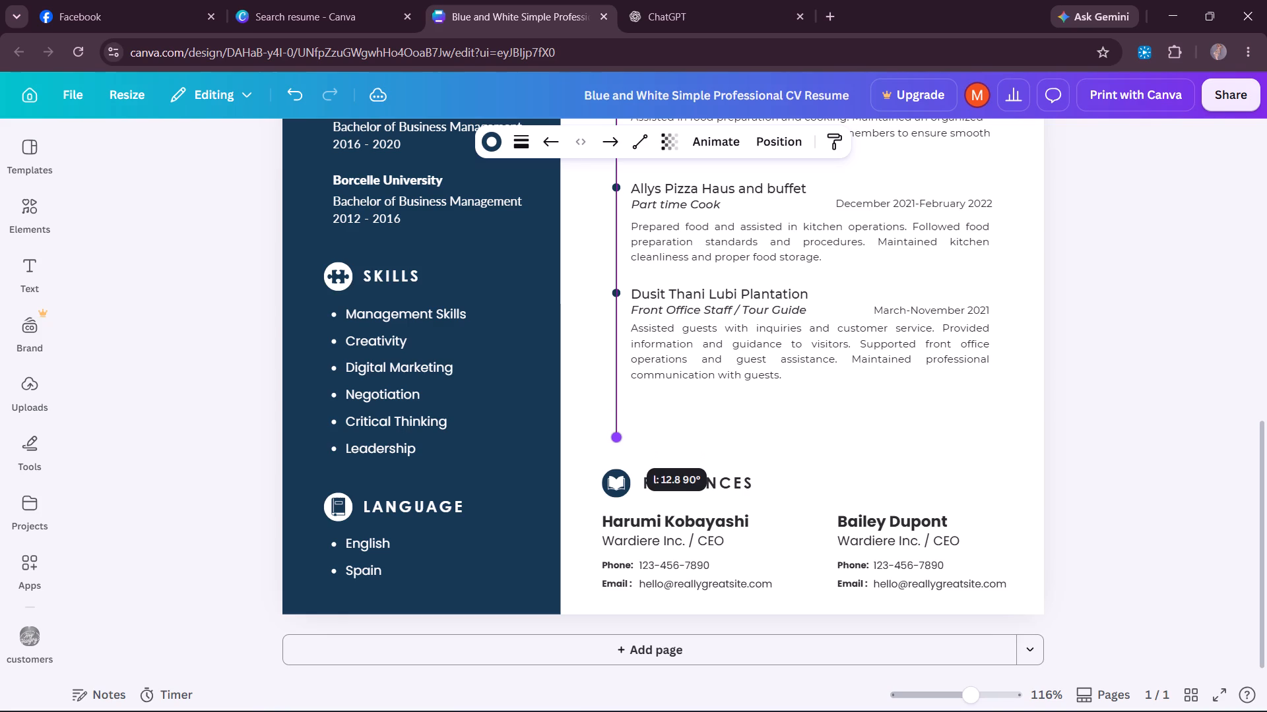
drag(621, 440, 621, 443)
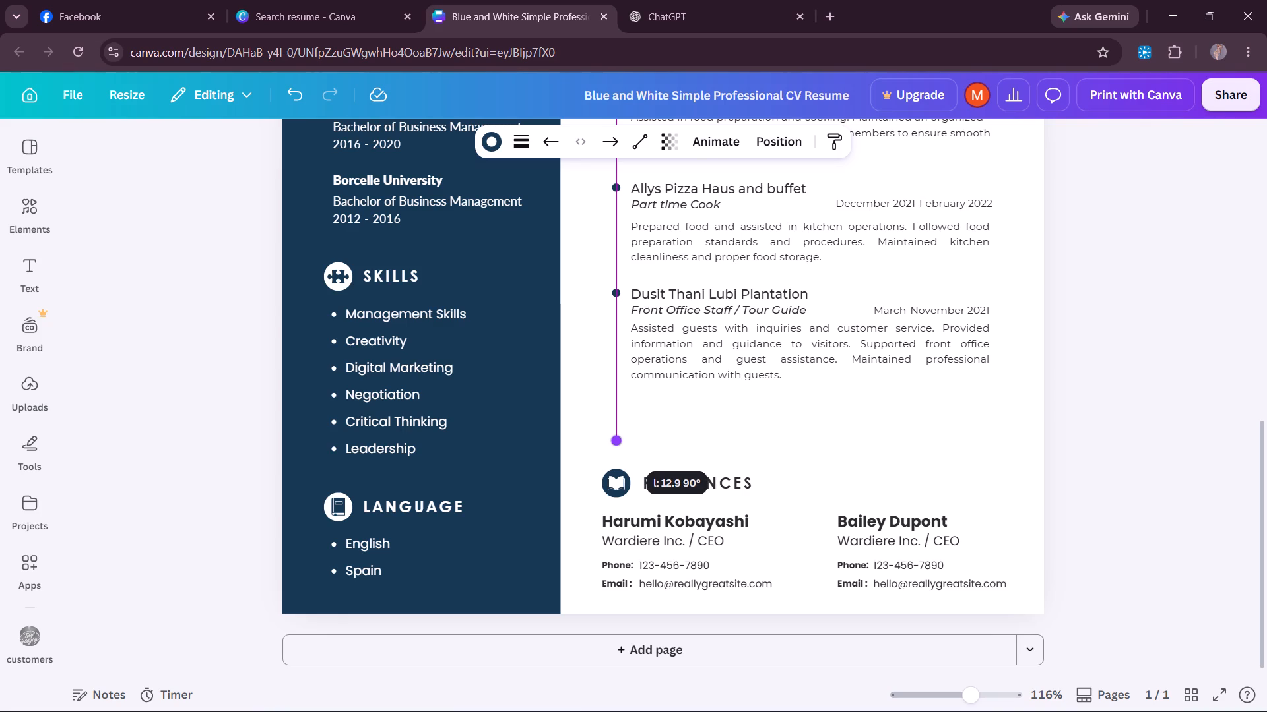
drag(621, 443, 620, 442)
click(1123, 388)
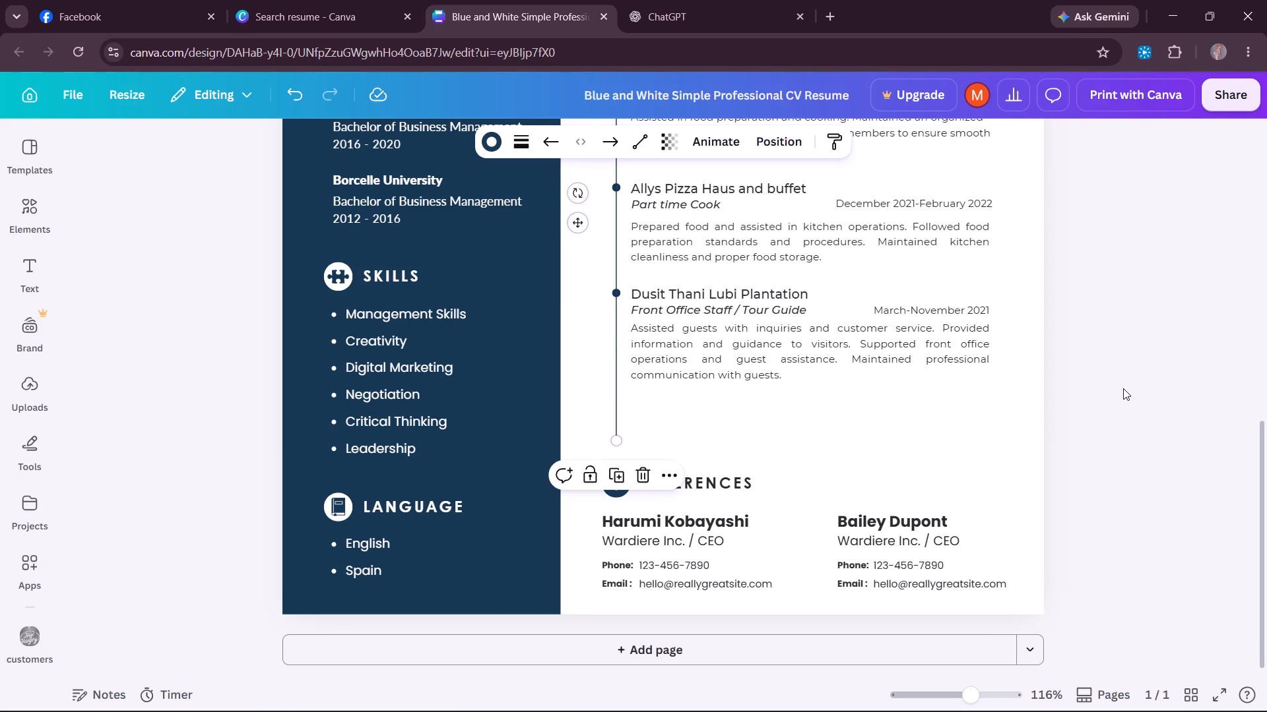
Duplicate the Dusit Thani Lubi Plantation timeline dot and place the copy on the vertical line below that entry's description.
click(618, 294)
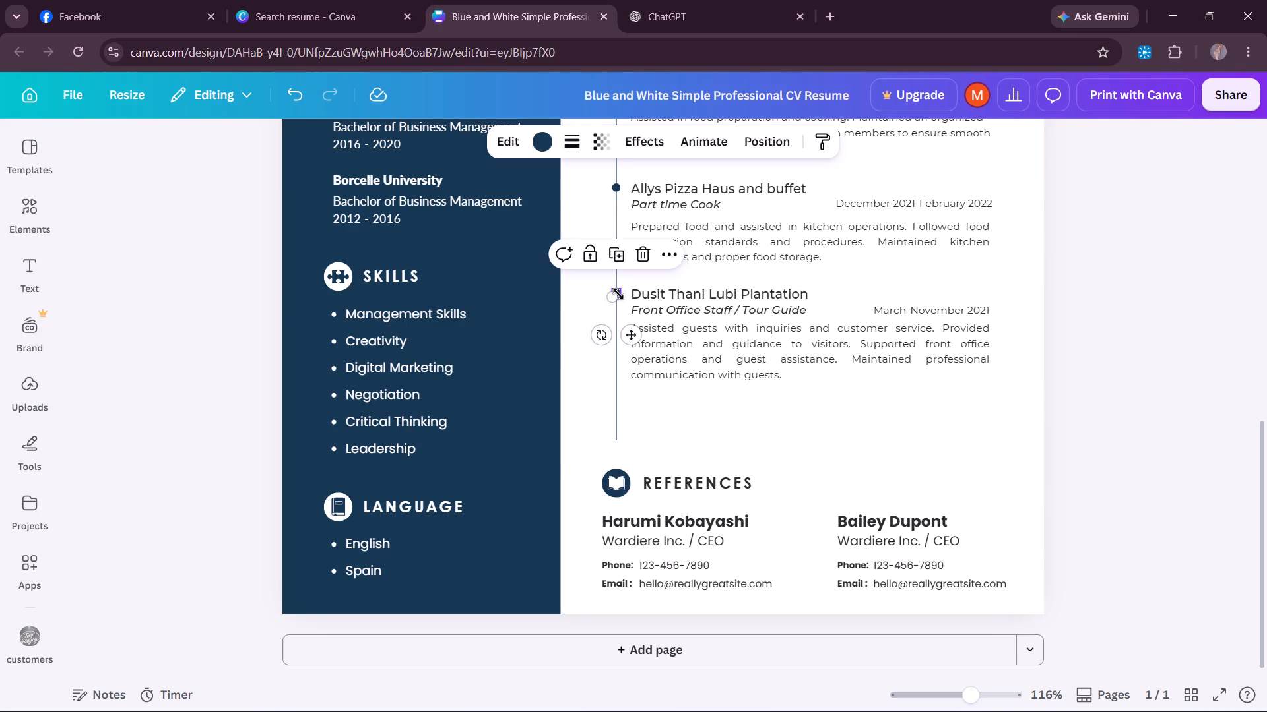
click(617, 261)
drag(643, 351, 628, 444)
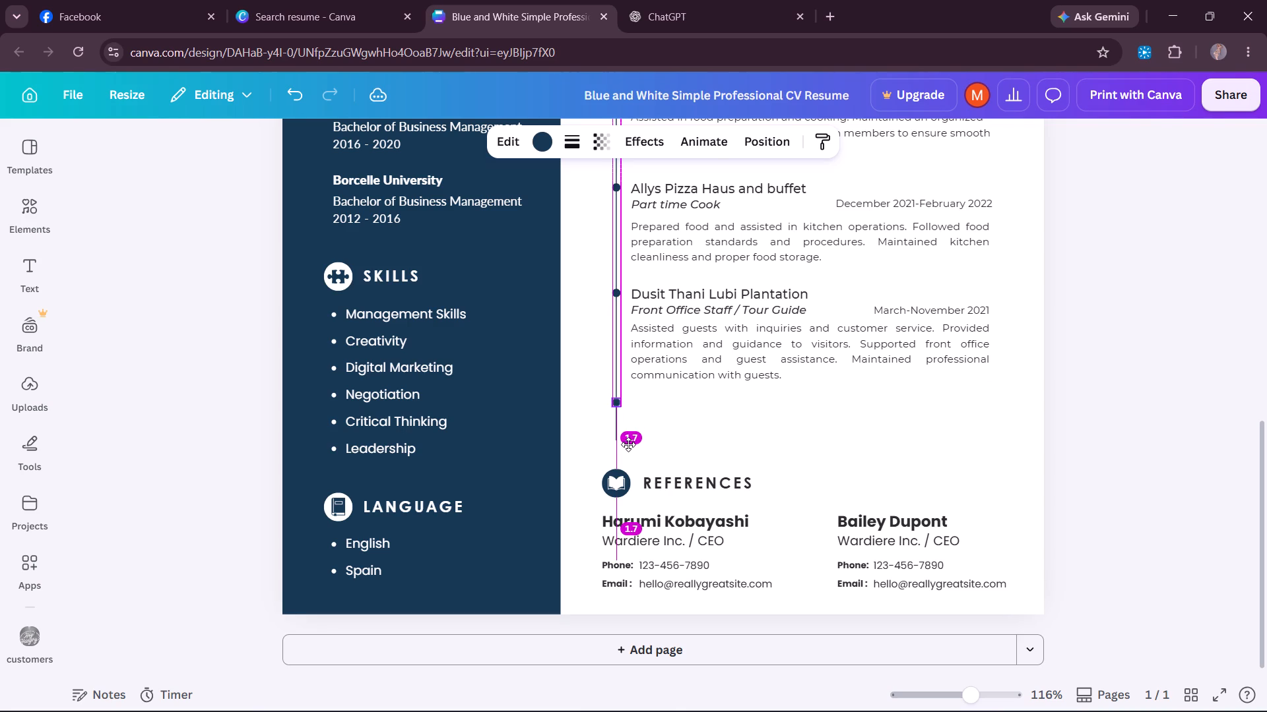
drag(628, 444, 628, 442)
click(1113, 423)
Move the Allys Pizza Haus and buffet timeline dot slightly up the line, closer to the Nicchiato Coffee Shop entry.
scroll(1113, 423, up, 3)
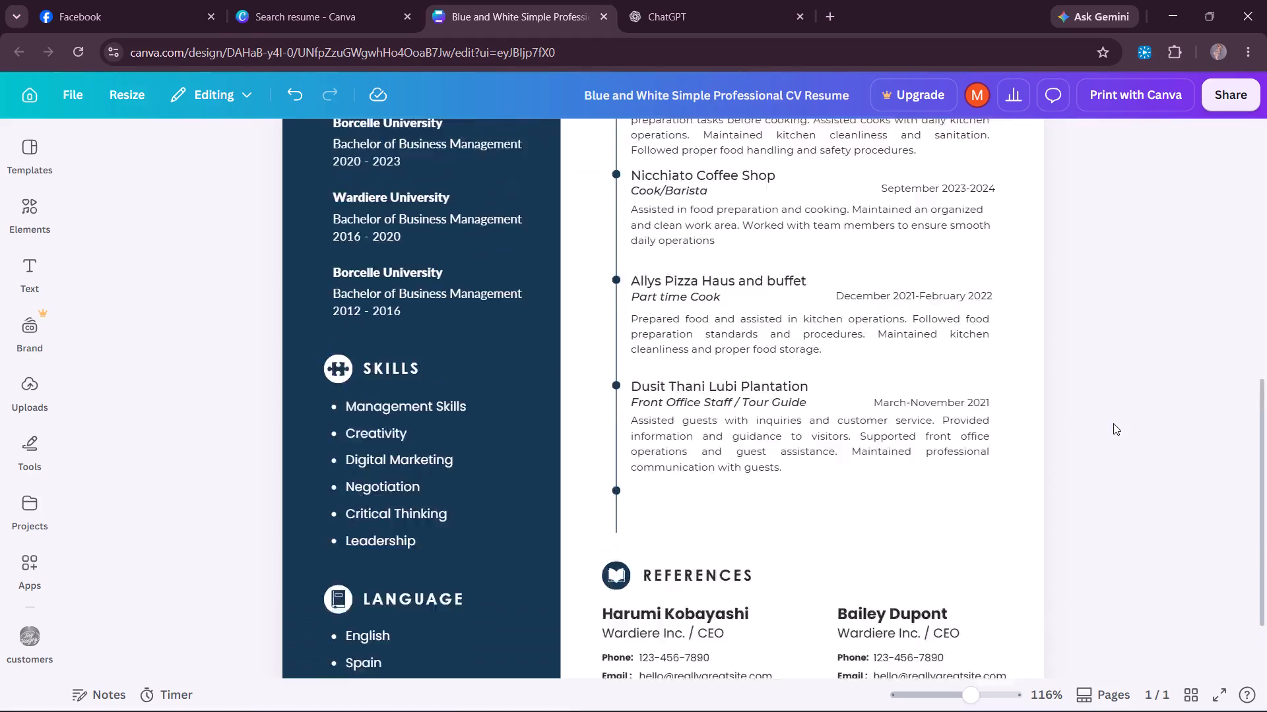
scroll(1113, 423, up, 3)
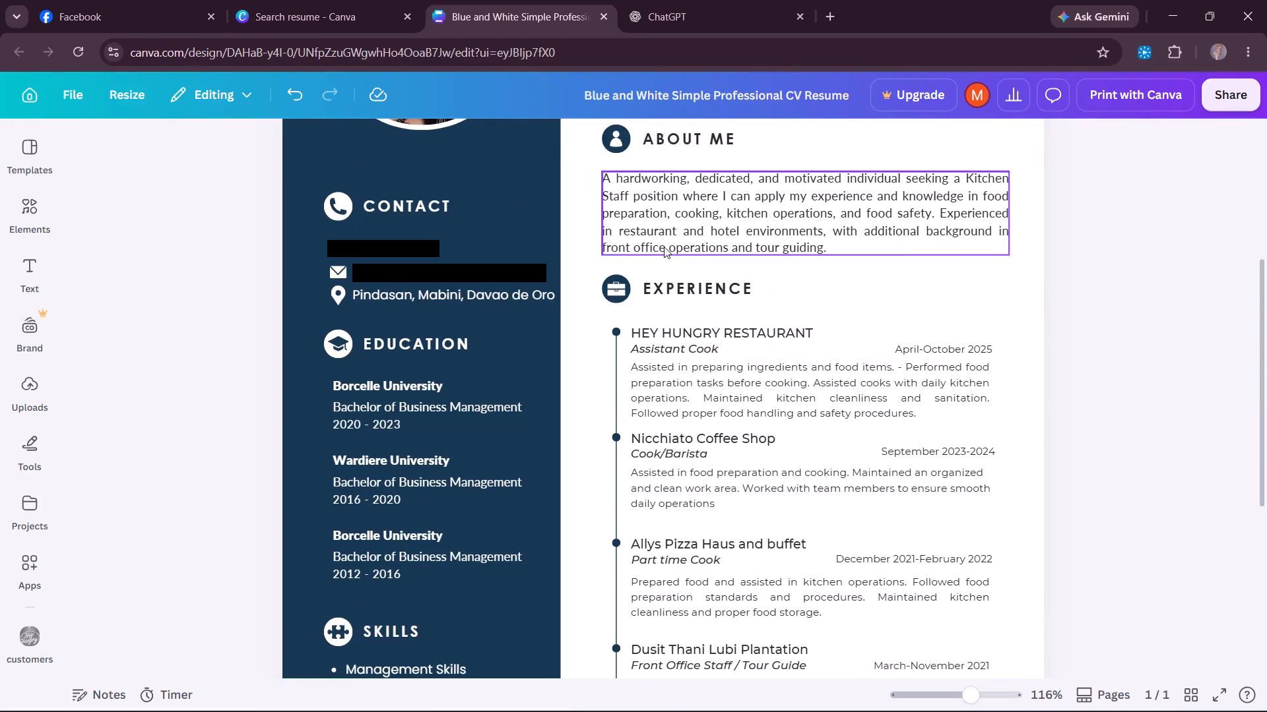
scroll(664, 247, up, 1)
scroll(725, 351, down, 1)
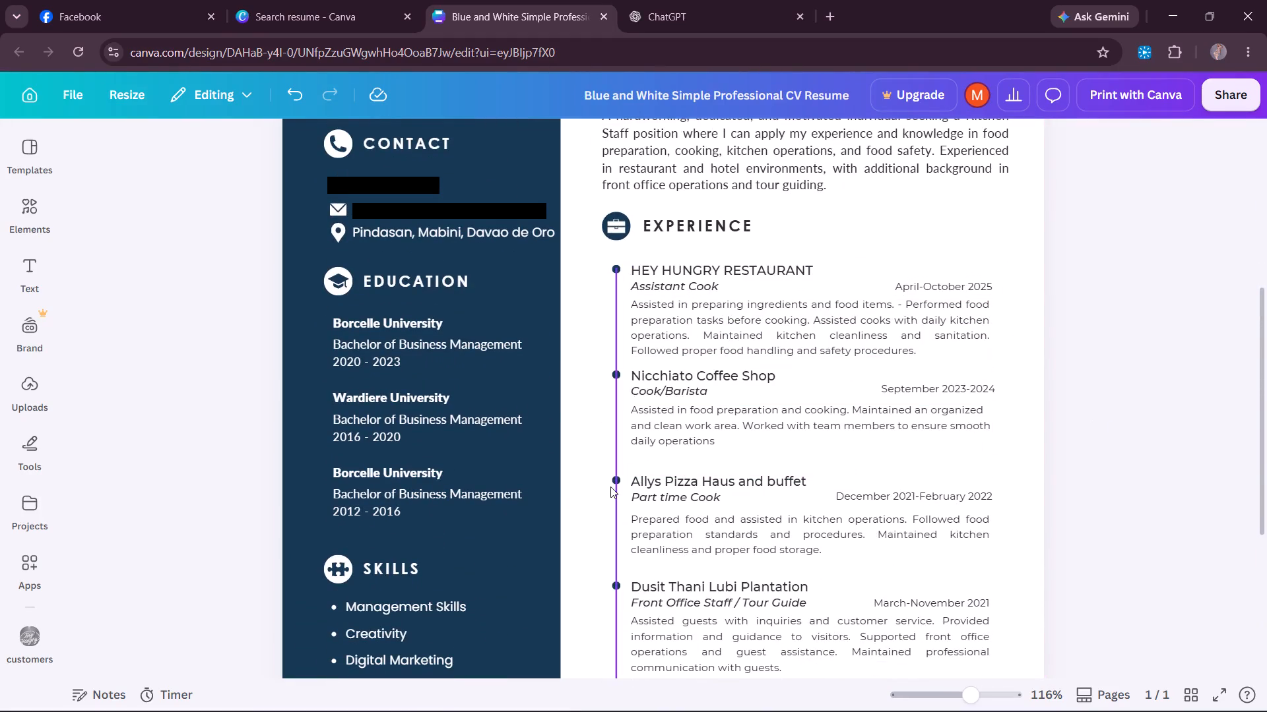
drag(614, 477, 614, 468)
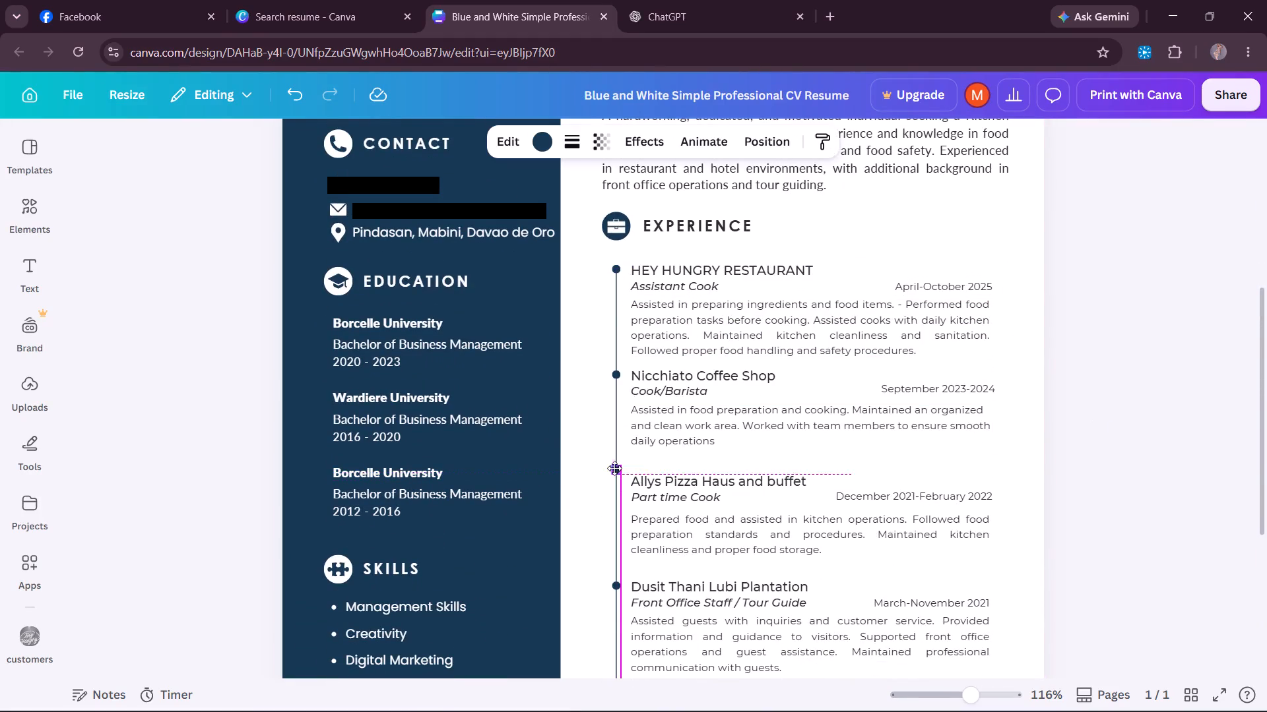
drag(614, 468, 614, 467)
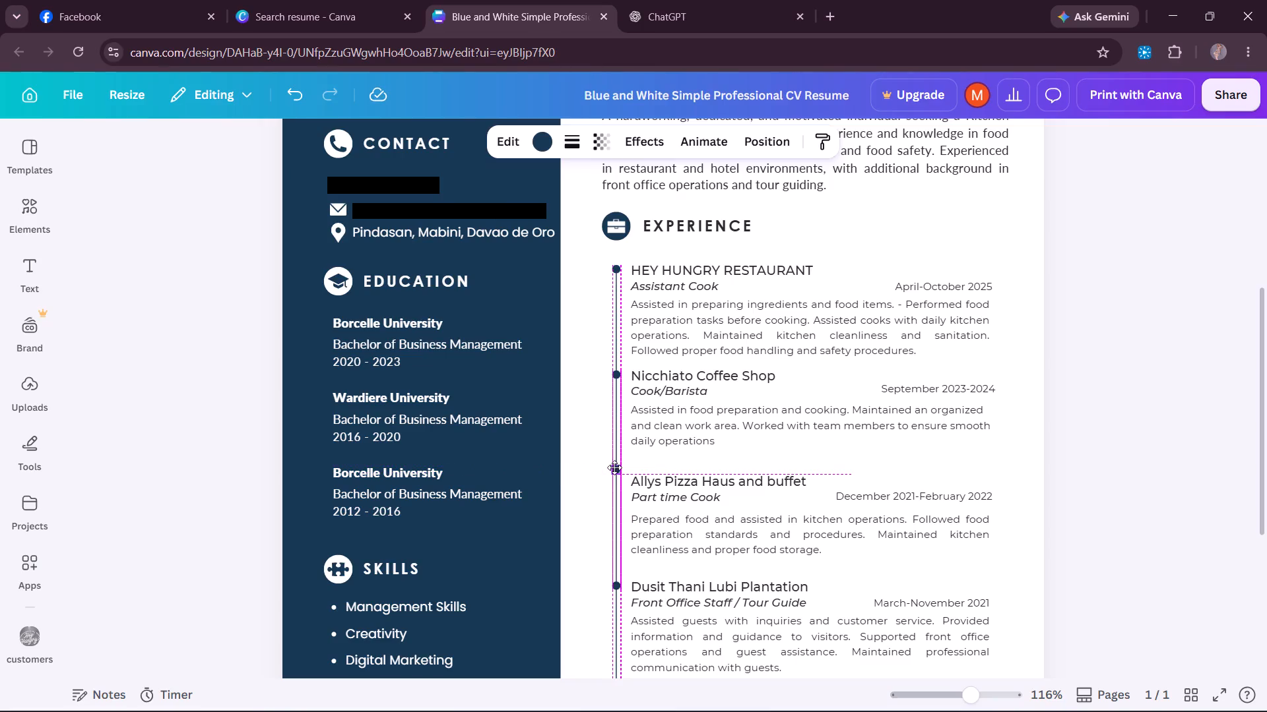
drag(614, 467, 614, 468)
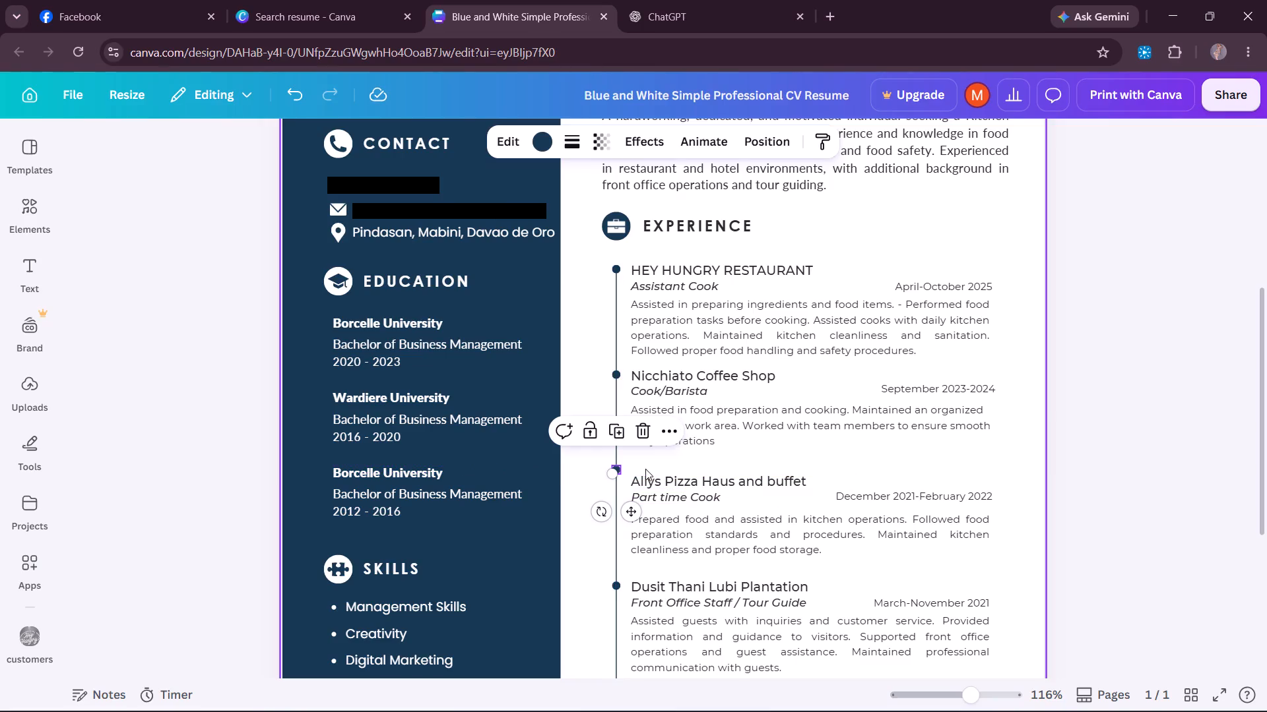
Group the four Allys Pizza Haus and buffet text boxes and move the group up so its title lines up with its timeline dot.
drag(638, 469, 940, 545)
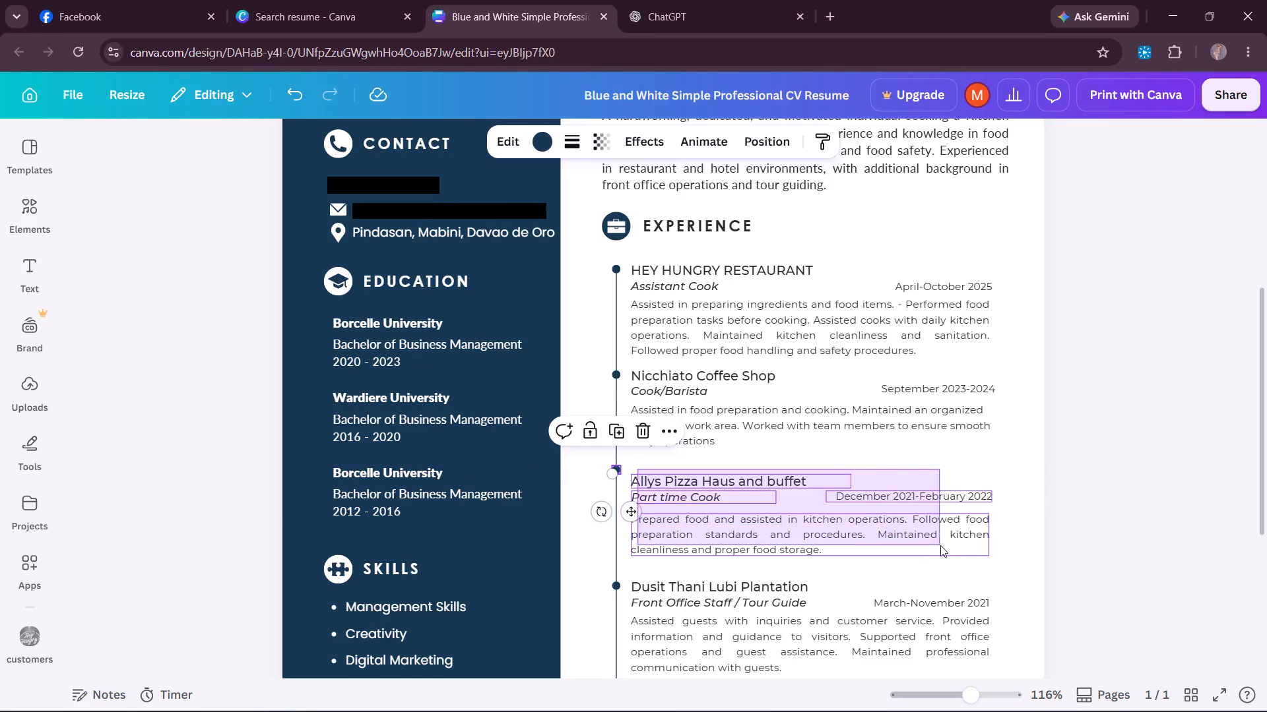
drag(940, 545, 943, 546)
click(749, 448)
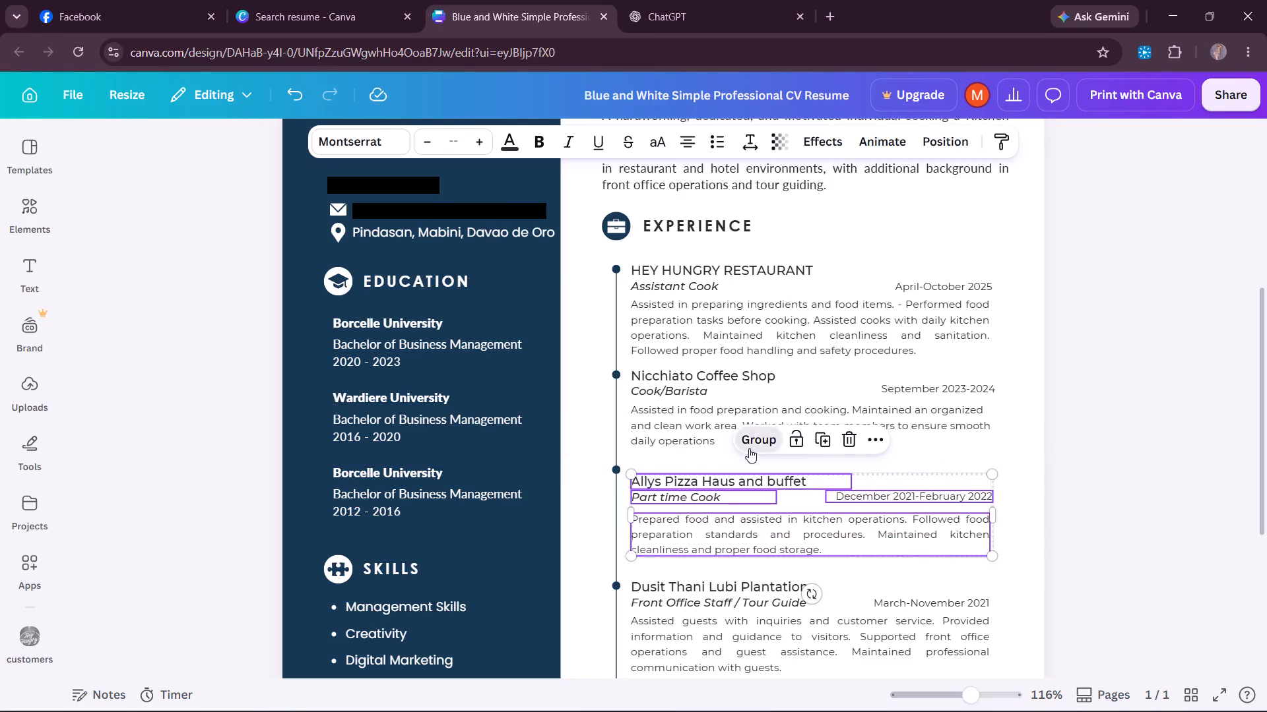
drag(779, 510, 778, 500)
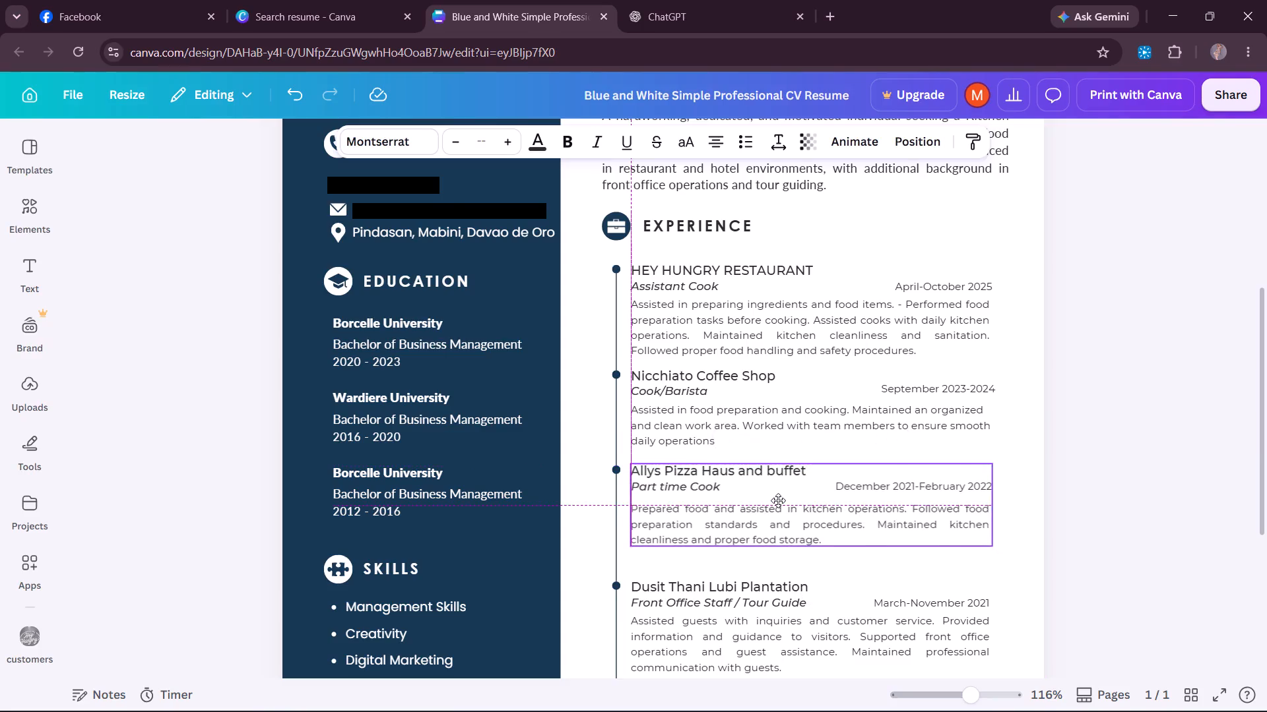
drag(778, 500, 778, 504)
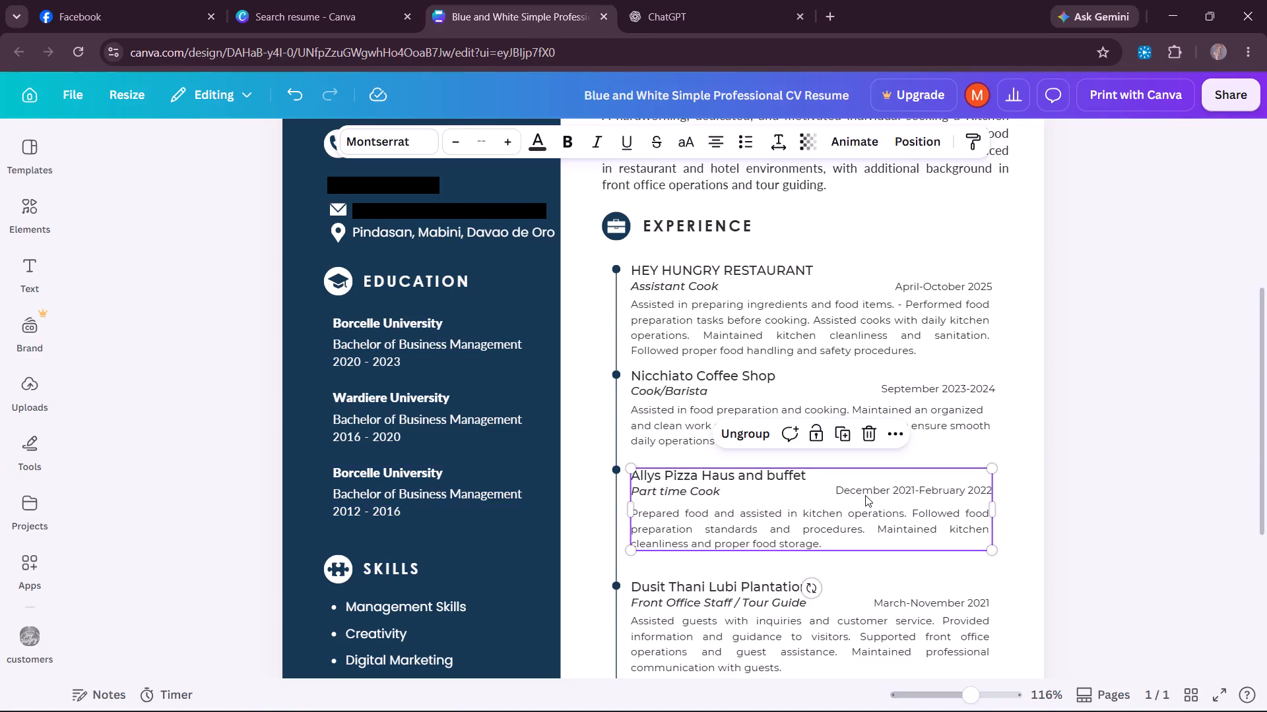
scroll(874, 494, down, 2)
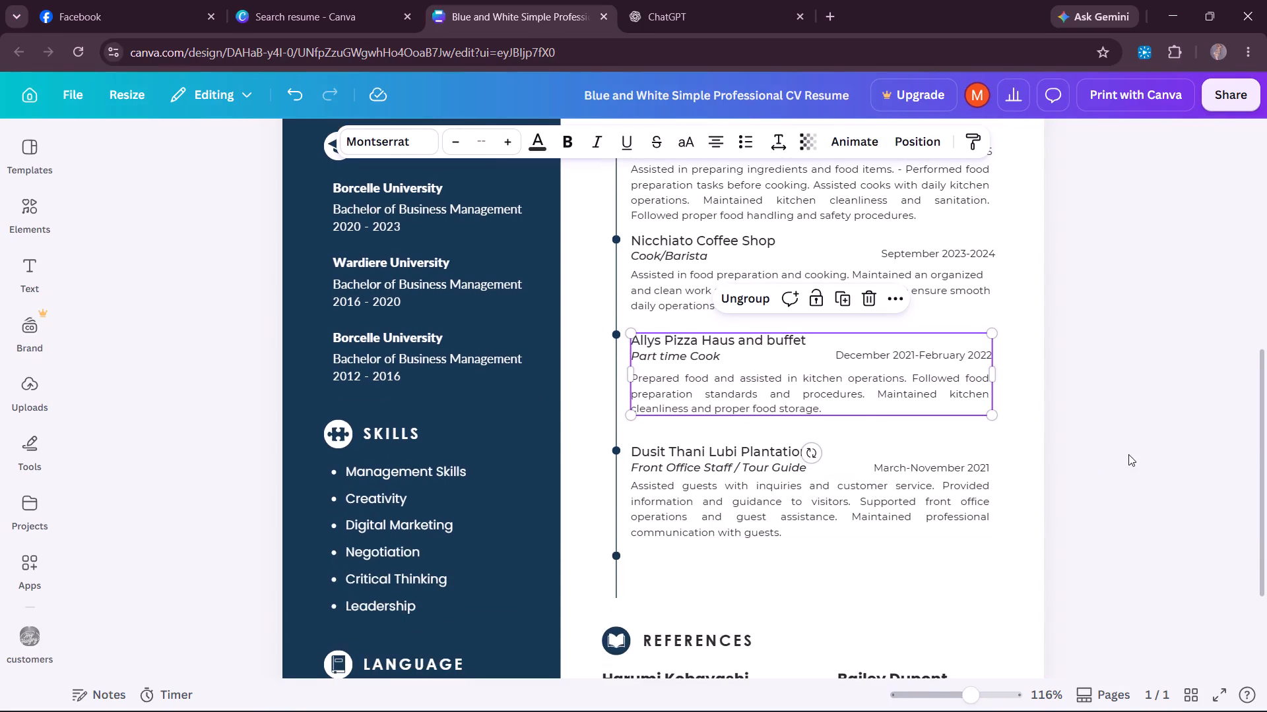
click(1130, 454)
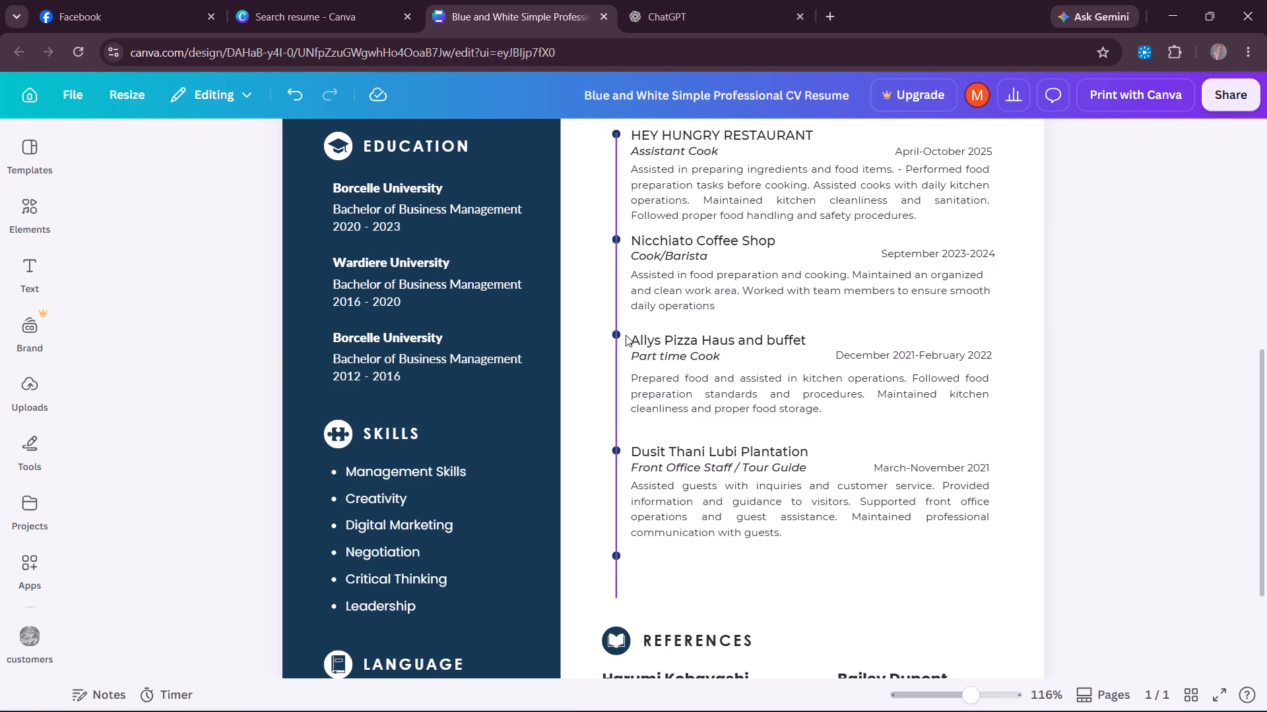
drag(646, 345, 647, 334)
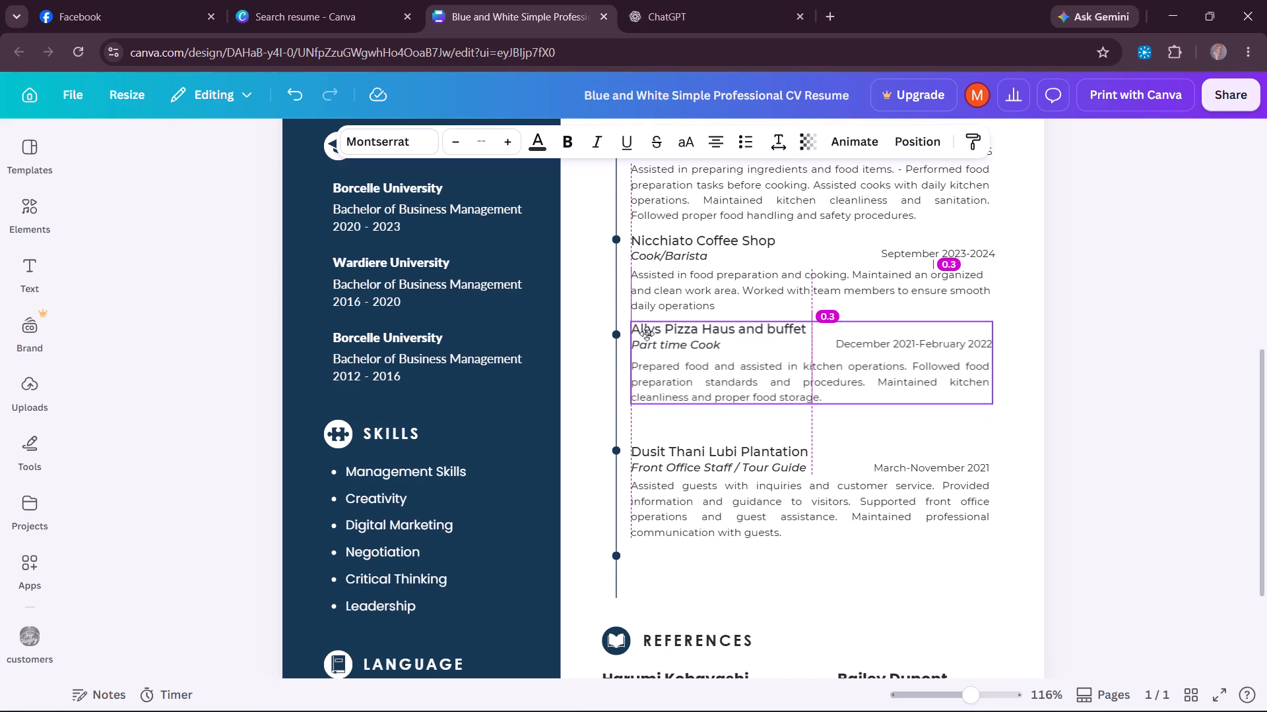
drag(647, 334, 647, 339)
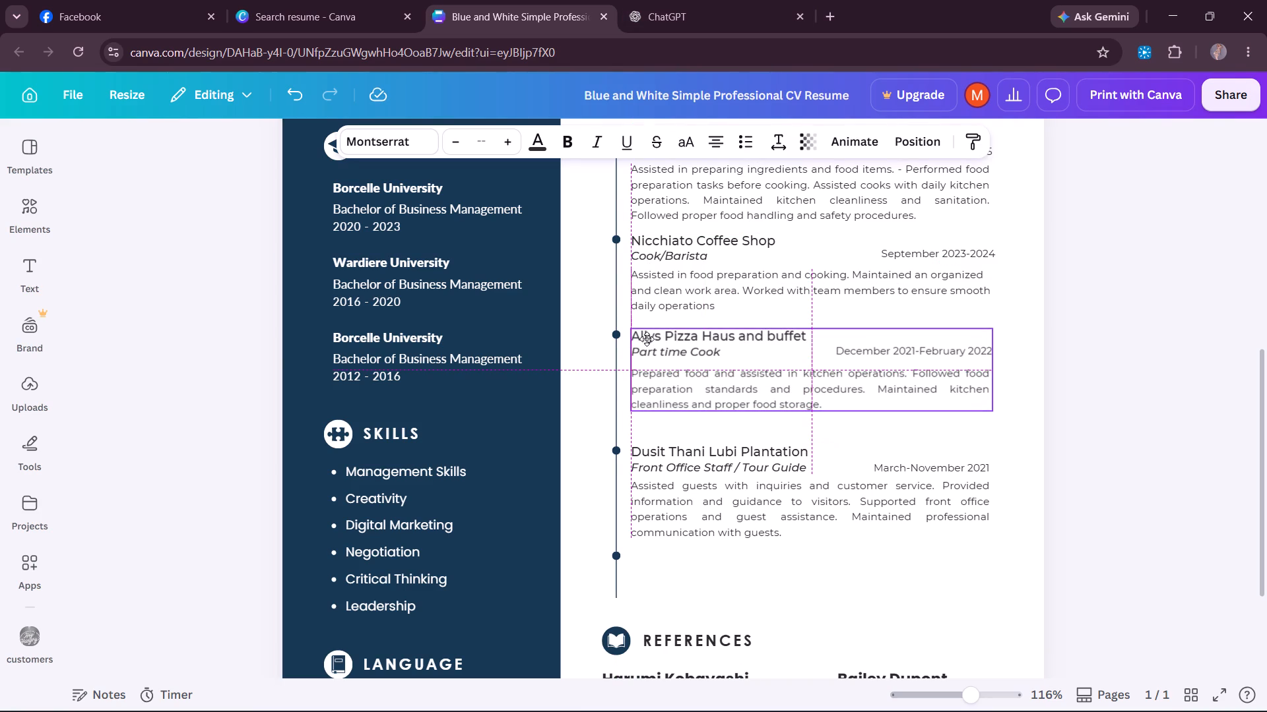
drag(647, 339, 646, 339)
click(1088, 349)
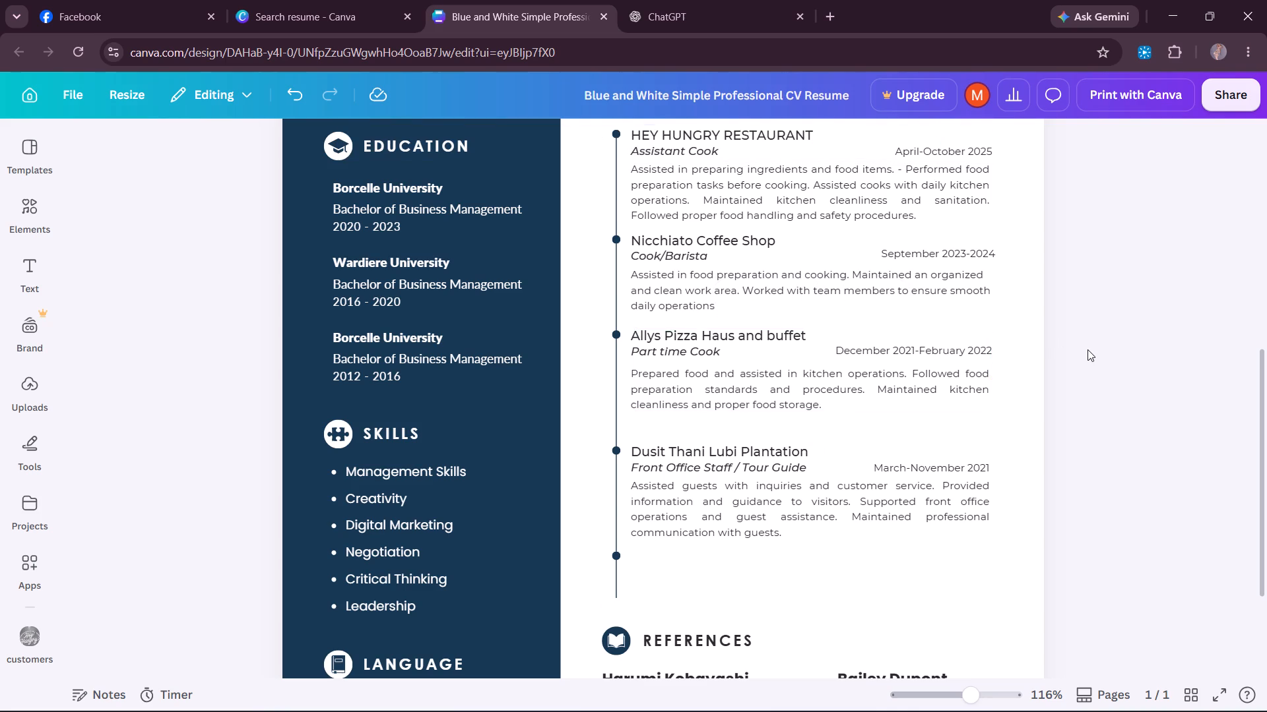
Move the Dusit Thani Lubi Plantation timeline dot up the line, level with the Skills heading.
drag(620, 452, 621, 442)
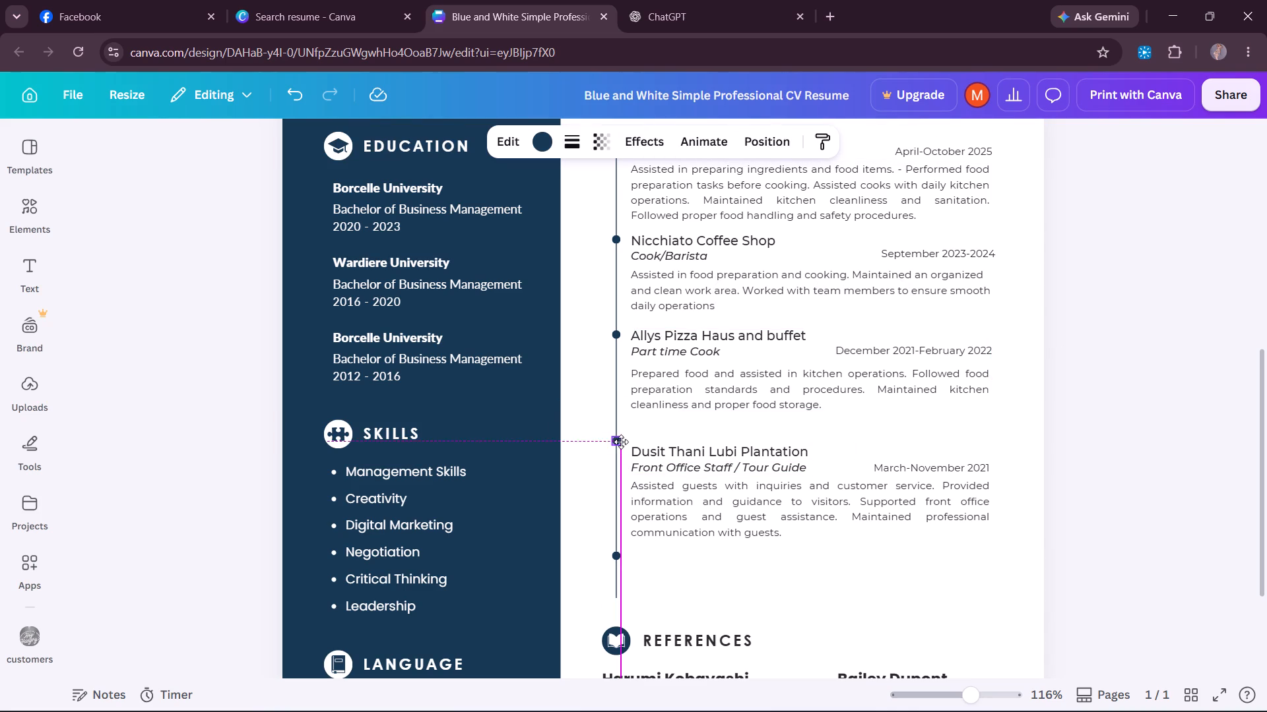
drag(621, 442, 621, 436)
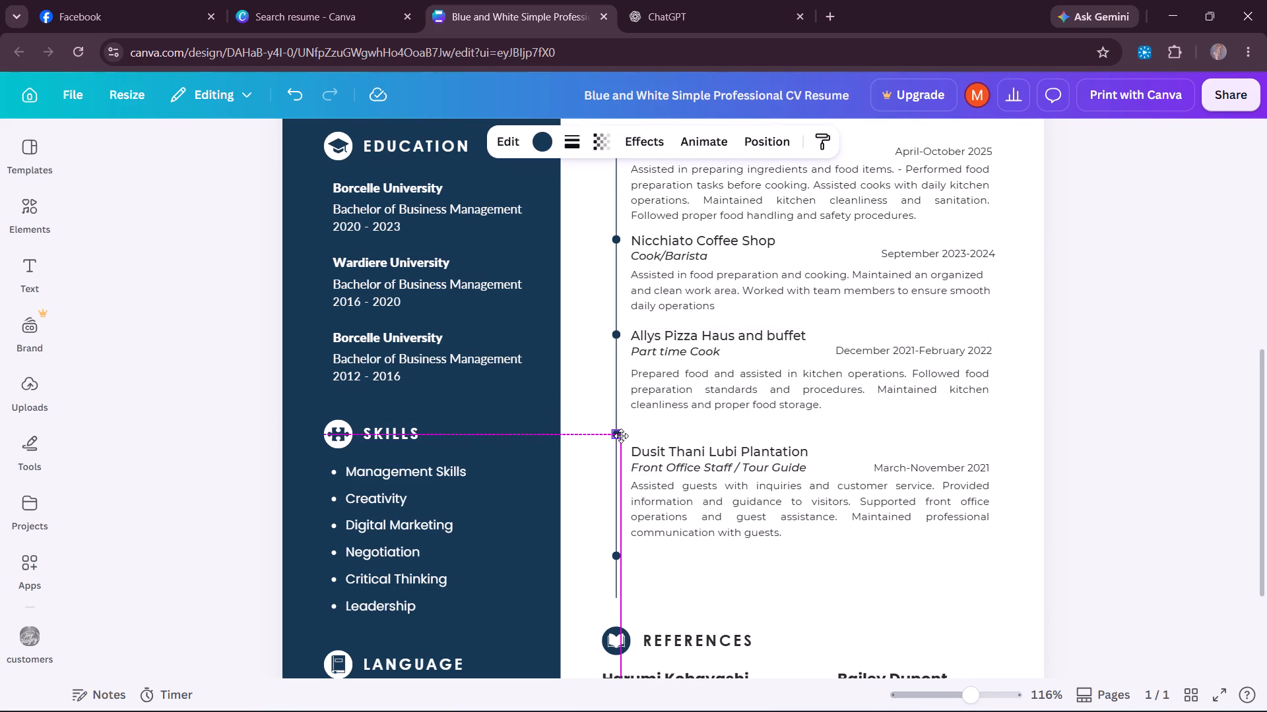
drag(621, 436, 621, 436)
Group the four Dusit Thani Lubi Plantation text boxes and move the group up beside its timeline dot.
drag(639, 438, 810, 478)
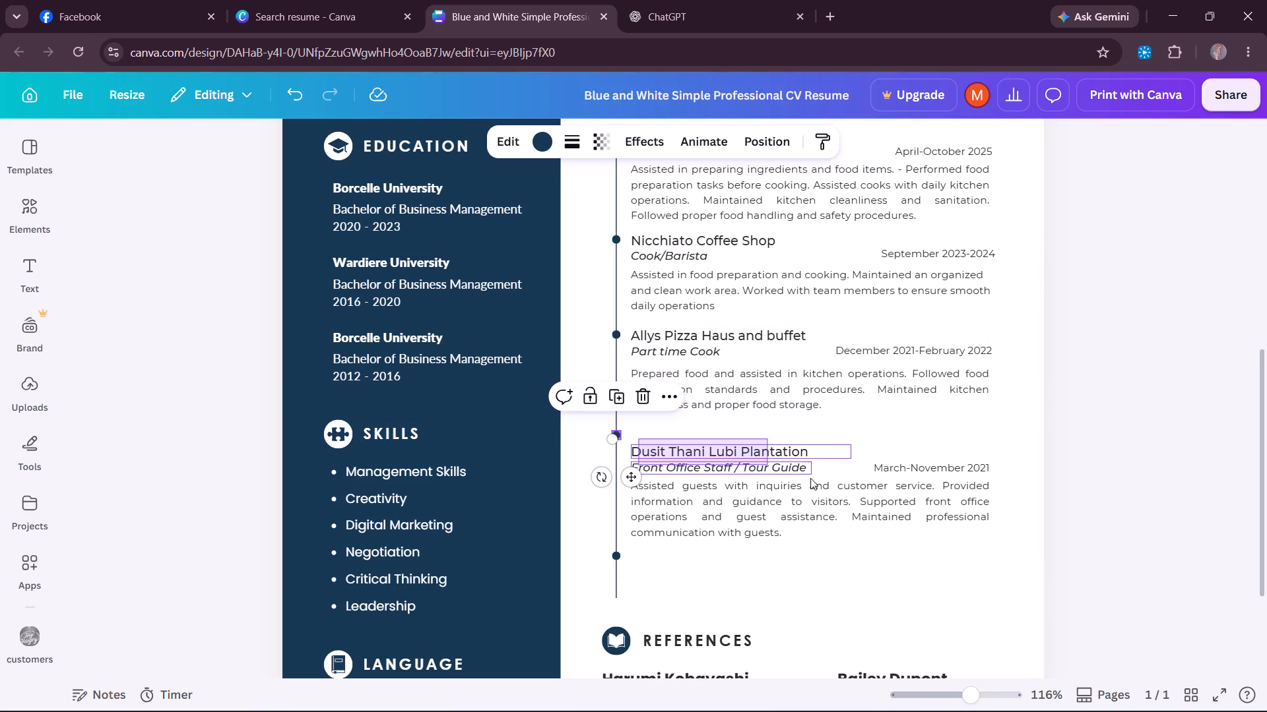
drag(810, 478, 983, 514)
click(756, 407)
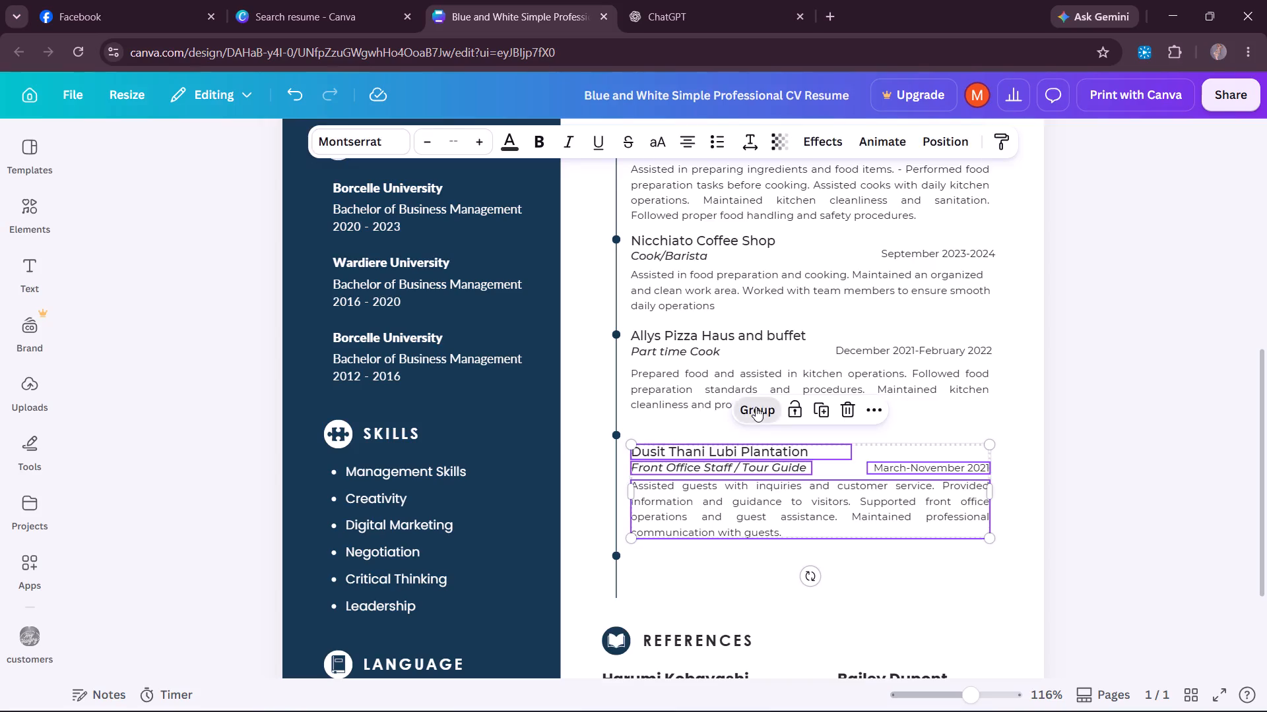
drag(802, 499, 802, 484)
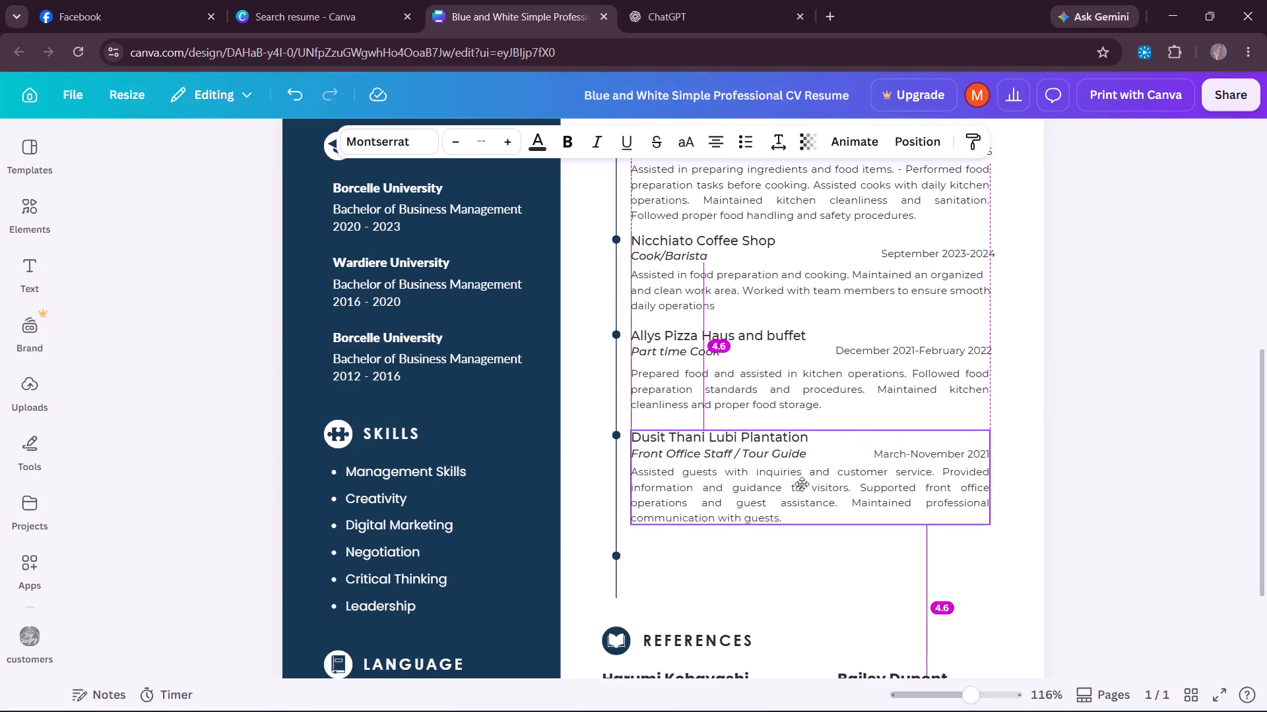
drag(802, 484, 802, 487)
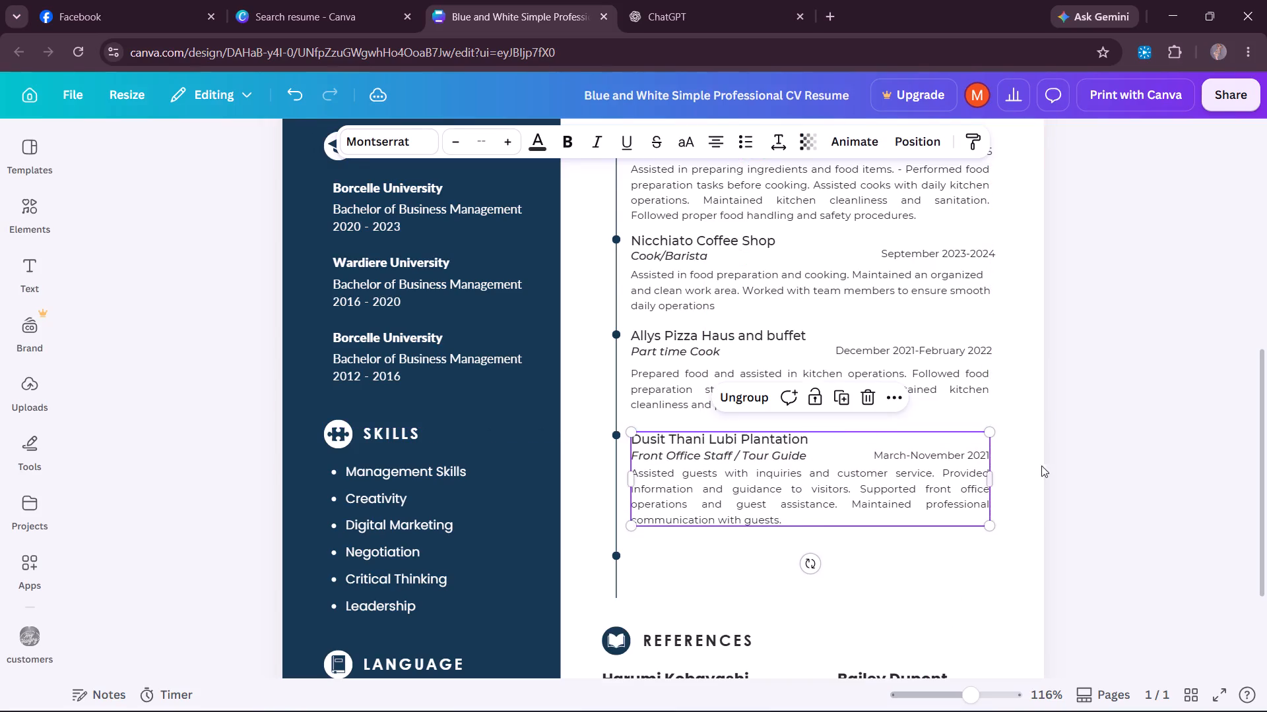
click(1155, 472)
Nudge the Dusit Thani Lubi Plantation group and its timeline dot slightly up, closer to the Allys Pizza Haus and buffet entry.
scroll(1155, 472, down, 2)
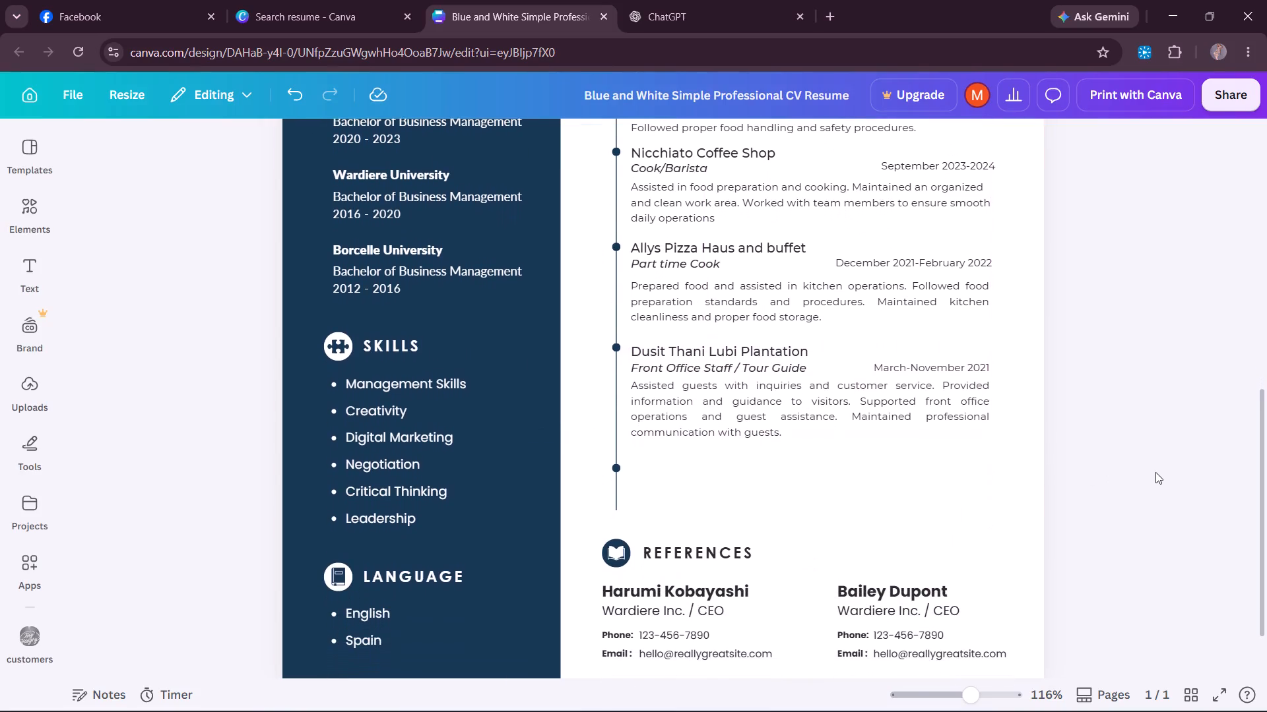
scroll(1155, 472, up, 1)
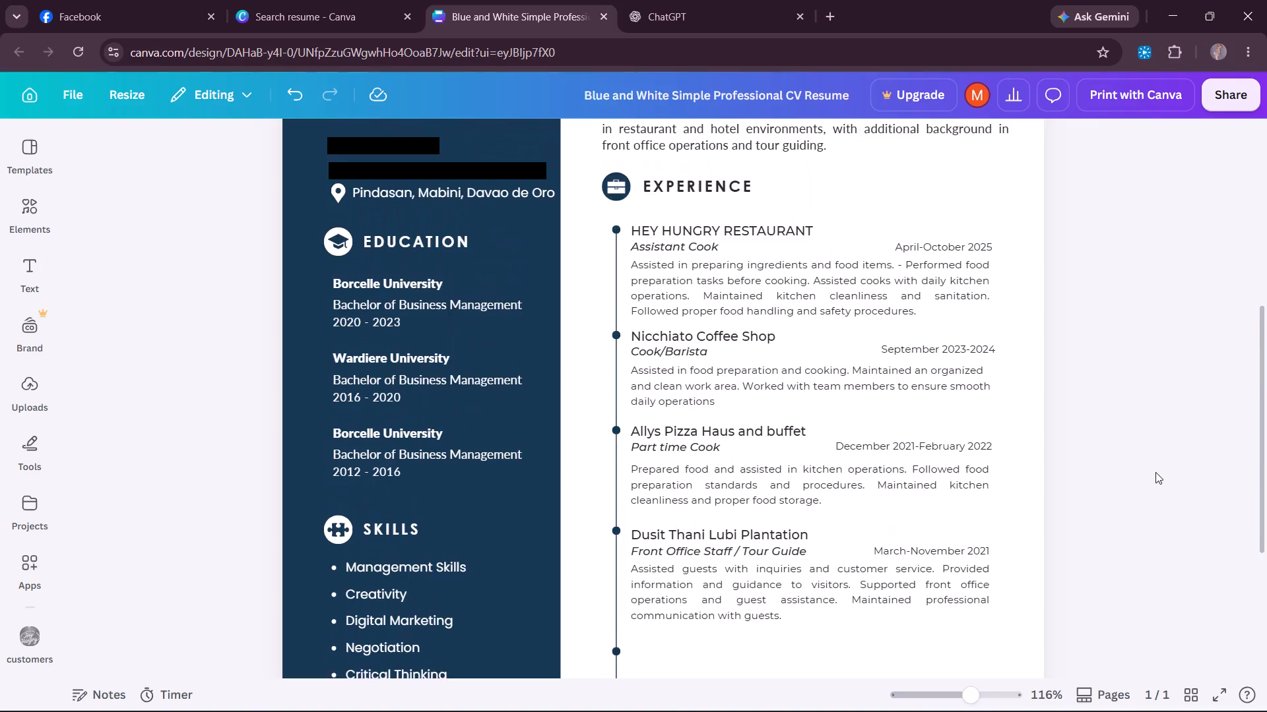
scroll(1155, 472, up, 1)
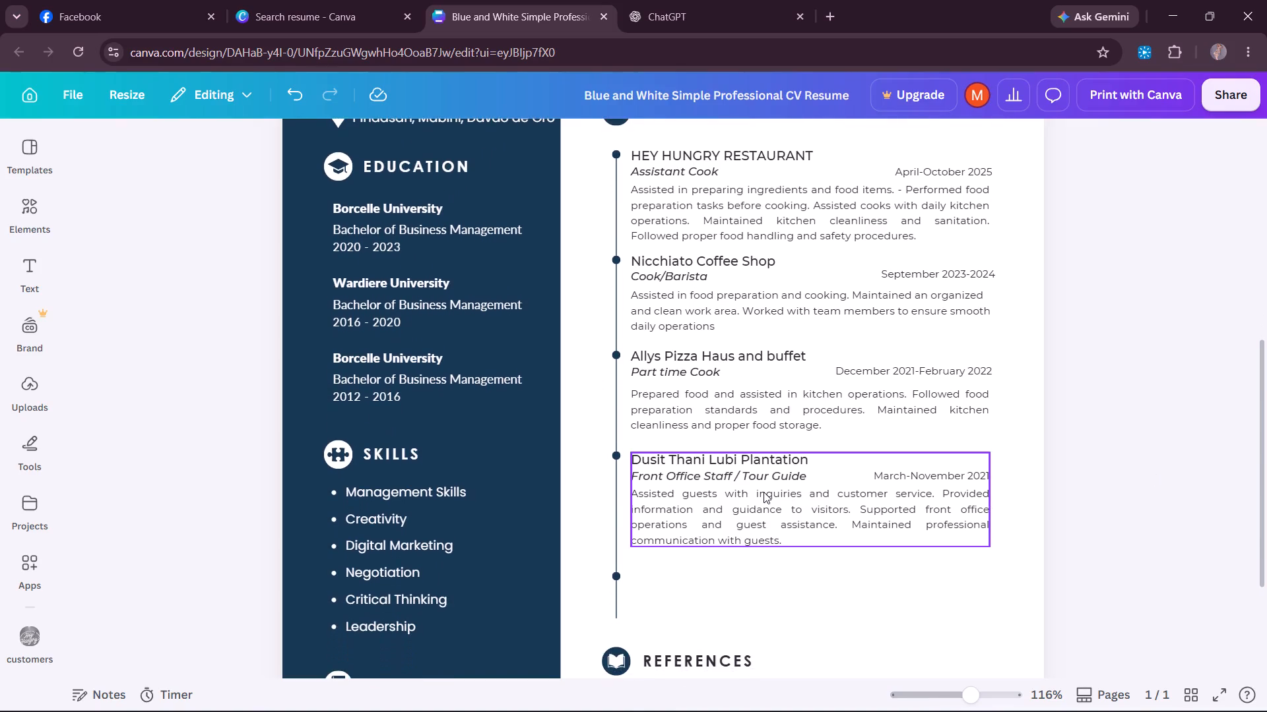
drag(763, 492, 762, 484)
click(617, 457)
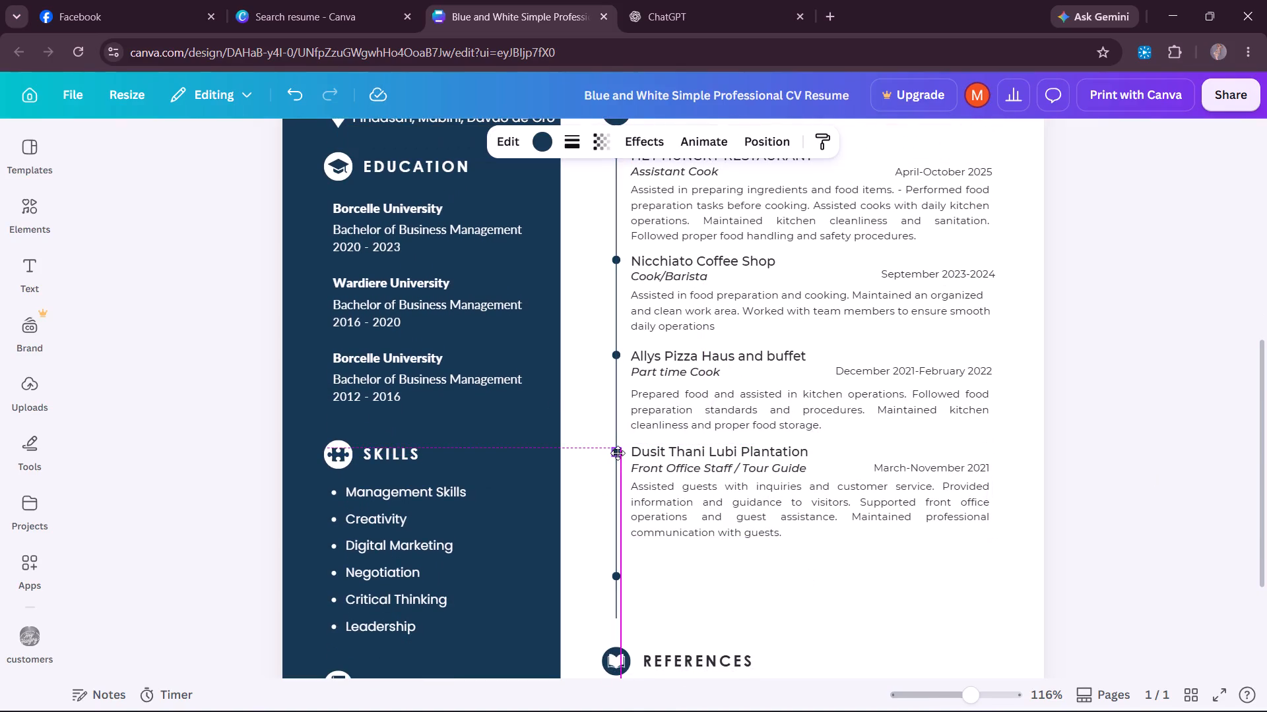
click(1104, 487)
Move the lowest timeline dot up the line to just below the Dusit Thani Lubi Plantation description.
scroll(837, 502, down, 1)
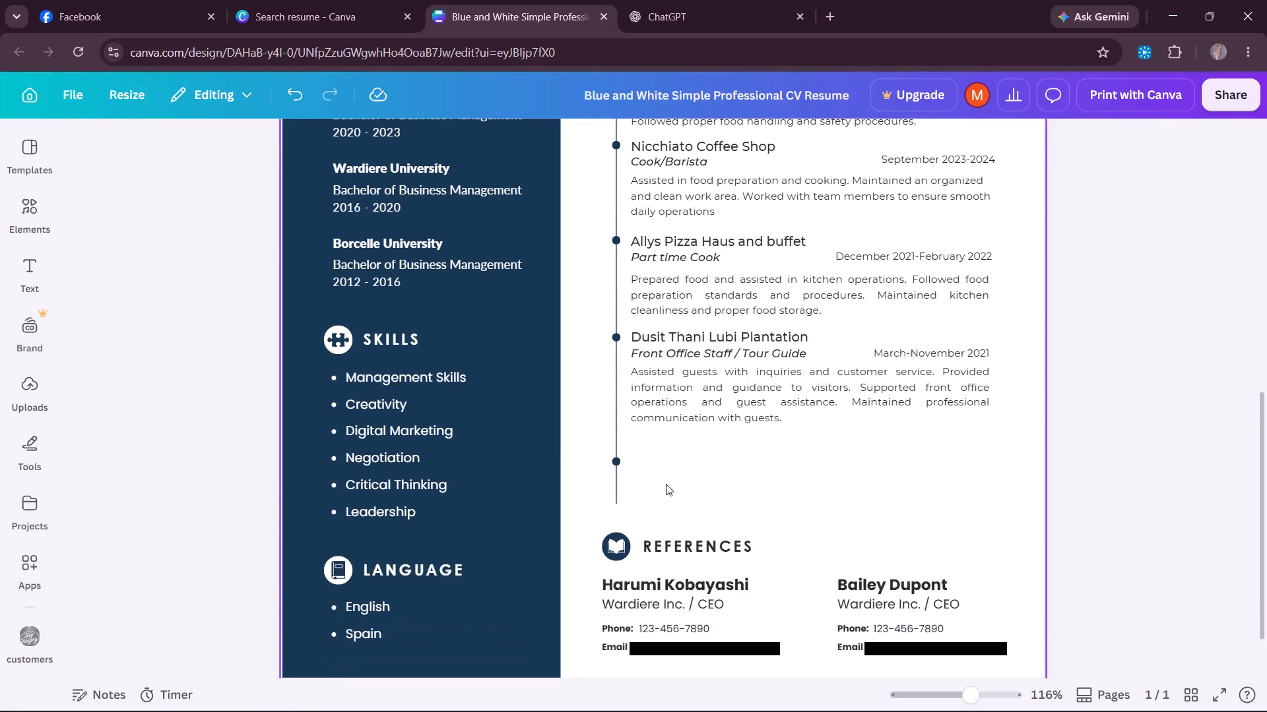
drag(619, 461, 618, 445)
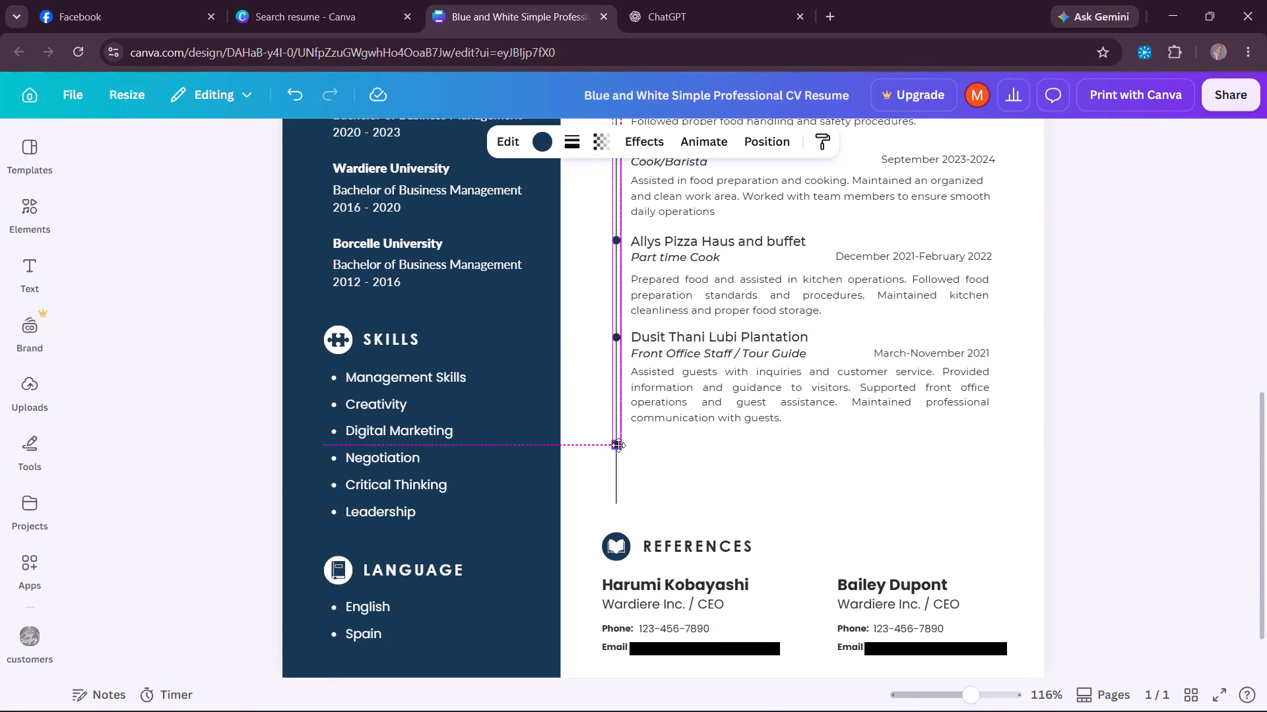
drag(618, 445, 618, 440)
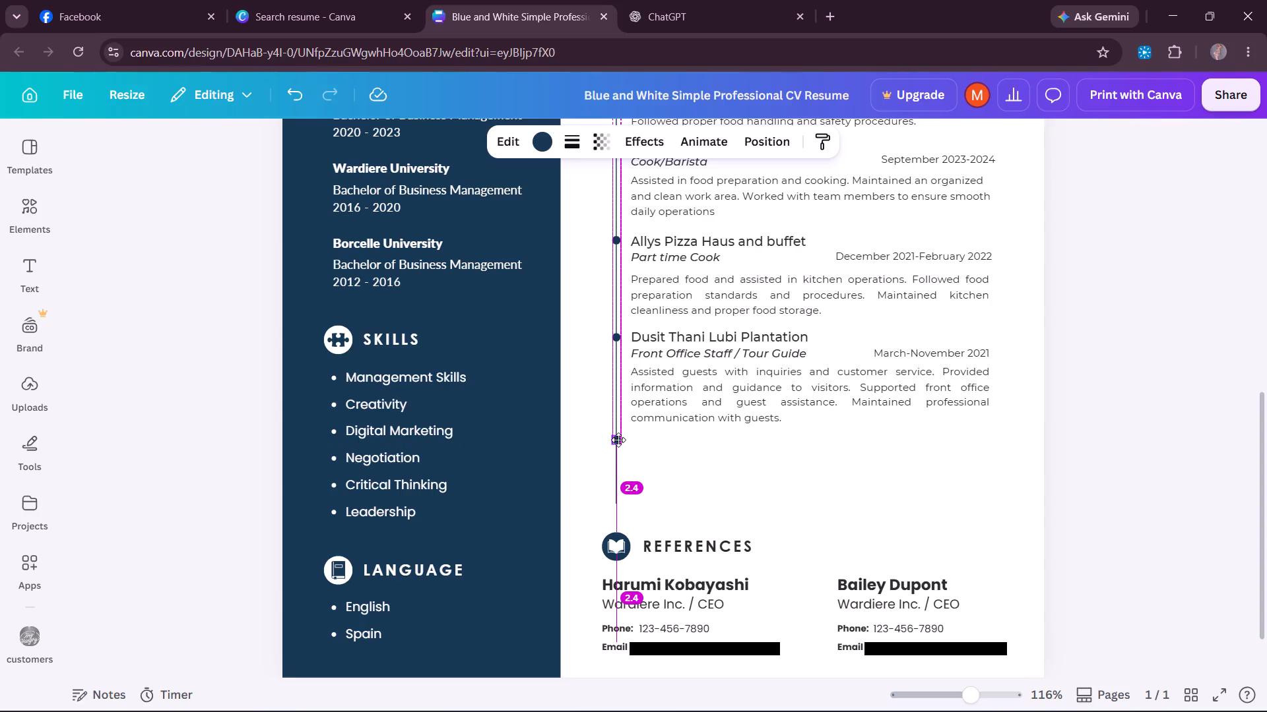
drag(618, 440, 619, 438)
click(1130, 427)
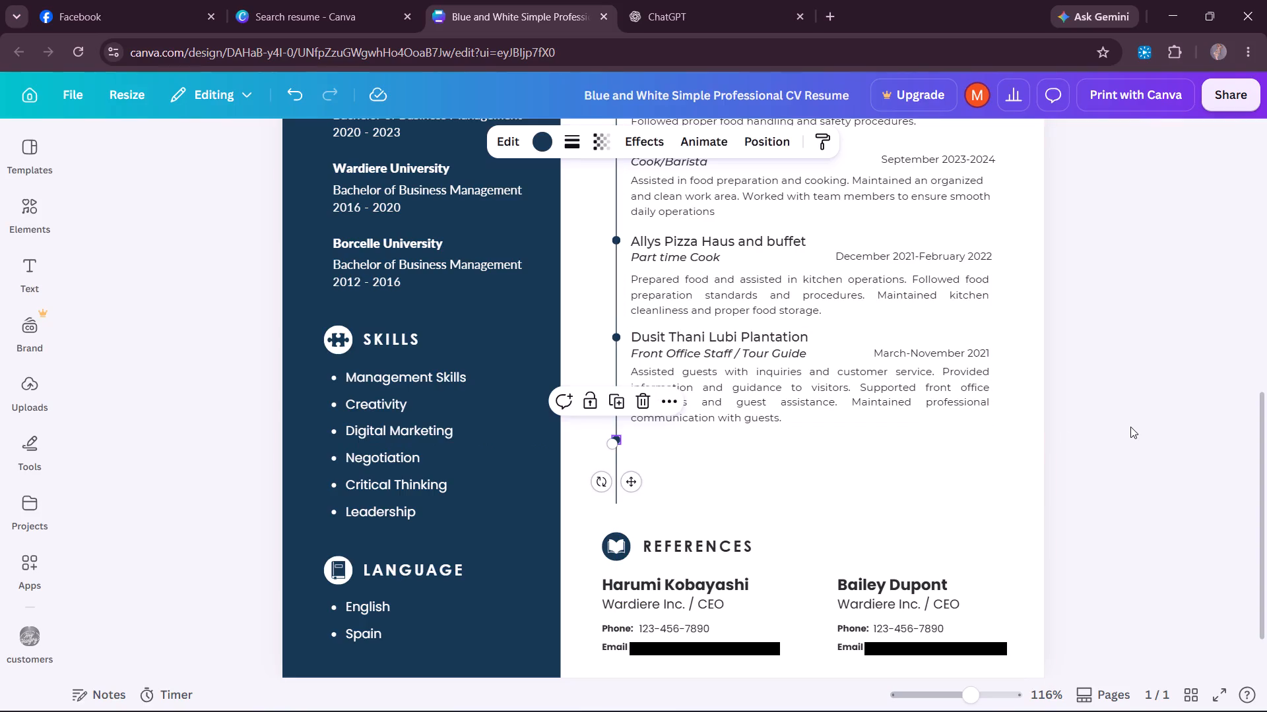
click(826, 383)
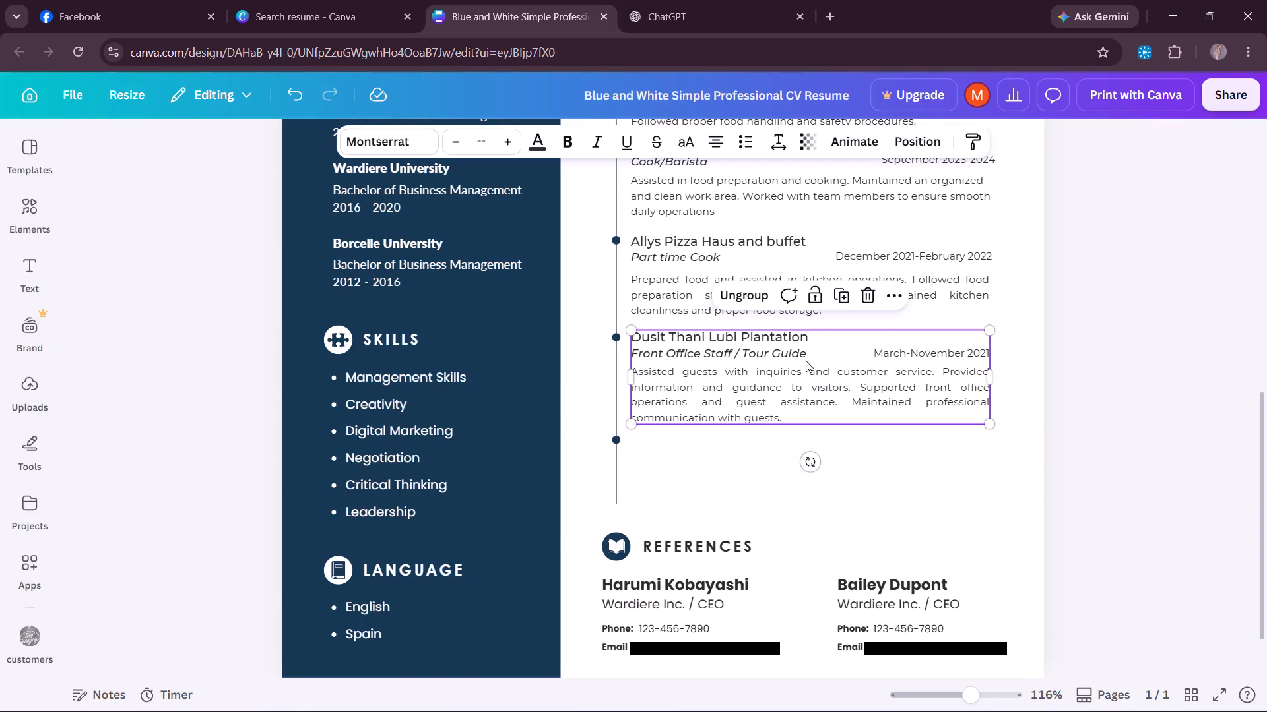
Duplicate the grouped Dusit Thani Lubi Plantation entry and place the copy beside the lowest timeline dot, just above the References heading.
click(833, 298)
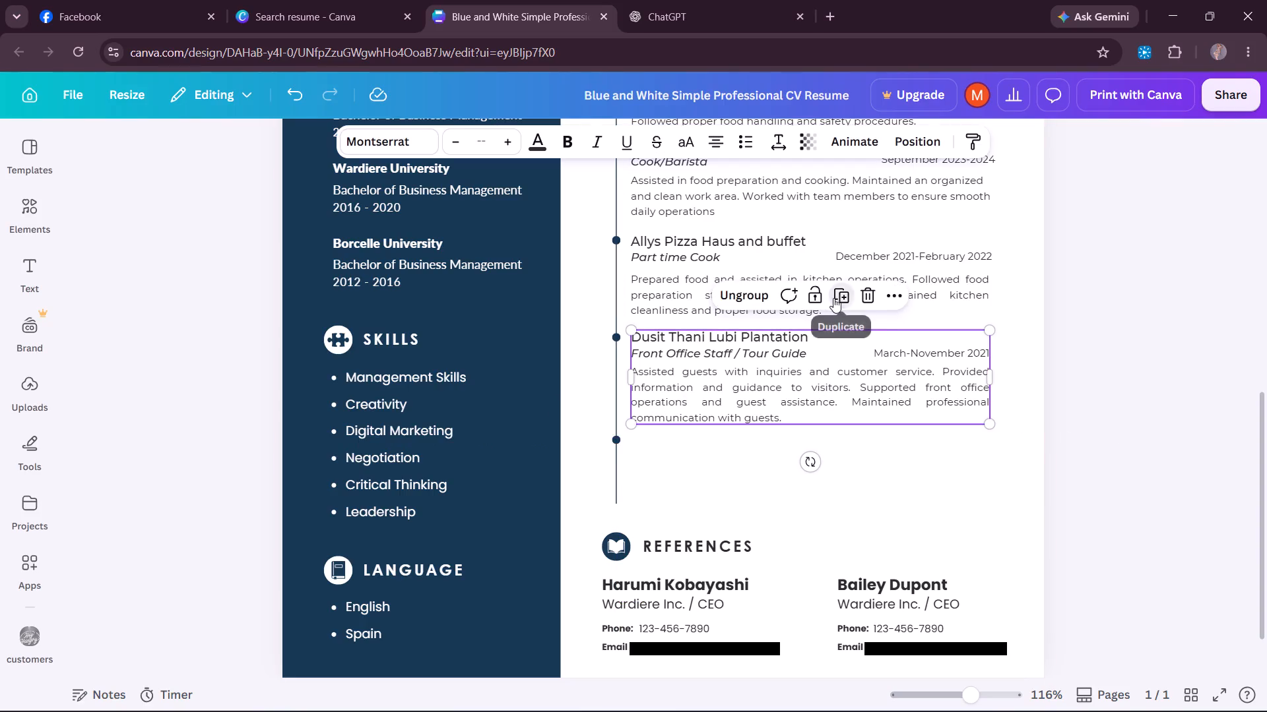
drag(800, 421, 789, 513)
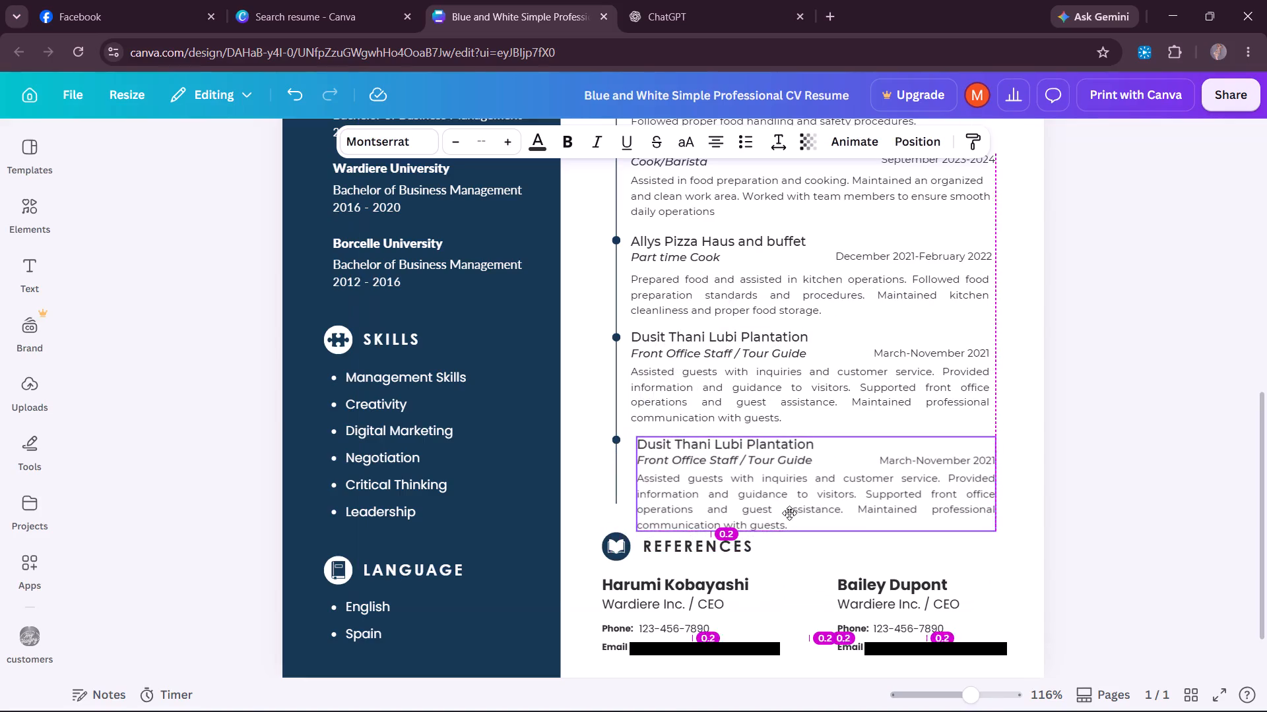
drag(789, 513, 785, 512)
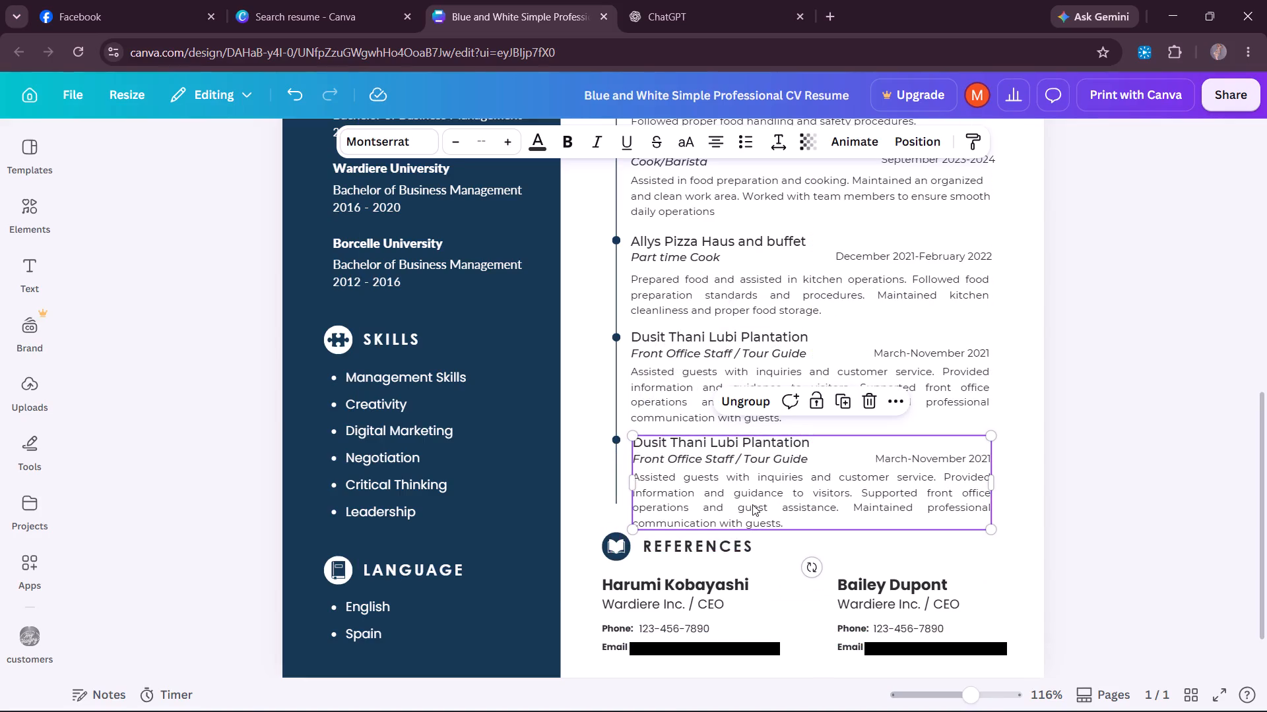
click(754, 502)
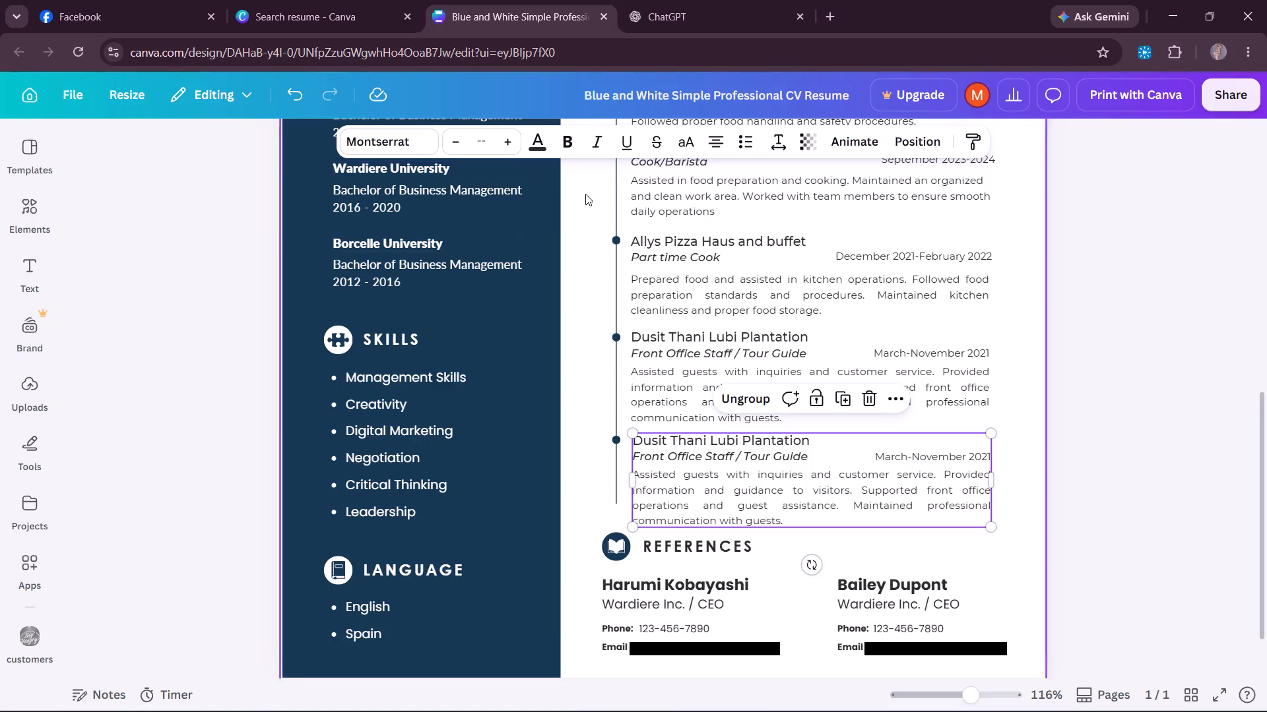
Switch to the Facebook chat and read the On-the-Job Training section that follows the front office duties.
click(323, 0)
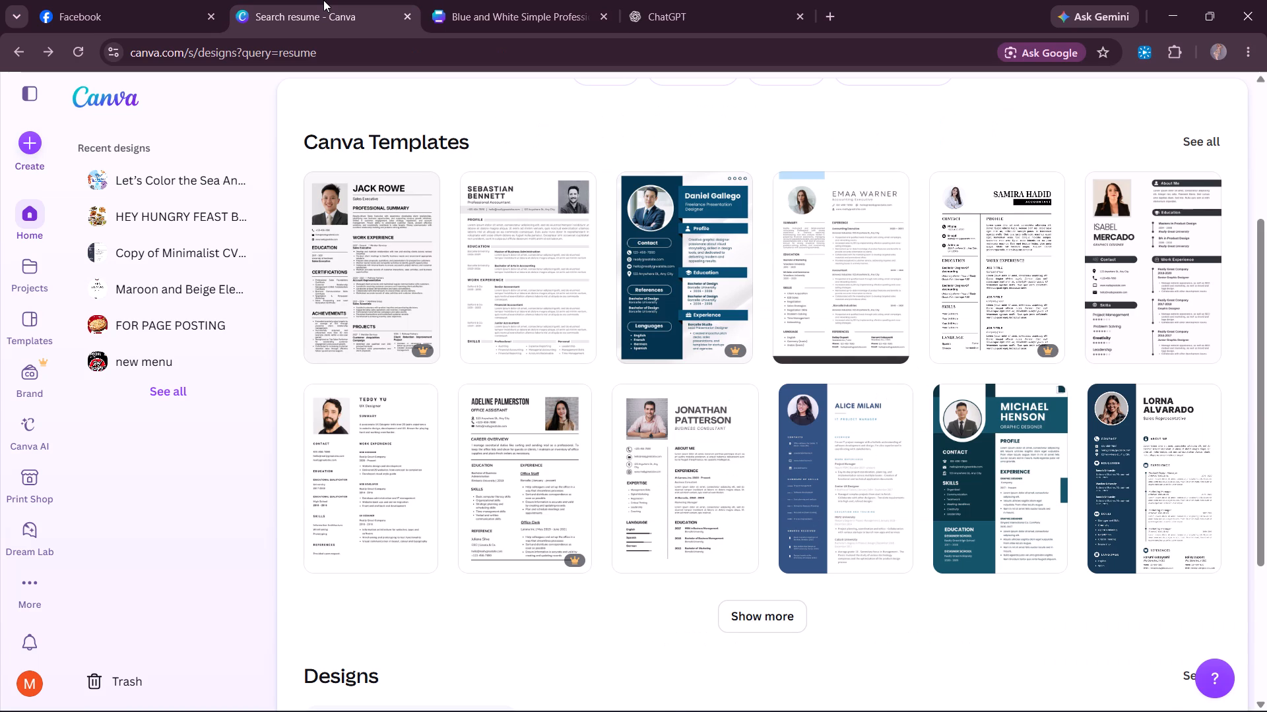
click(90, 1)
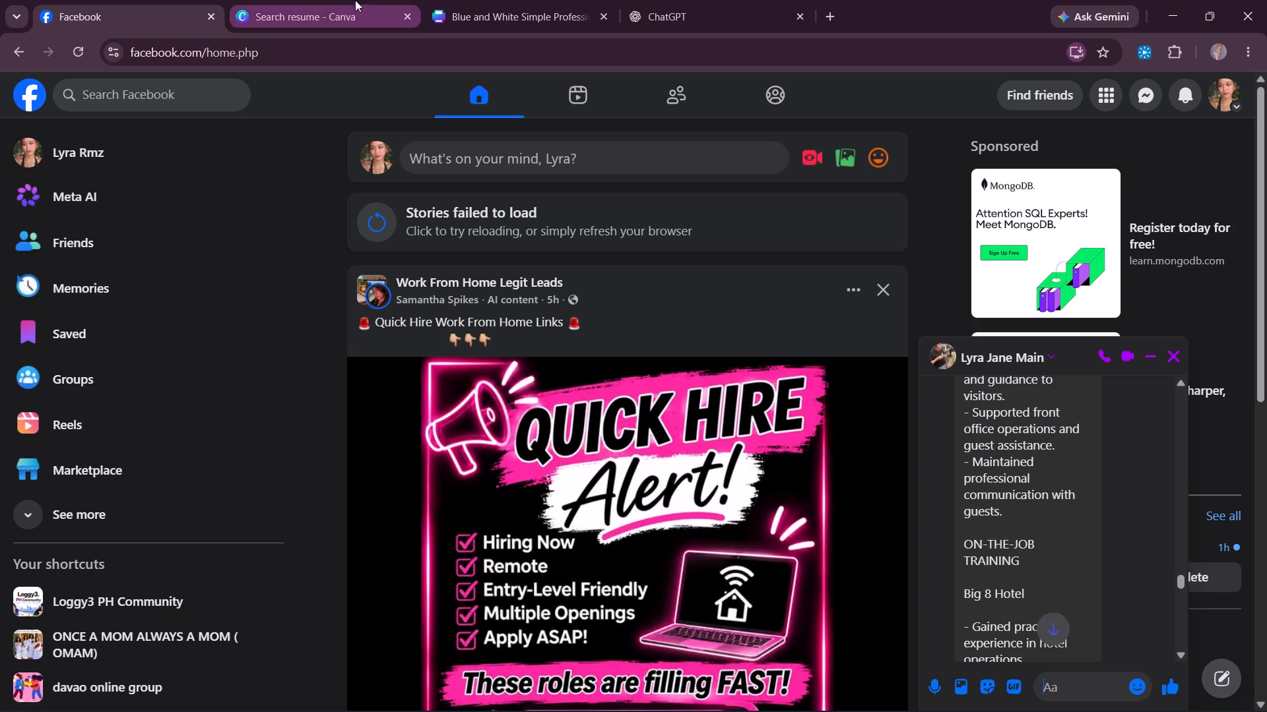
click(331, 4)
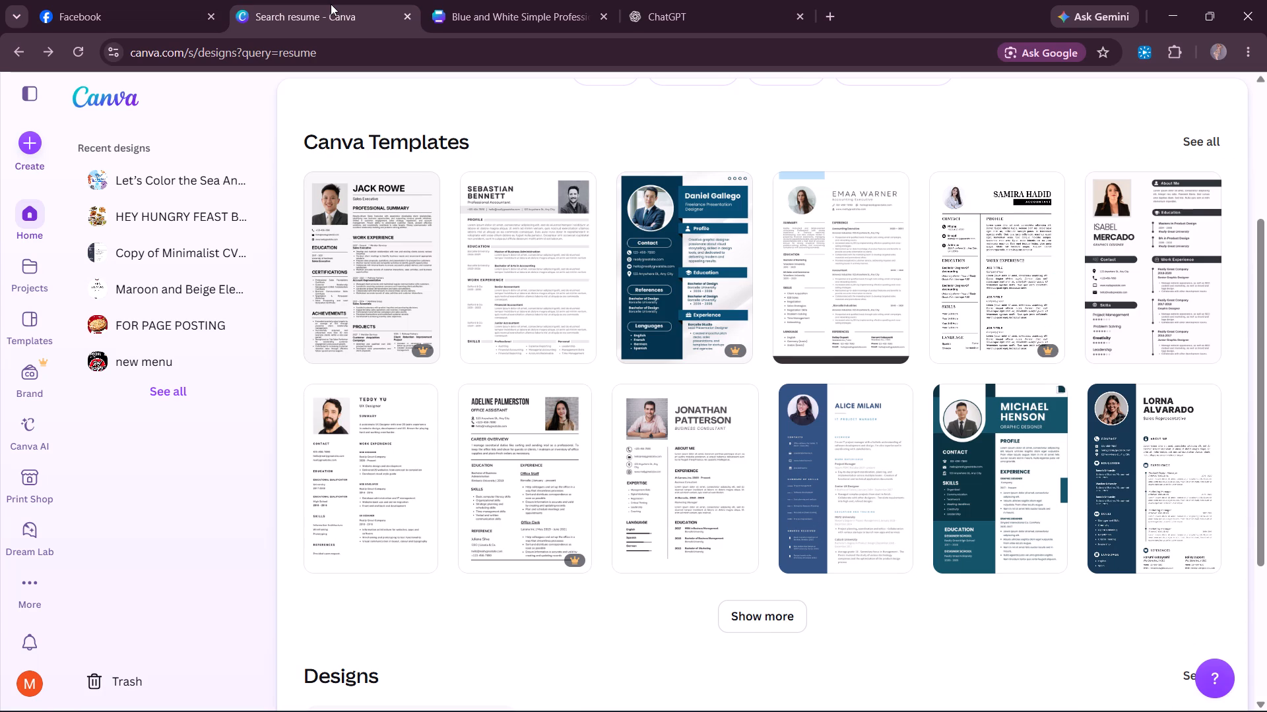
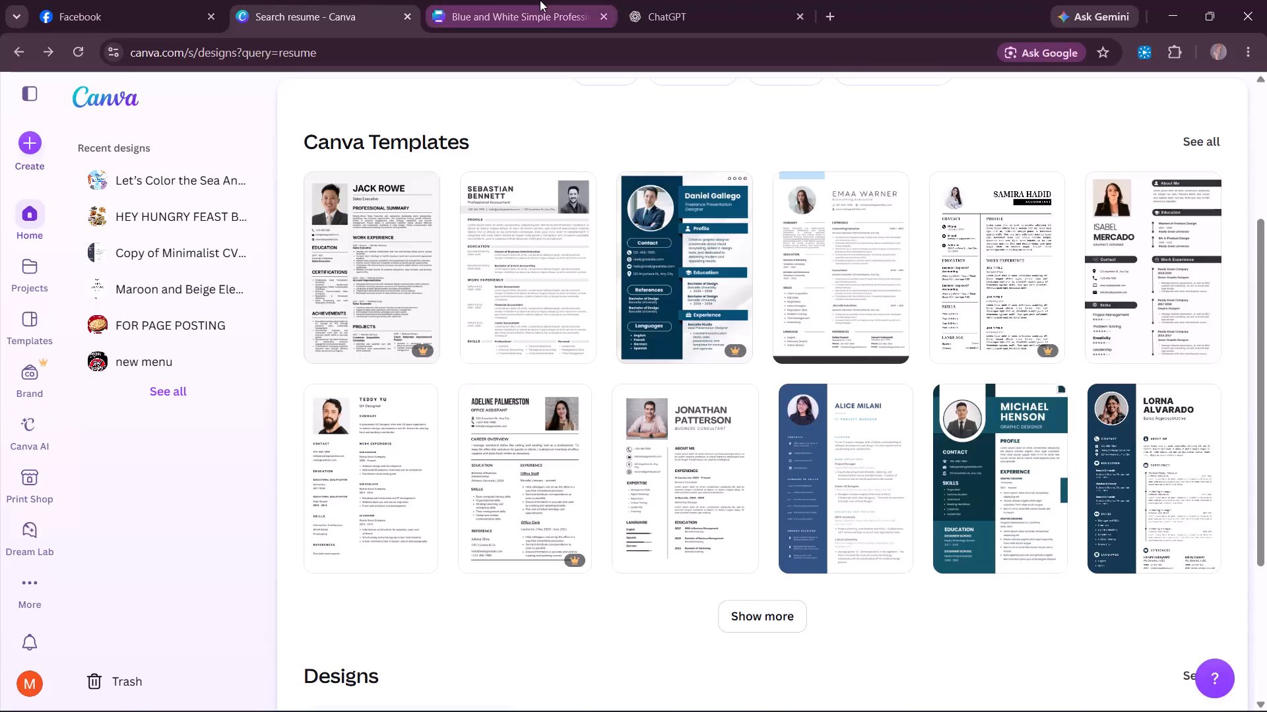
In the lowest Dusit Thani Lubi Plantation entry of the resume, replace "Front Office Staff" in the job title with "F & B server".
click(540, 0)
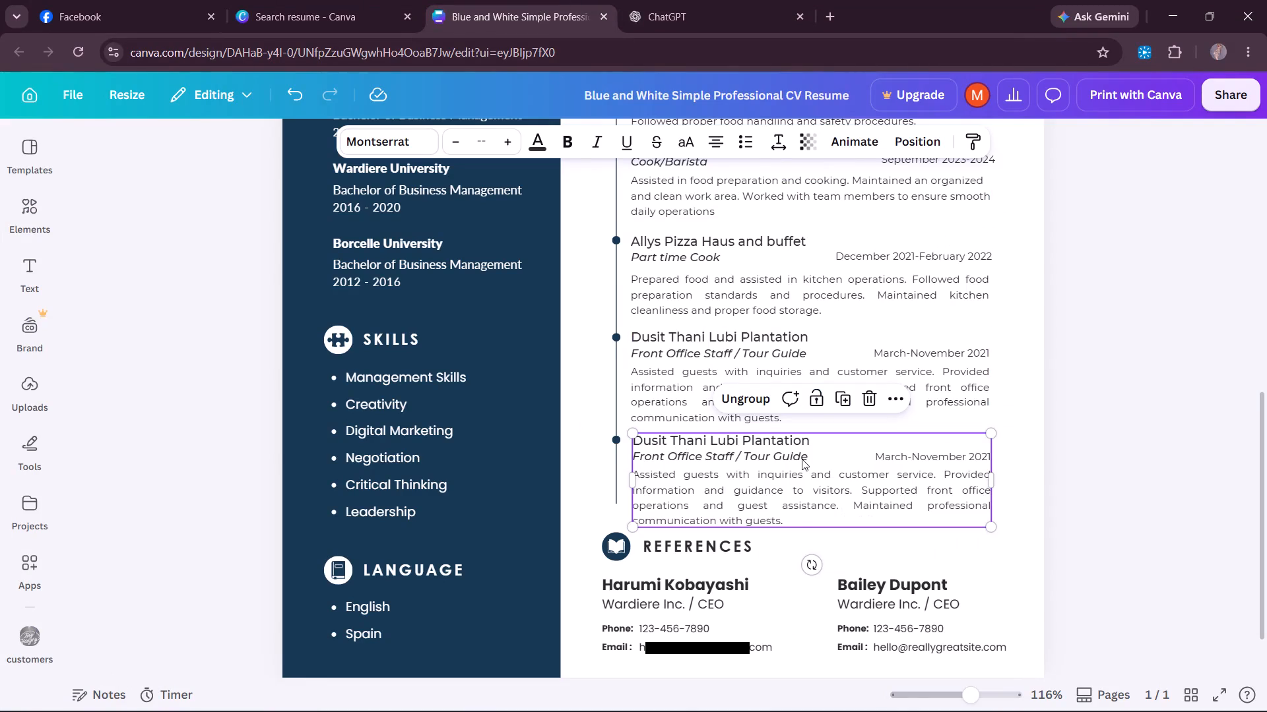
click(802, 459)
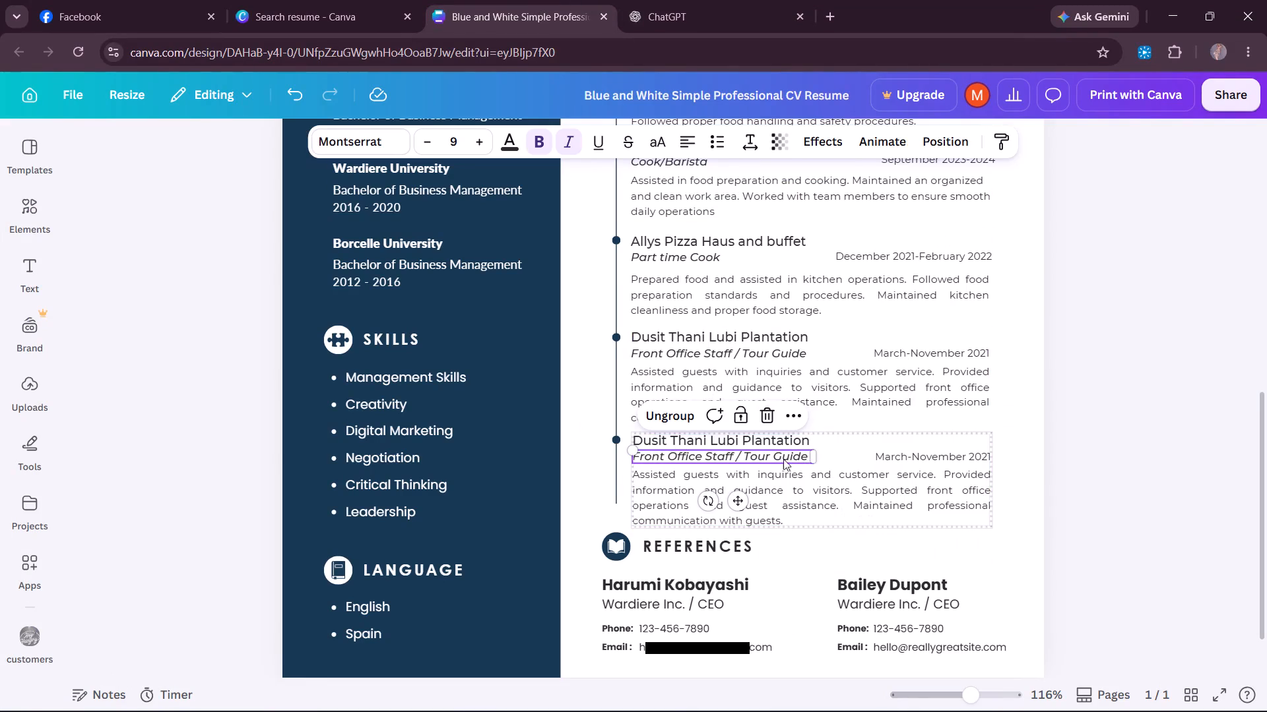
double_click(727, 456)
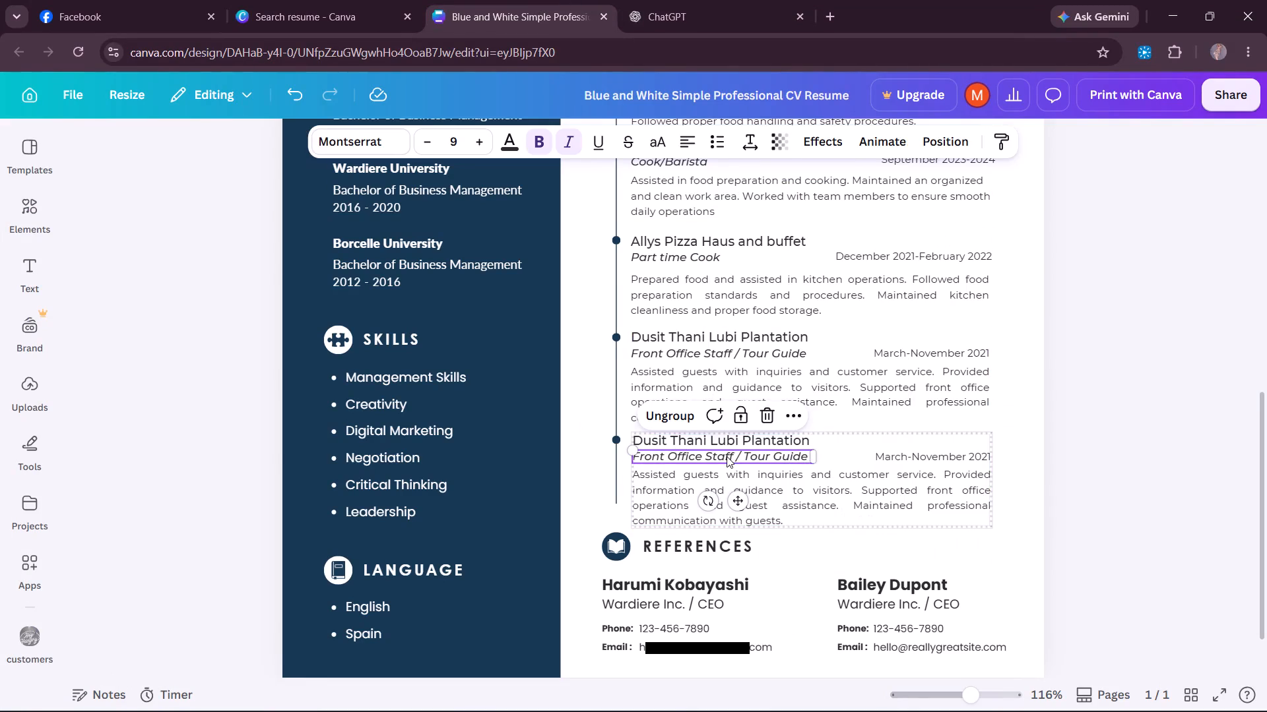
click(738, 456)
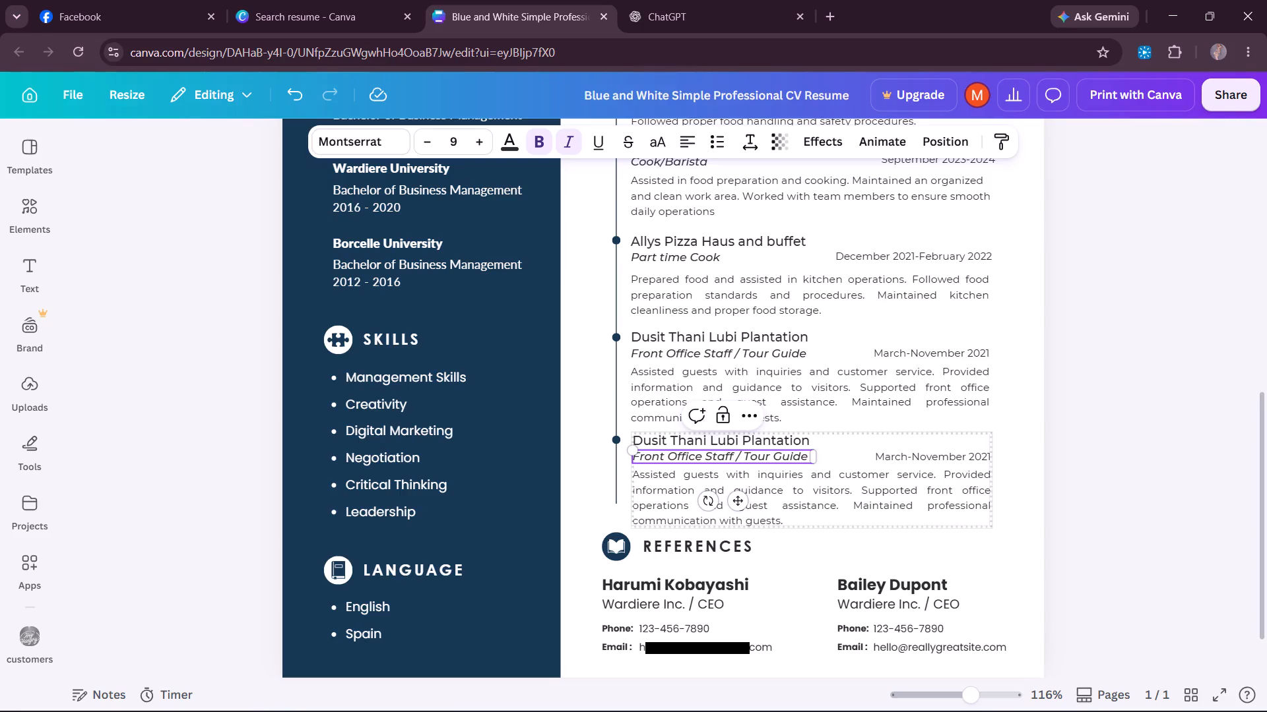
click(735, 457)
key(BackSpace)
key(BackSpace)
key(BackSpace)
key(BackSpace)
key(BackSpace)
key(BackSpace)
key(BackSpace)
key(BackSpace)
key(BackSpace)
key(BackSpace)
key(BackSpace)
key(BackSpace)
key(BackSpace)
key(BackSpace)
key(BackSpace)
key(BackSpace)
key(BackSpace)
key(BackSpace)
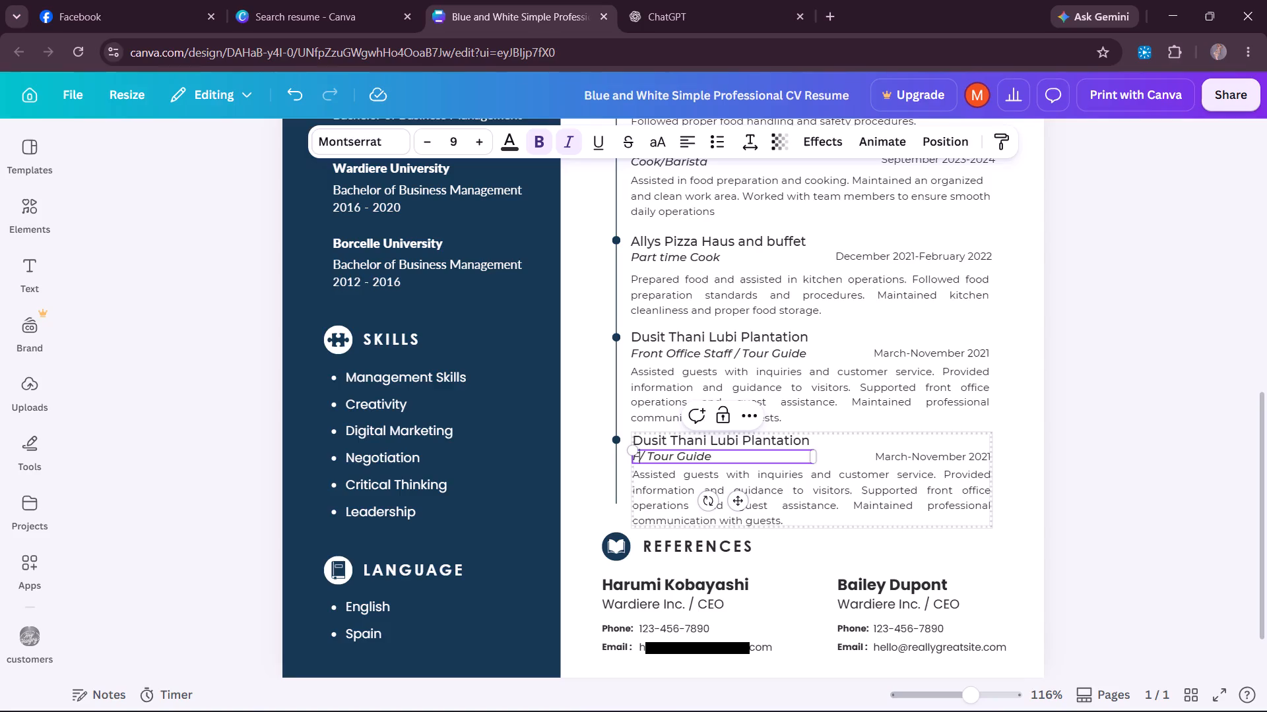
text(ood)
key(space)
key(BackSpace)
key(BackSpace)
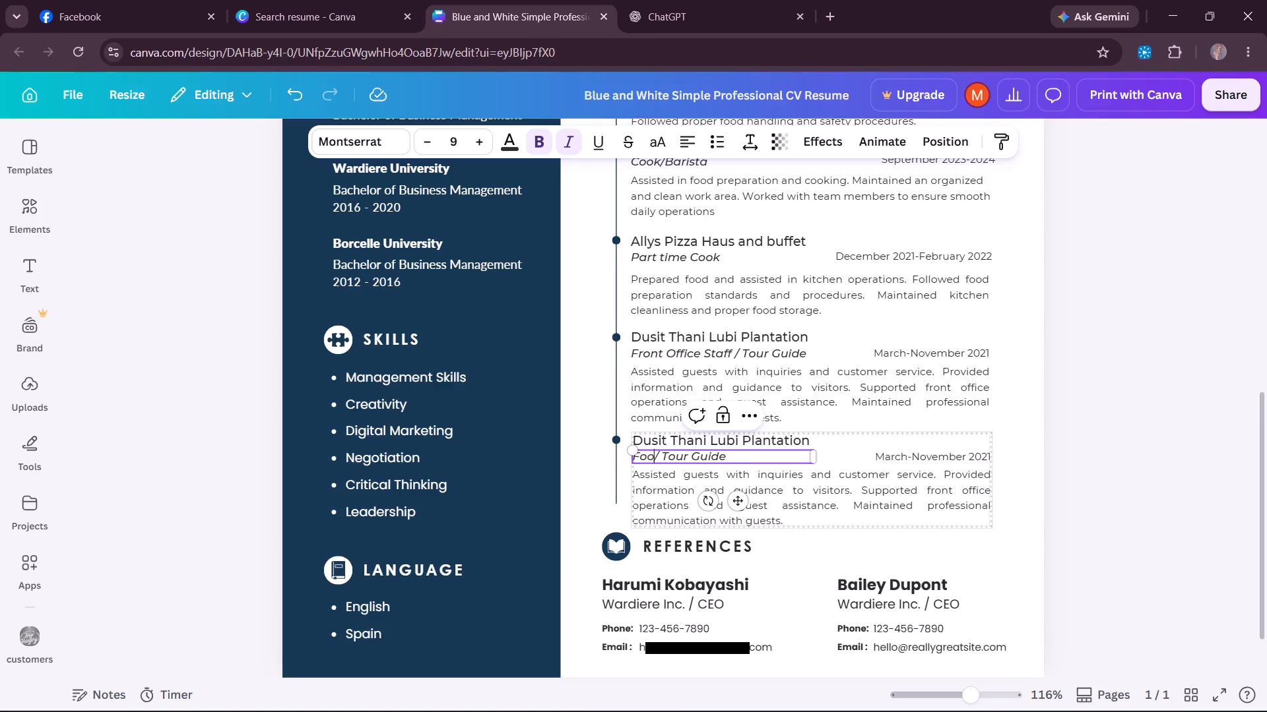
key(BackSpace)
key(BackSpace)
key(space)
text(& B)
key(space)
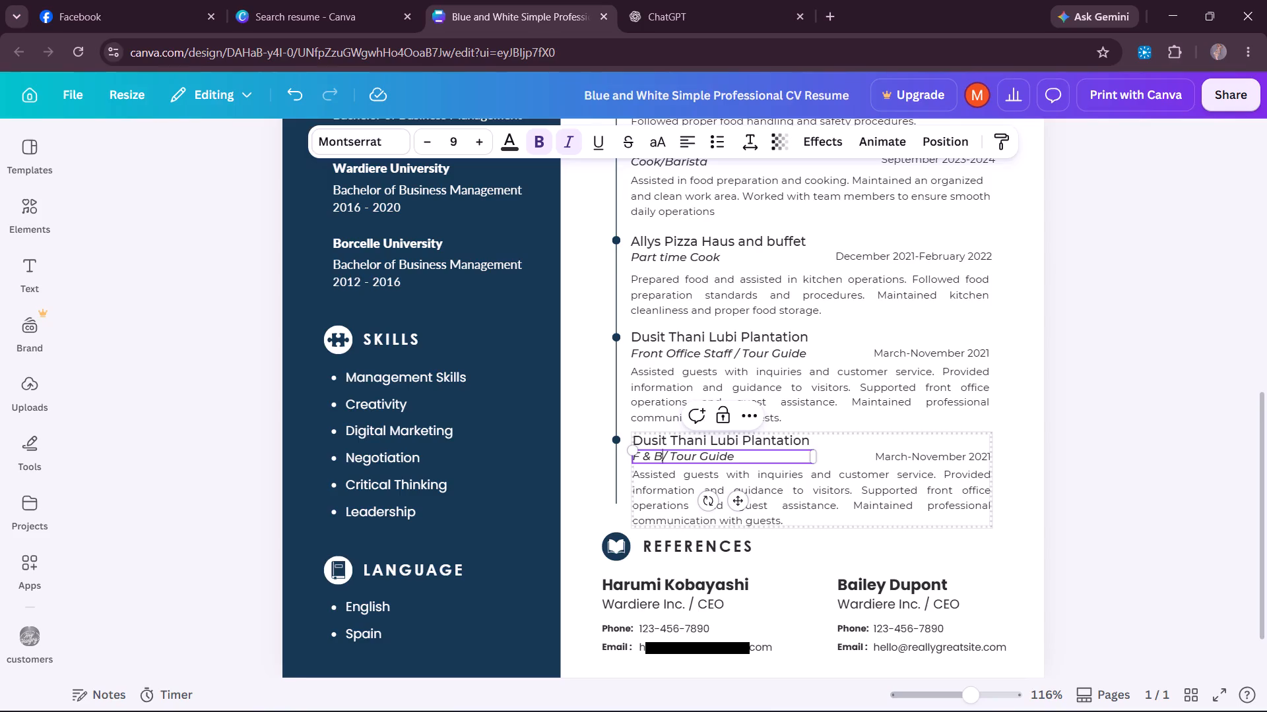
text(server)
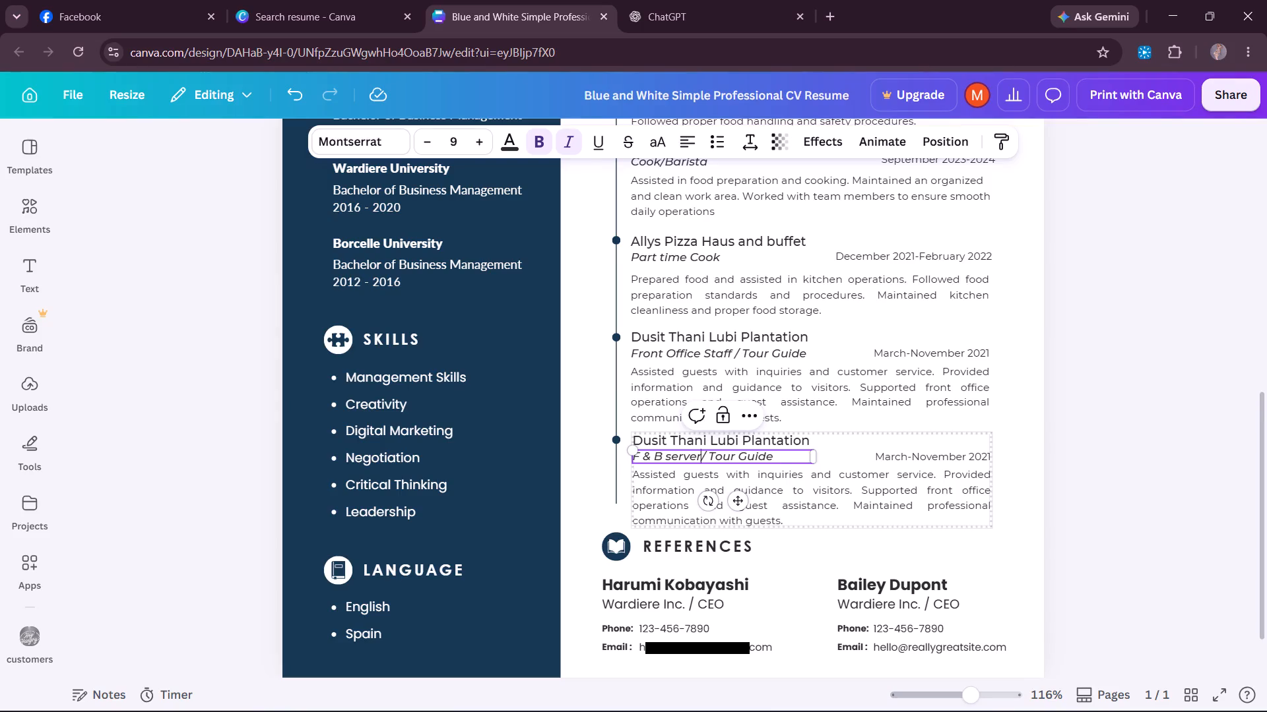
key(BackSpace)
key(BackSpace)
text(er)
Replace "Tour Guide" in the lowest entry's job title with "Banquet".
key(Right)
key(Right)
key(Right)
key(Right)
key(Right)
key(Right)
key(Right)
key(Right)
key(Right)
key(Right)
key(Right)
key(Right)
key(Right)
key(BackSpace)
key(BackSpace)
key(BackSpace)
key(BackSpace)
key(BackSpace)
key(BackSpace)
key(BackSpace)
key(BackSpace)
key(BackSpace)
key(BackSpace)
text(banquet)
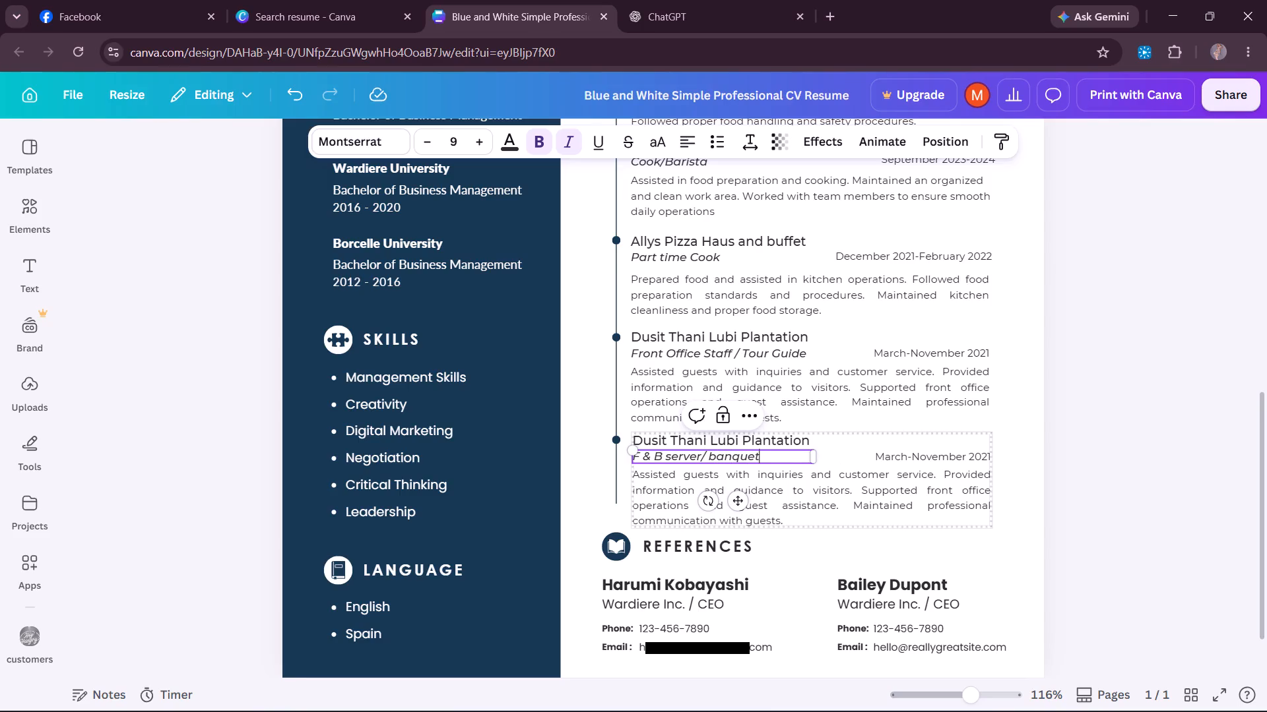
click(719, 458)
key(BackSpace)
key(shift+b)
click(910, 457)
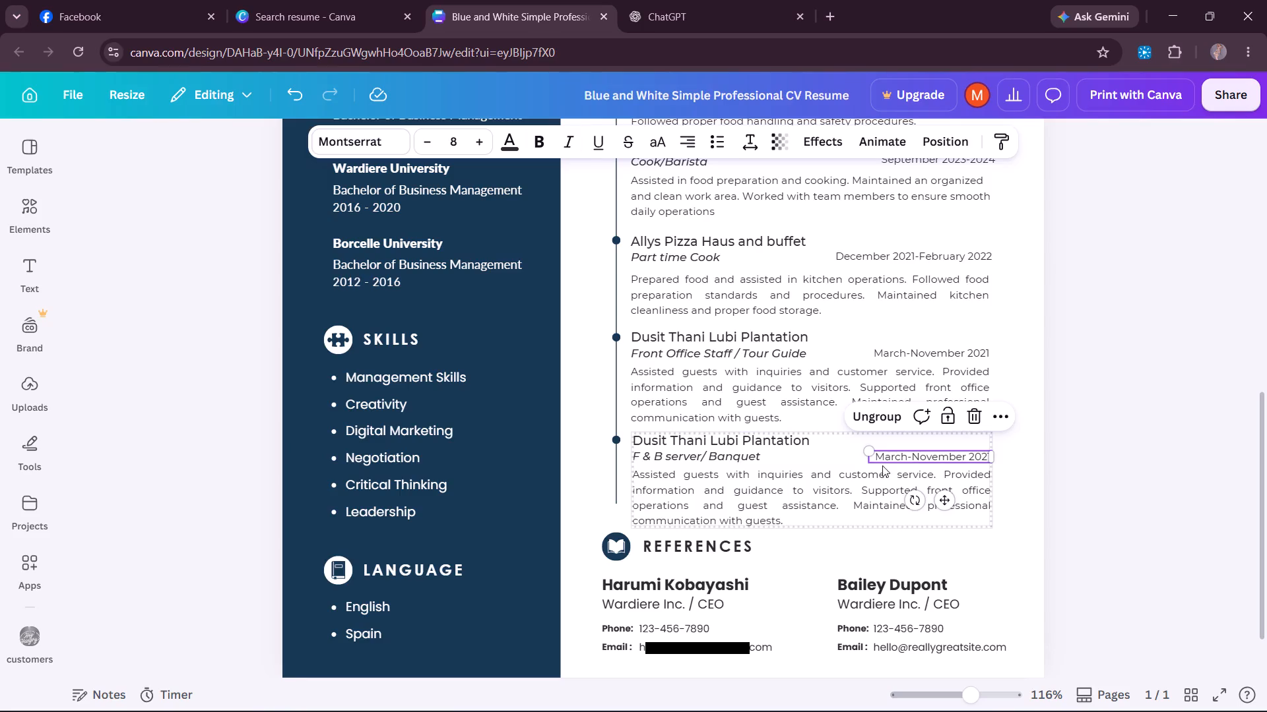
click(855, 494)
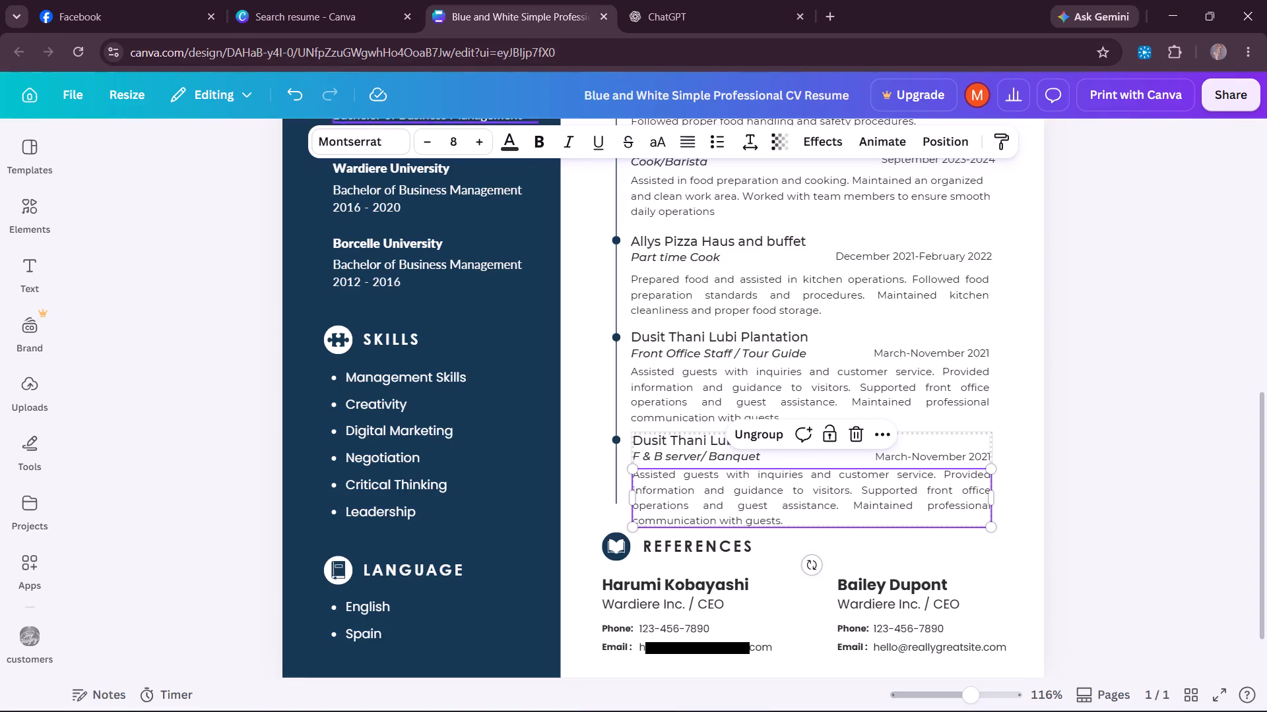
Check the On-the-Job Training details in the Facebook chat against the resume, reviewing the resume from its name heading down to References.
click(137, 0)
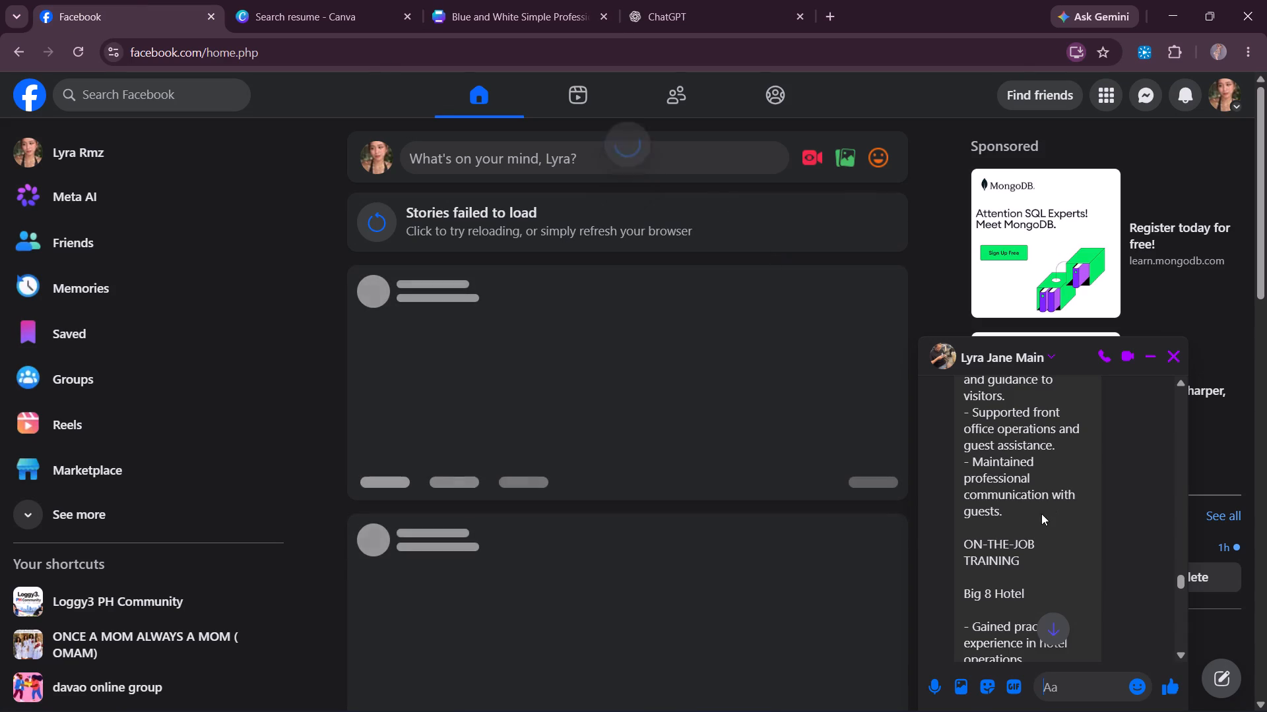
click(526, 10)
scroll(943, 382, up, 3)
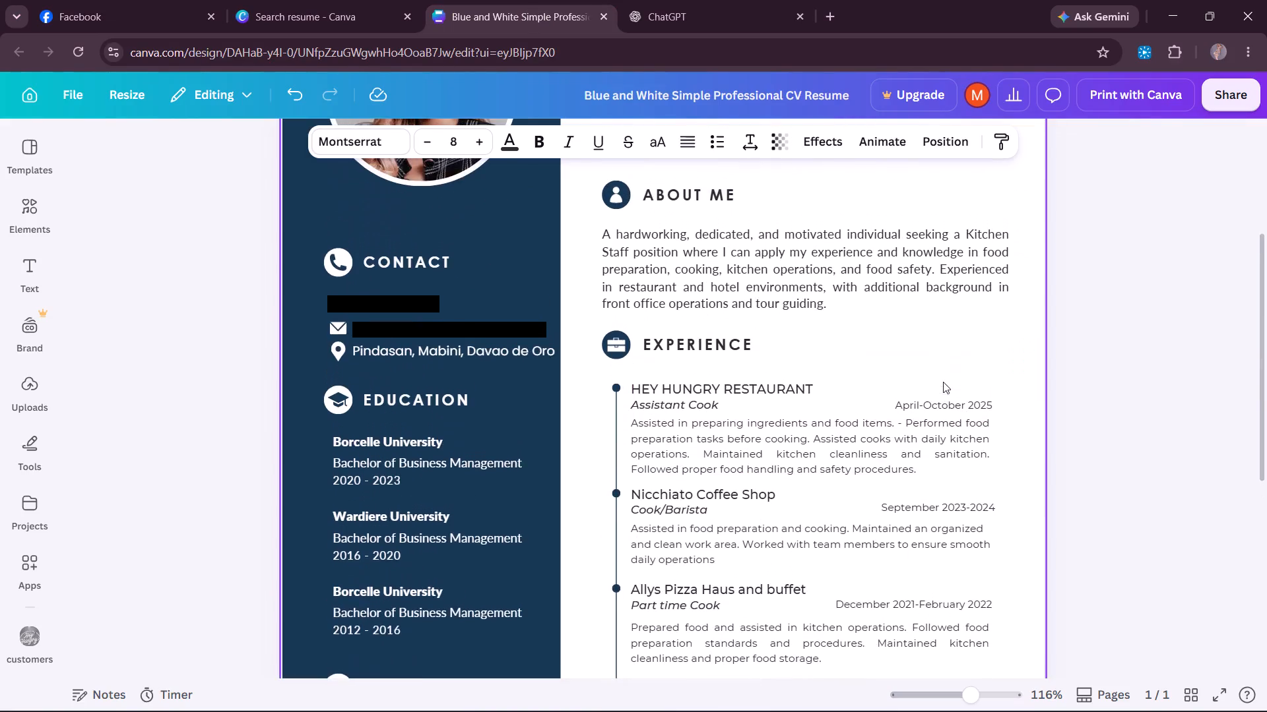
scroll(1144, 358, up, 4)
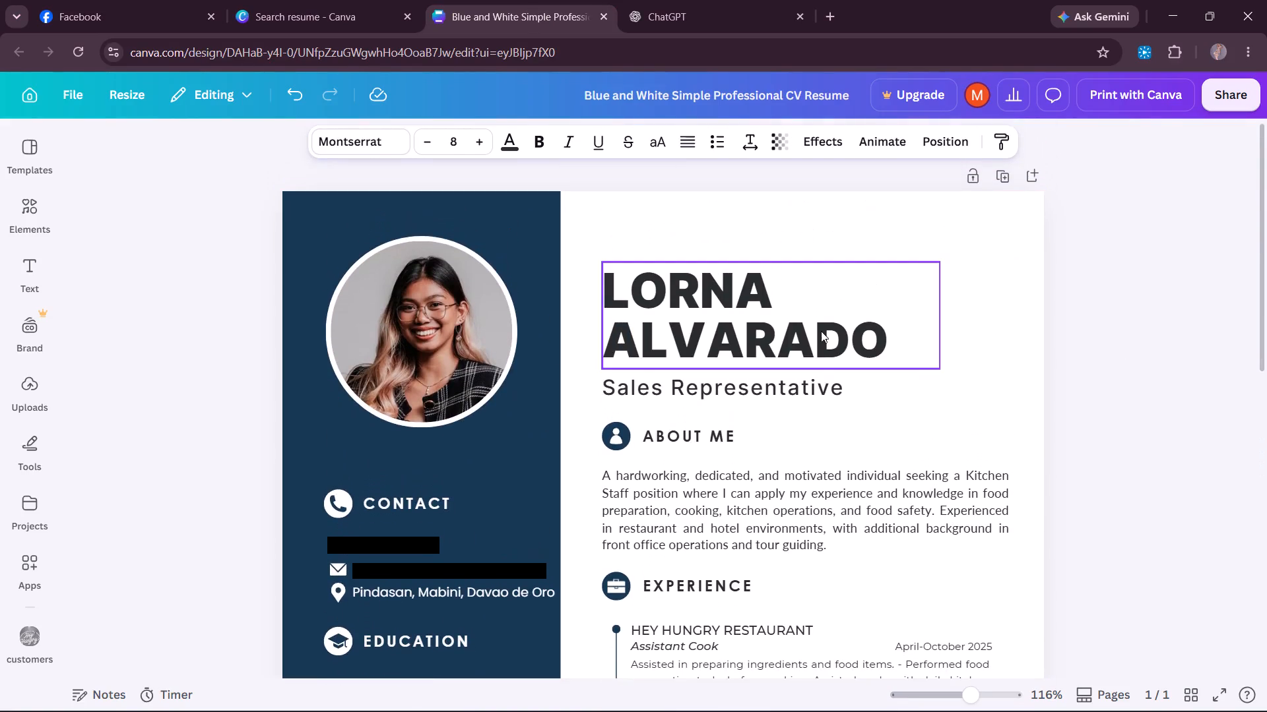
scroll(808, 367, down, 5)
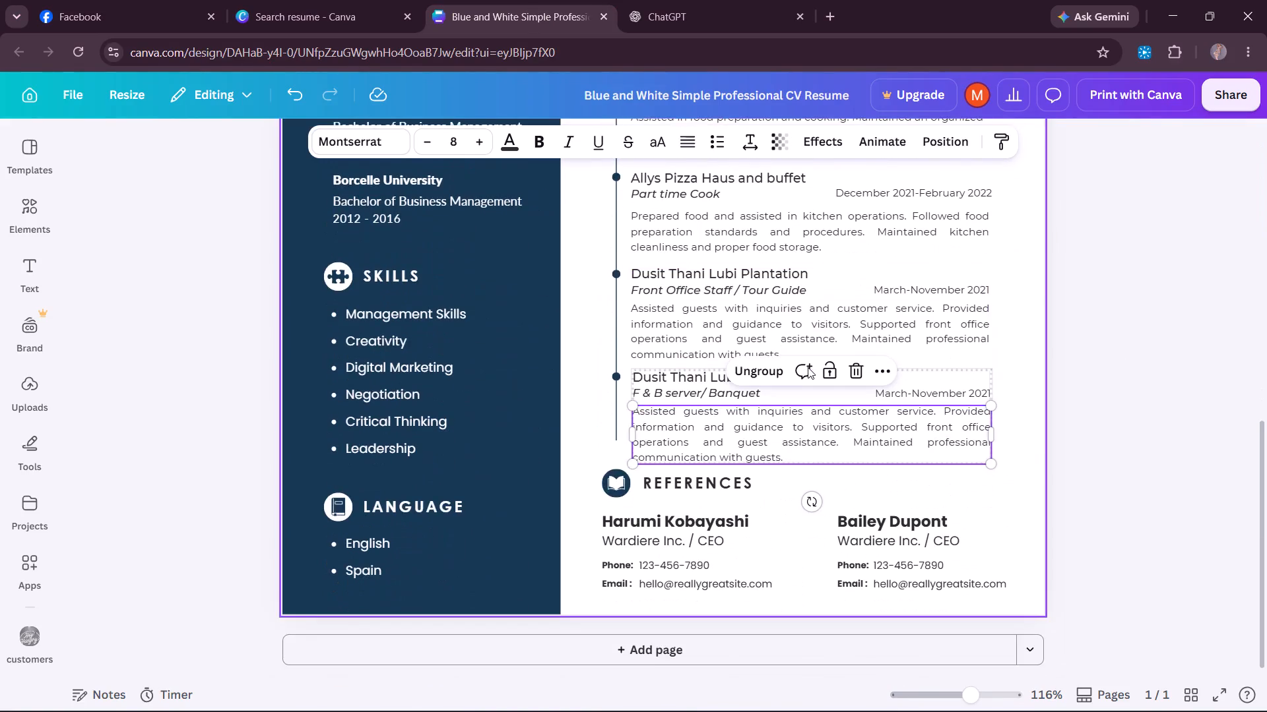
scroll(808, 367, down, 1)
scroll(808, 367, up, 2)
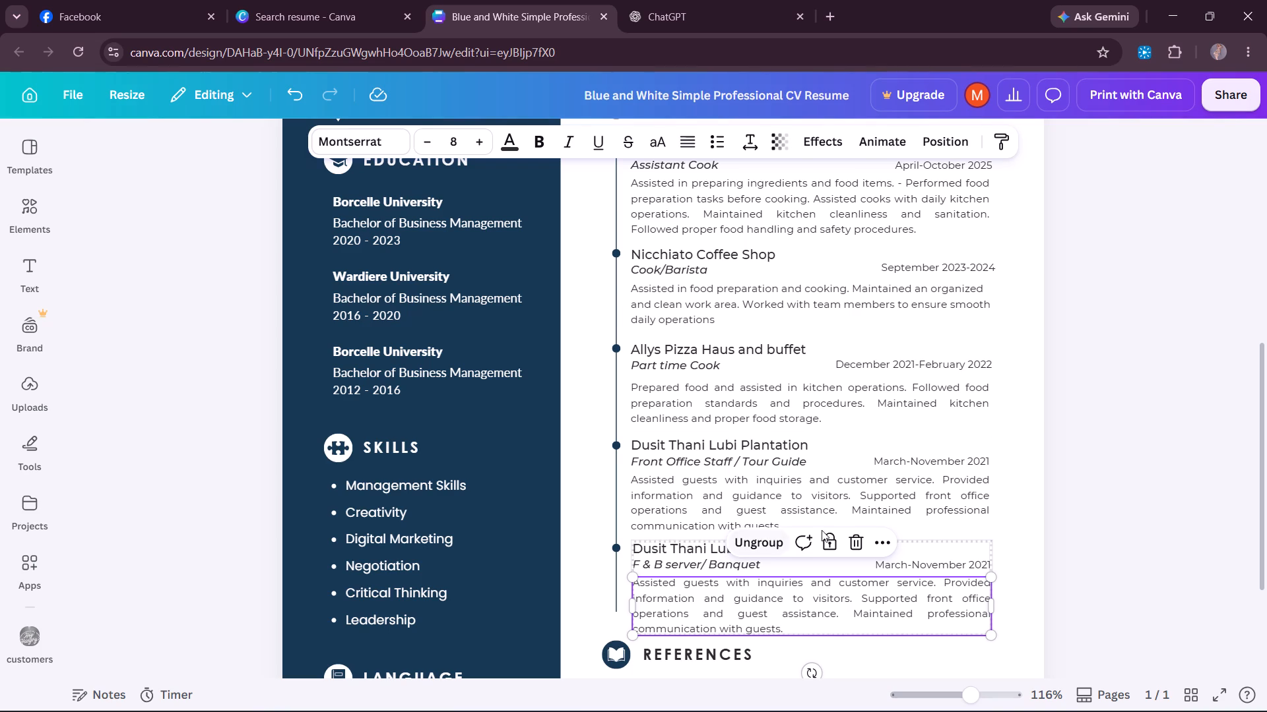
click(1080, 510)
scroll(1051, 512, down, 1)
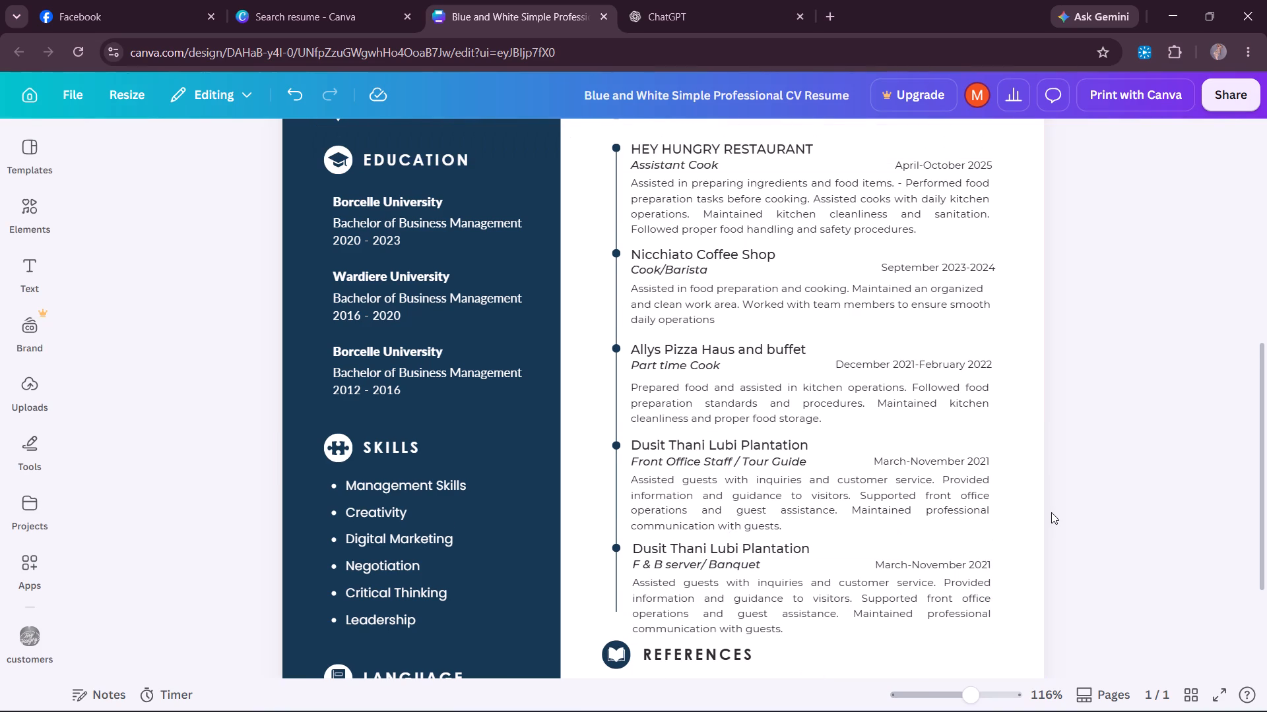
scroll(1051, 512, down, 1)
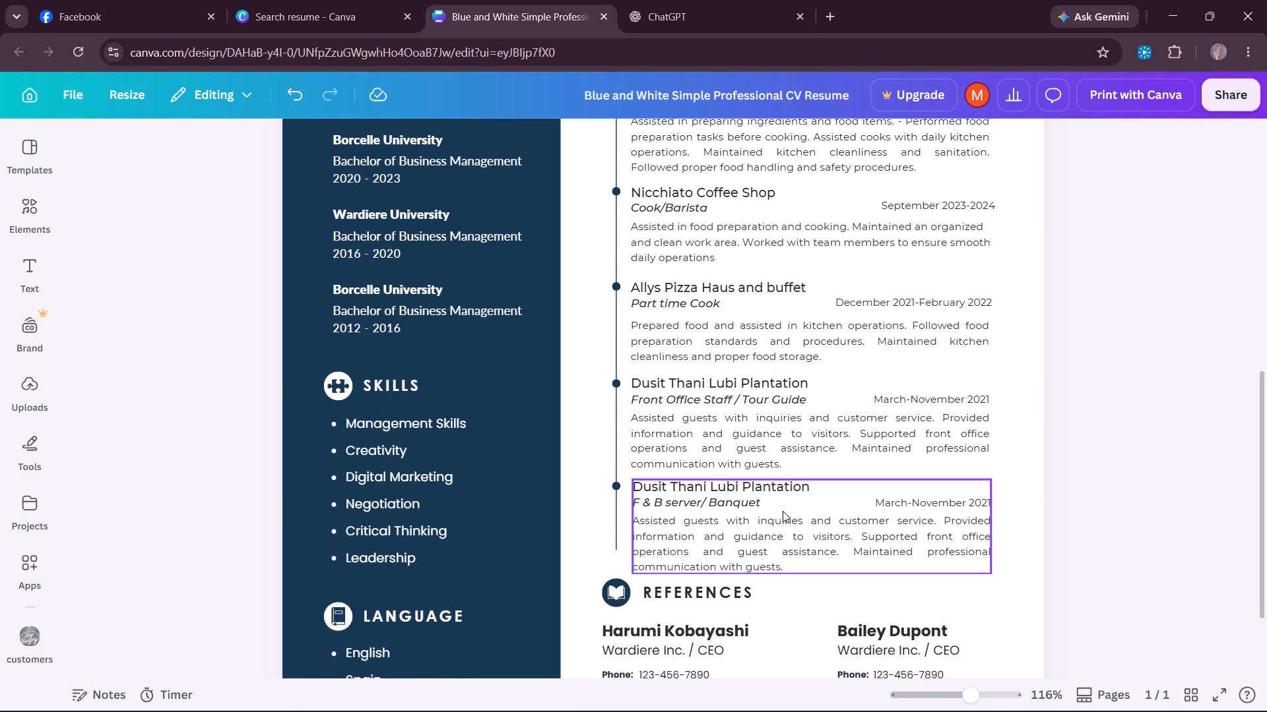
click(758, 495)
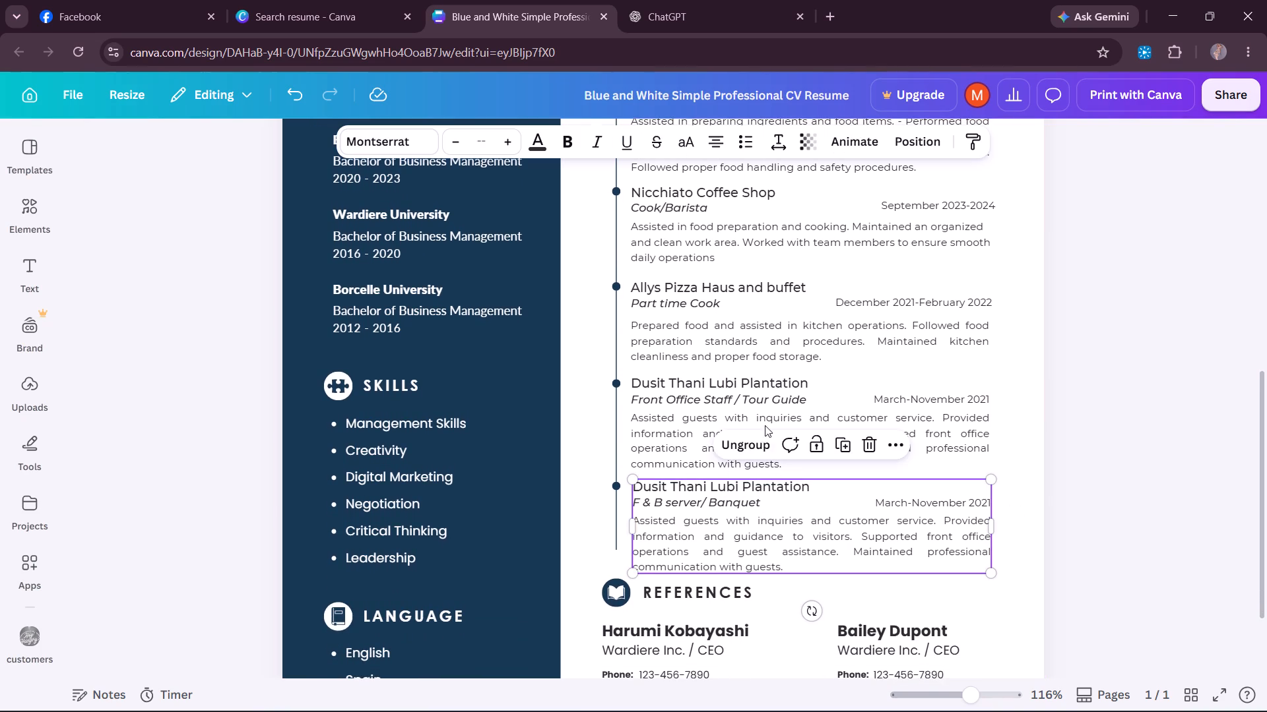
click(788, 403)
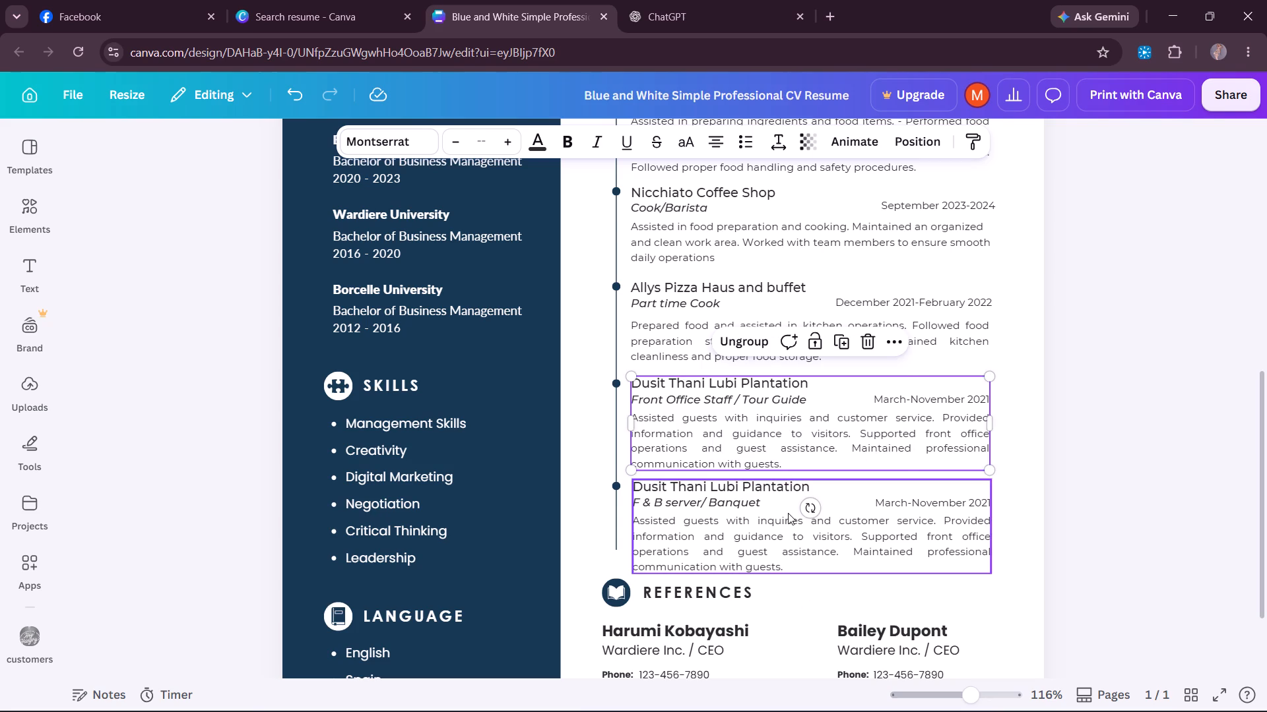
Ungroup the lowest Dusit Thani Lubi Plantation entry, including its nested group, into separate heading, job title, date and description texts.
click(788, 513)
double_click(767, 510)
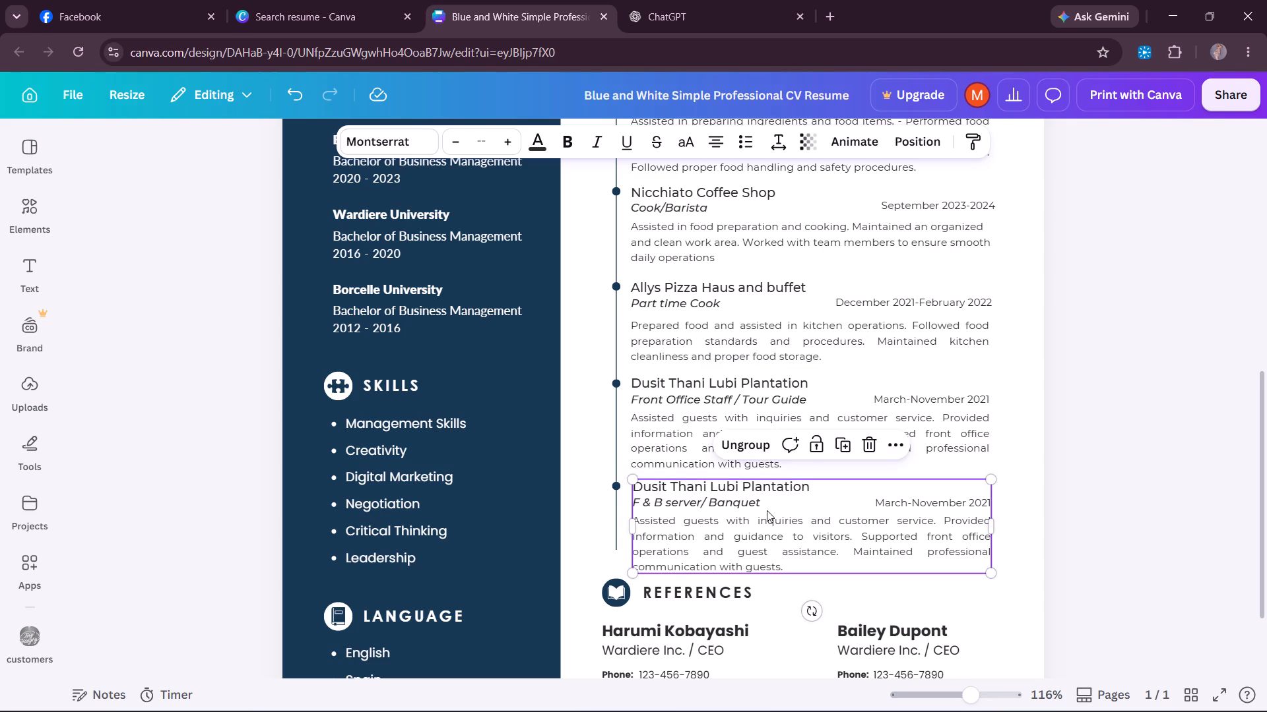
click(762, 519)
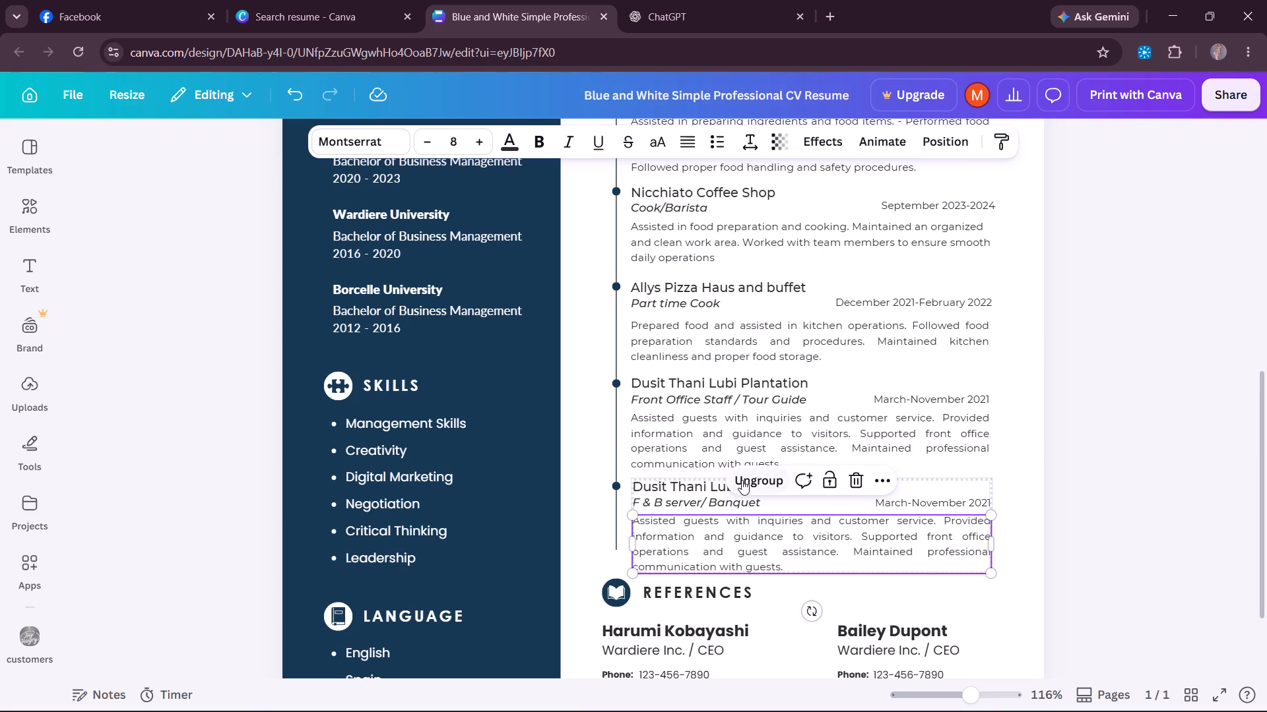
click(674, 491)
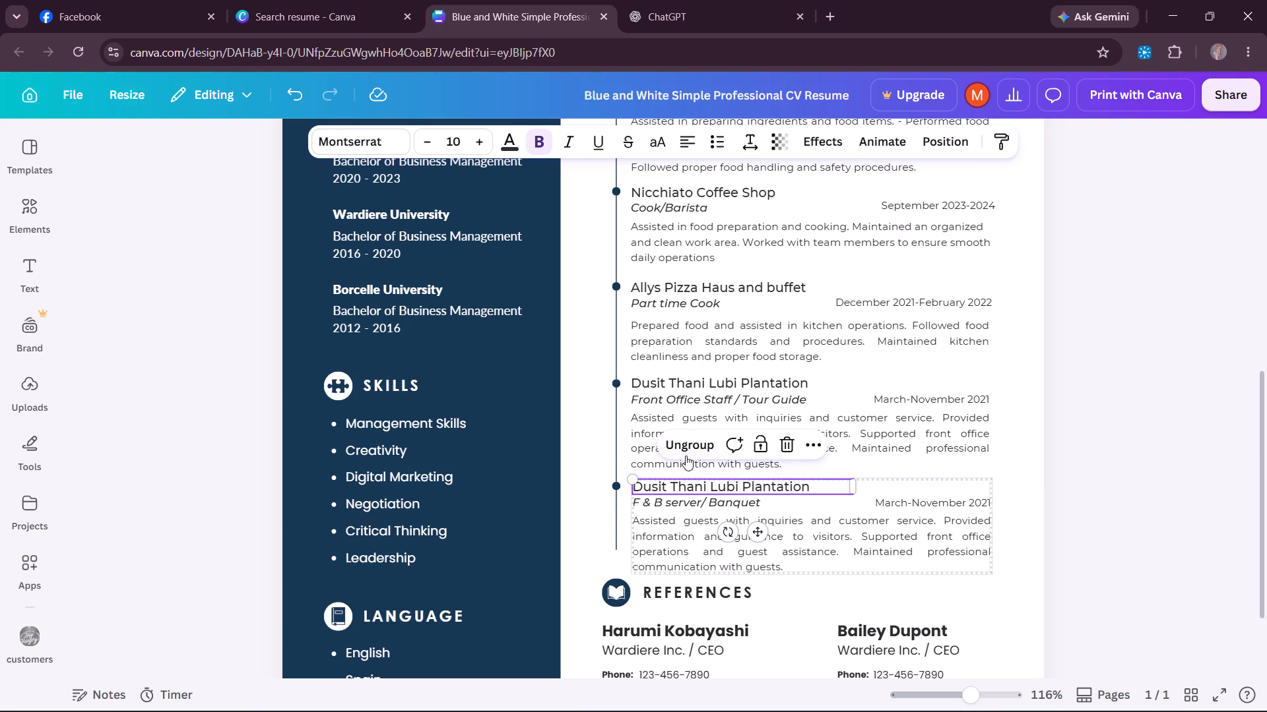
click(685, 448)
click(701, 548)
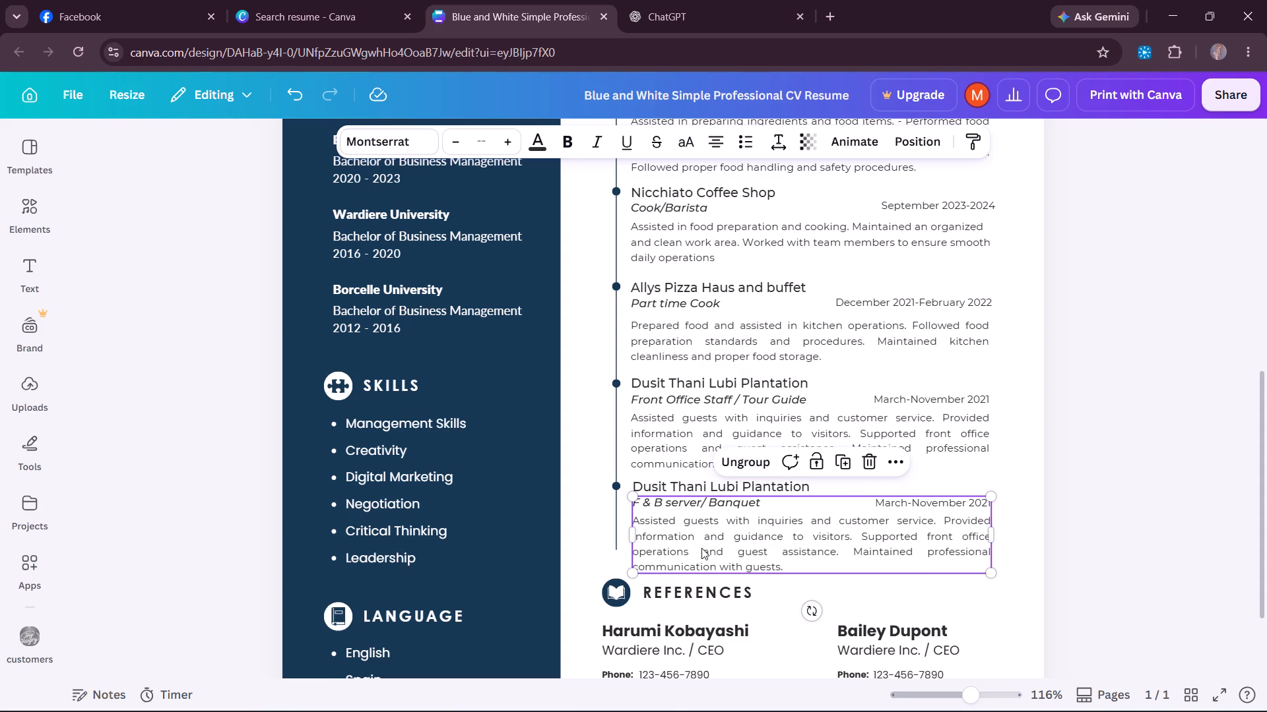
click(754, 466)
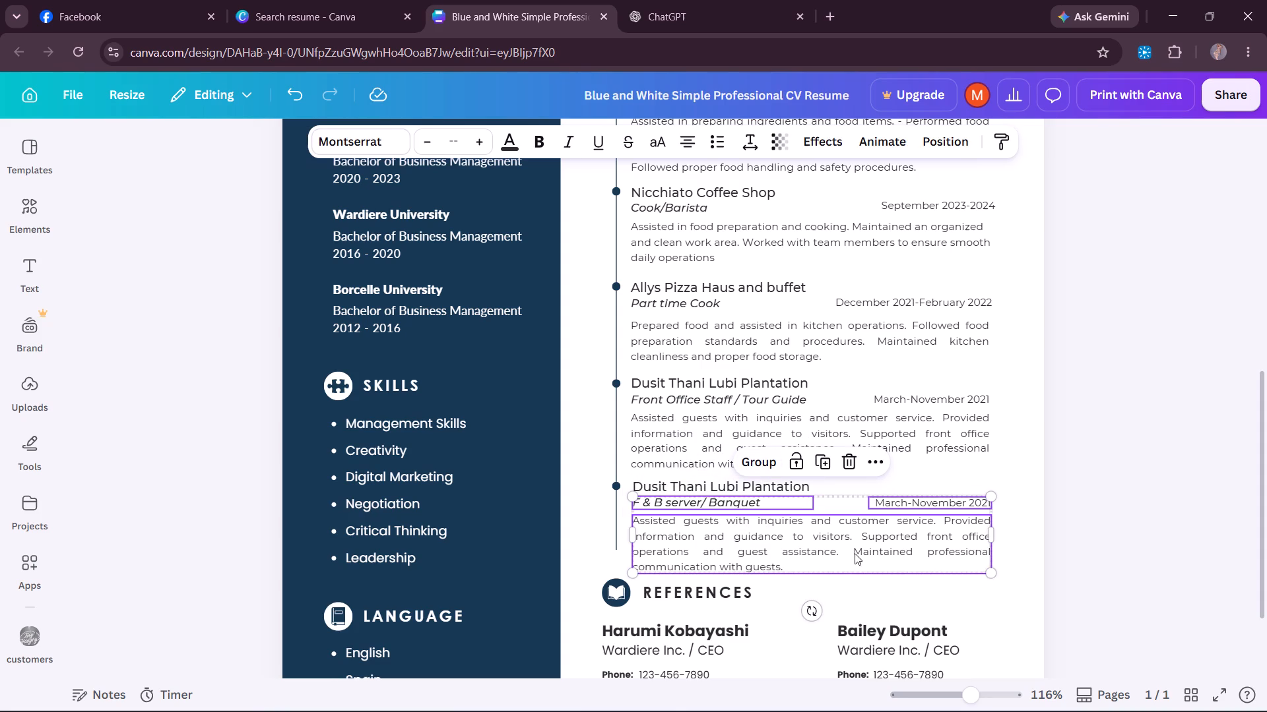
click(1130, 506)
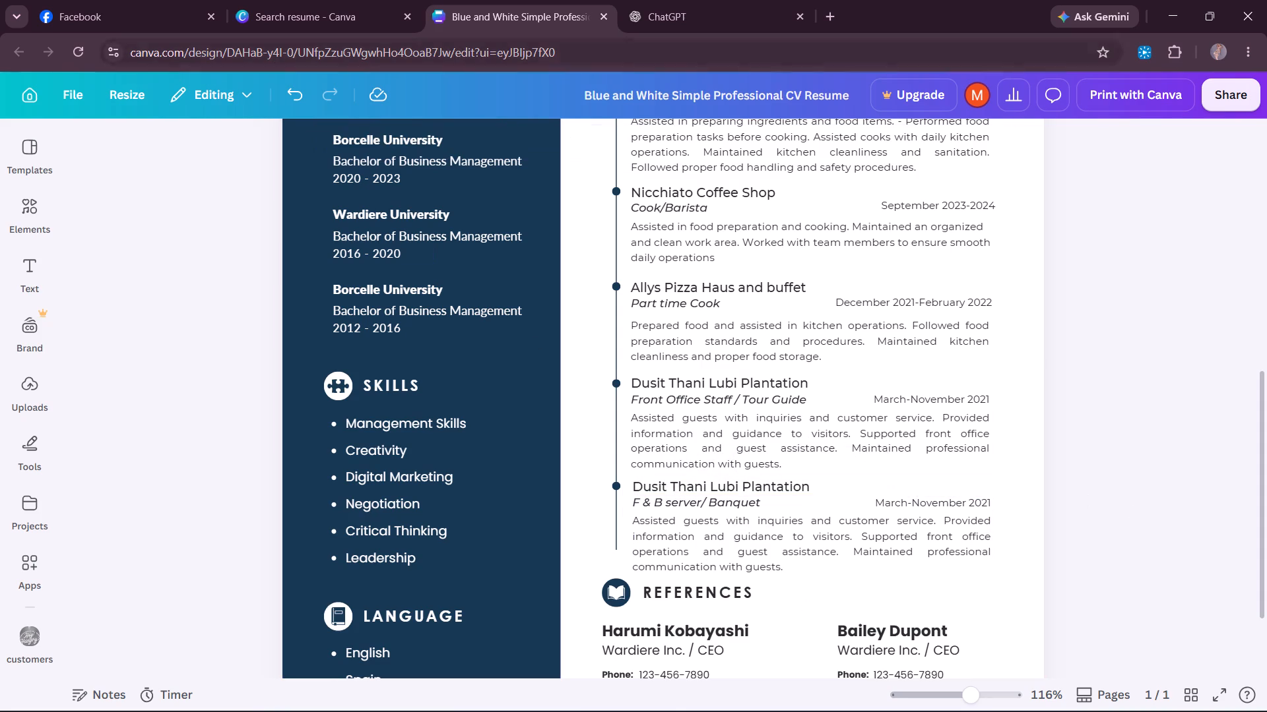
Copy "Big 8 Hotel" from the on-the-job training section of the Facebook chat and replace the lowest entry's heading in the resume with it.
click(92, 11)
scroll(952, 533, down, 1)
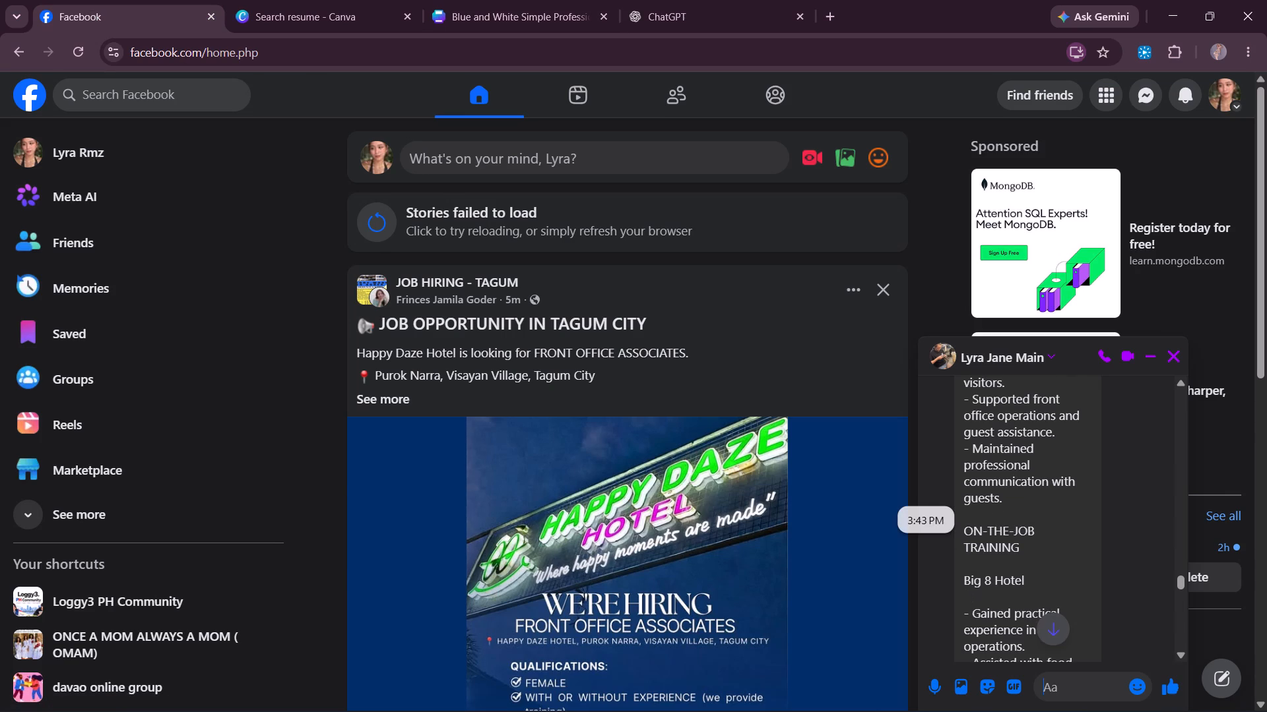
drag(965, 583, 1025, 584)
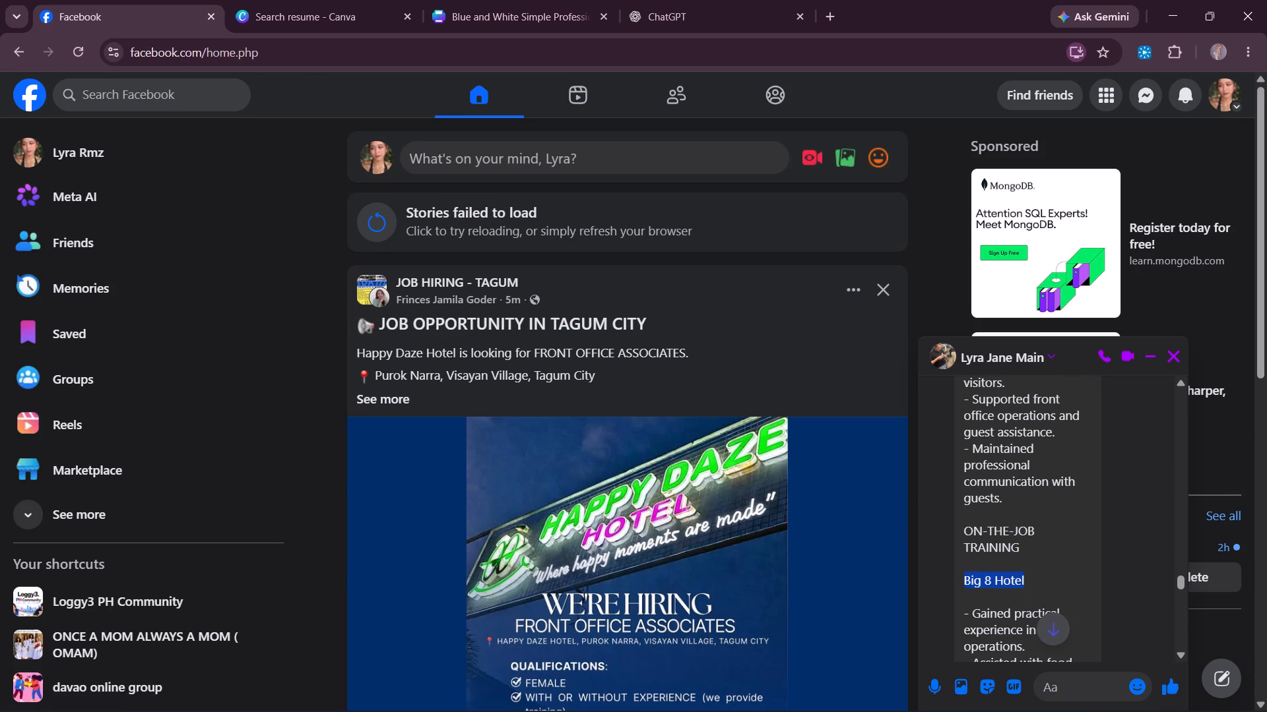
right_click(1017, 579)
click(822, 390)
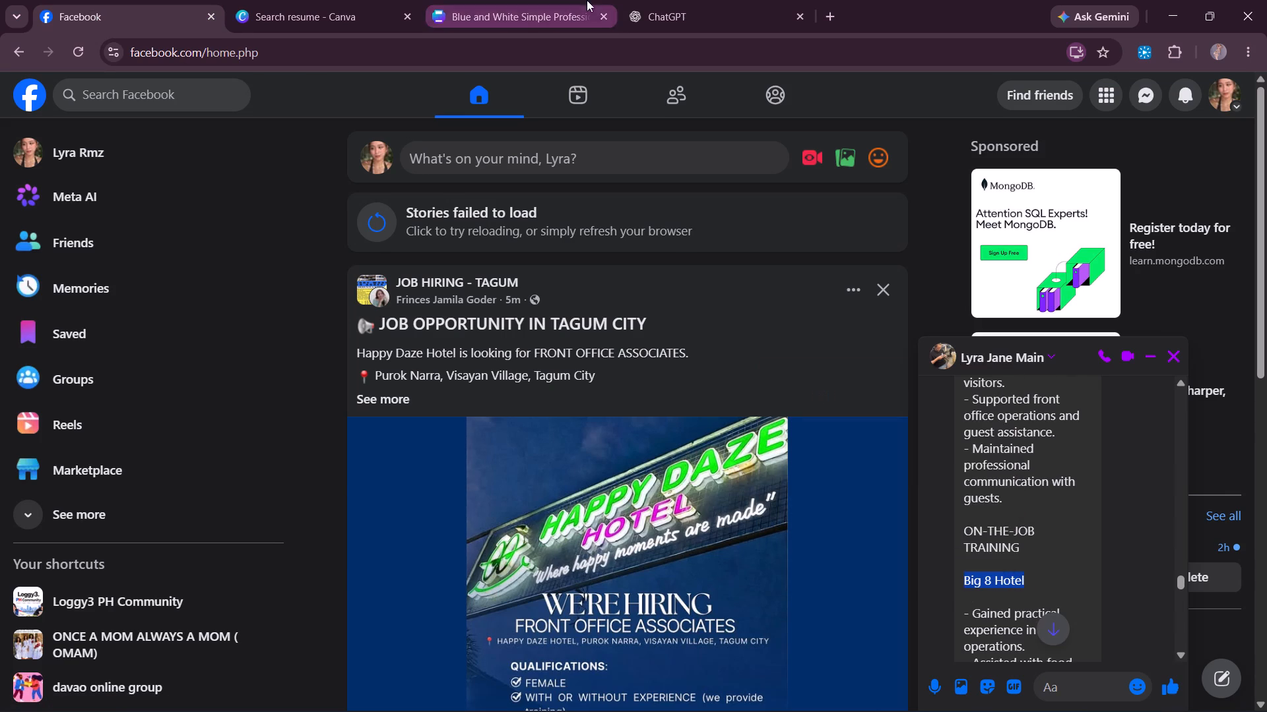
click(530, 1)
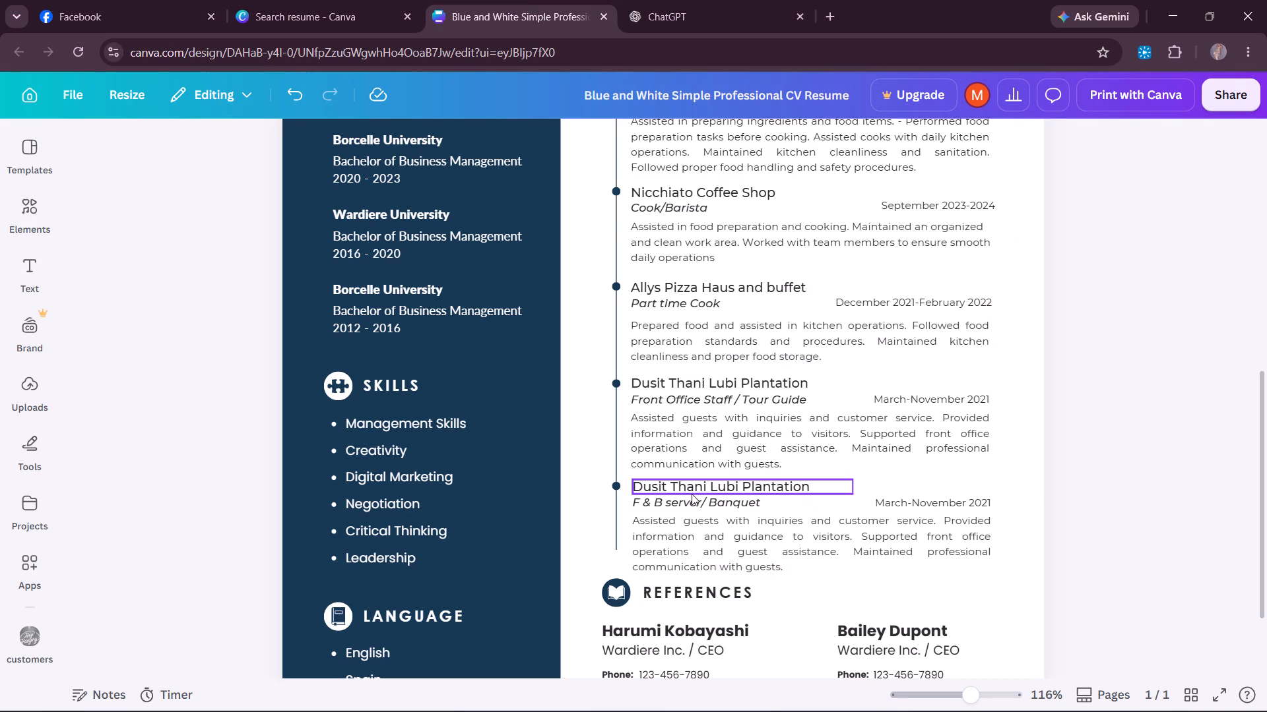
double_click(692, 494)
key(ctrl+v)
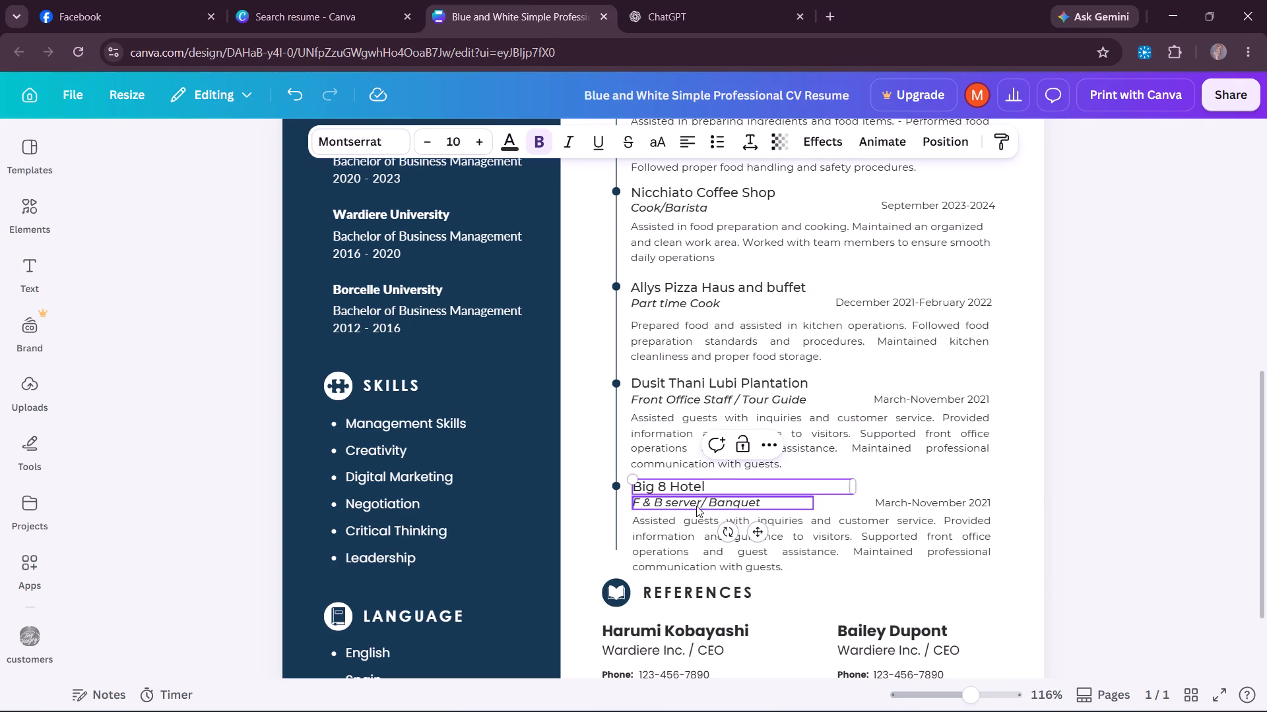
Replace the job title "F & B server/ Banquet" under Big 8 Hotel with "On the job trainee".
double_click(691, 507)
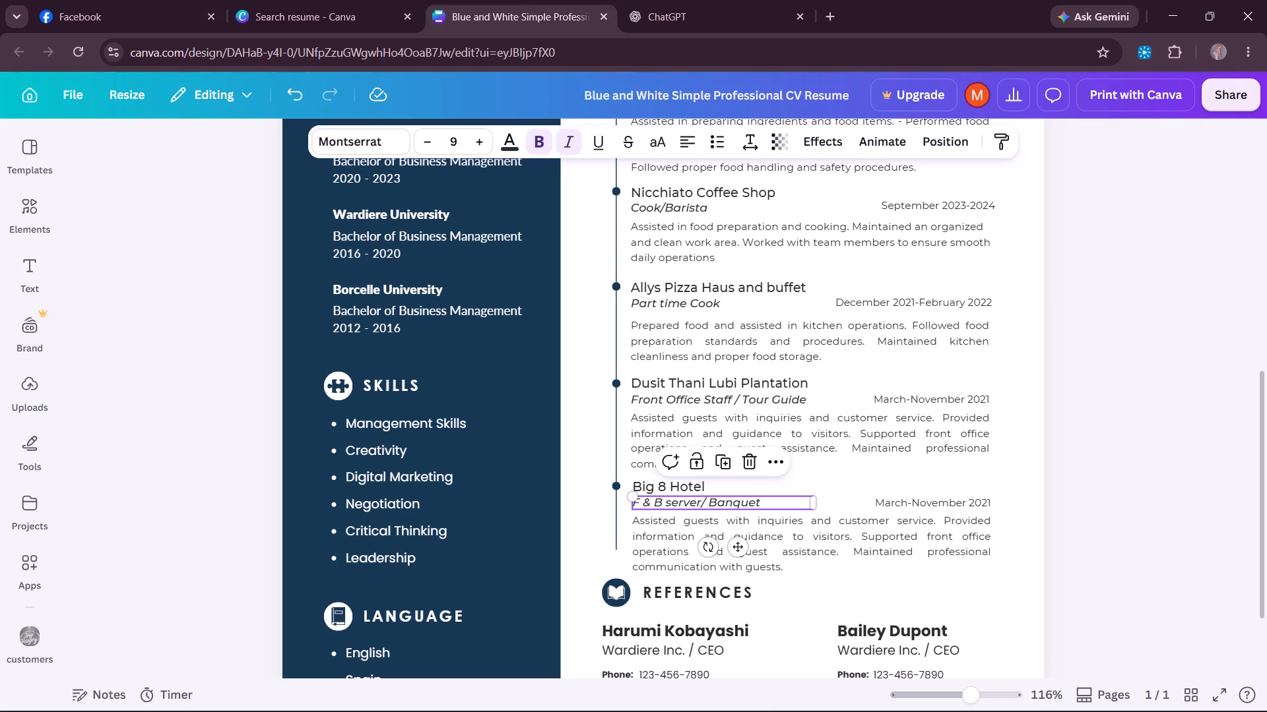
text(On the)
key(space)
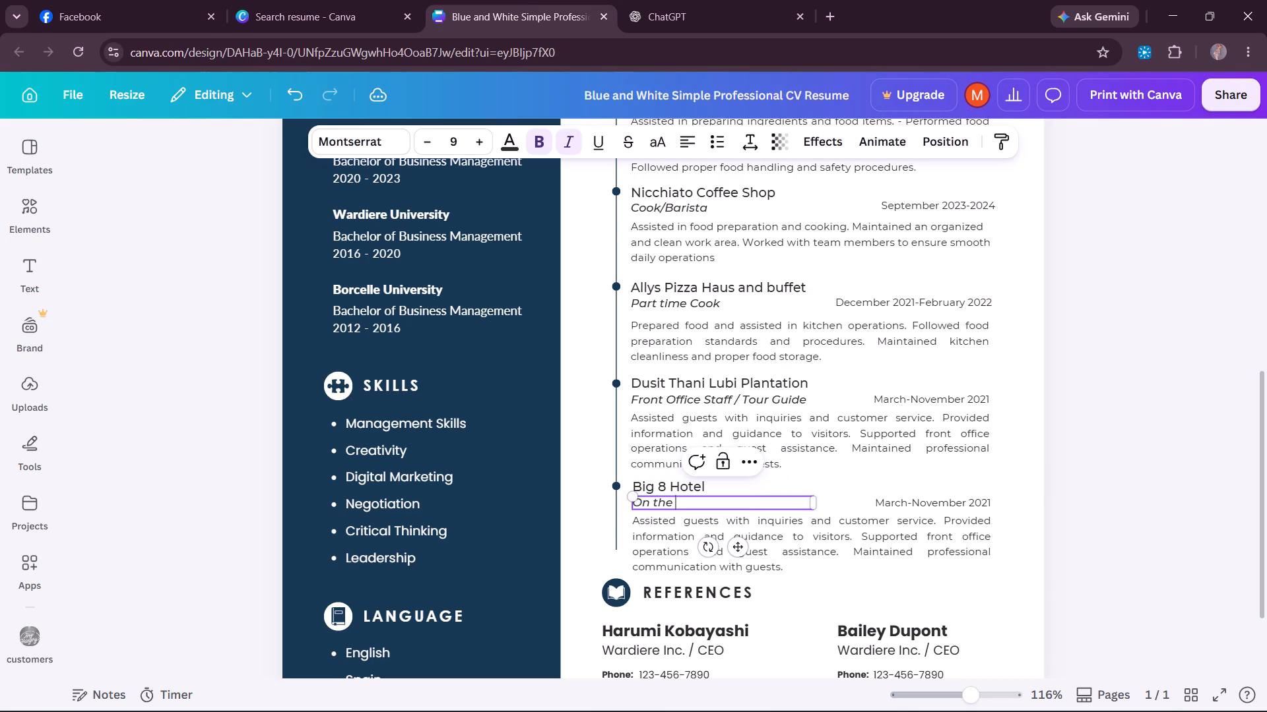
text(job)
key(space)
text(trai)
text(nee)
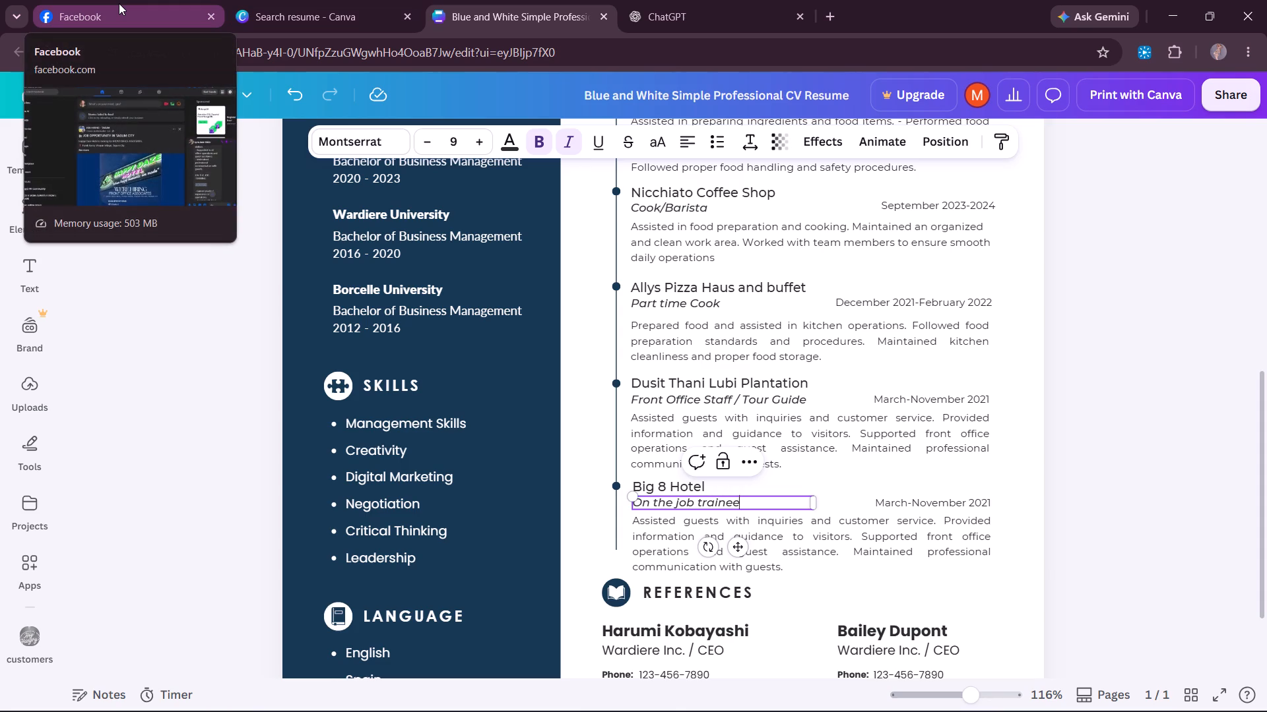
Change "trainee" to "training" in the Big 8 Hotel job title so it reads "On the job training".
click(315, 0)
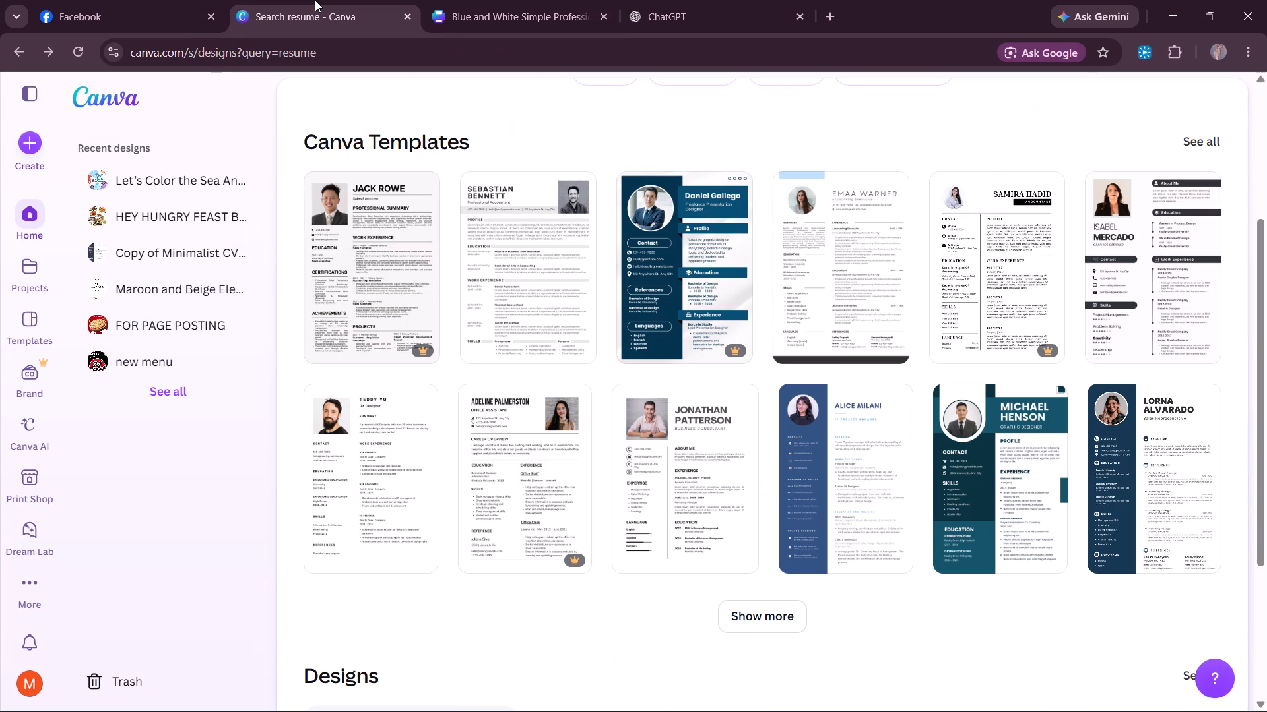
click(73, 0)
click(340, 1)
click(527, 0)
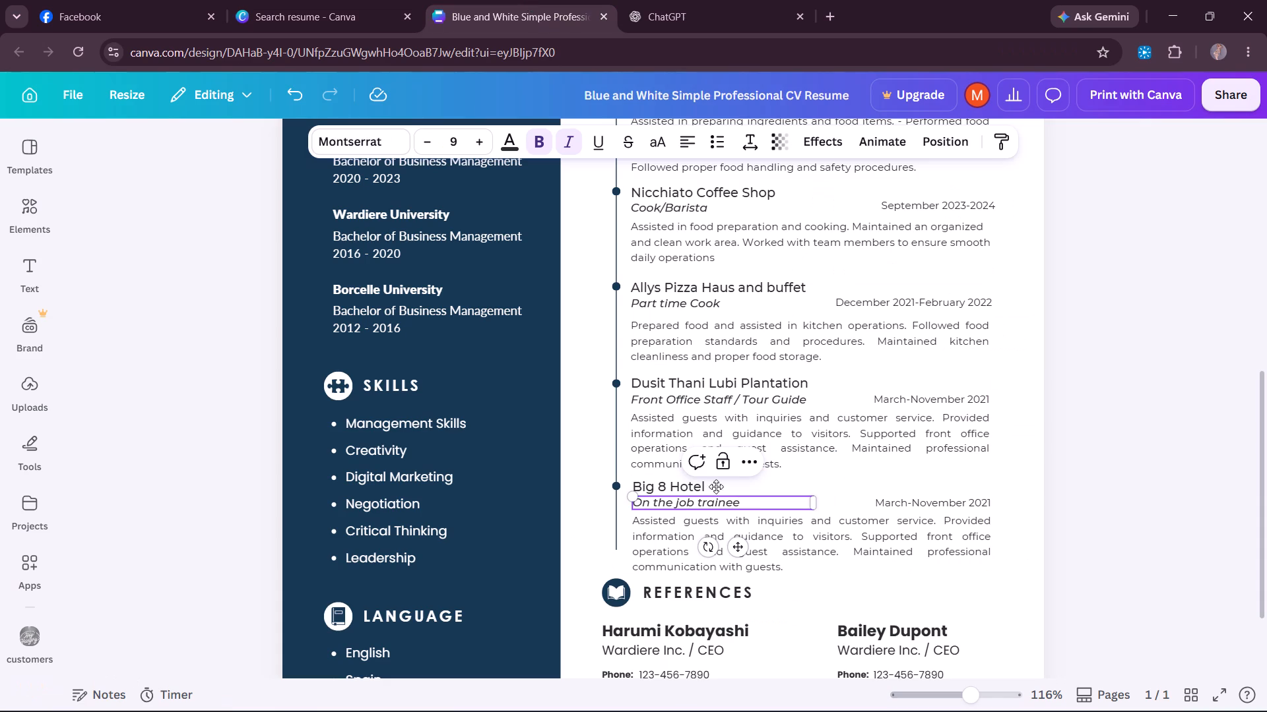
key(BackSpace)
key(BackSpace)
key(BackSpace)
key(BackSpace)
key(BackSpace)
key(BackSpace)
key(BackSpace)
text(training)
Copy the Big 8 Hotel duties, from practical hotel experience to time management skills, from the Facebook chat and replace the entry's description with them.
click(953, 500)
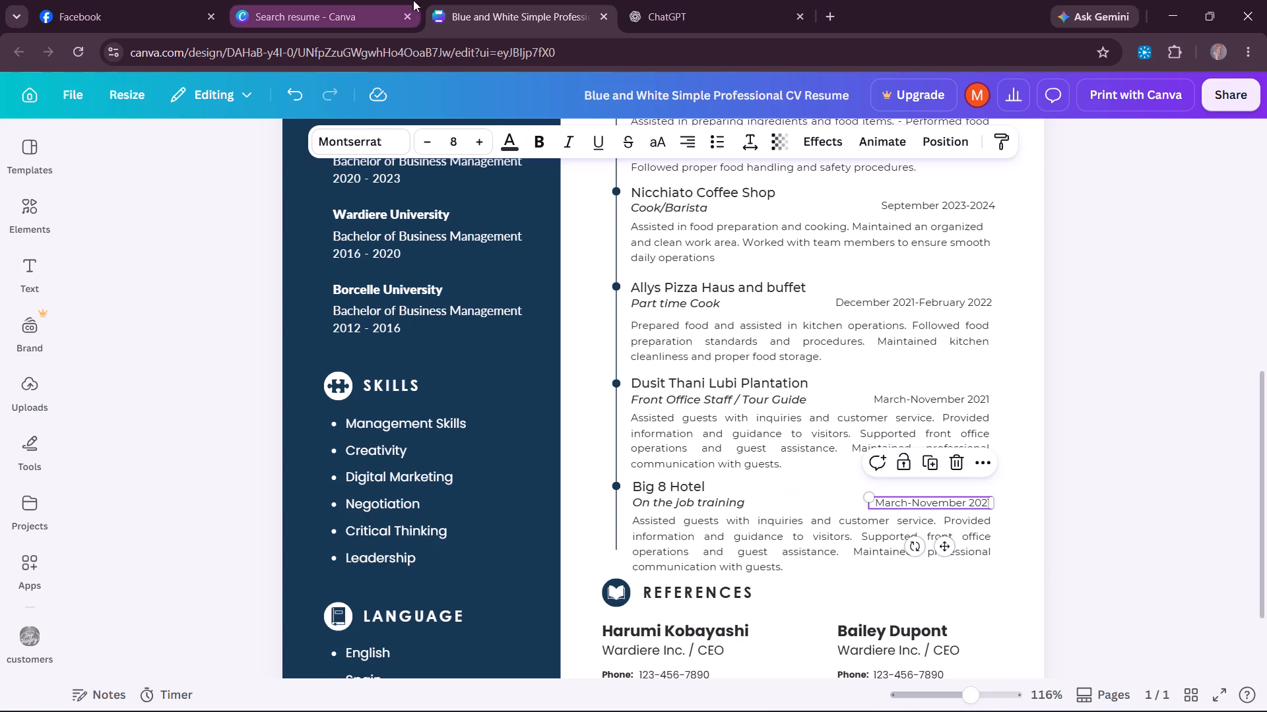
click(131, 0)
scroll(980, 499, down, 1)
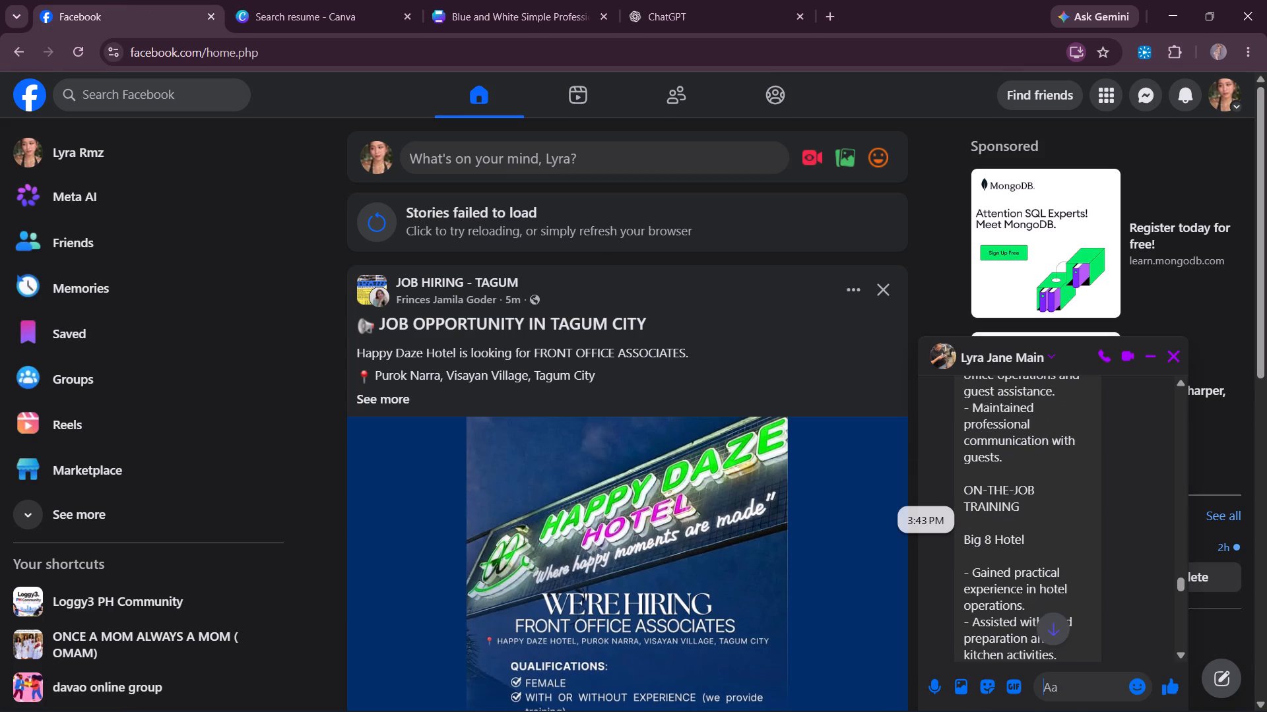
scroll(980, 499, down, 1)
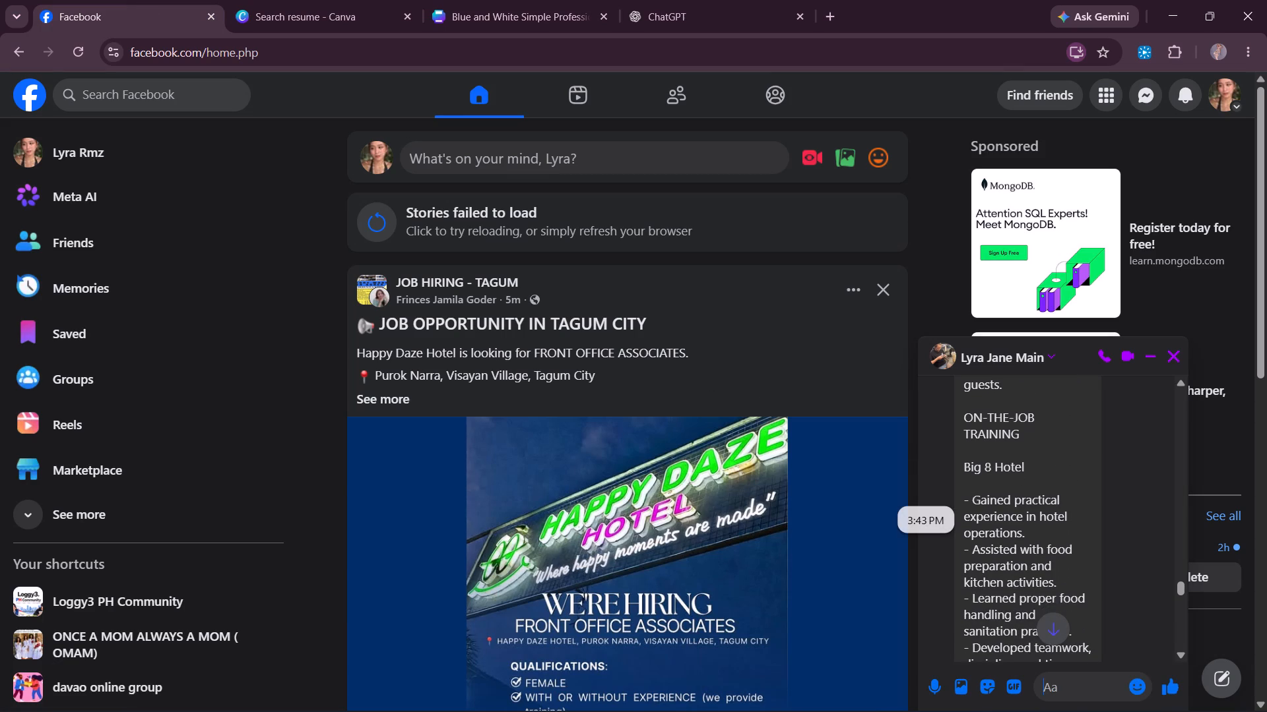
scroll(977, 502, down, 1)
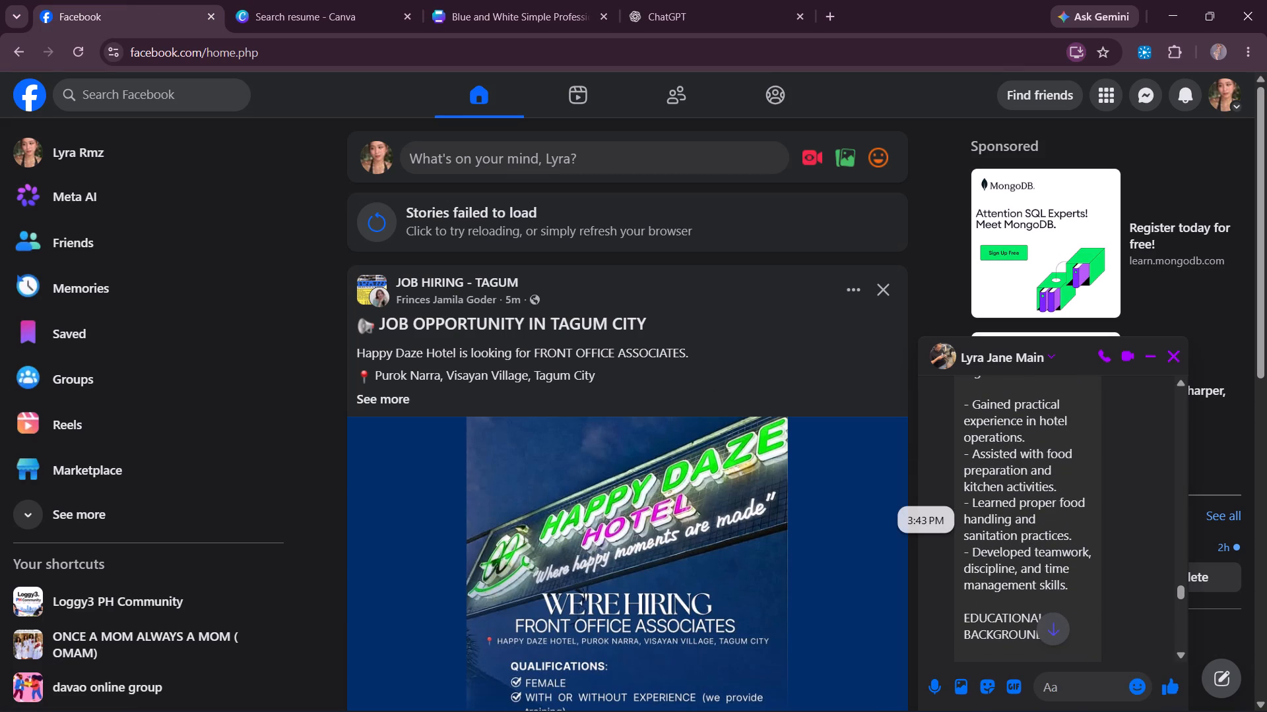
drag(970, 408, 1094, 587)
right_click(1051, 566)
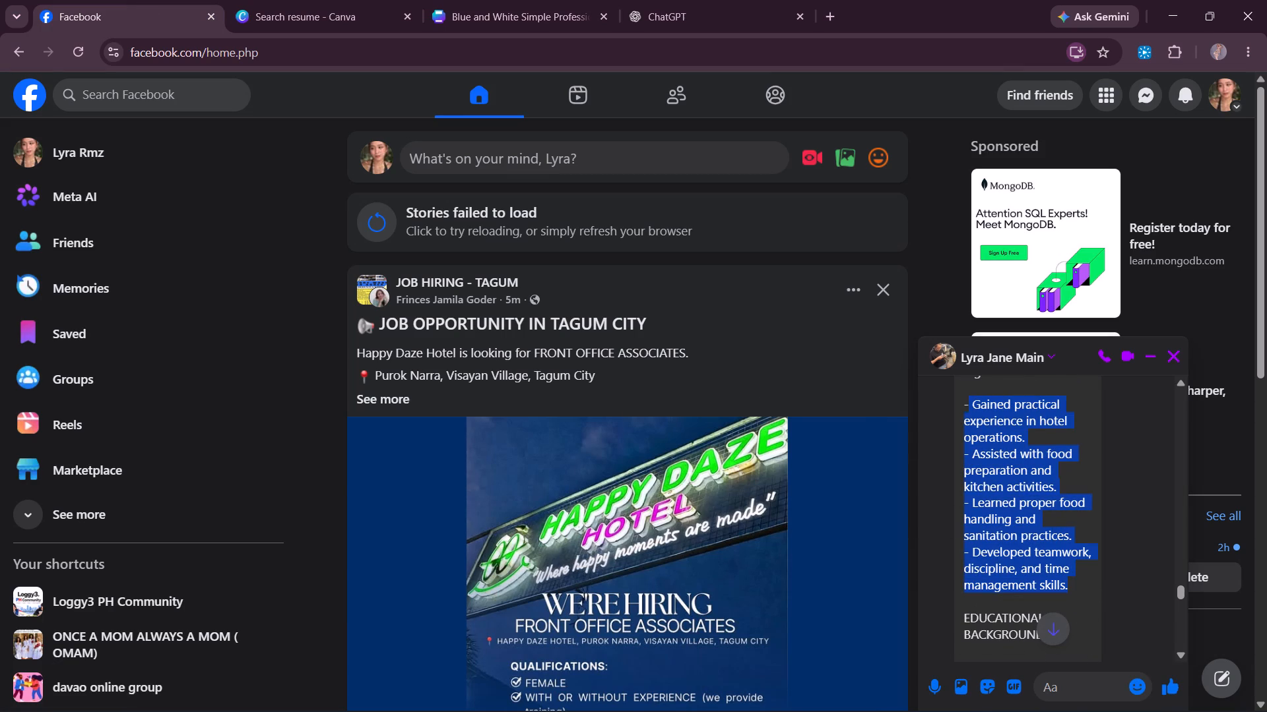
click(835, 373)
click(552, 0)
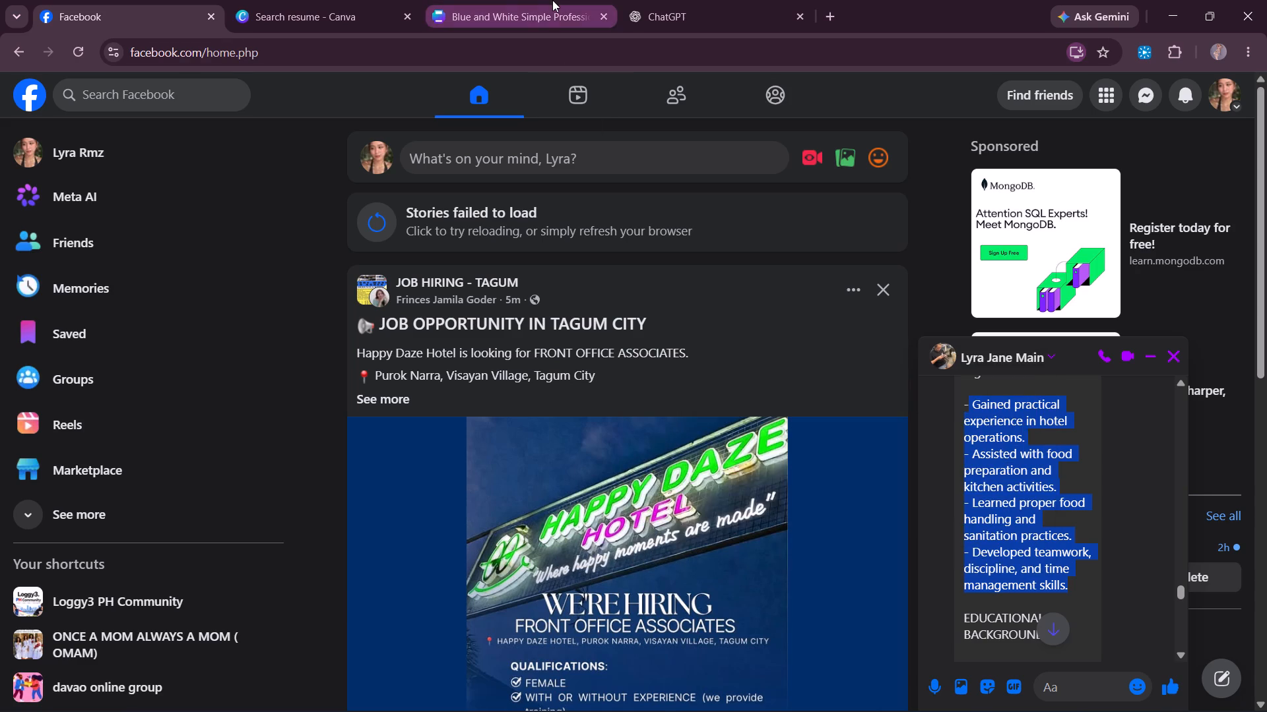
double_click(752, 518)
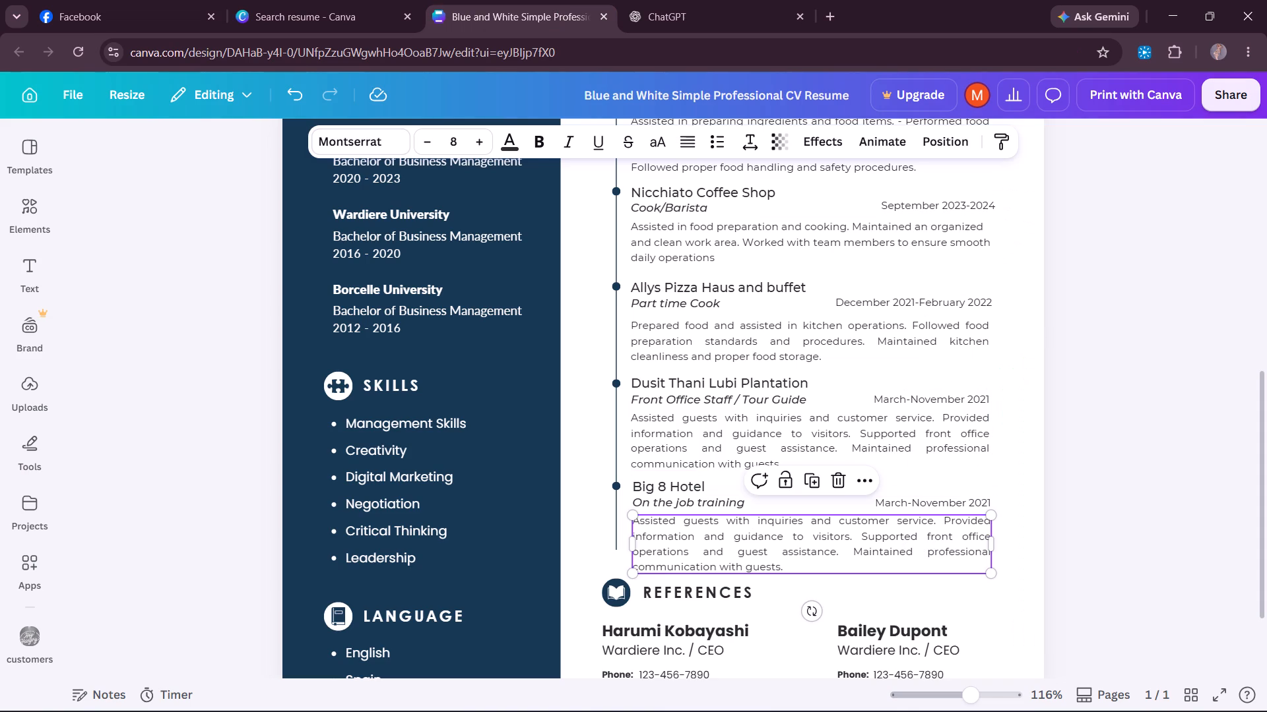
key(ctrl+v)
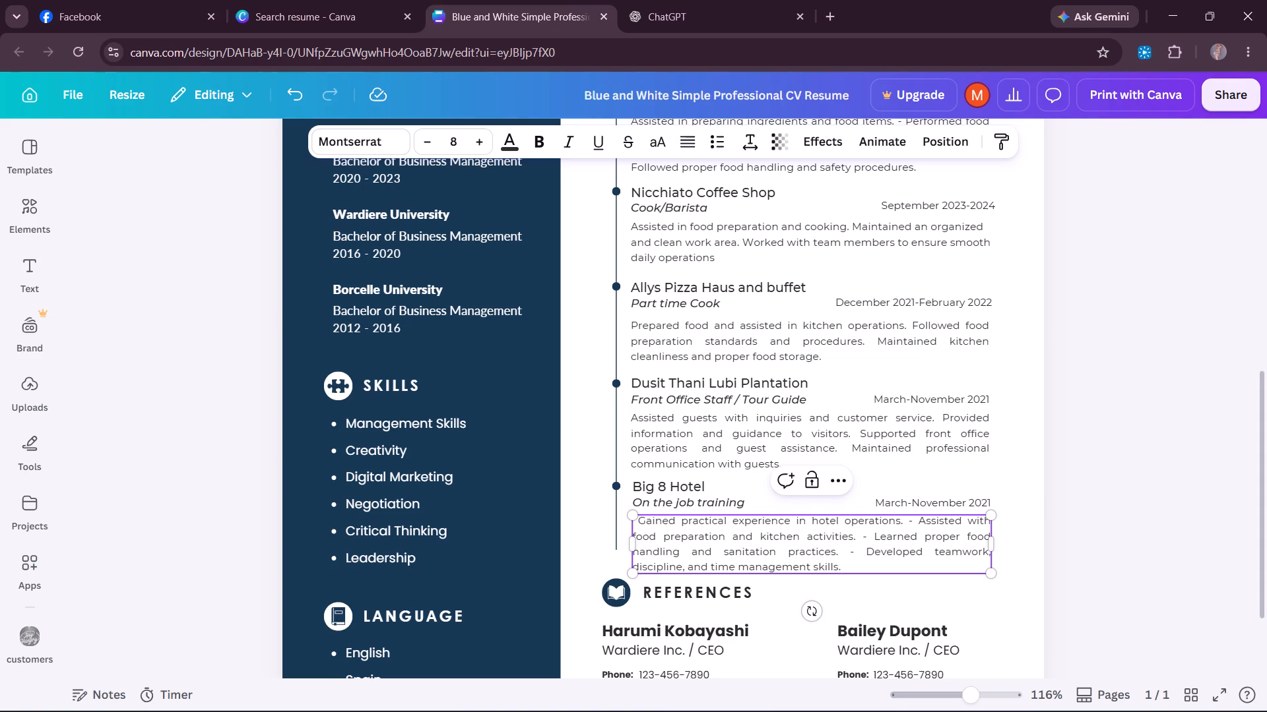
Remove the dashes before "Assisted with food preparation" and "Learned proper food handling" in the Big 8 Hotel description.
click(918, 520)
key(BackSpace)
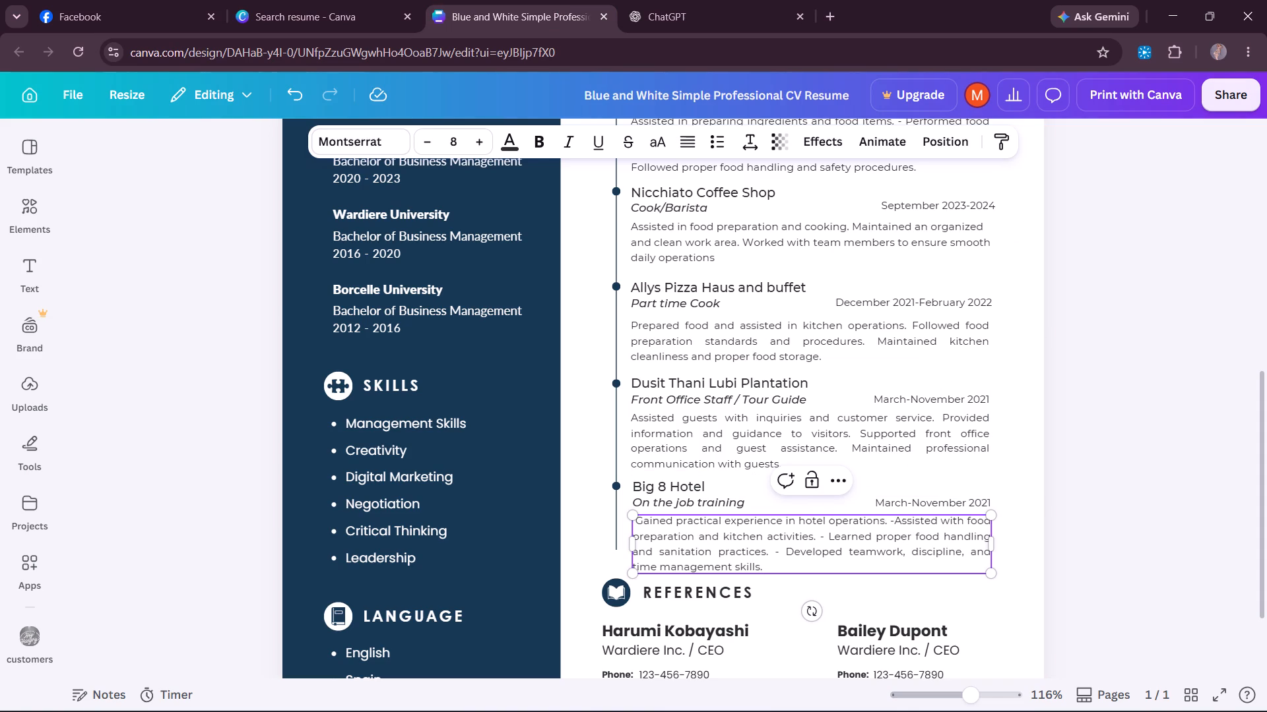
key(BackSpace)
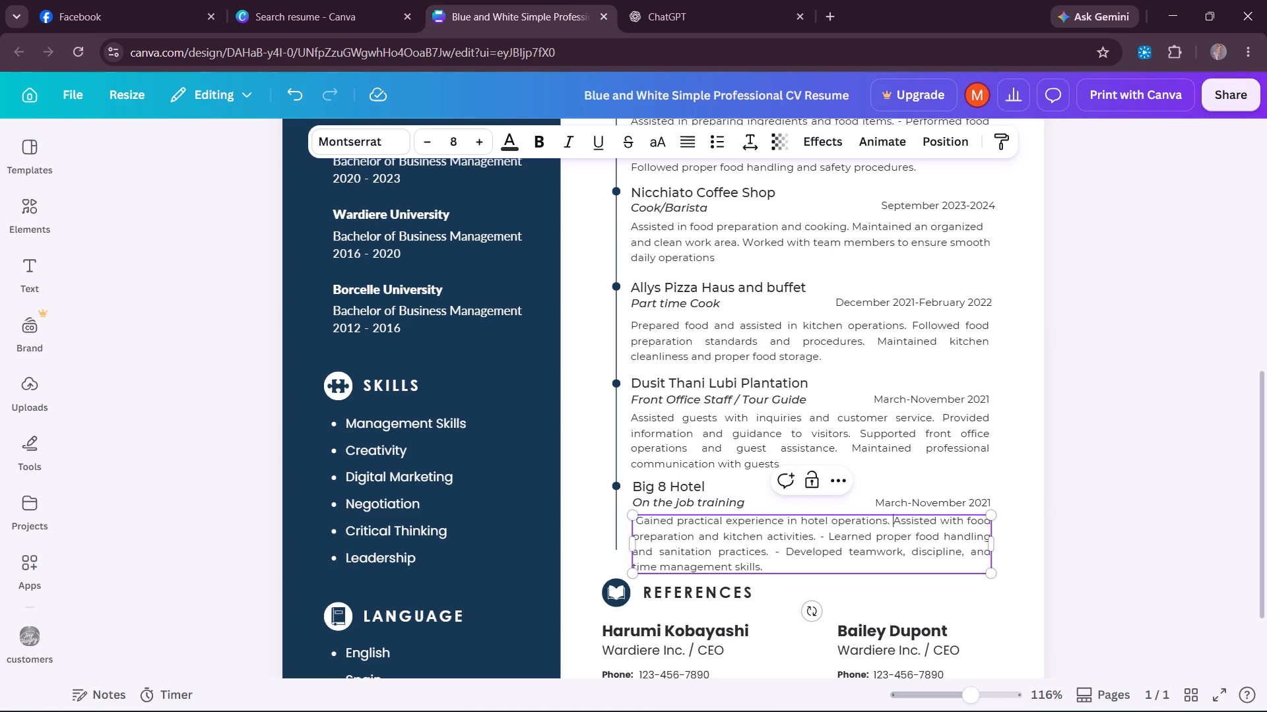
click(830, 535)
key(BackSpace)
key(BackSpace)
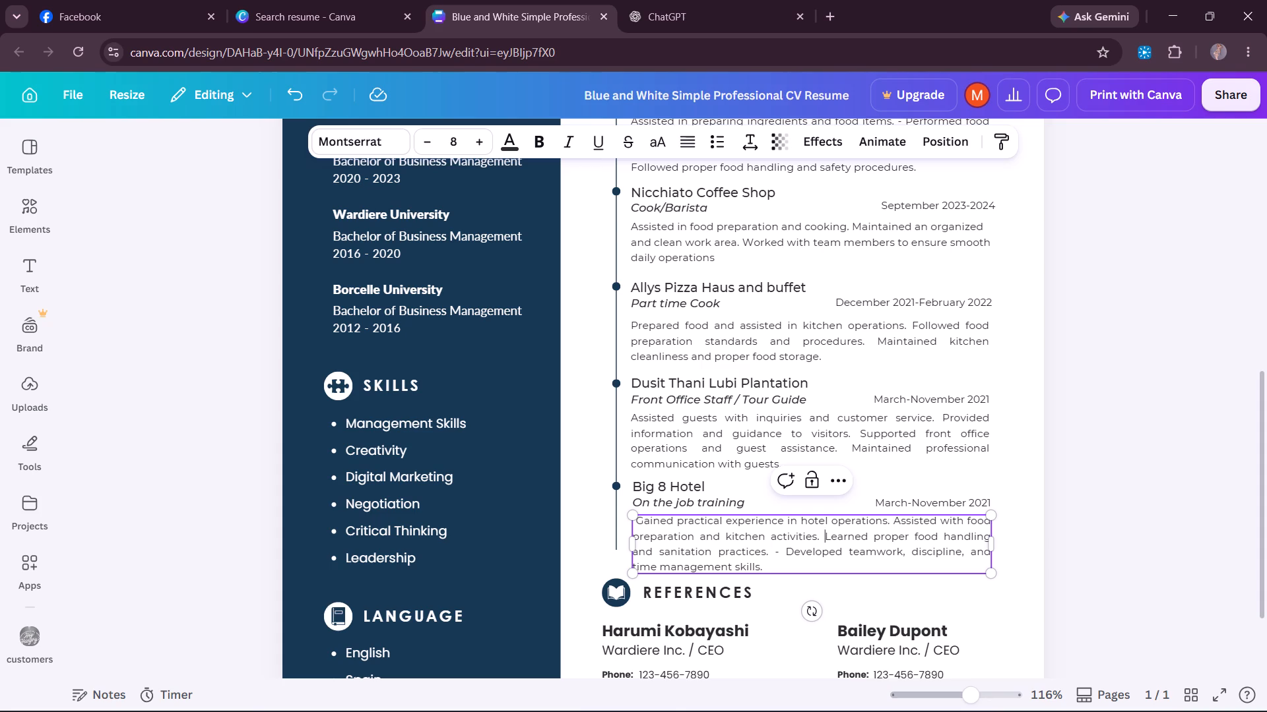
Clean up the Big 8 Hotel description by removing the stray dash before "Developed teamwork" and the blank space before "Gained".
key(BackSpace)
click(787, 552)
key(BackSpace)
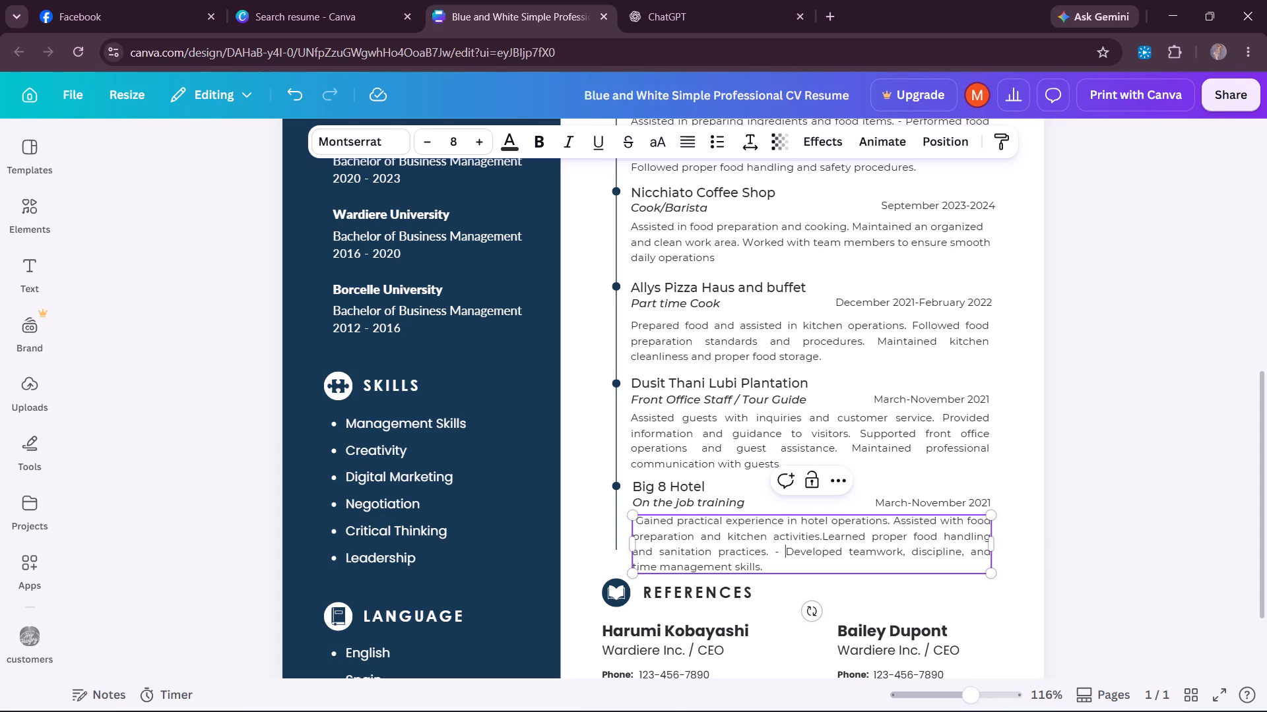
key(BackSpace)
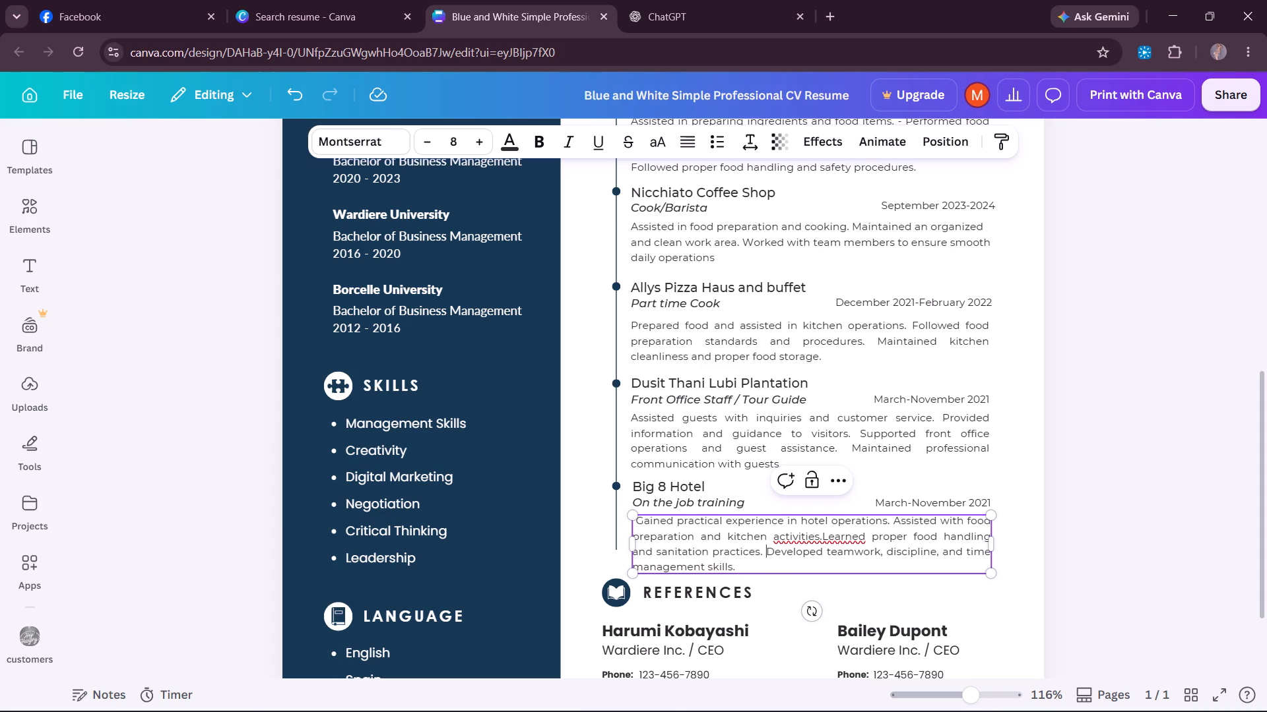
click(823, 537)
key(space)
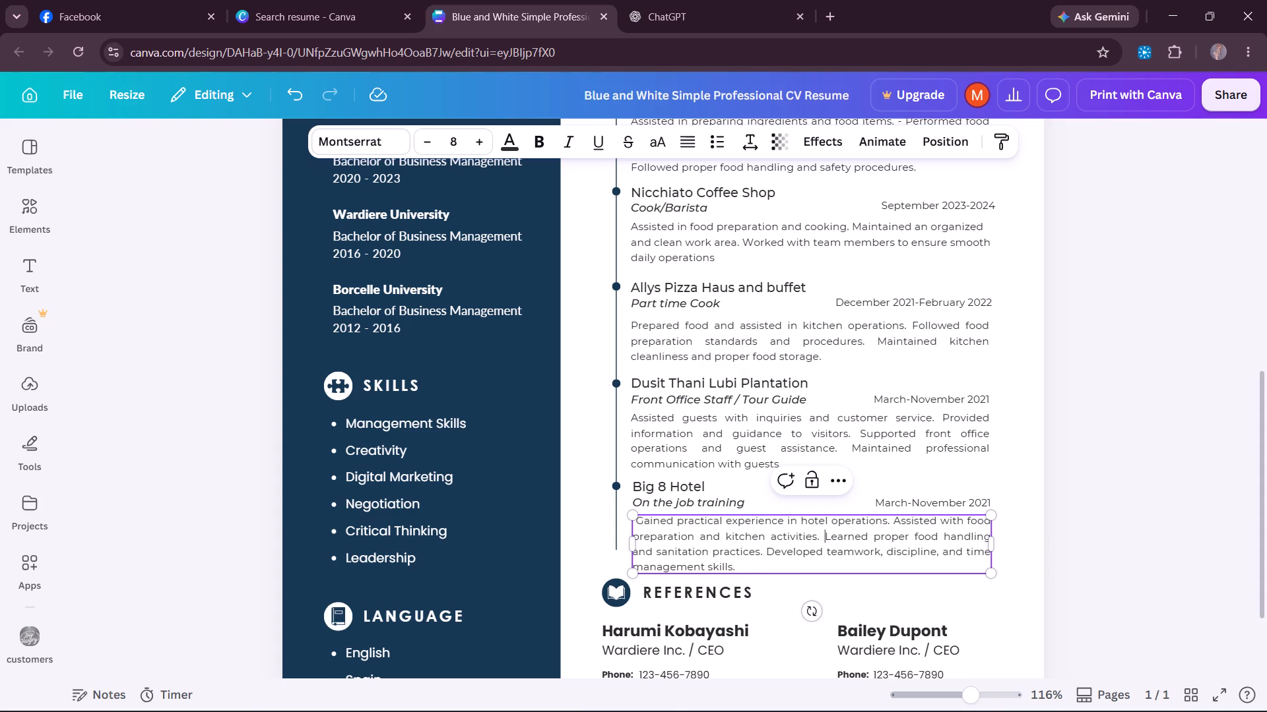
click(887, 556)
key(BackSpace)
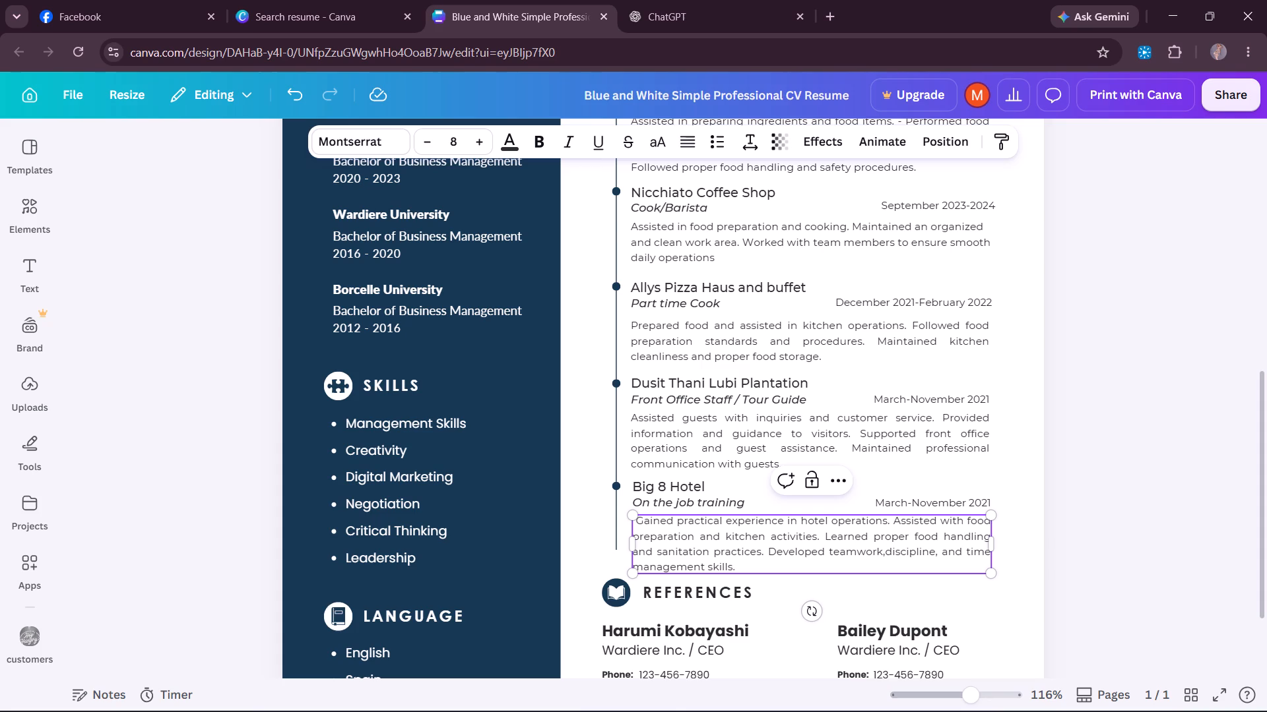
key(space)
click(1120, 539)
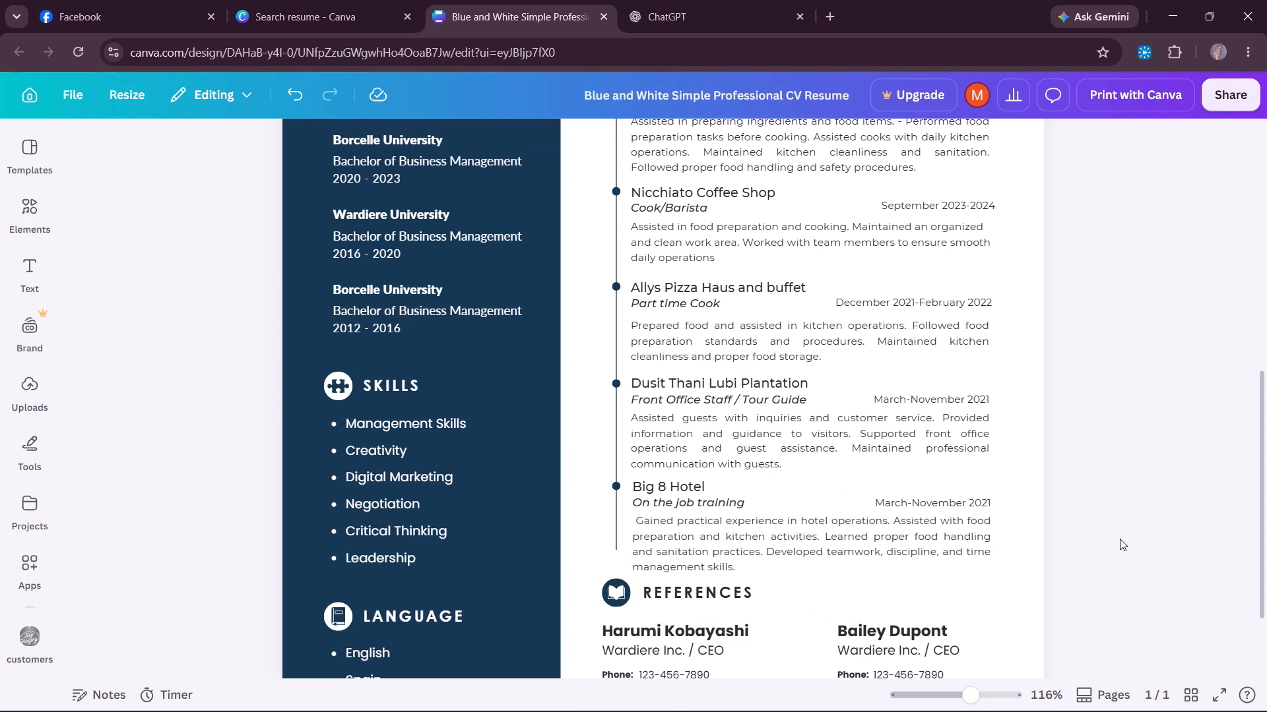
double_click(641, 525)
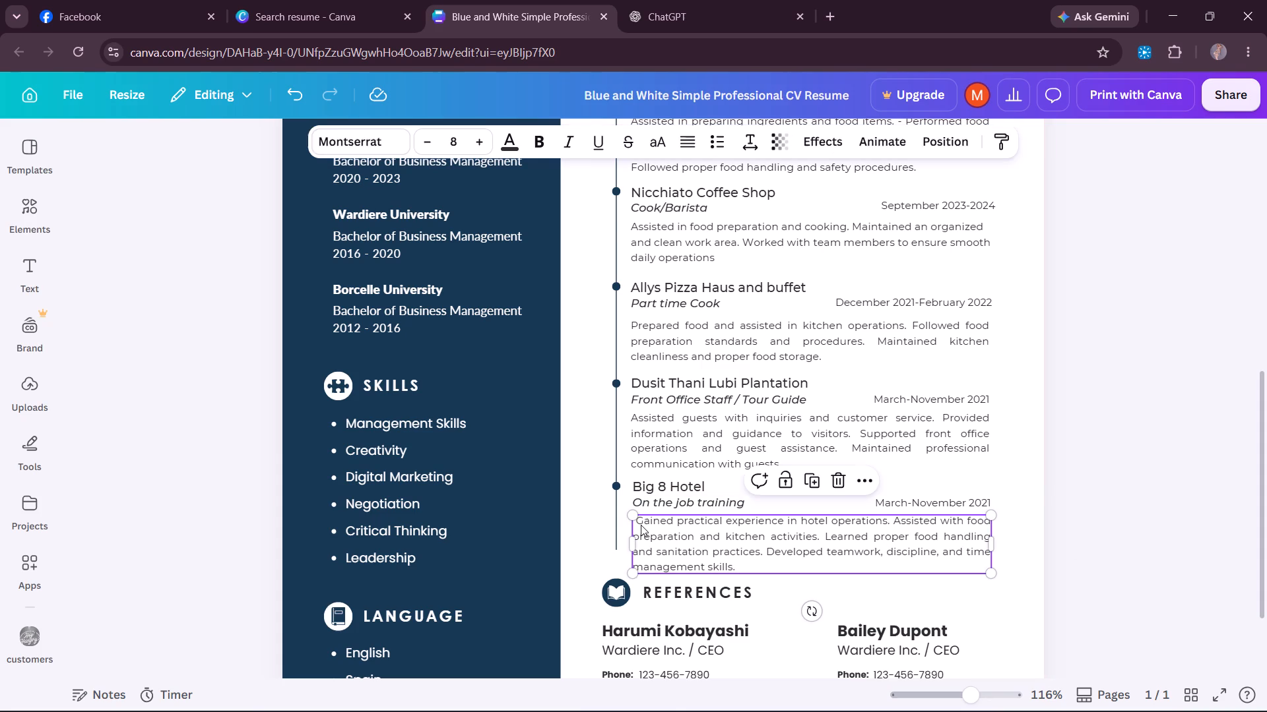
click(637, 524)
key(BackSpace)
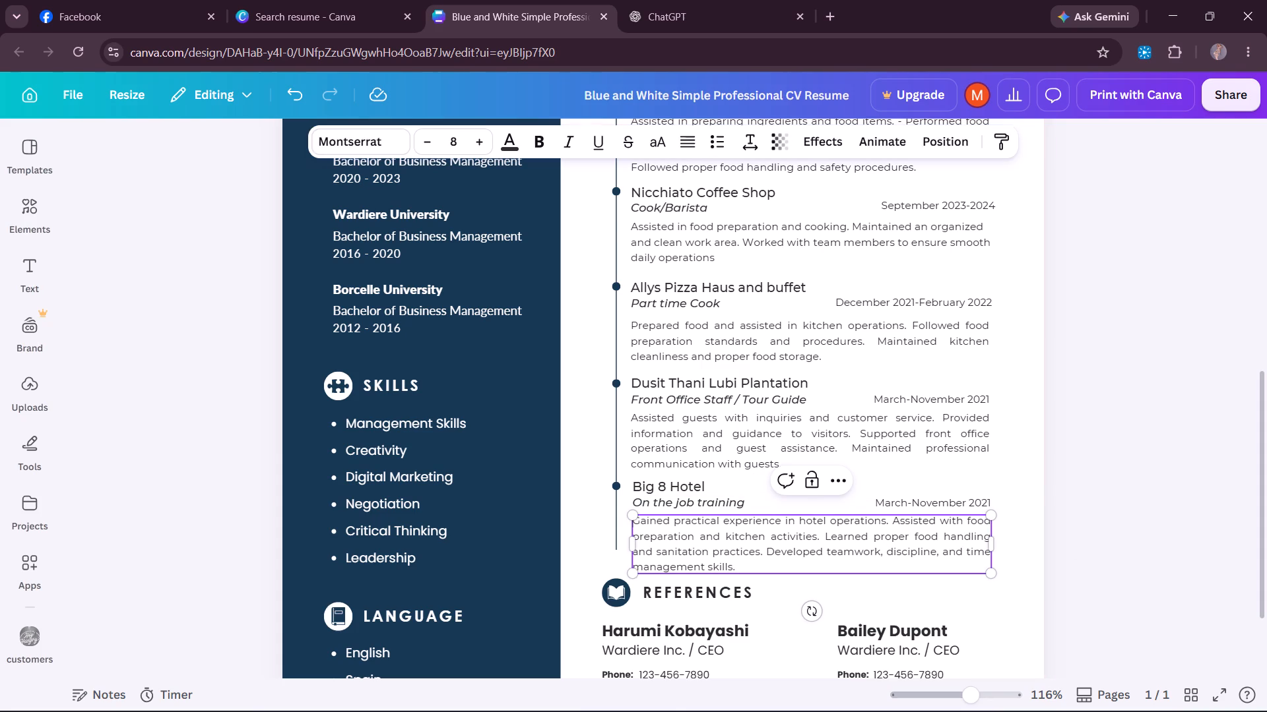
click(1084, 500)
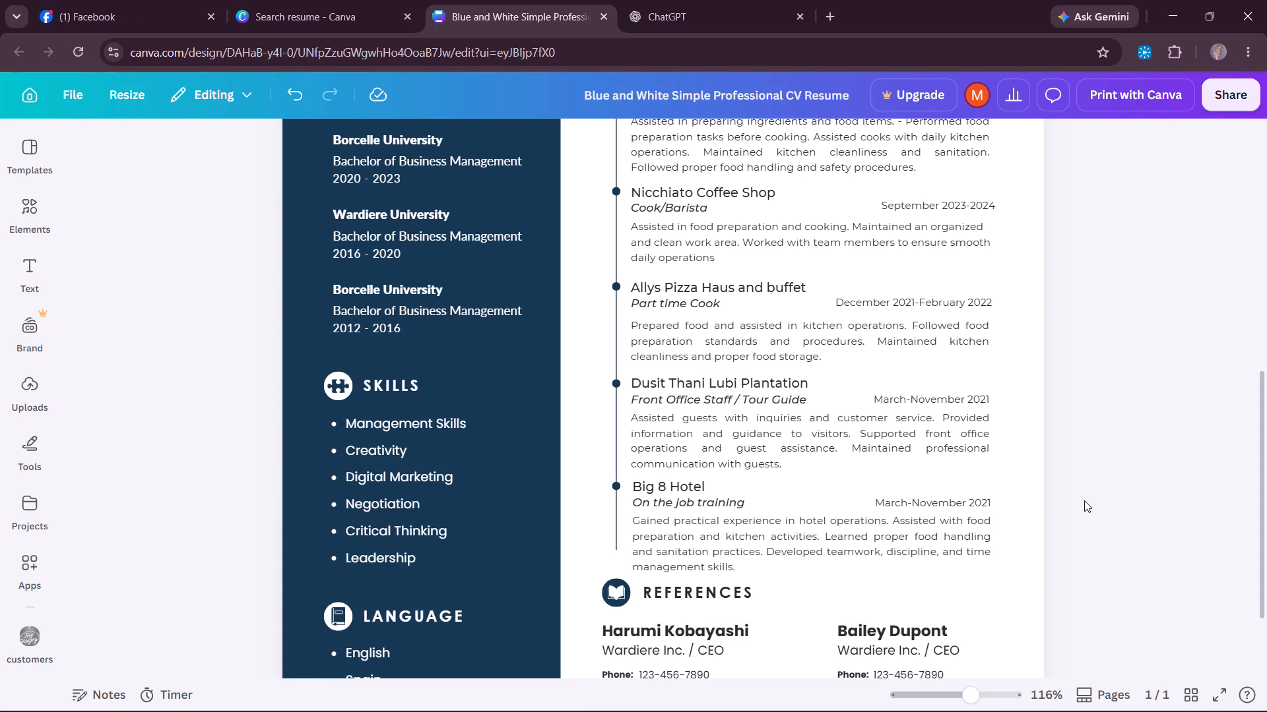
In the Facebook chat, copy the banquet duties "Serve meals and beverages to guests." and "Assist with buffet and plated food service.".
scroll(1186, 393, up, 4)
scroll(1186, 393, down, 1)
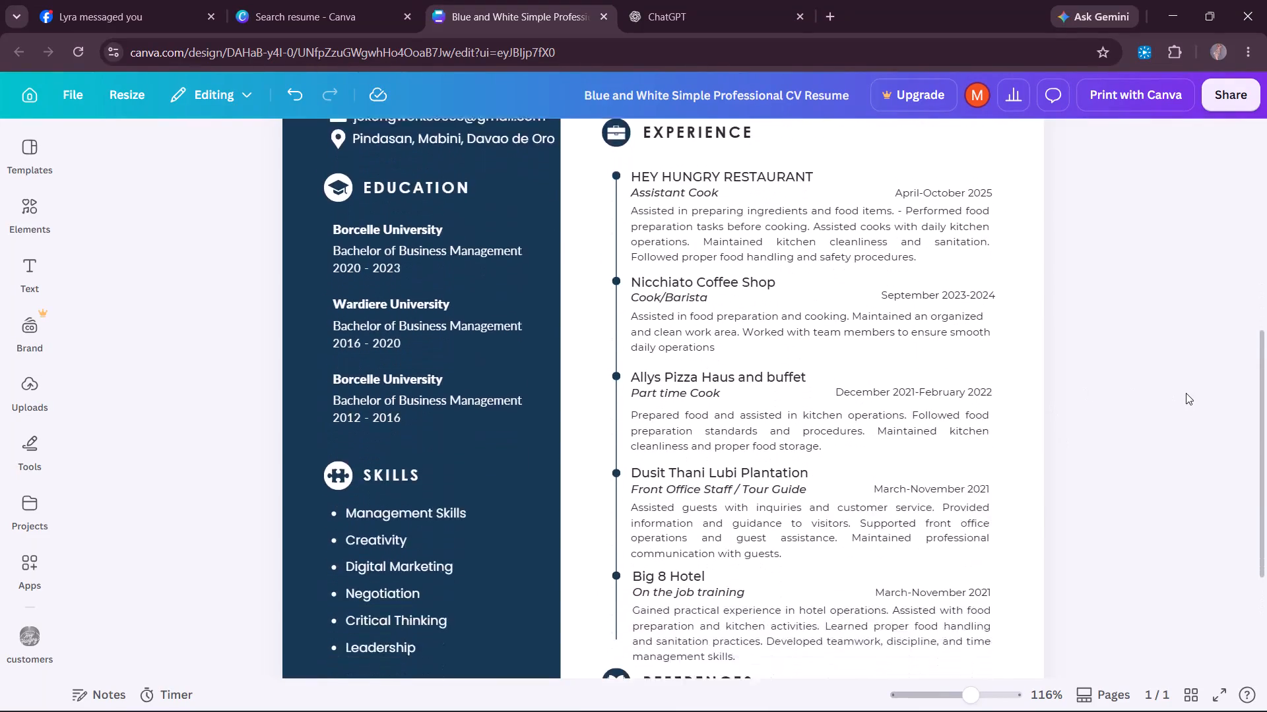
scroll(1186, 393, down, 1)
click(810, 463)
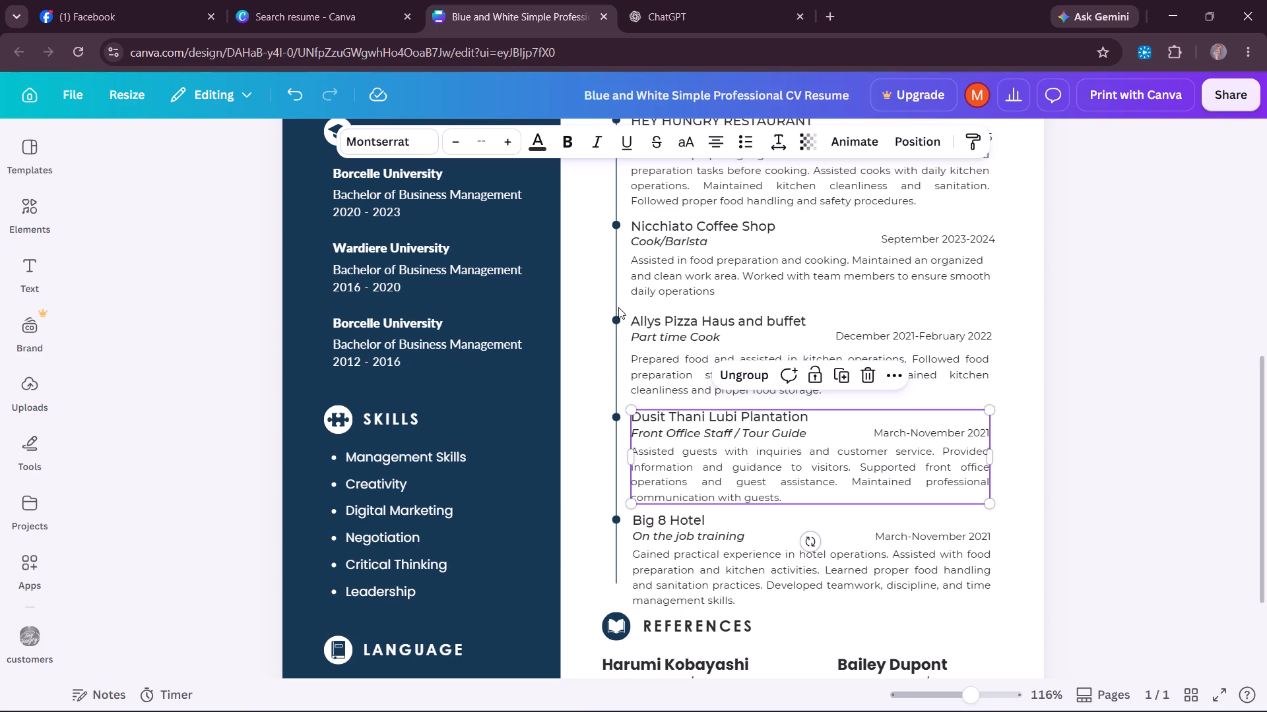
click(80, 0)
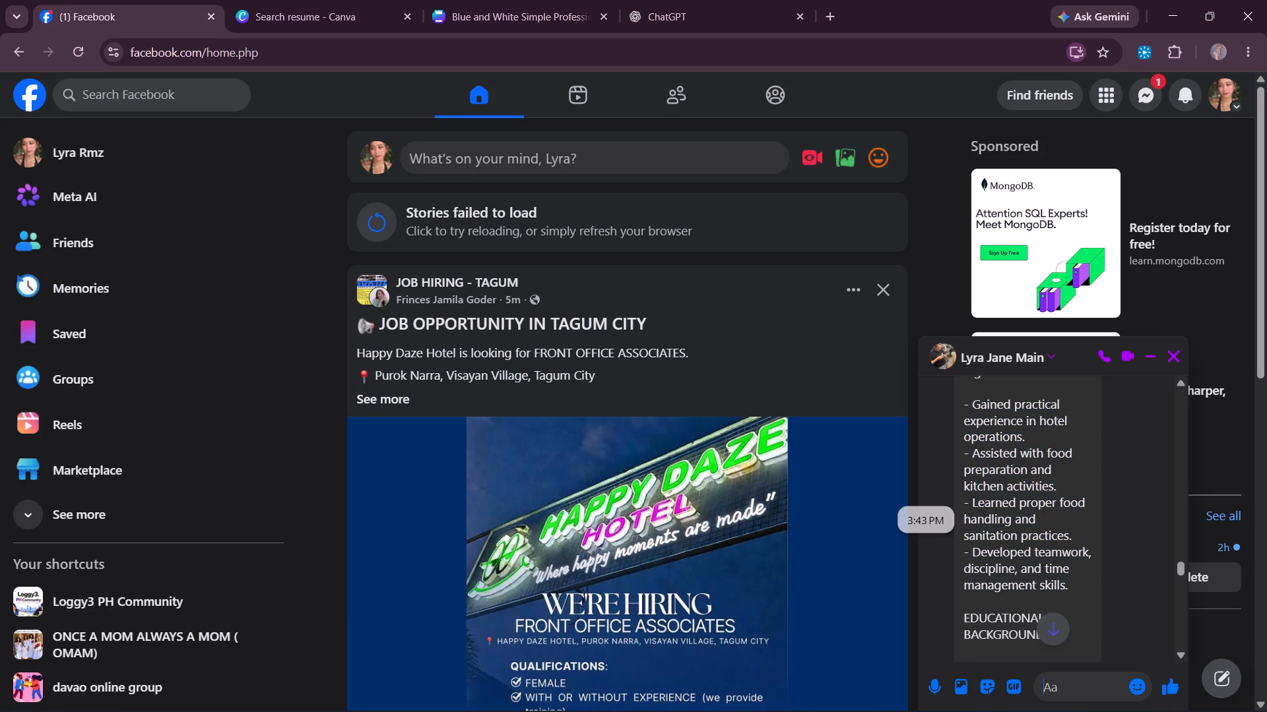
click(1054, 629)
scroll(1033, 527, up, 1)
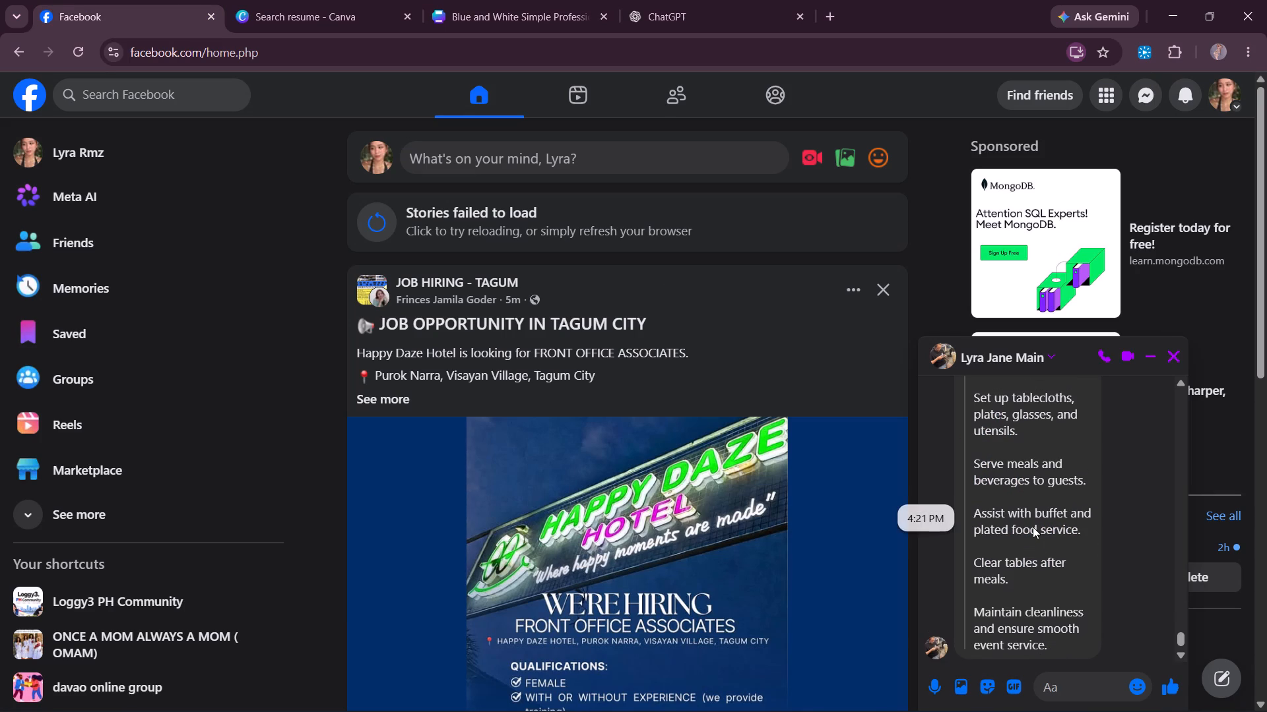
scroll(1033, 527, up, 2)
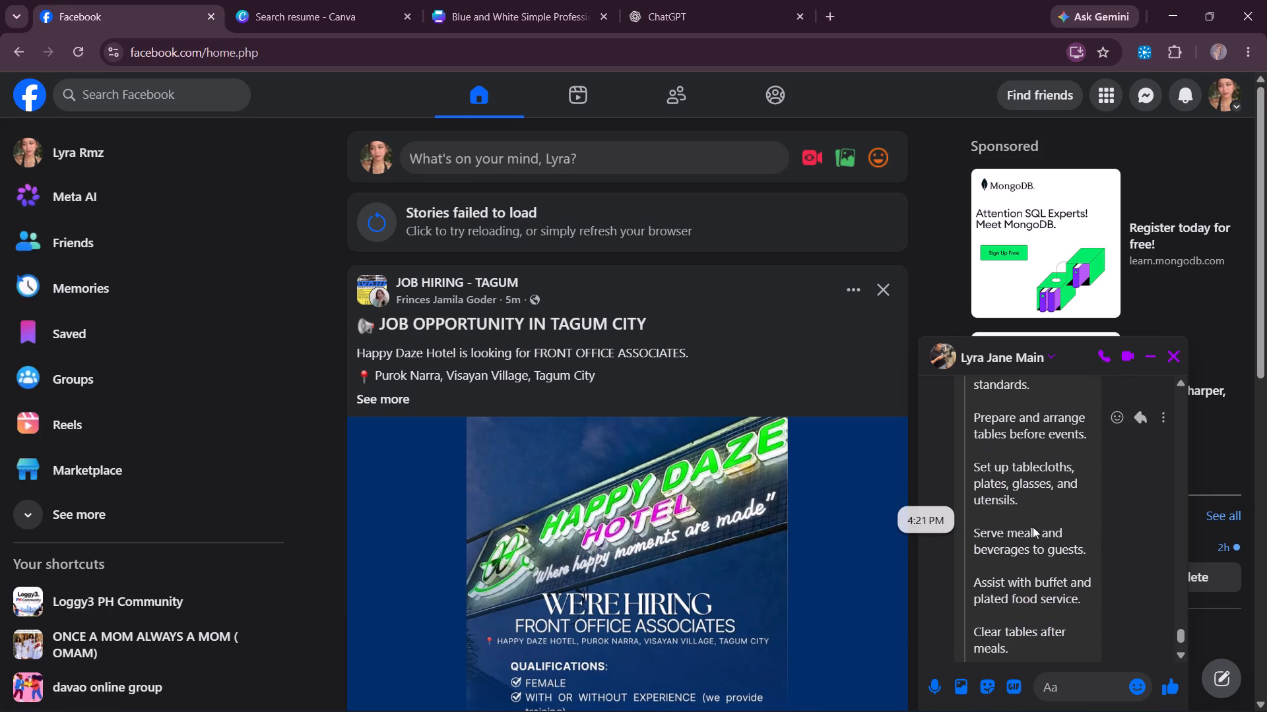
scroll(1033, 527, up, 1)
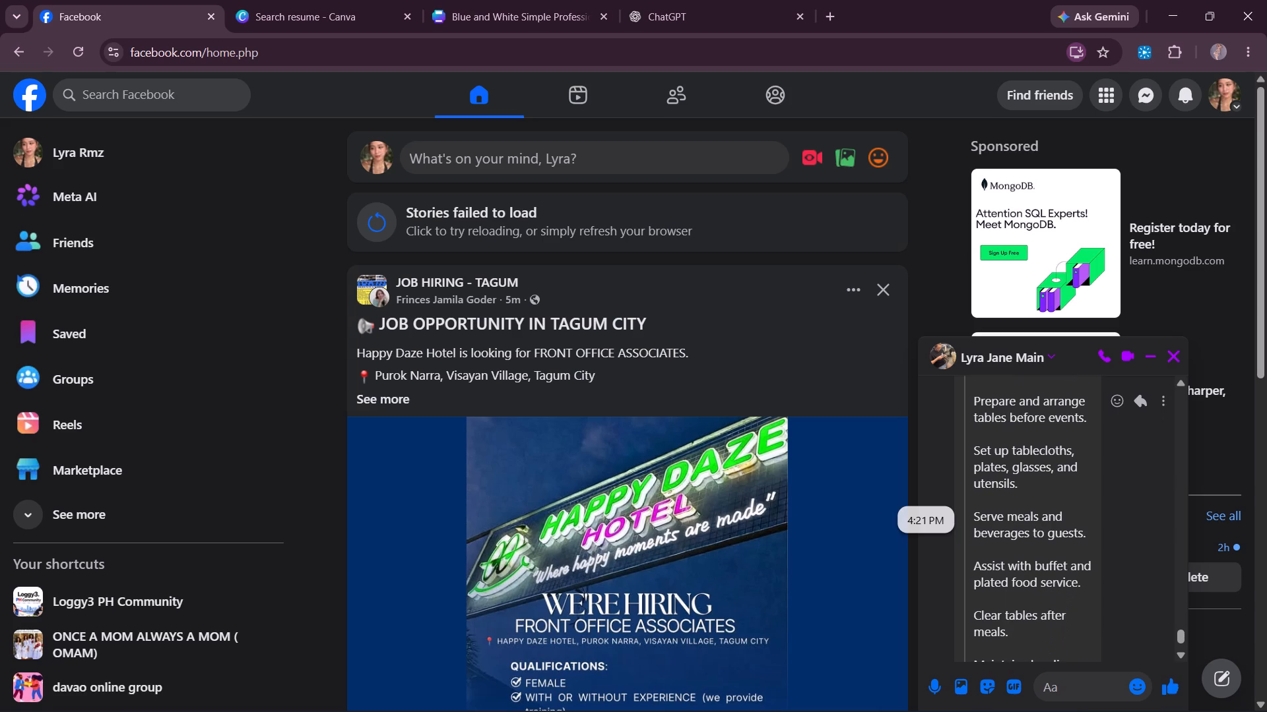
scroll(1014, 533, down, 1)
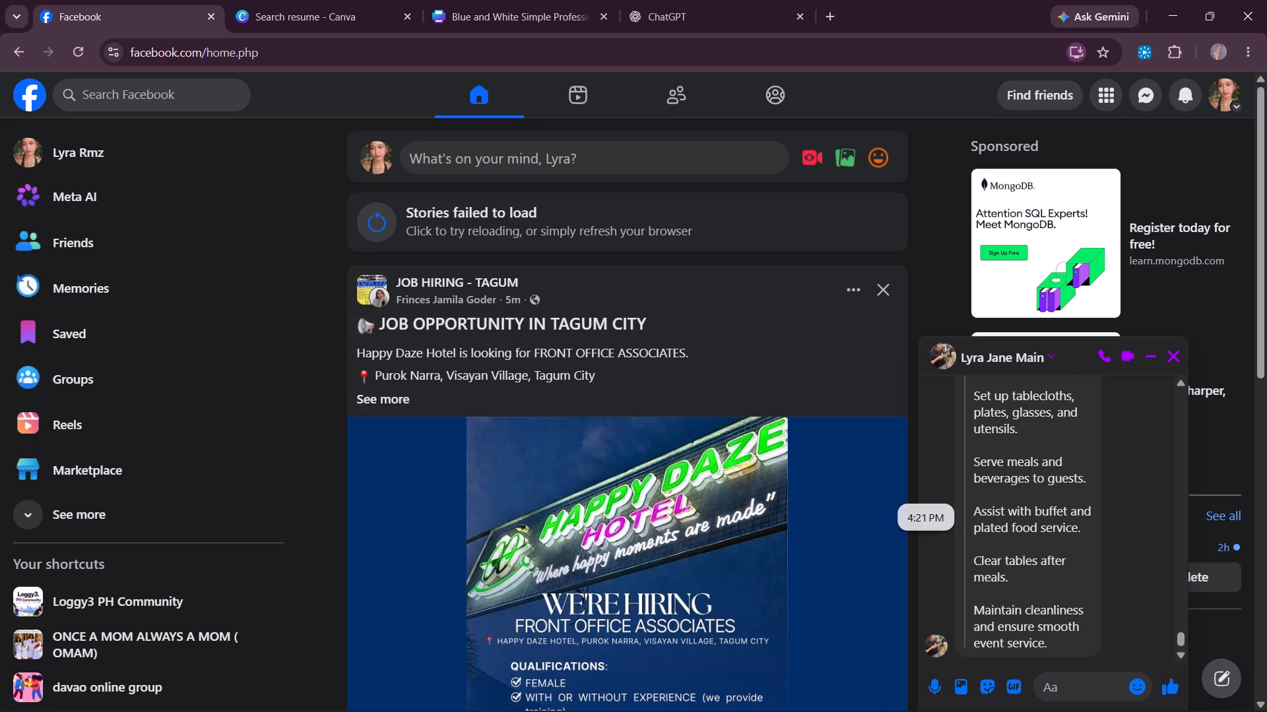
drag(975, 460, 1023, 556)
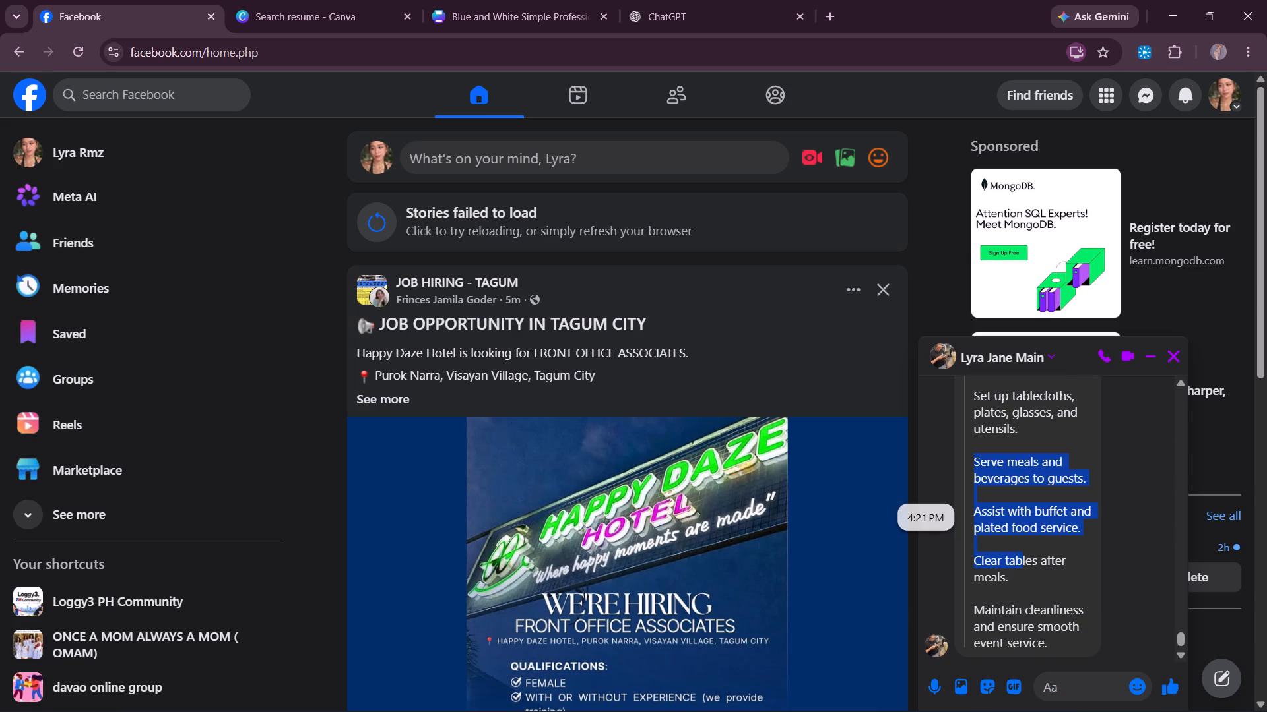
drag(1023, 556, 1084, 529)
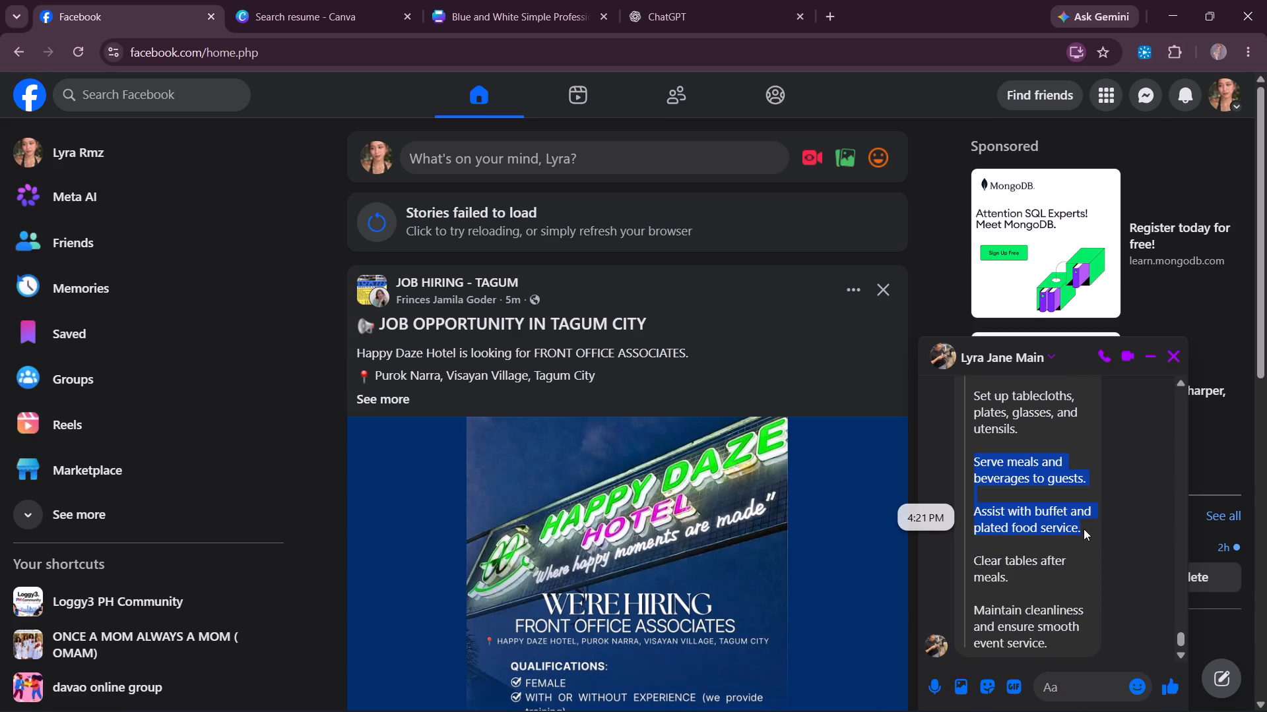
drag(1084, 529, 1084, 528)
right_click(1037, 510)
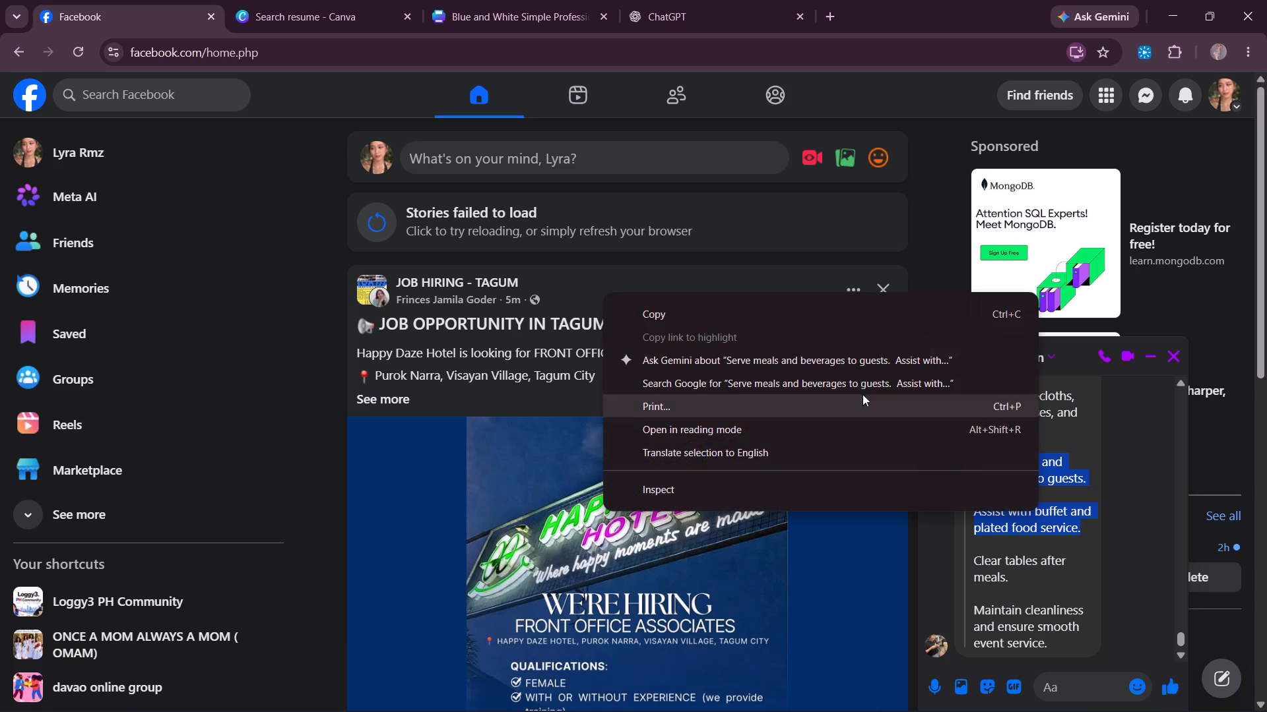
click(784, 315)
Back in the Canva resume, ungroup the Dusit Thani Lubi Plantation entry so that its description is a separate text box.
click(484, 0)
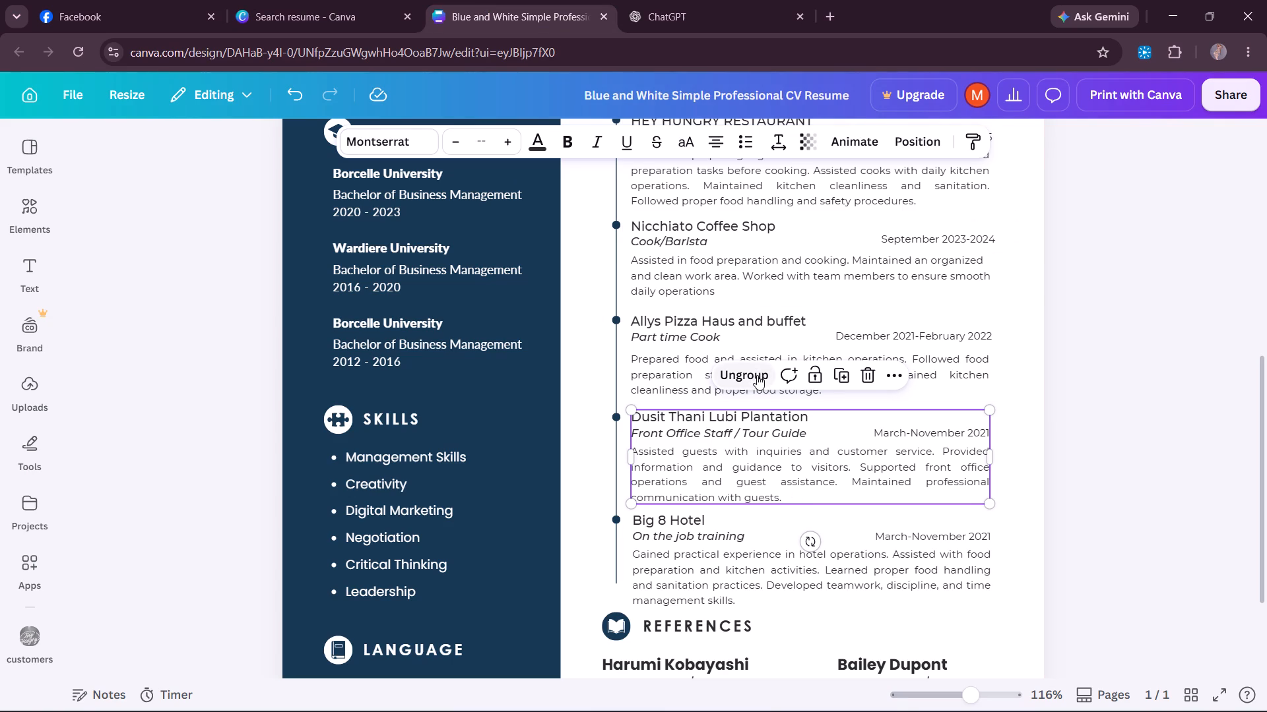
click(757, 375)
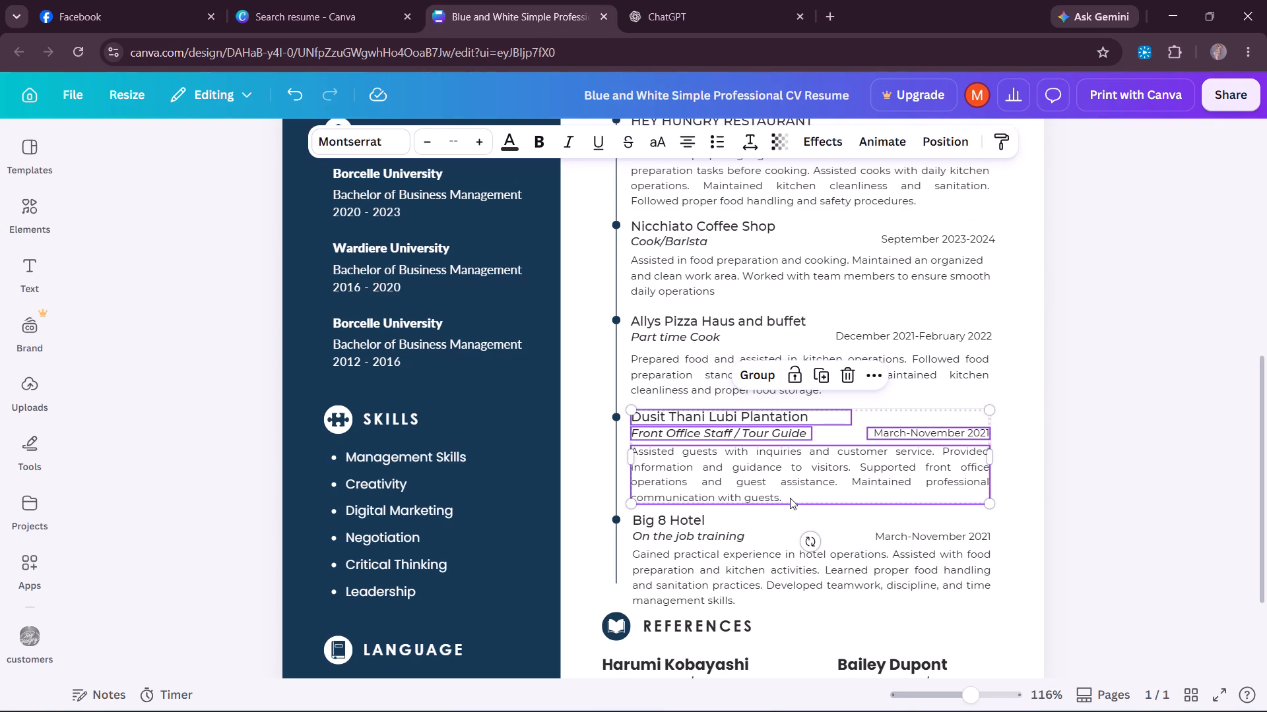
double_click(790, 498)
double_click(790, 498)
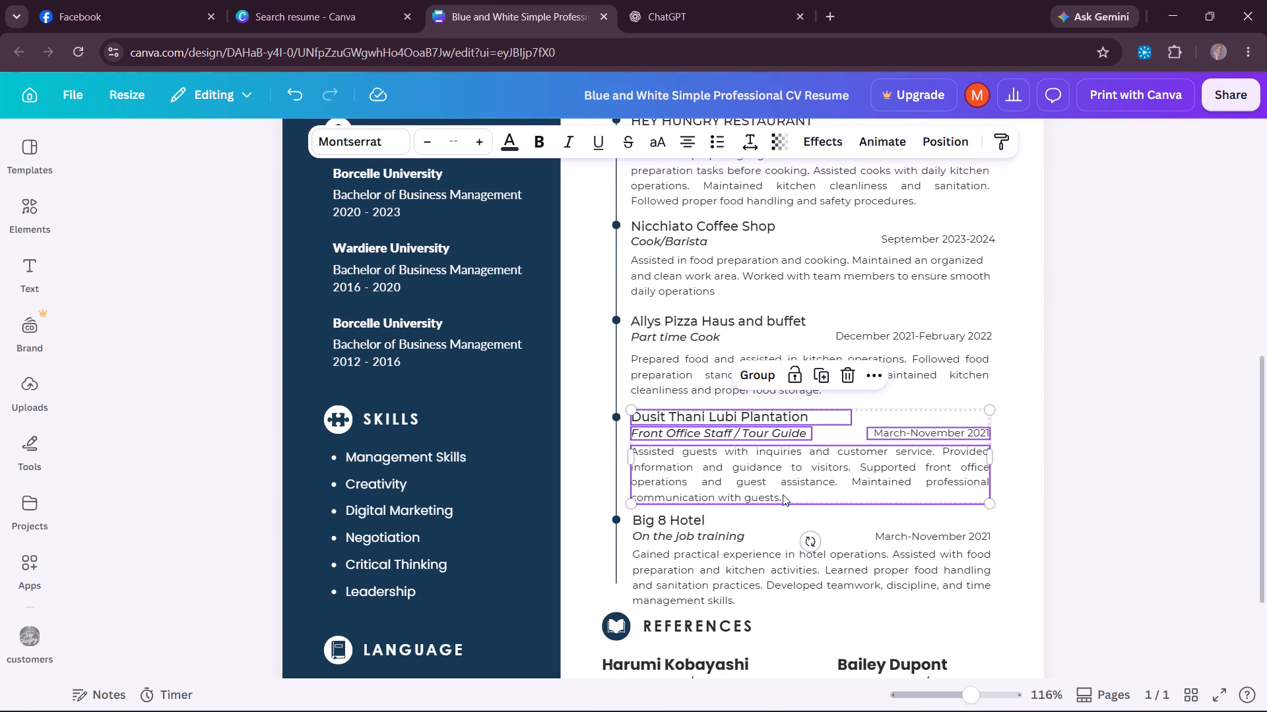
double_click(783, 494)
click(1095, 512)
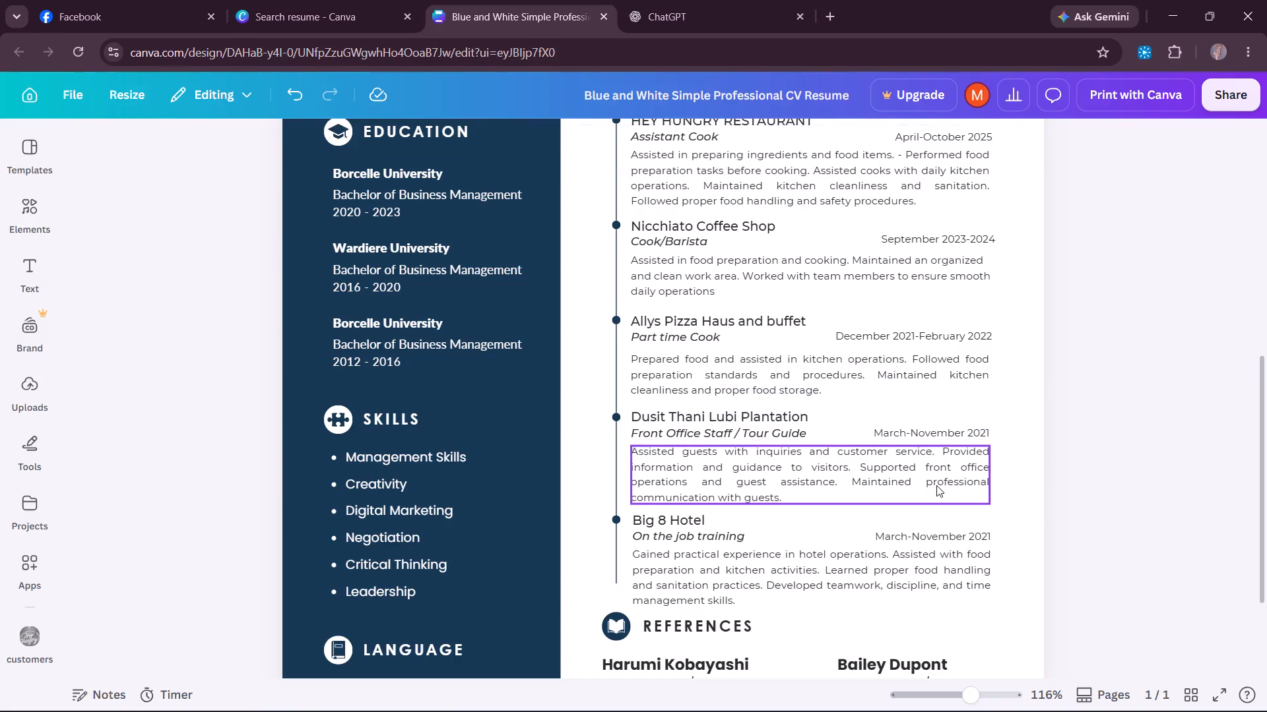
click(930, 485)
click(1089, 462)
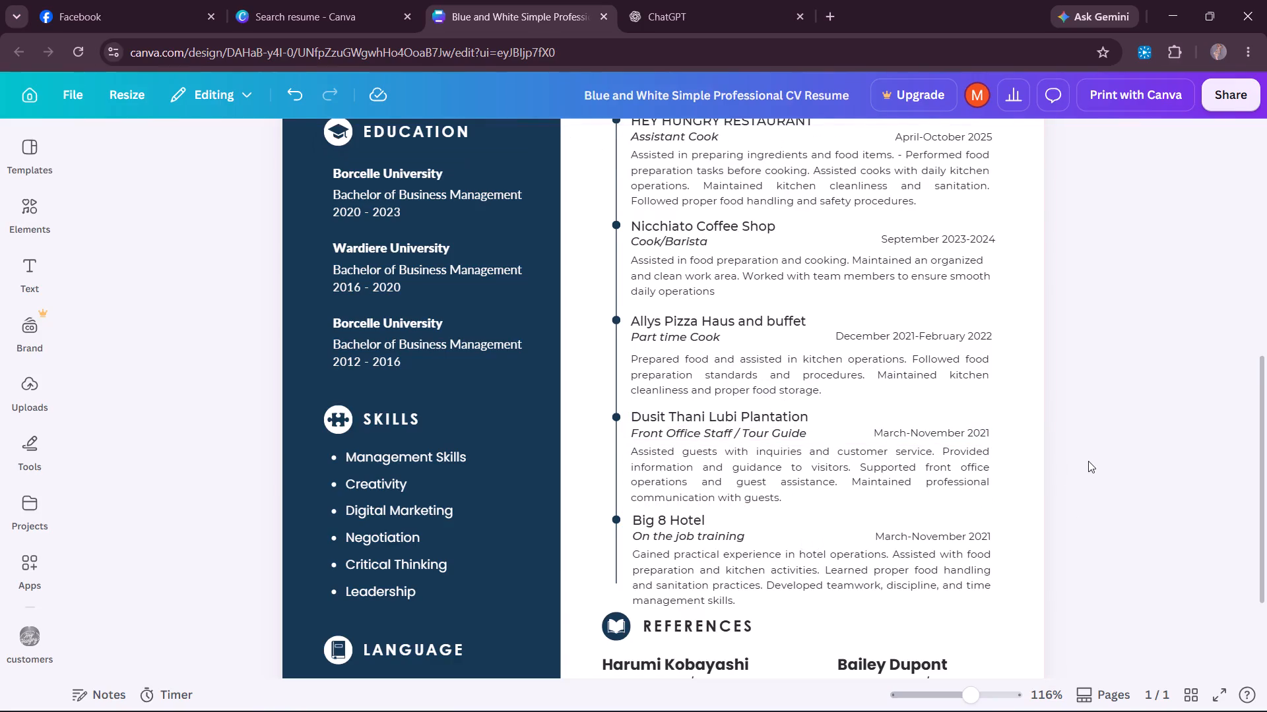
Review the whole resume page, from the header and contact details through the experience entries to the references.
scroll(1083, 427, up, 4)
scroll(1083, 427, down, 4)
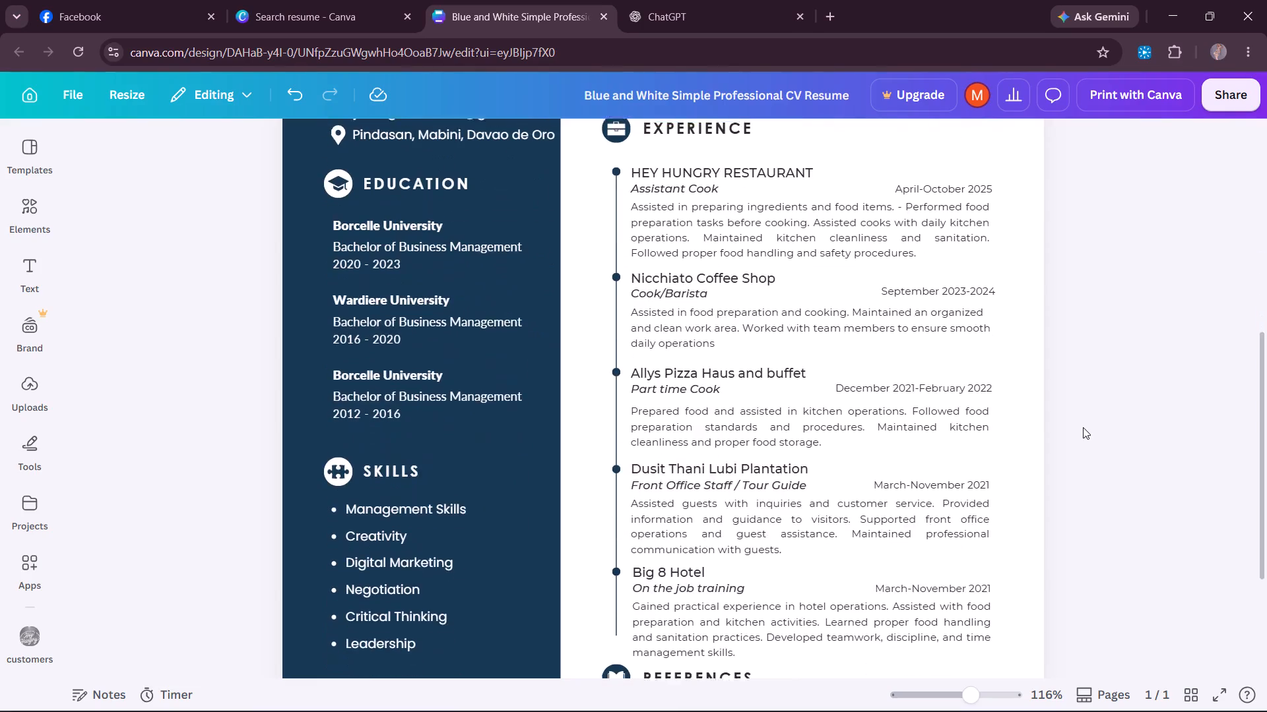
scroll(977, 397, down, 2)
scroll(886, 425, down, 2)
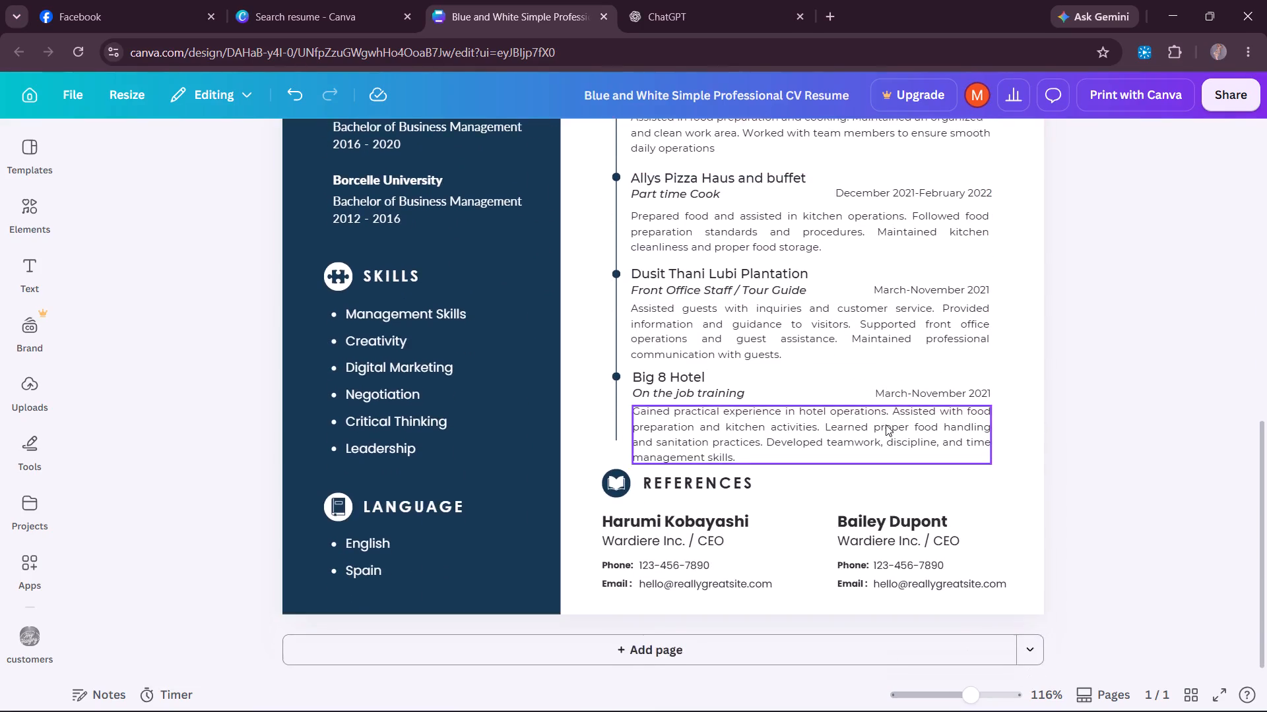
scroll(886, 425, up, 6)
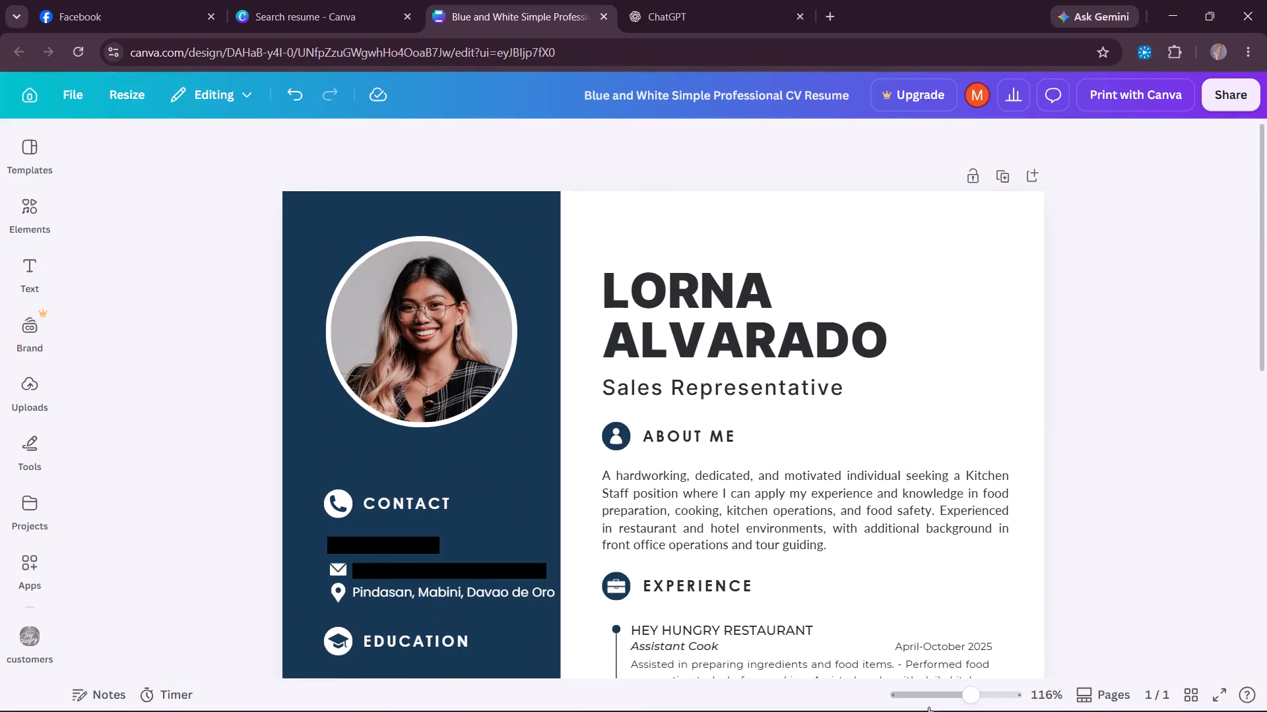
click(940, 696)
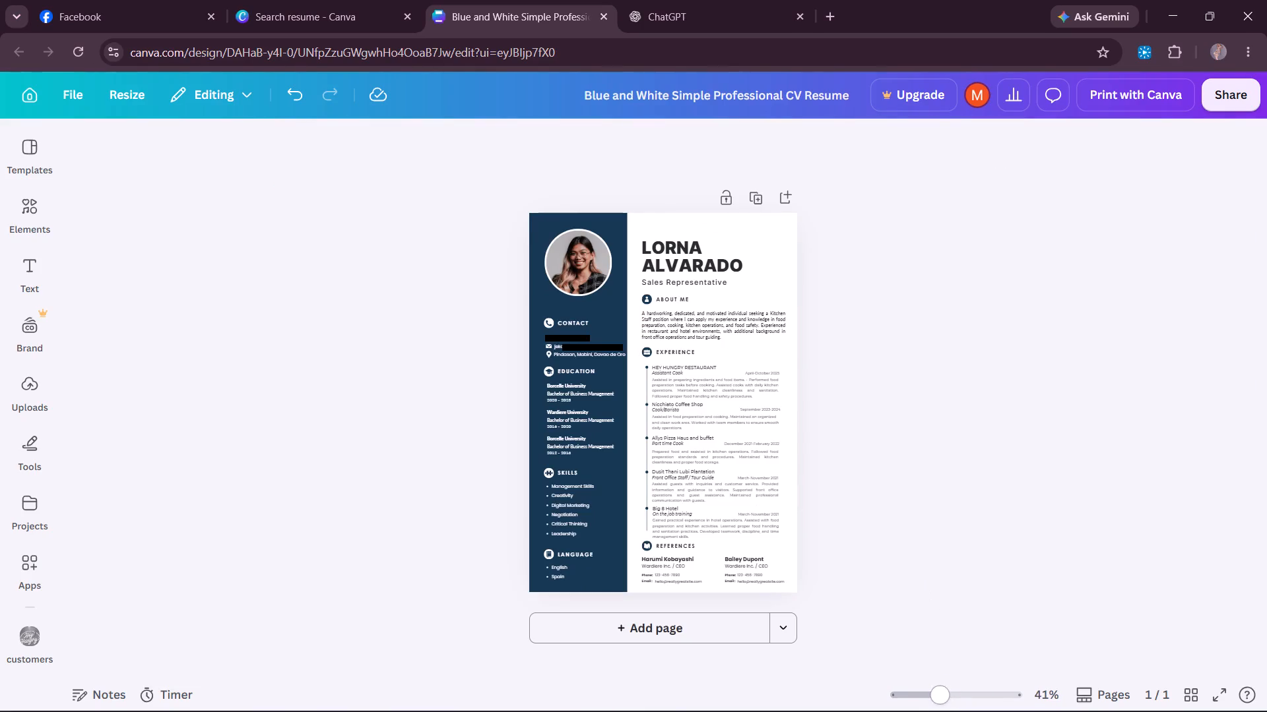
drag(942, 694, 964, 695)
scroll(1012, 479, up, 1)
scroll(1012, 479, down, 2)
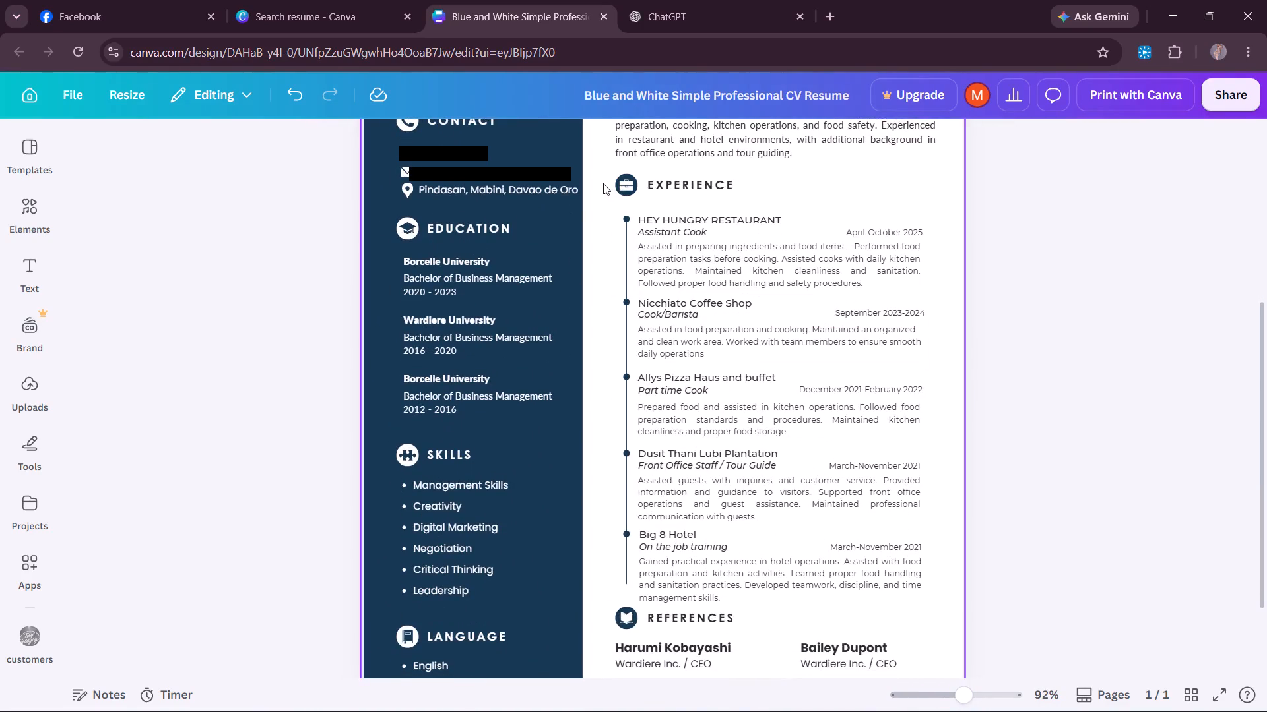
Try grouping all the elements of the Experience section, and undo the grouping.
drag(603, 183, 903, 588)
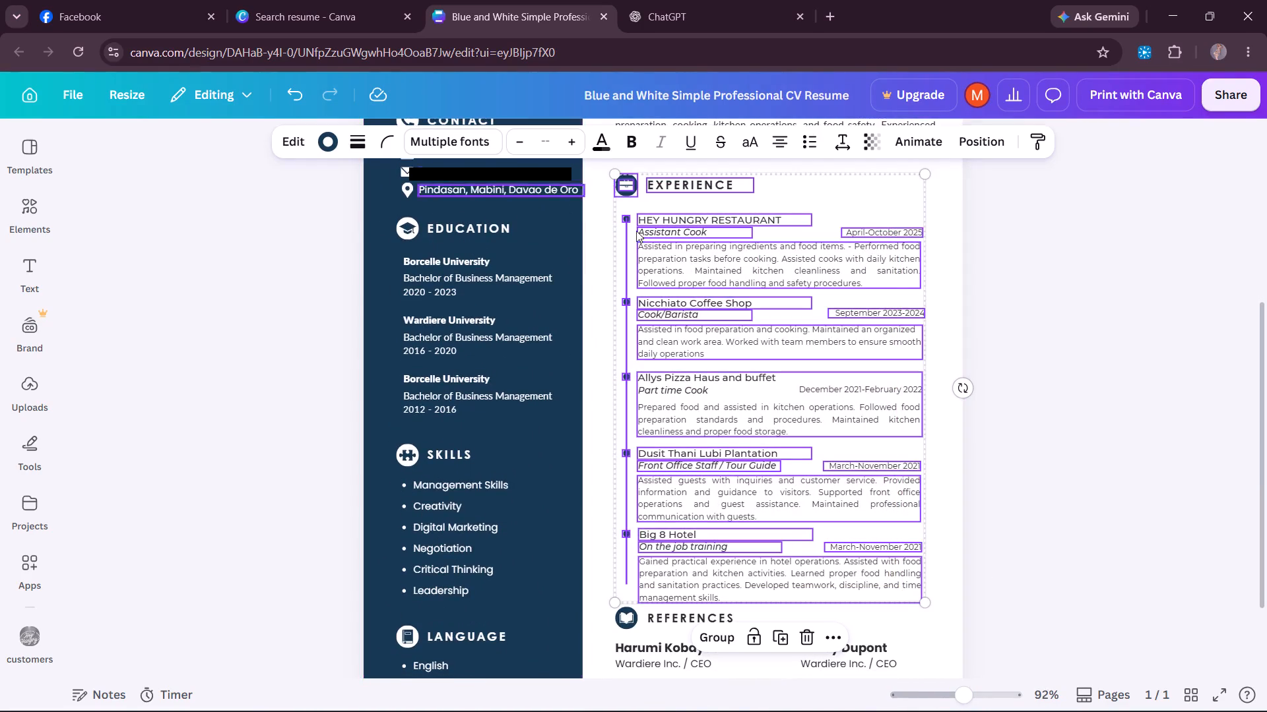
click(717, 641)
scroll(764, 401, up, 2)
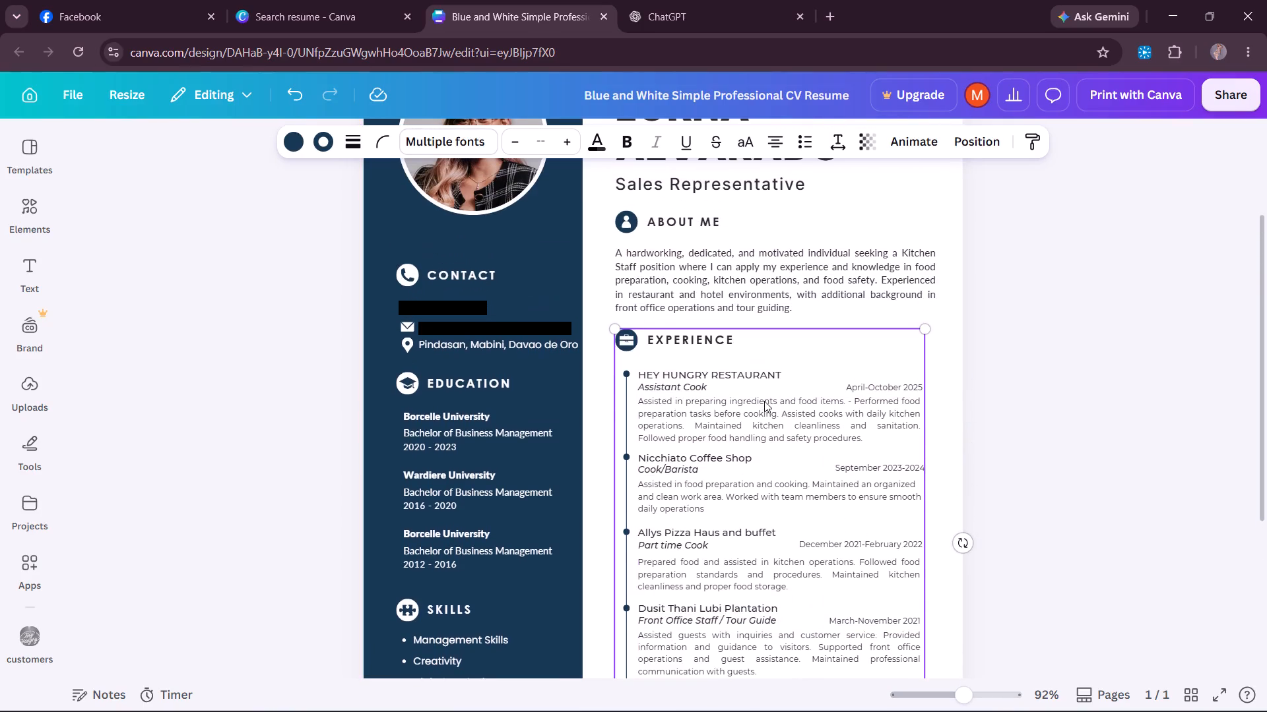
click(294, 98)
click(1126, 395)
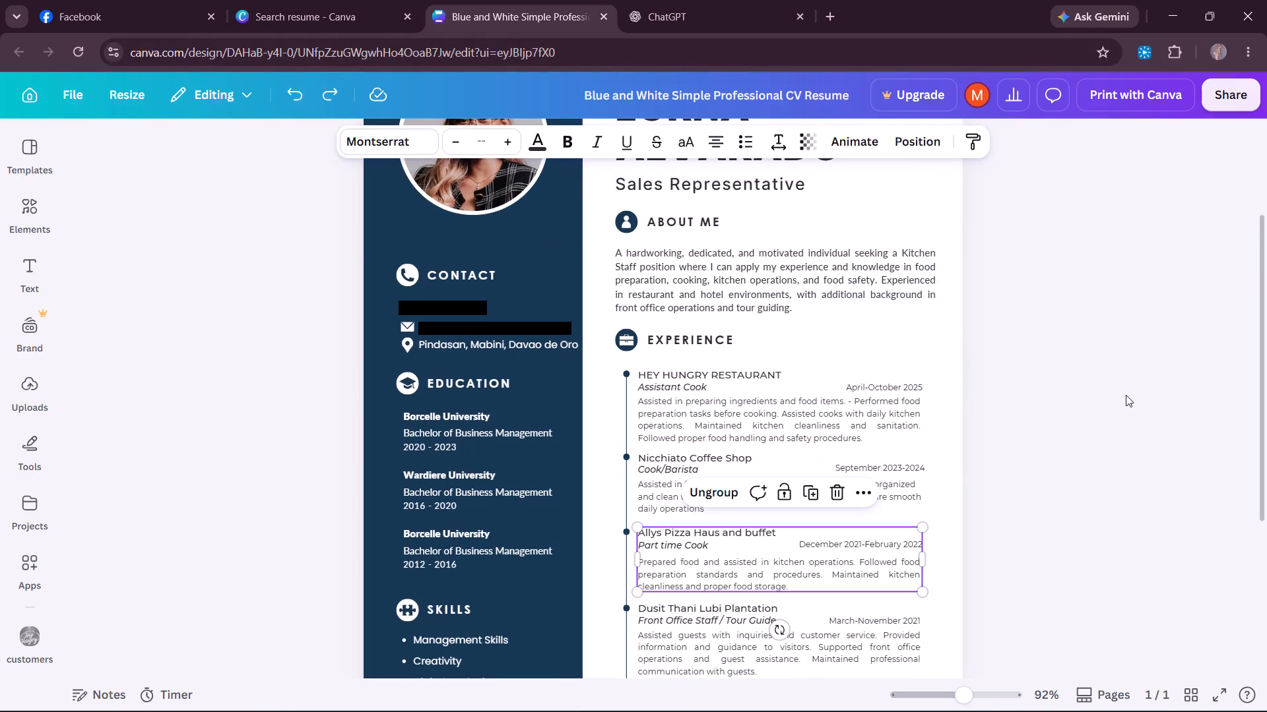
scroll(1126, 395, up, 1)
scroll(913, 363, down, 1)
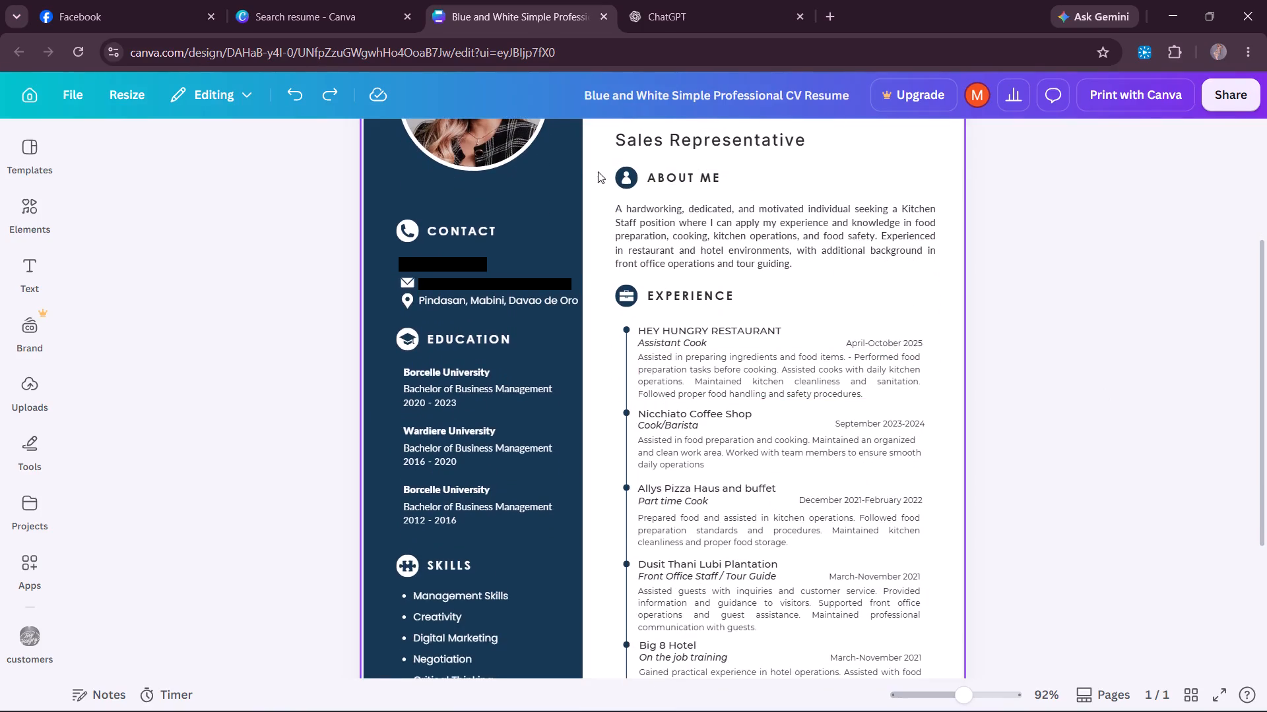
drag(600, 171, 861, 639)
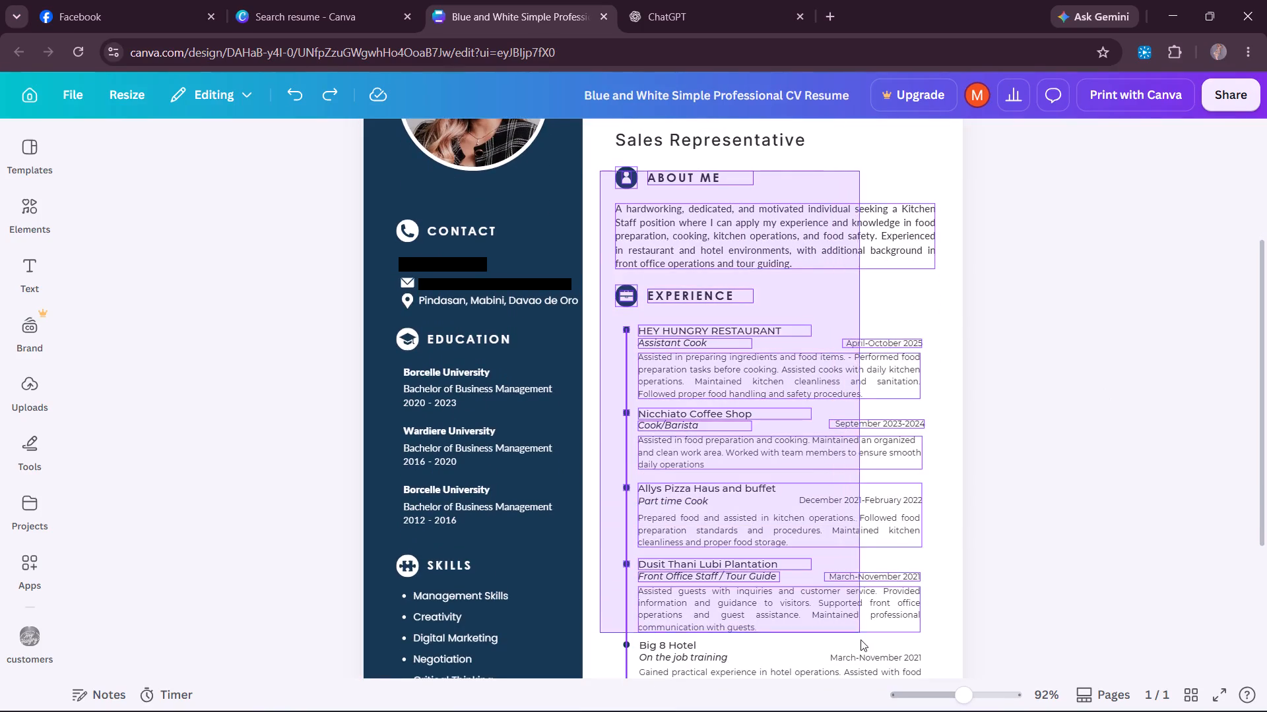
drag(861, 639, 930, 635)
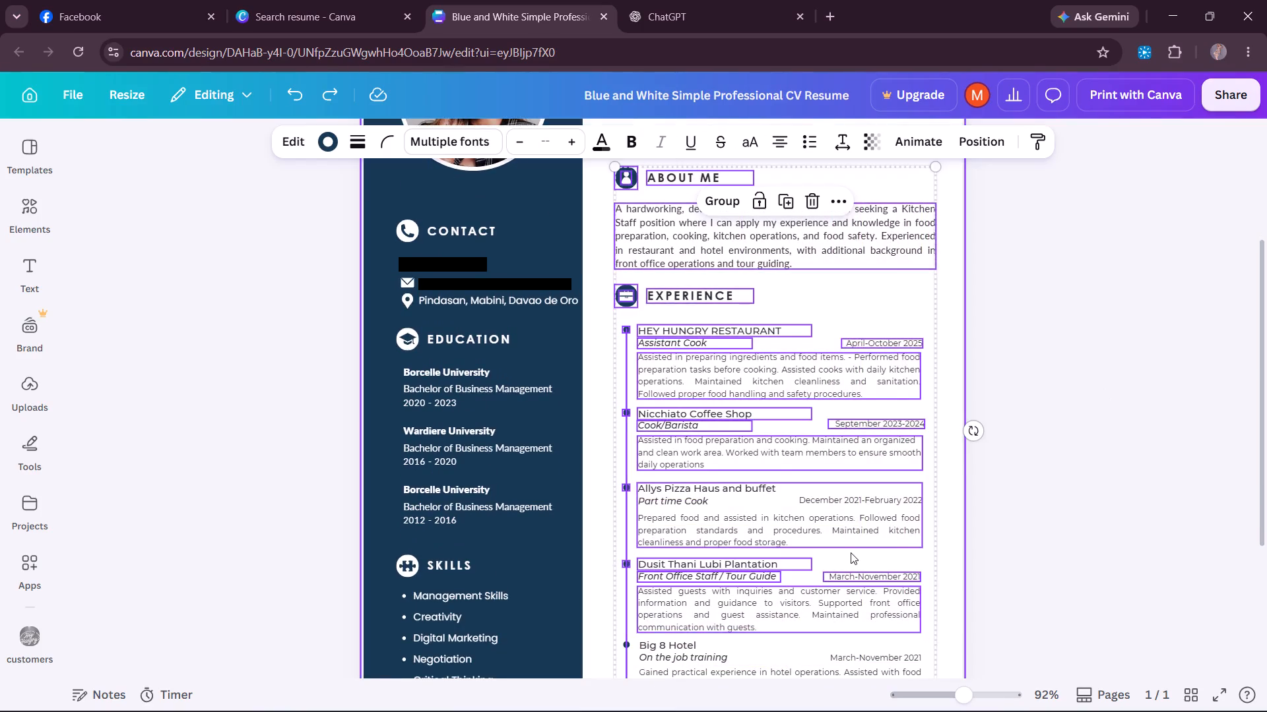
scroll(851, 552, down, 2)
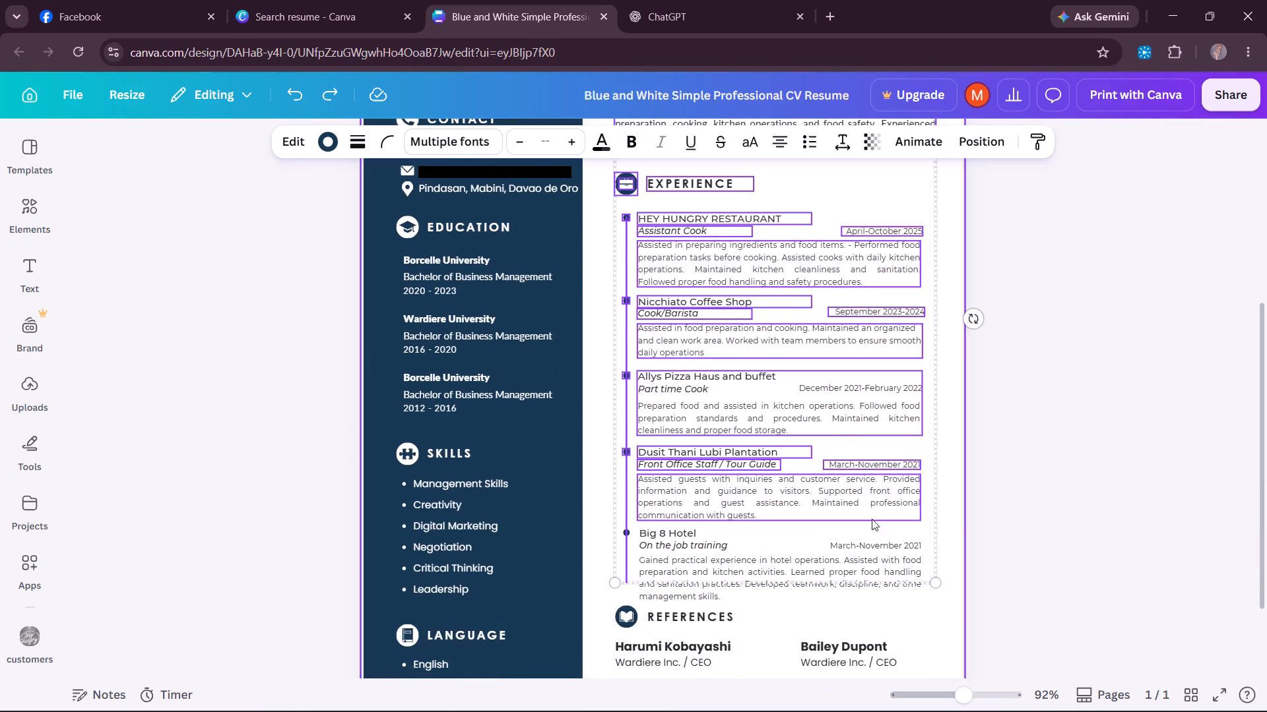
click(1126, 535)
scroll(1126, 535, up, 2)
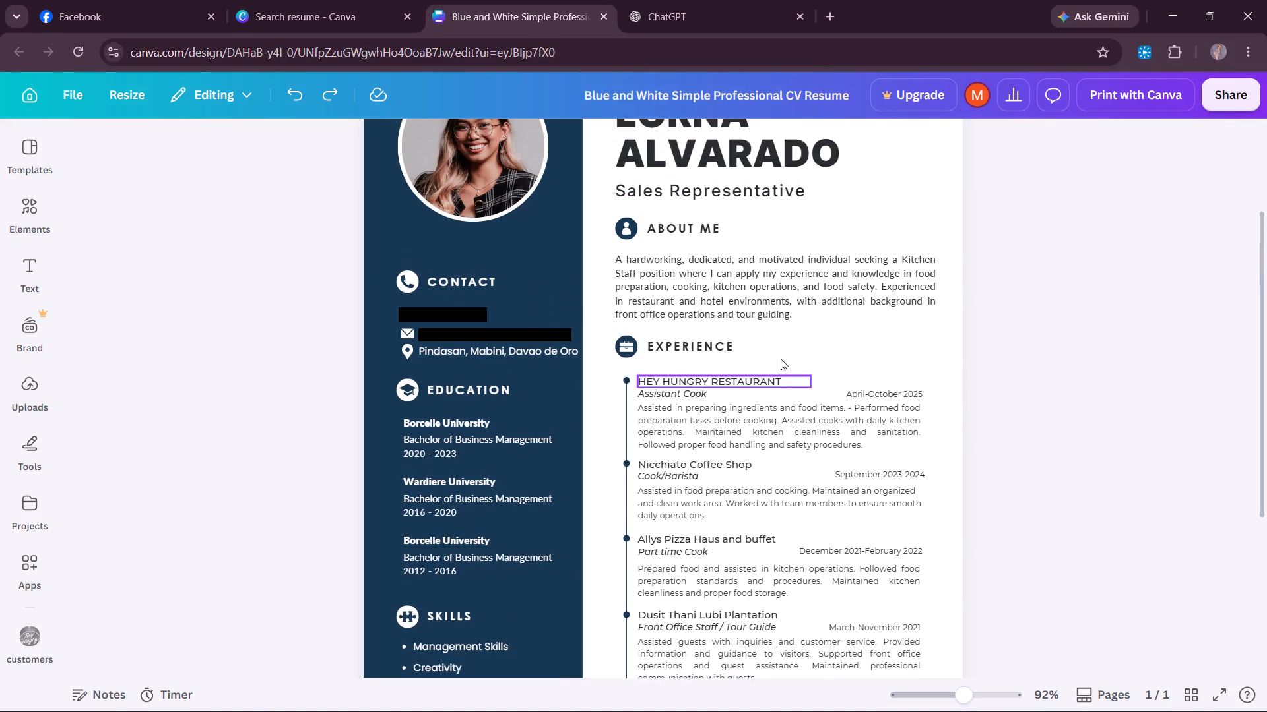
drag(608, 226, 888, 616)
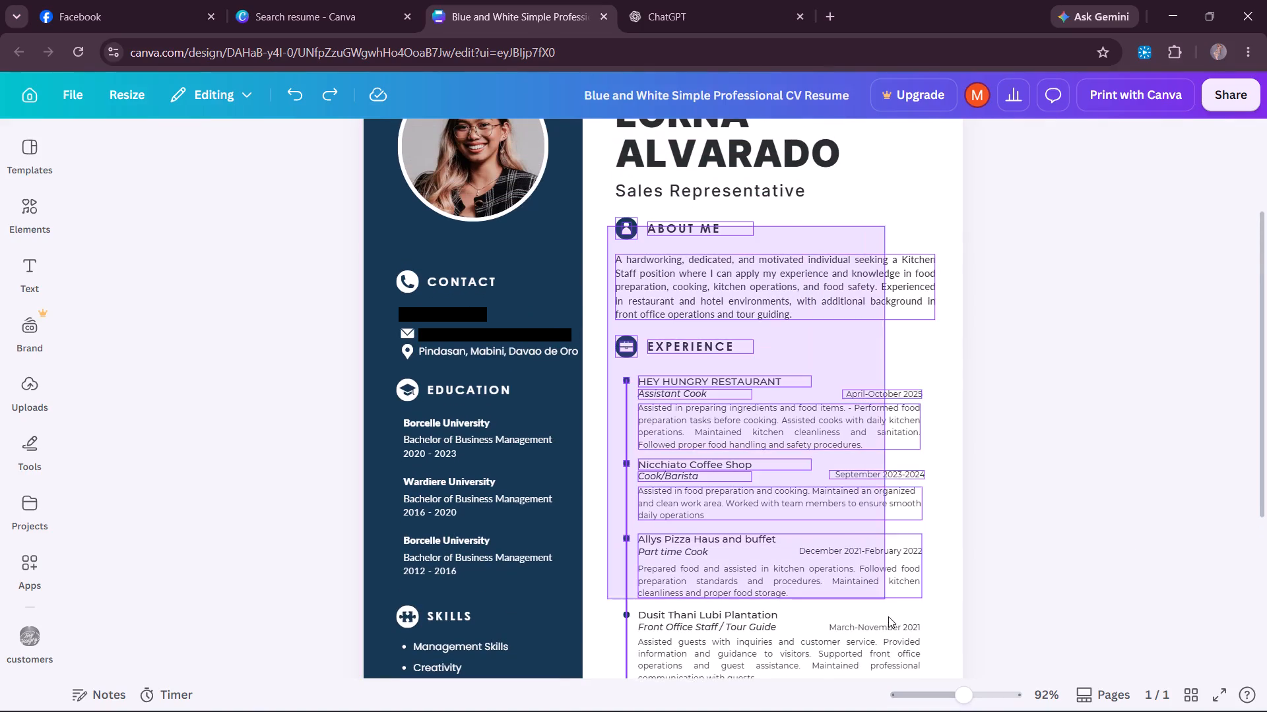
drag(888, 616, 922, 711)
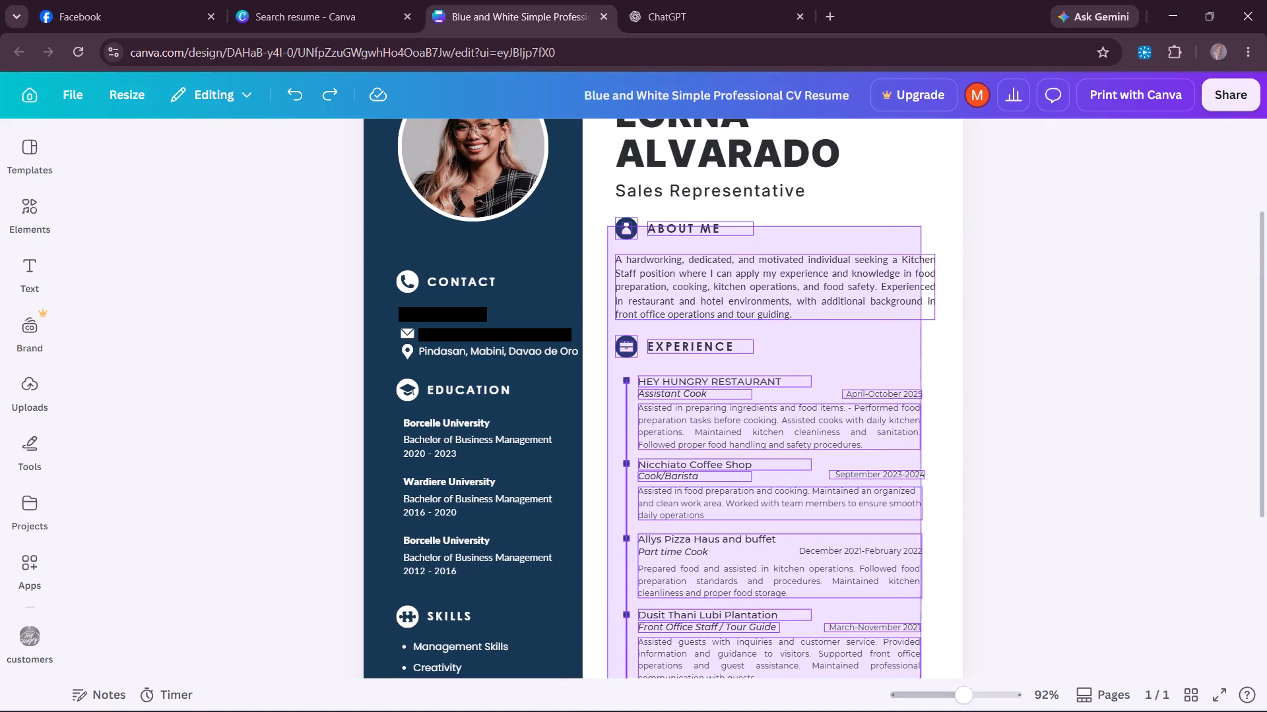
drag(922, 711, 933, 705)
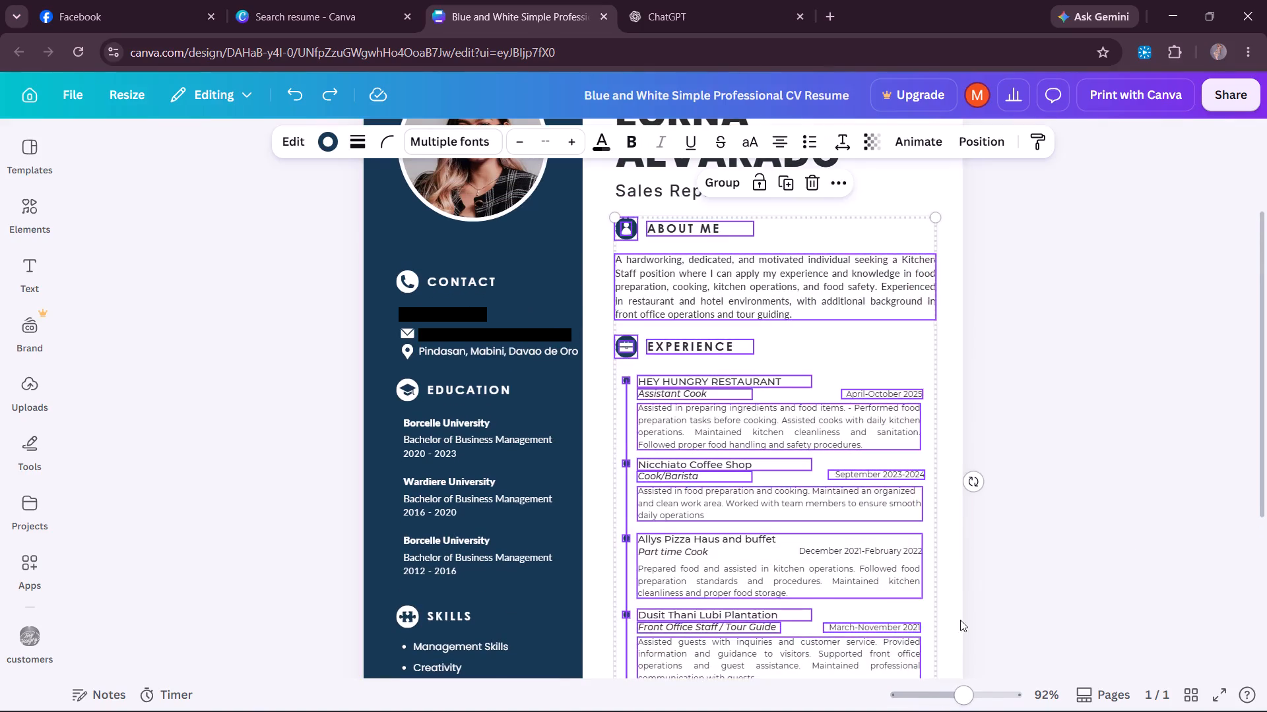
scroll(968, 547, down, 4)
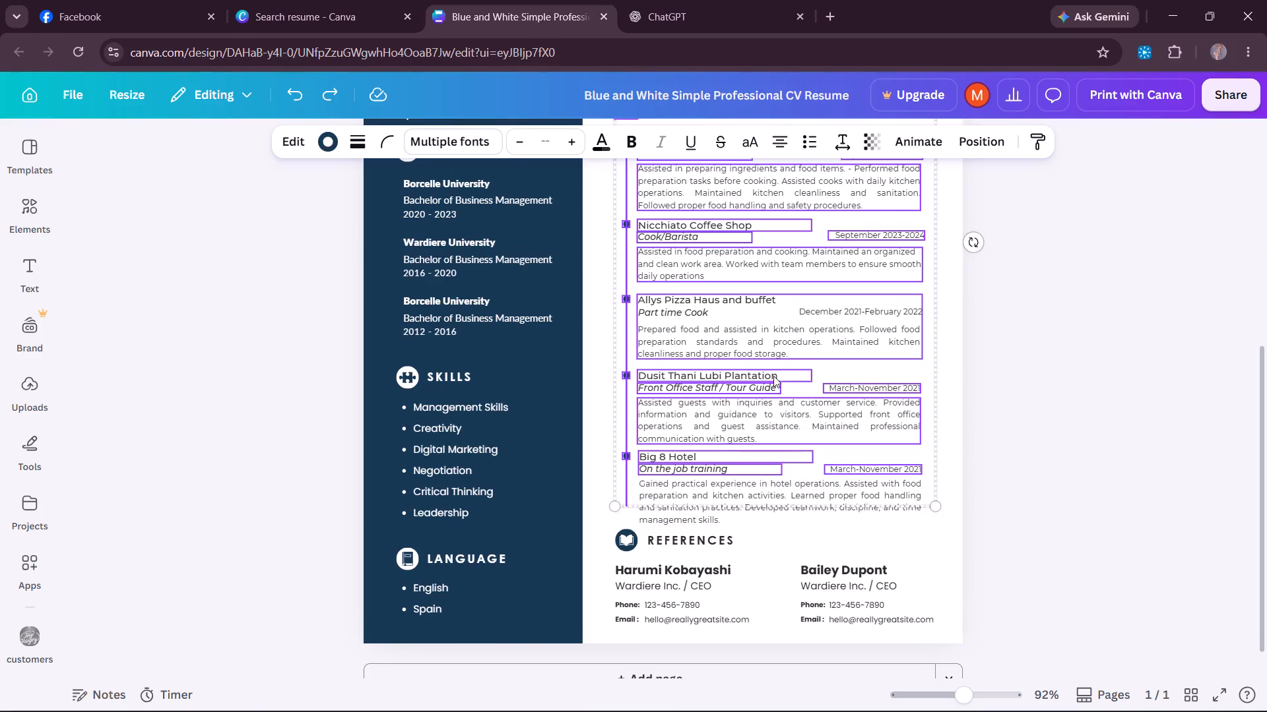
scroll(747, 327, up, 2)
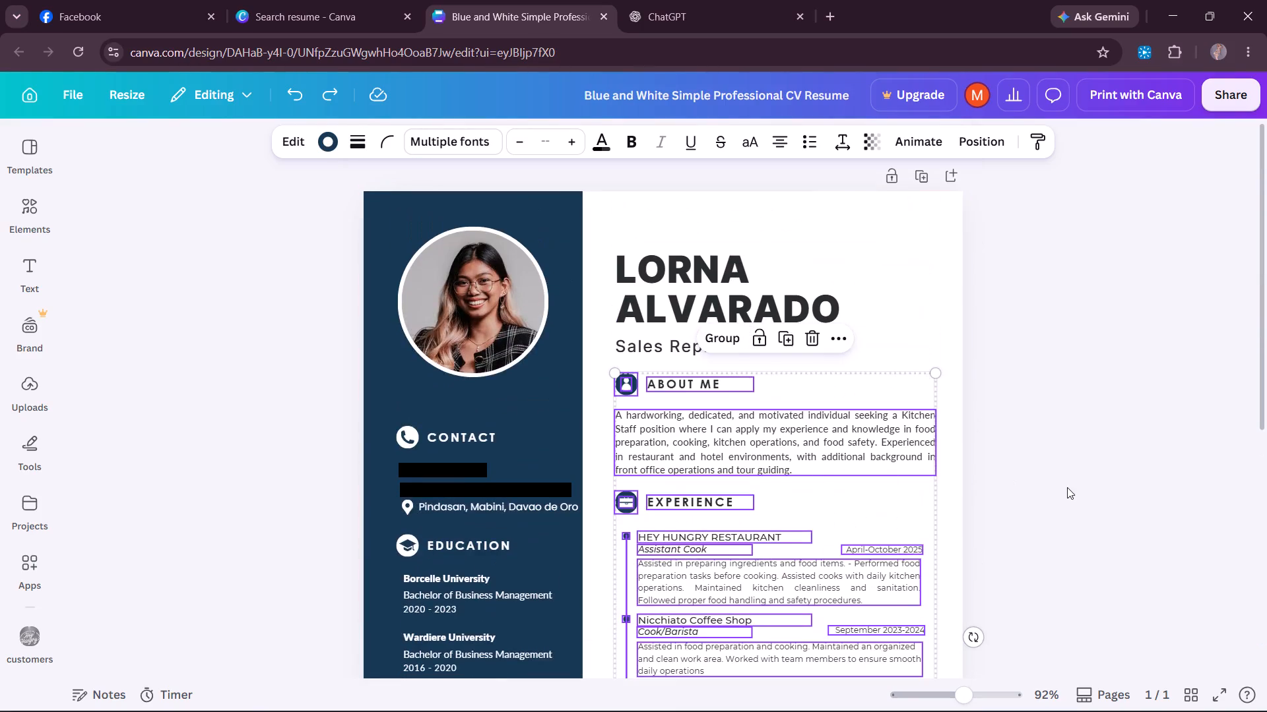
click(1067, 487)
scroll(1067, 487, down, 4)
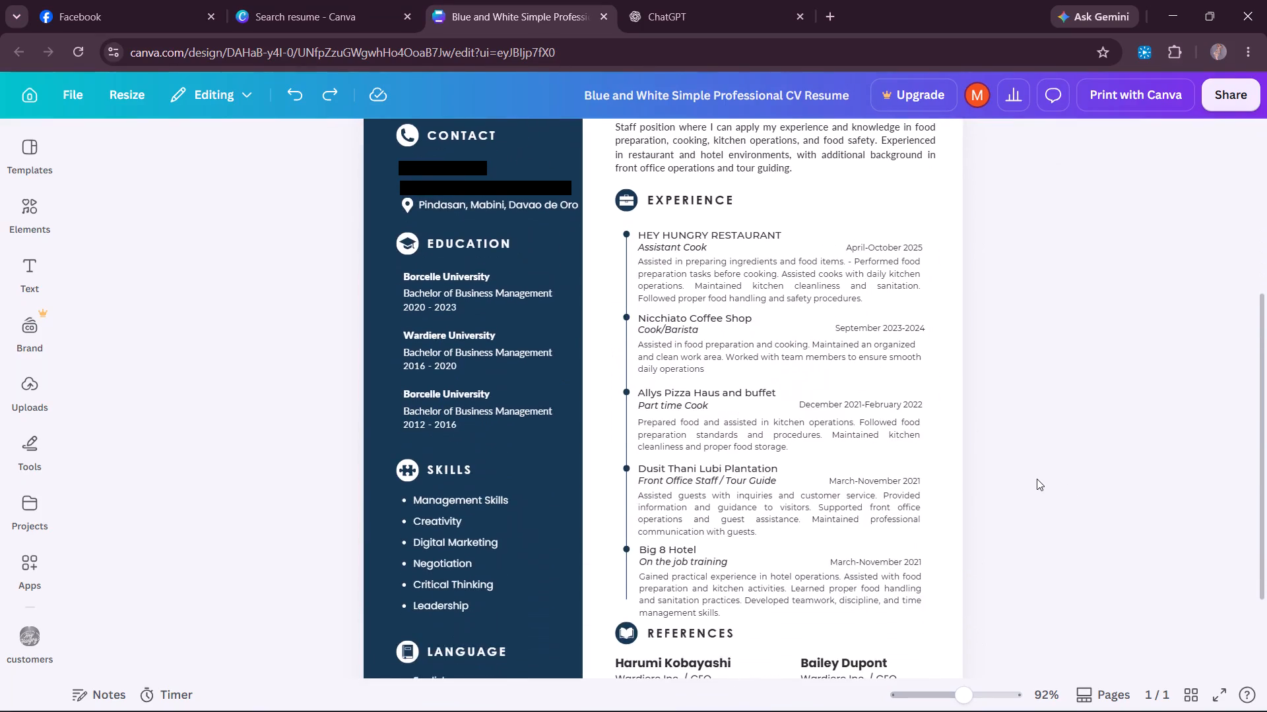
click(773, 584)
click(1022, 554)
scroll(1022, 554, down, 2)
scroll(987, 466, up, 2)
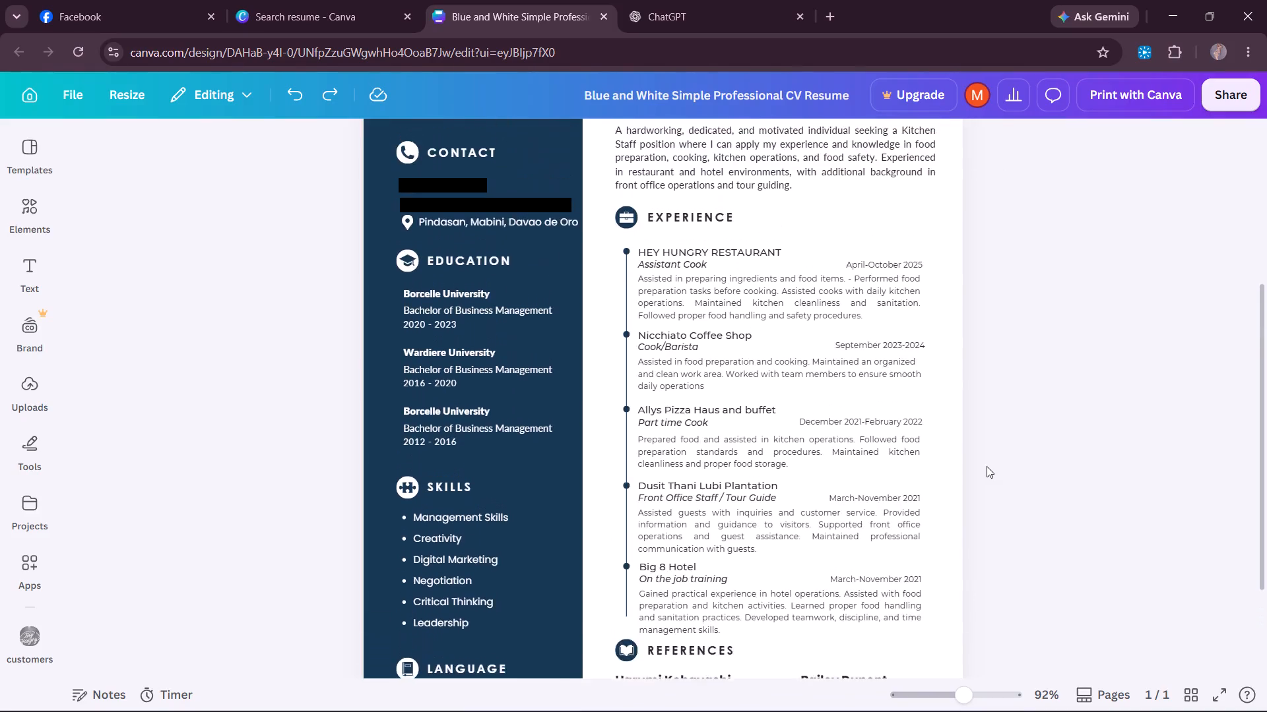
Move the large name heading and the "Sales Representative" subtitle upward, placing the subtitle directly beneath the name.
scroll(987, 466, up, 2)
scroll(802, 316, up, 1)
drag(720, 273, 719, 249)
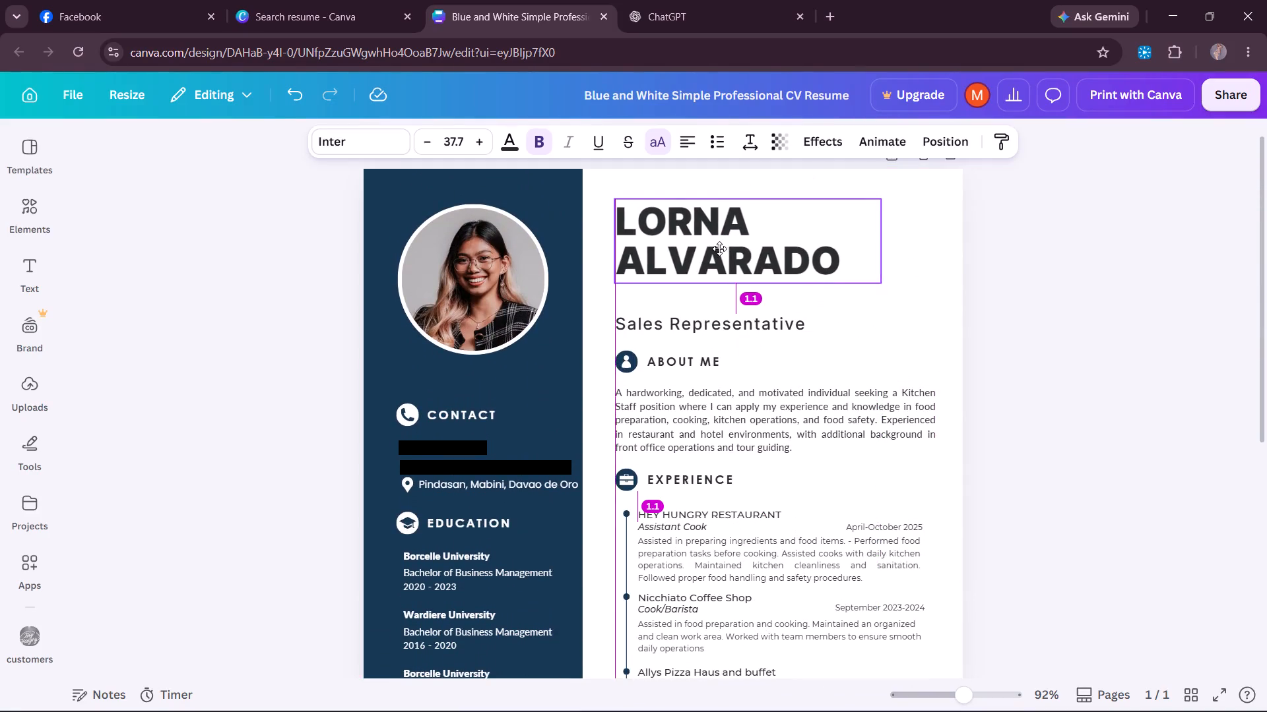
drag(719, 249, 720, 249)
drag(656, 322, 656, 318)
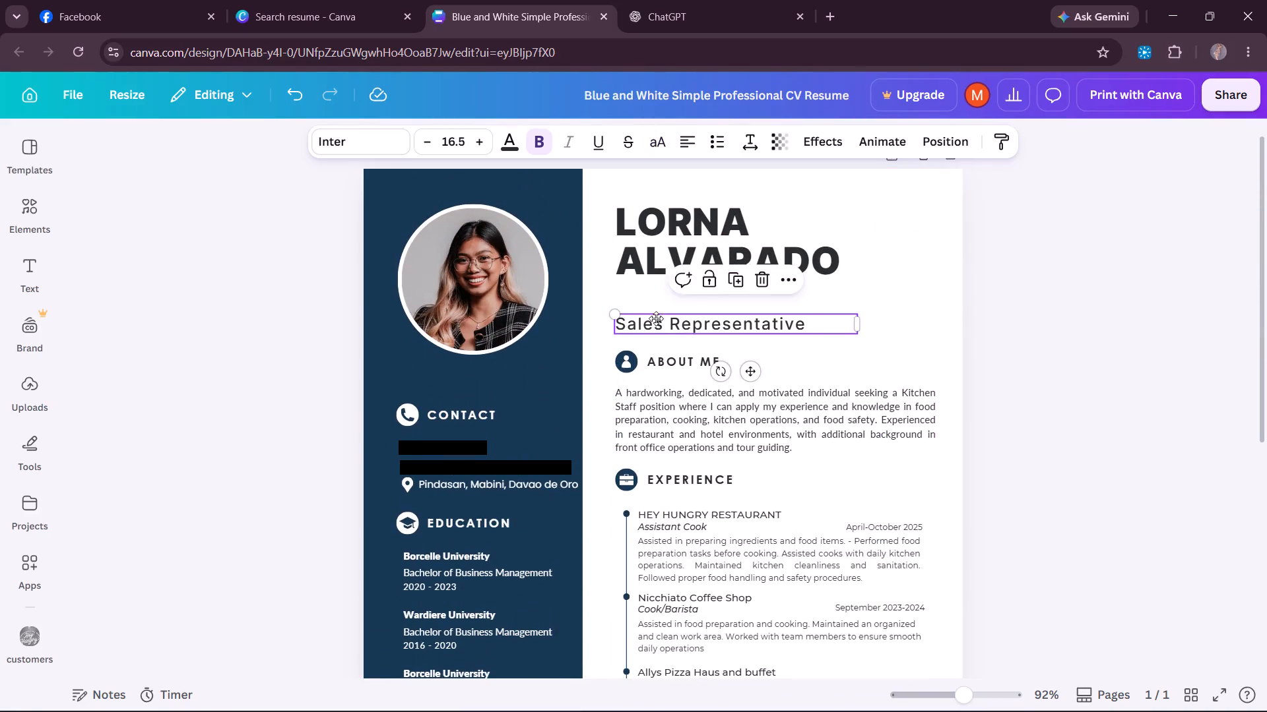
drag(656, 318, 660, 292)
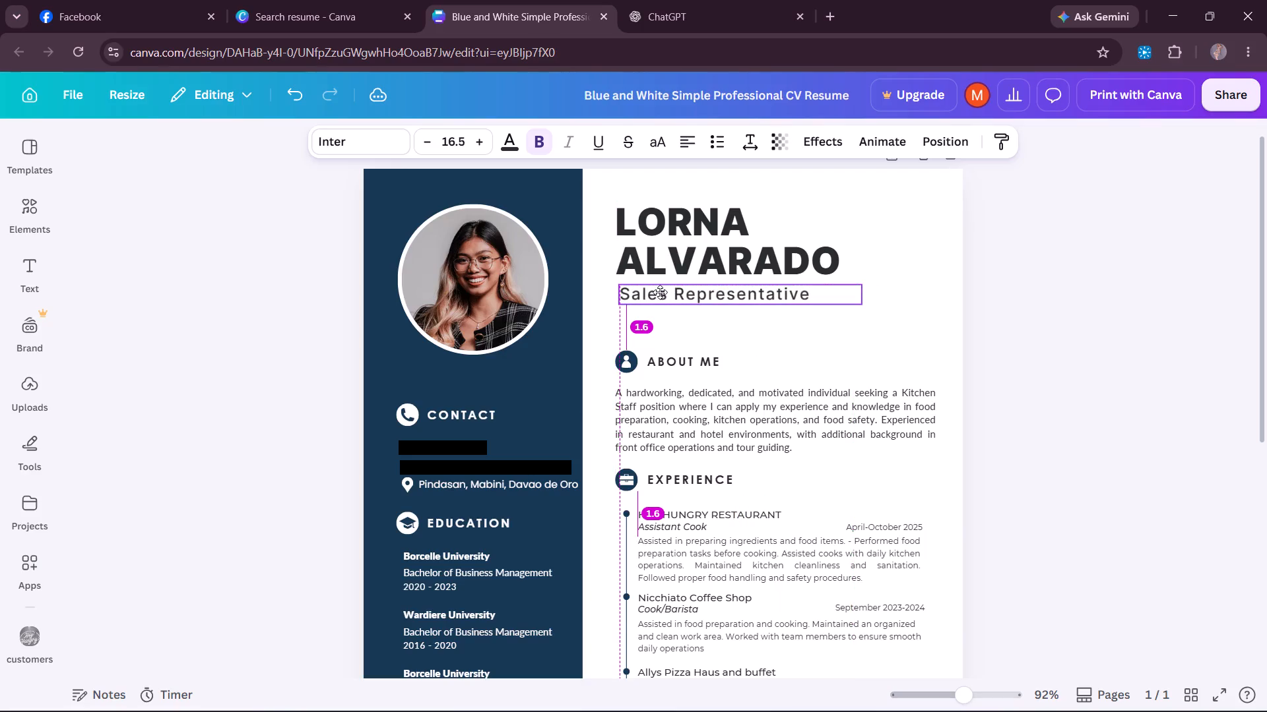
drag(660, 292, 658, 291)
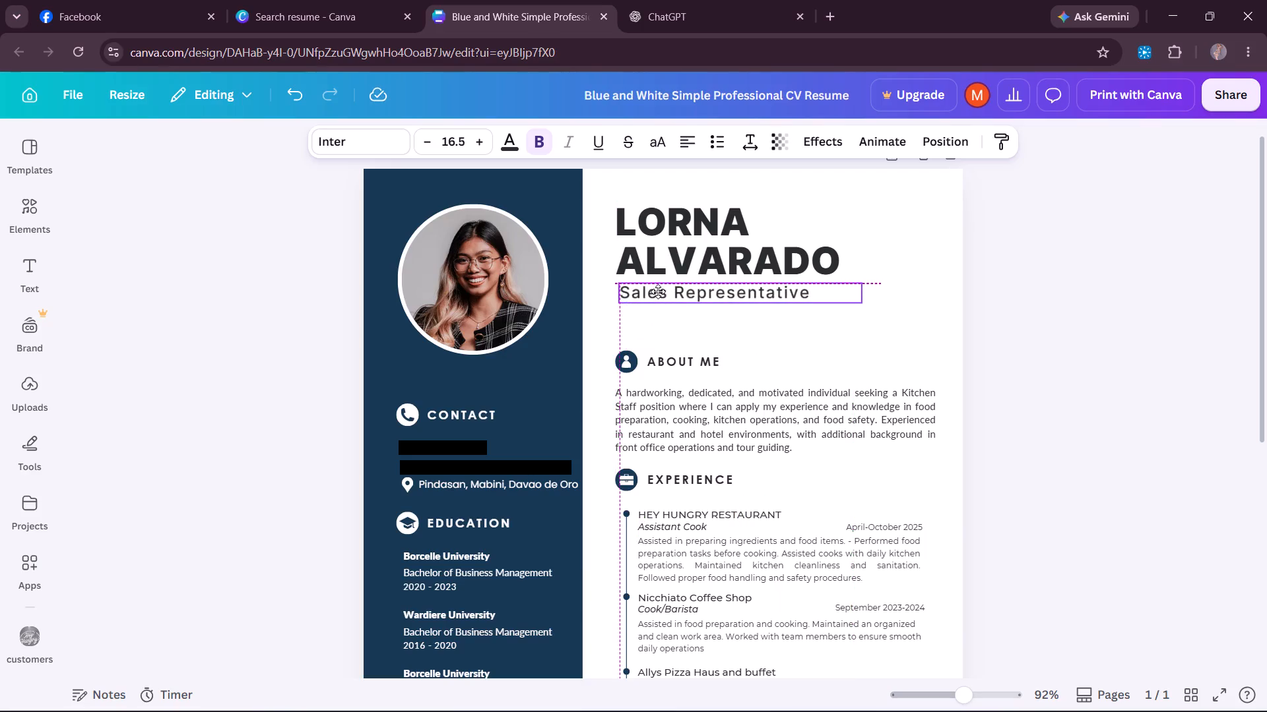
drag(658, 291, 657, 293)
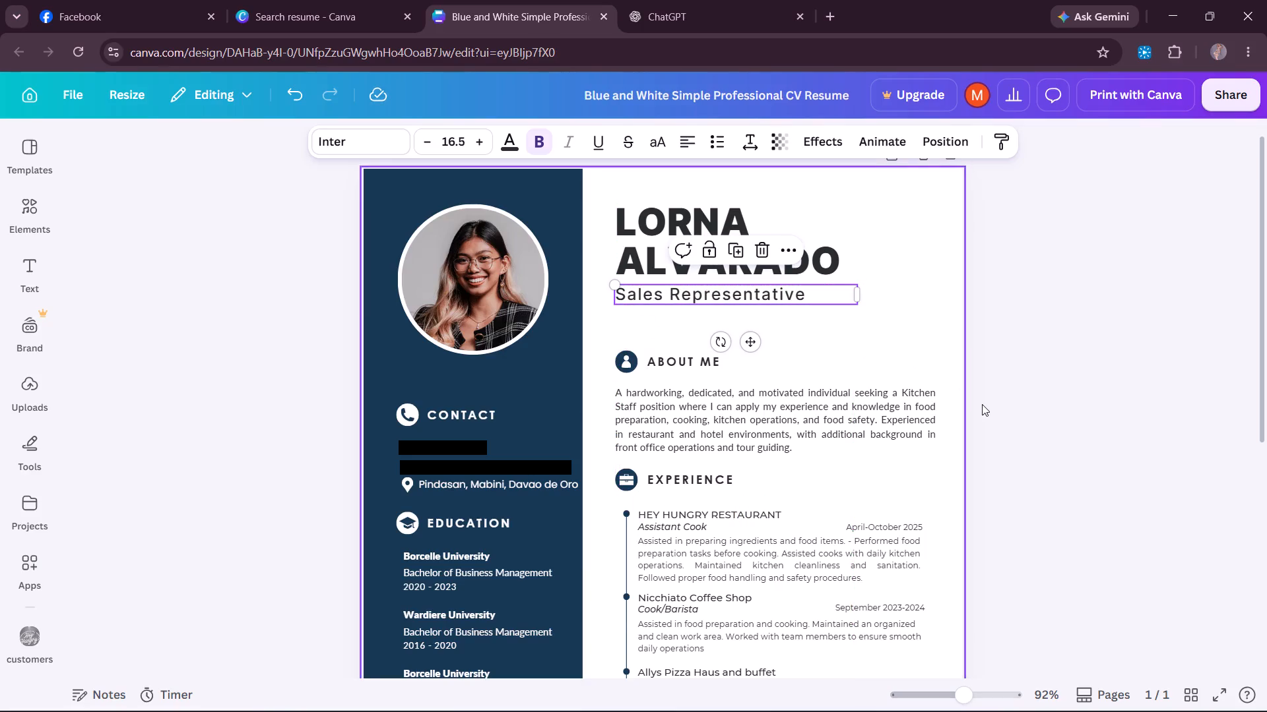
click(1045, 411)
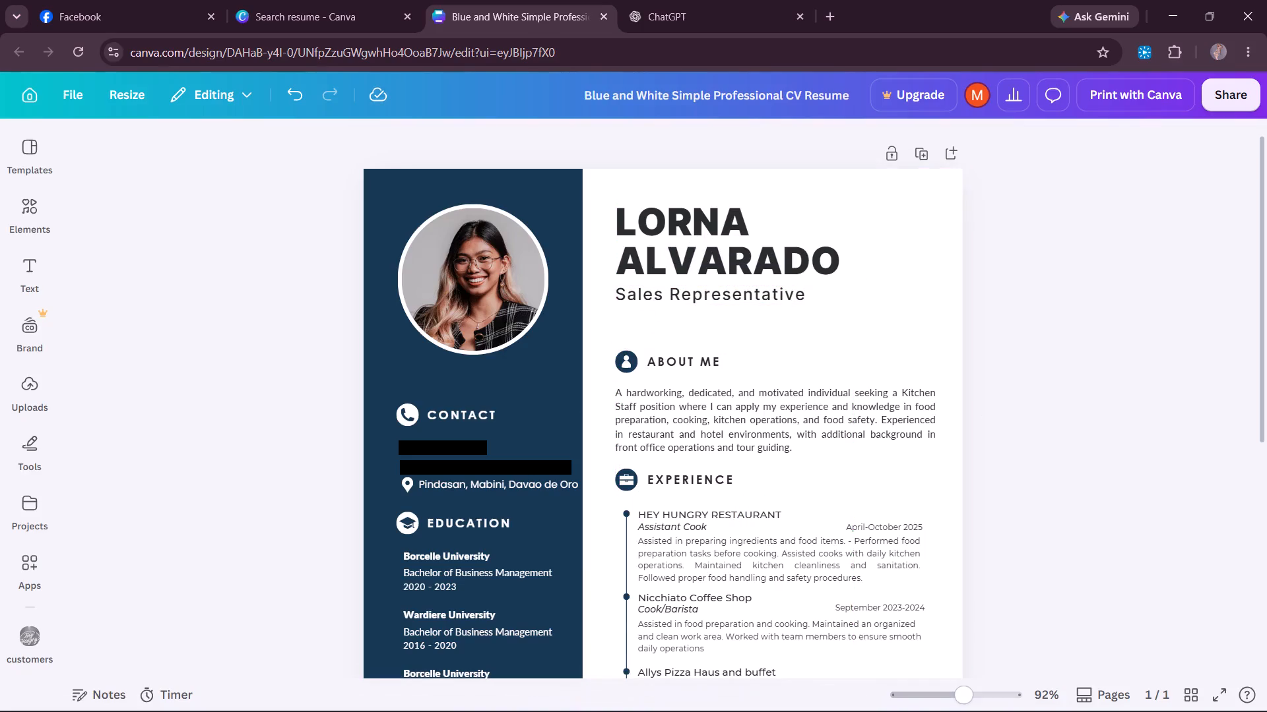
Group all elements of the About Me and Experience sections, down to the Big 8 Hotel description.
click(952, 699)
scroll(990, 529, down, 1)
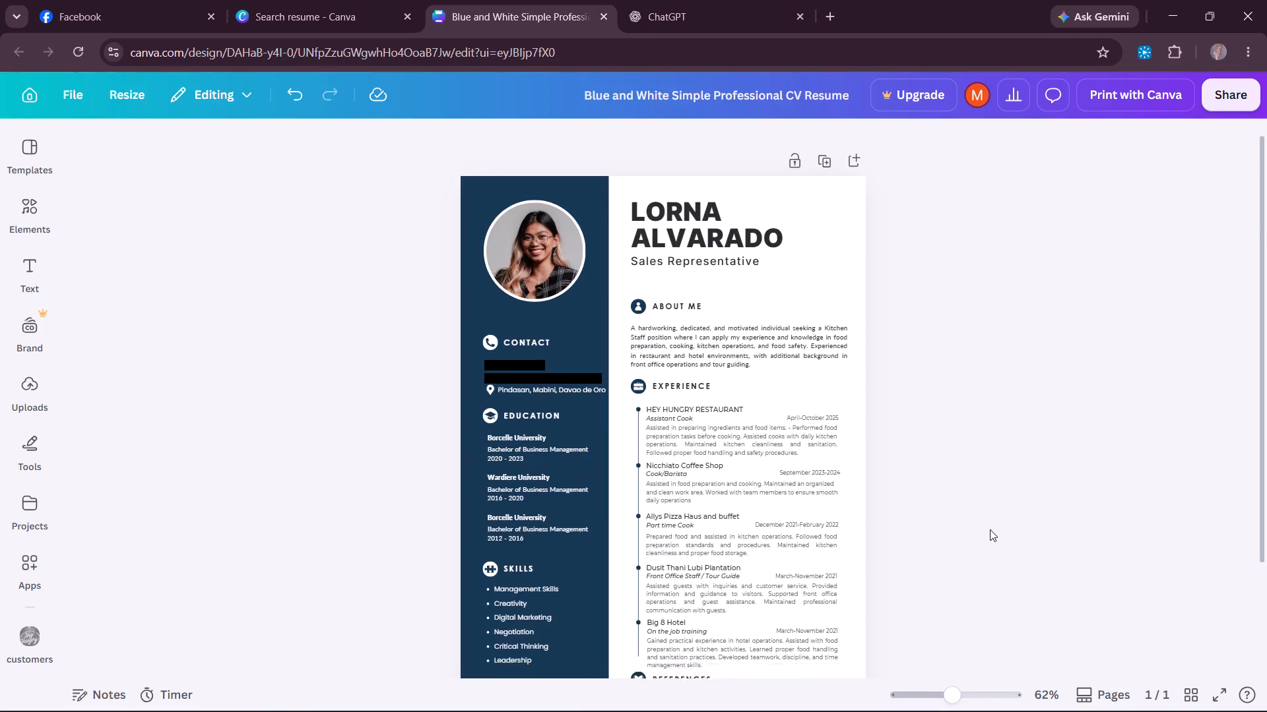
scroll(990, 529, down, 1)
drag(622, 181, 804, 378)
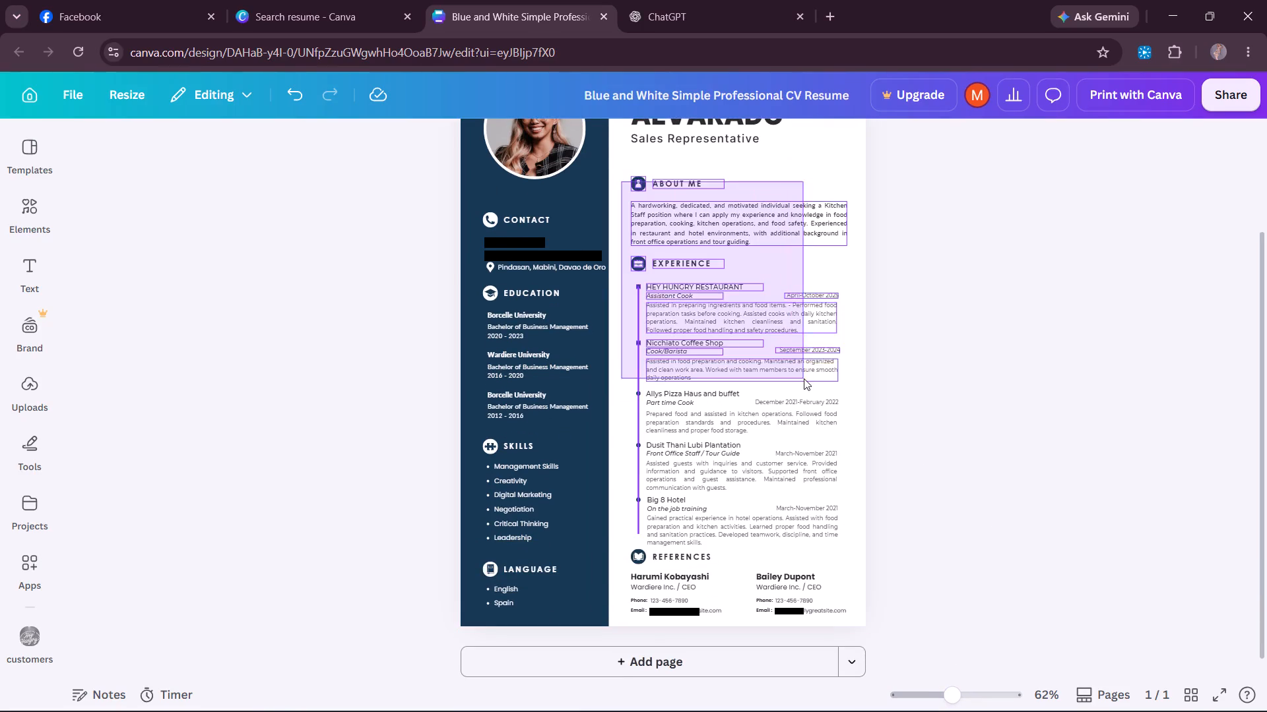
drag(804, 378, 849, 537)
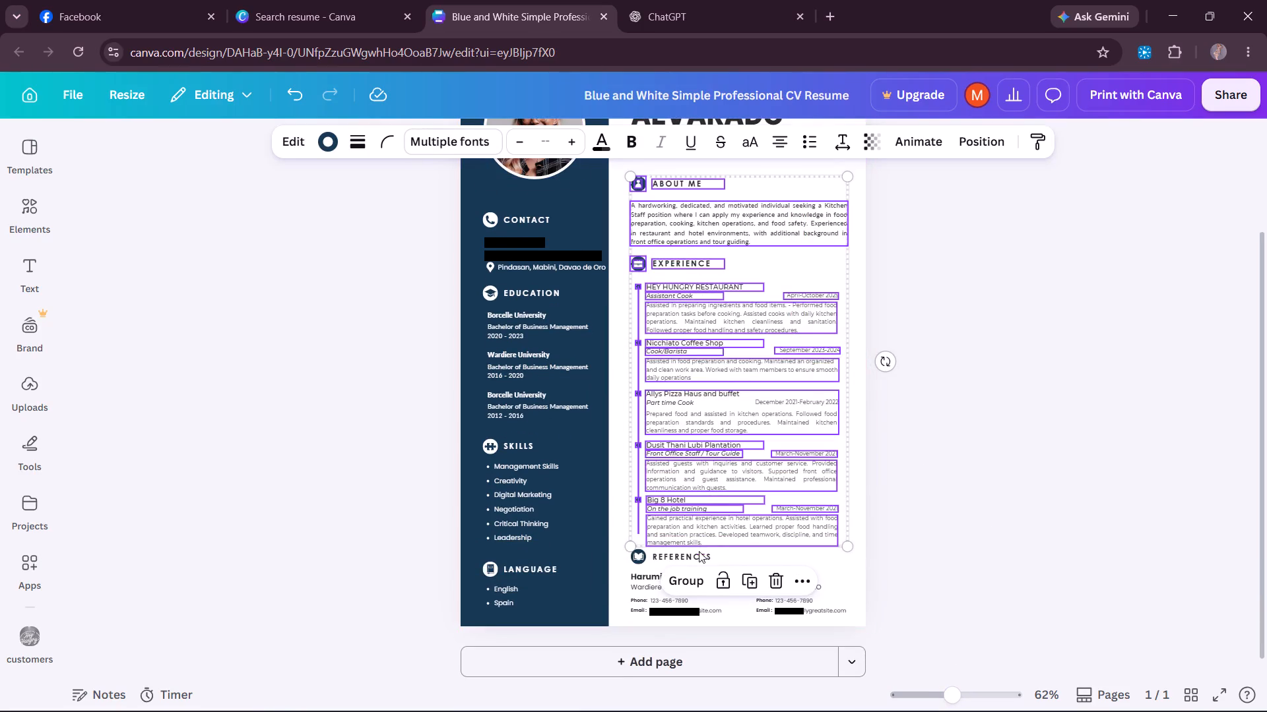
click(688, 576)
click(1036, 517)
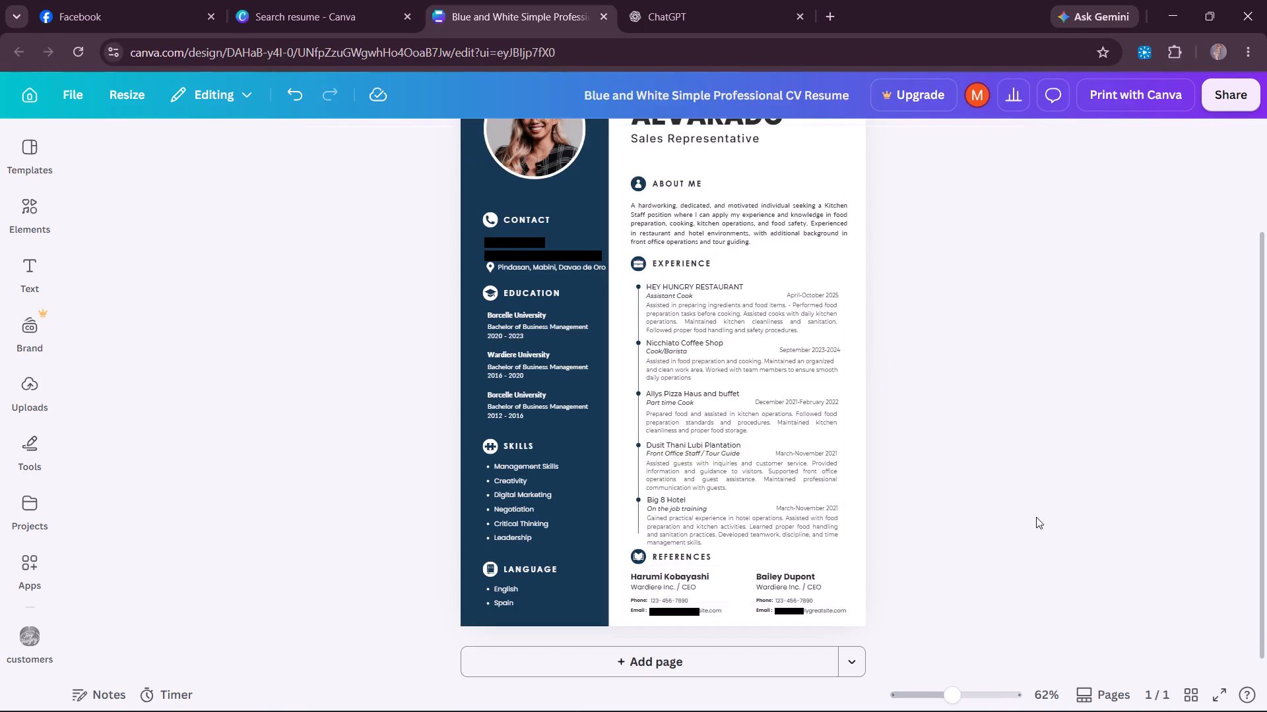
Move the grouped About Me and Experience sections up to just below the "Sales Representative" subtitle.
scroll(1036, 517, up, 1)
drag(740, 508, 739, 481)
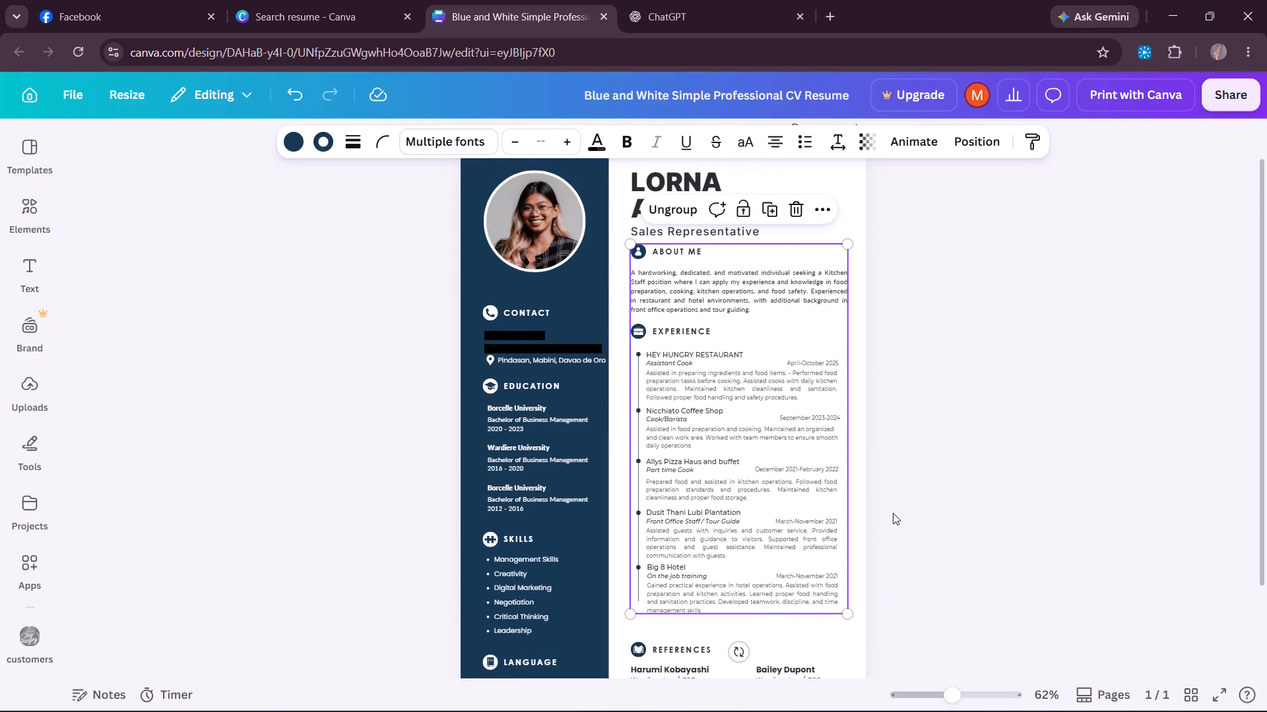
click(779, 513)
click(953, 510)
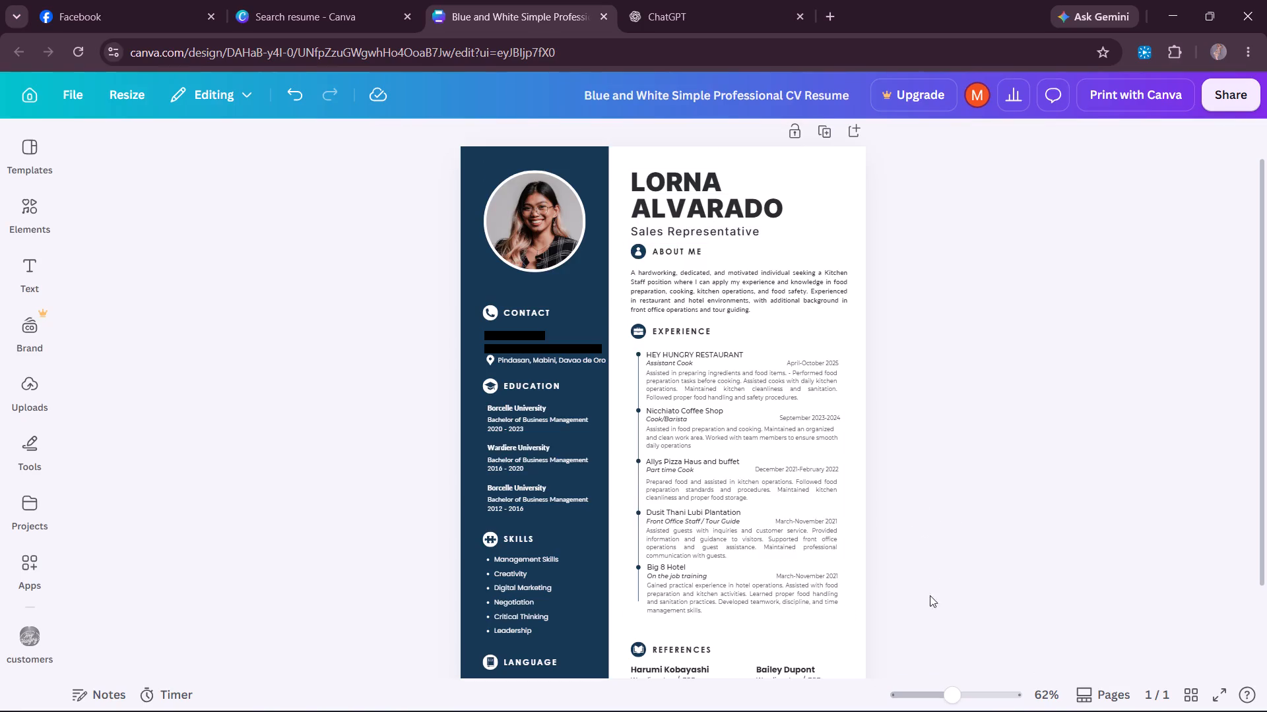
Ungroup the About Me and Experience sections.
click(668, 465)
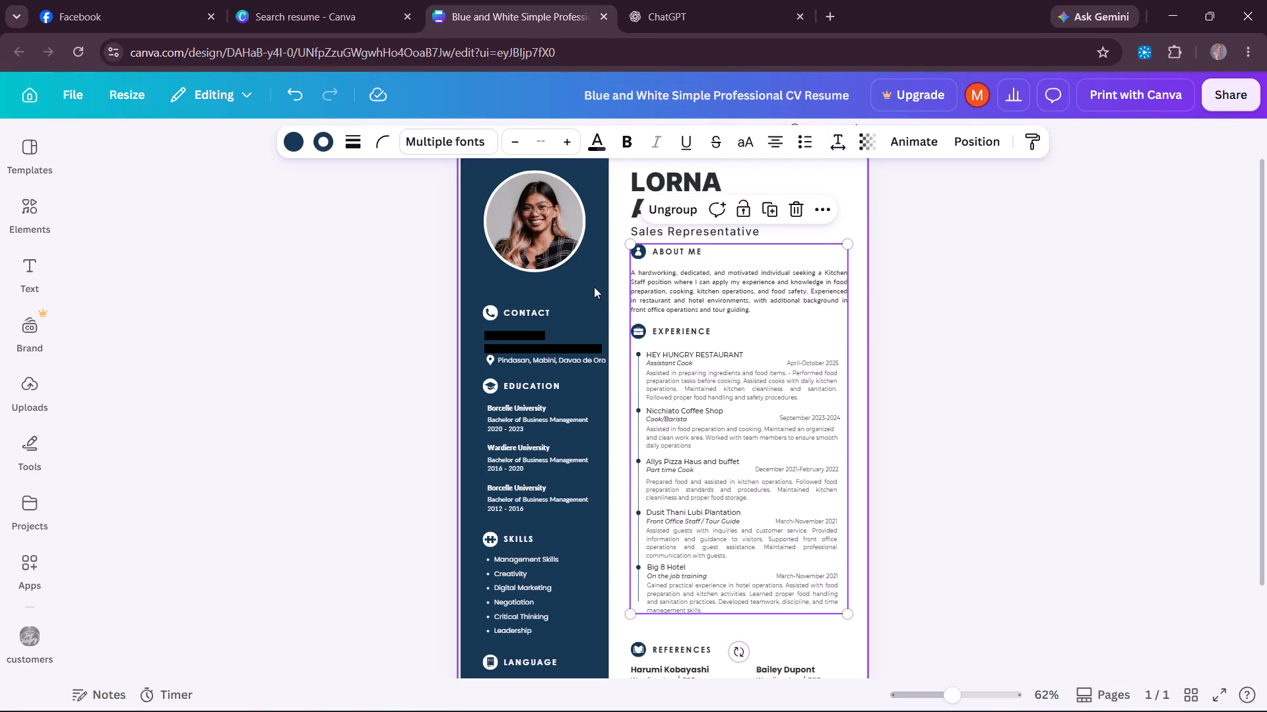
click(666, 208)
click(946, 453)
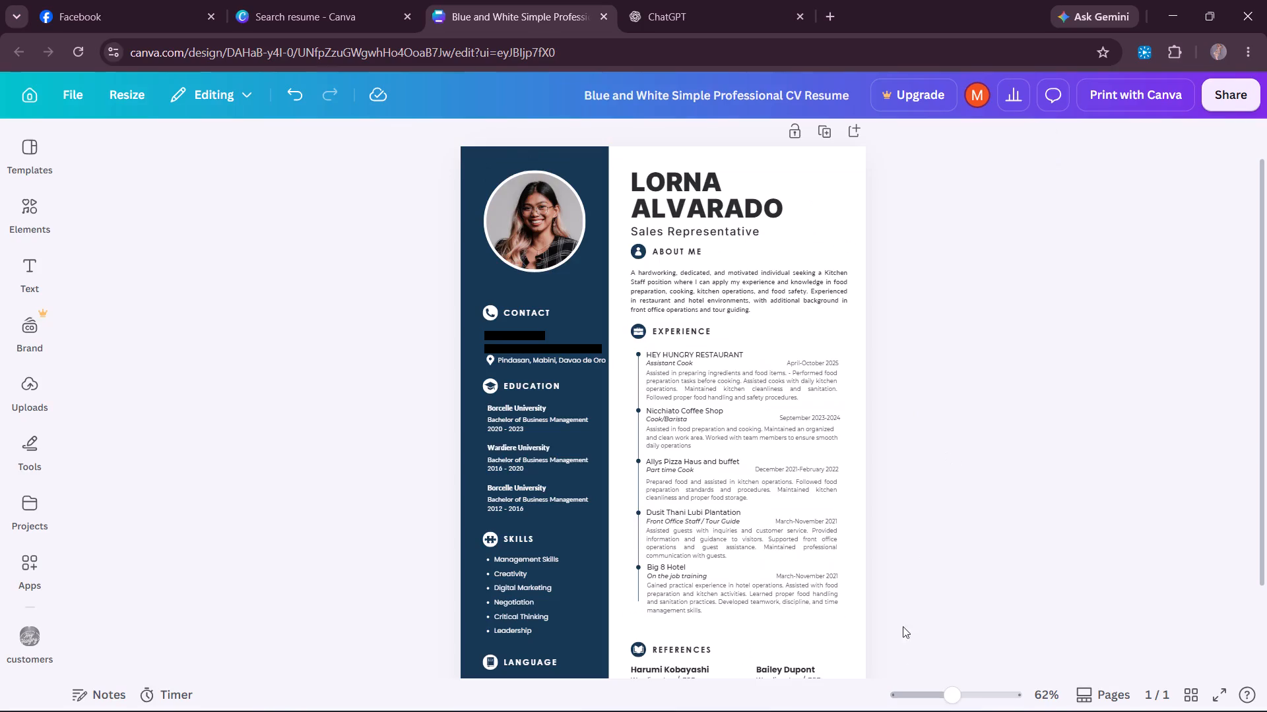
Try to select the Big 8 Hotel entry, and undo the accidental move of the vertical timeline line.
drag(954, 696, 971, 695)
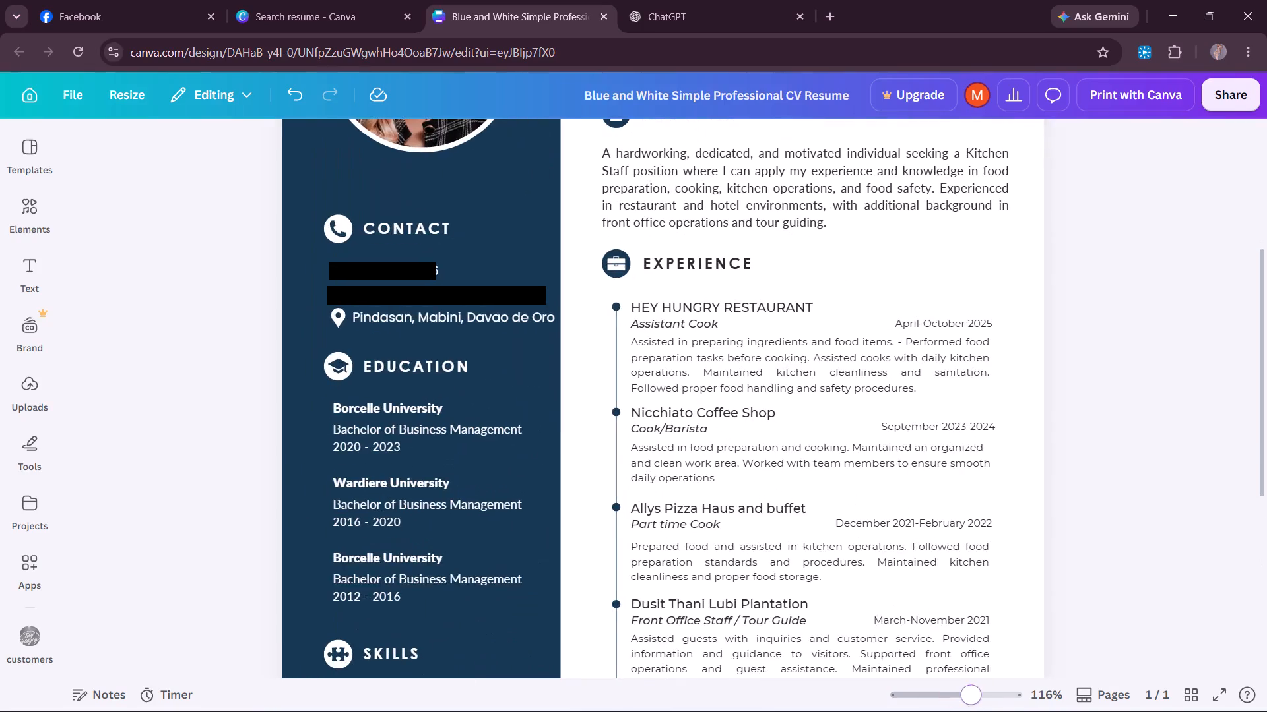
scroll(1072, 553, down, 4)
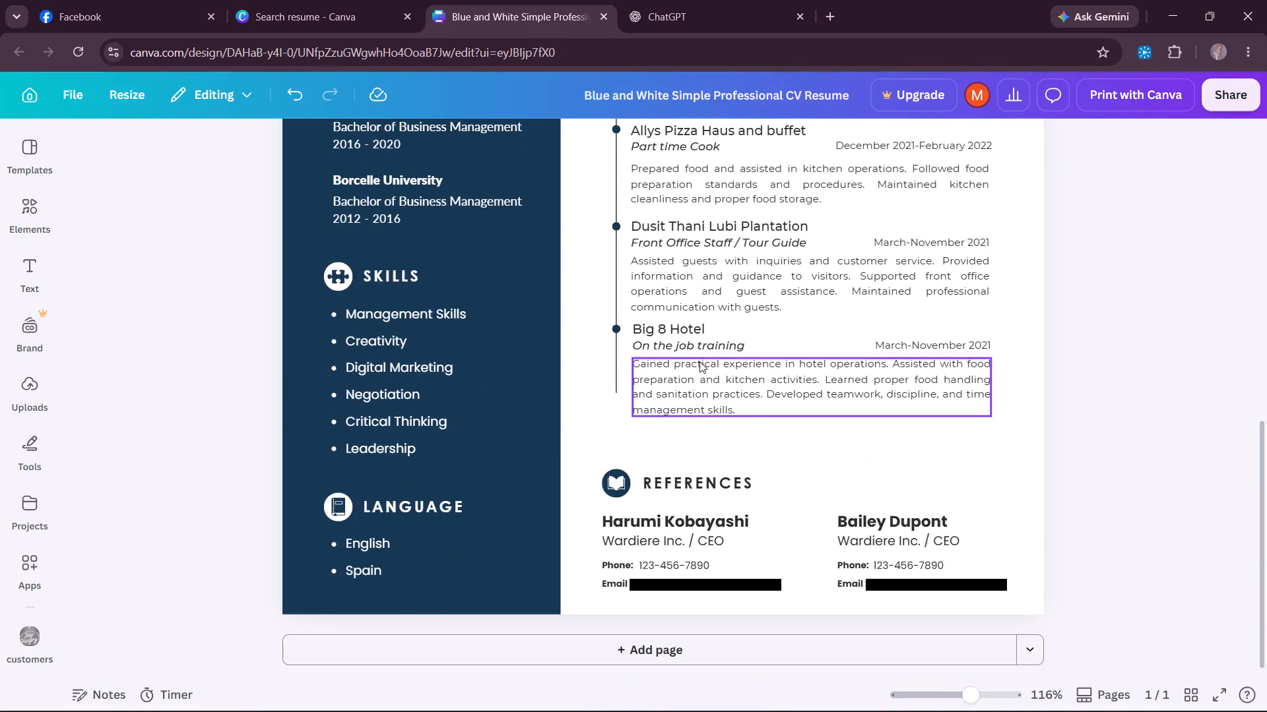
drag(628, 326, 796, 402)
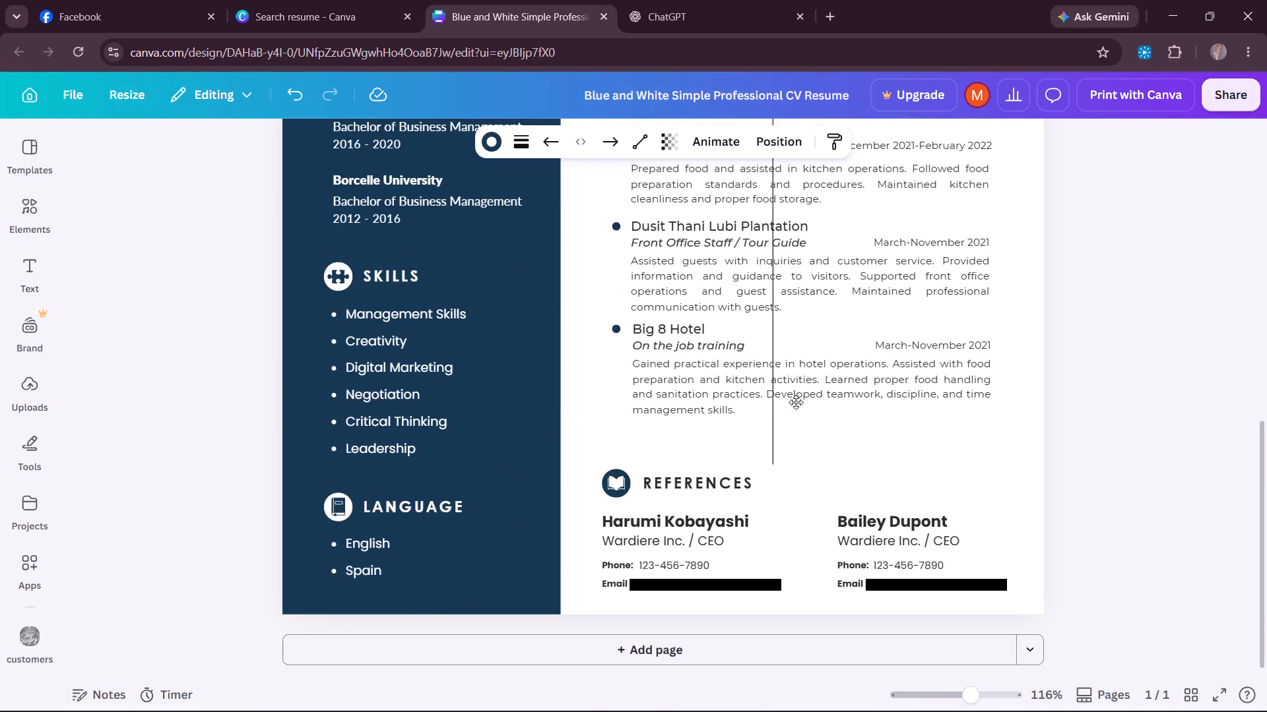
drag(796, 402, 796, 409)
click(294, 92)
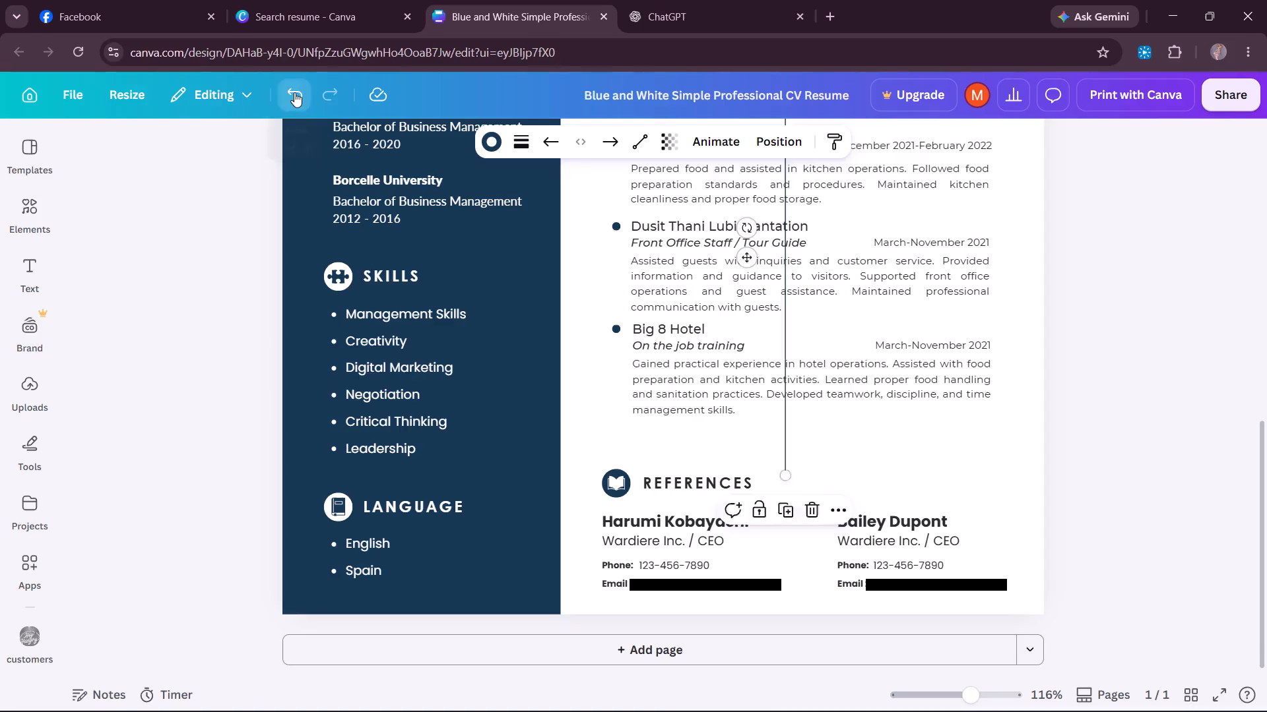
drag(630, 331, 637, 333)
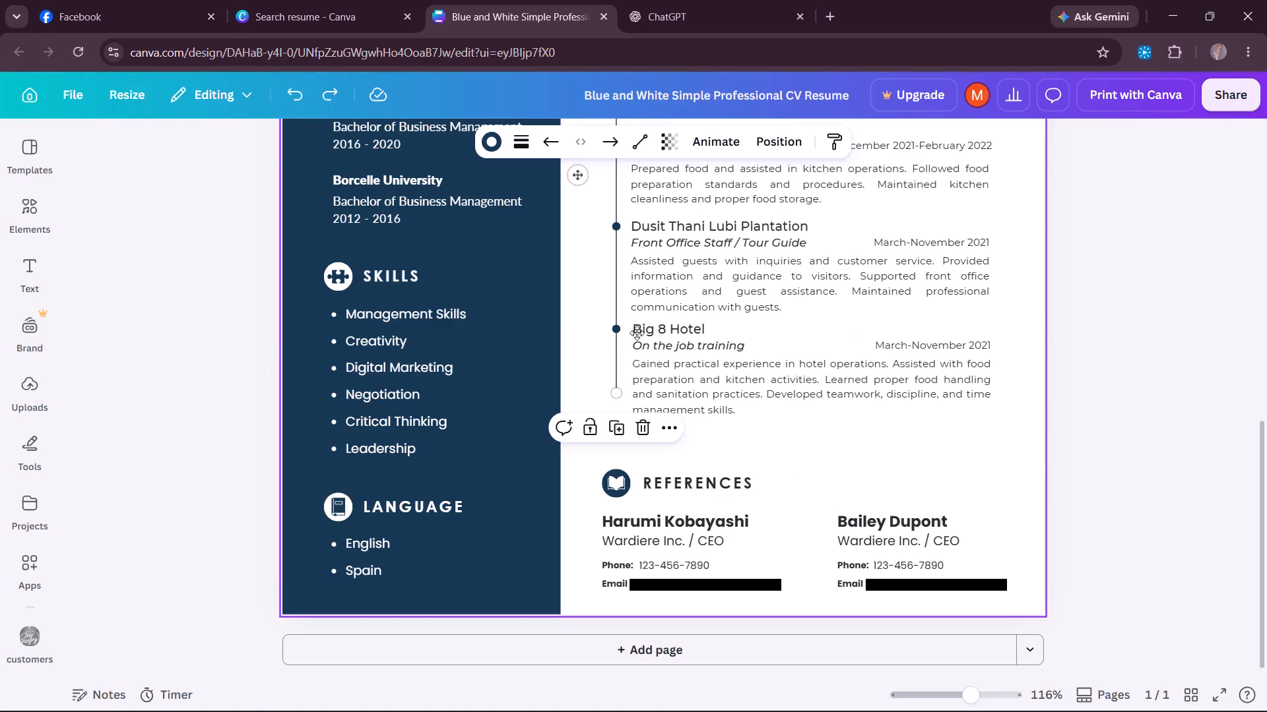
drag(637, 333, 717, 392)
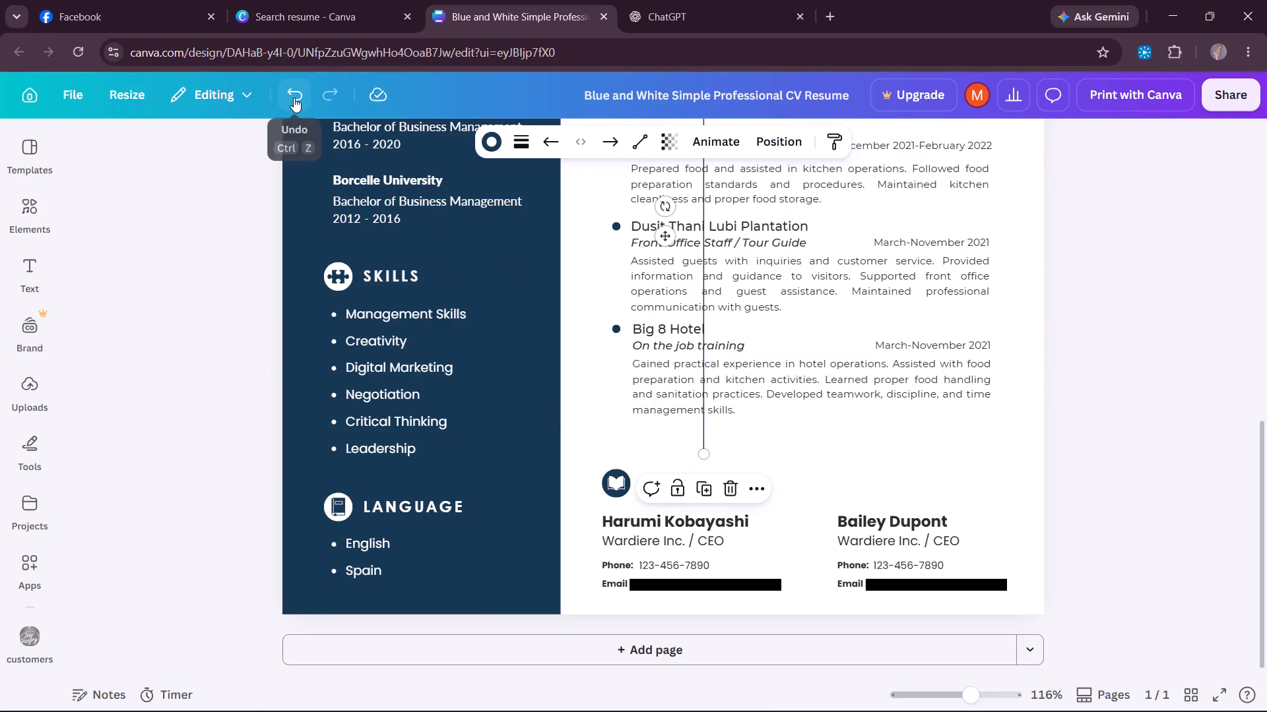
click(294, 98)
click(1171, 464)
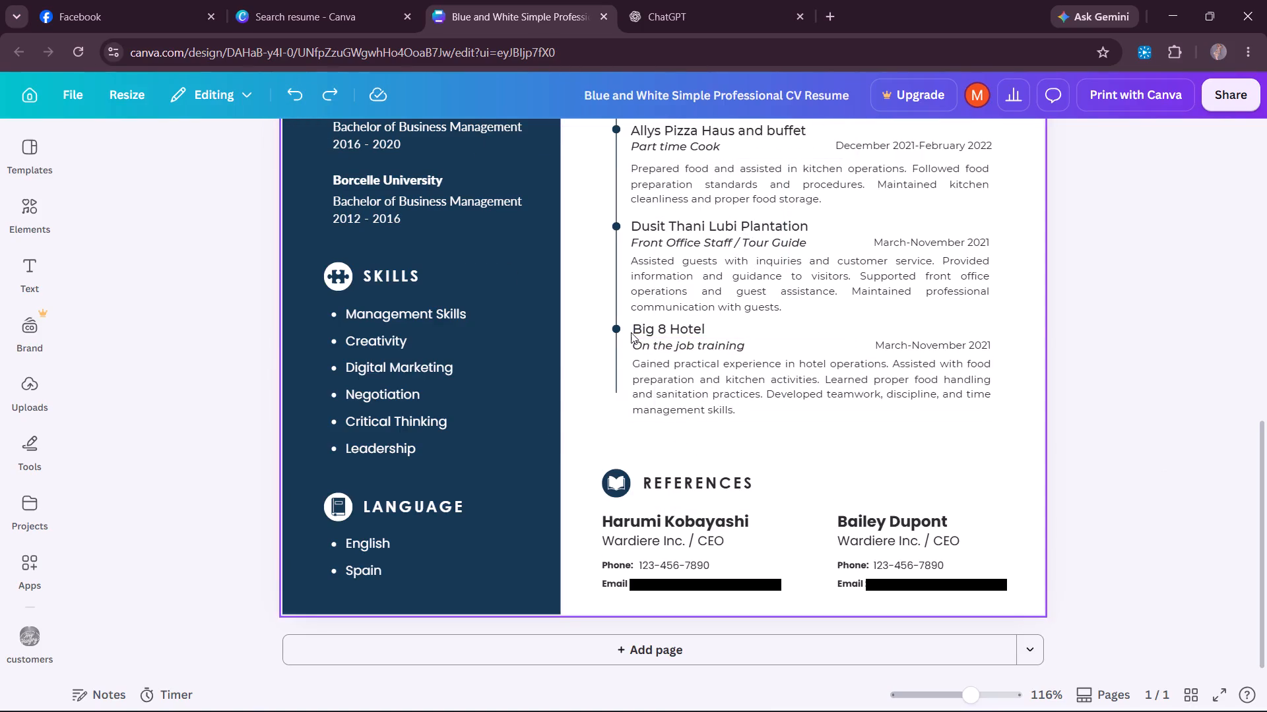
Group the Big 8 Hotel entry's title, role, date and description, and move the group down toward the References heading.
drag(631, 332, 928, 413)
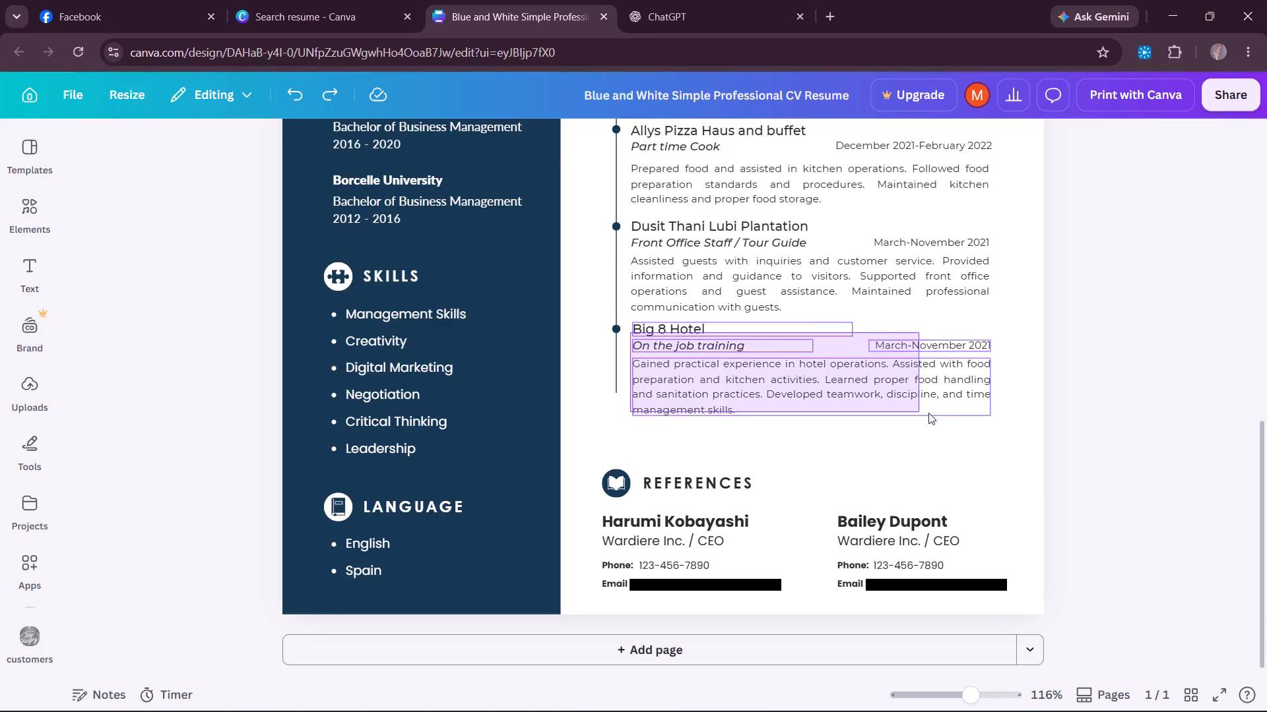
drag(928, 413, 952, 419)
click(755, 289)
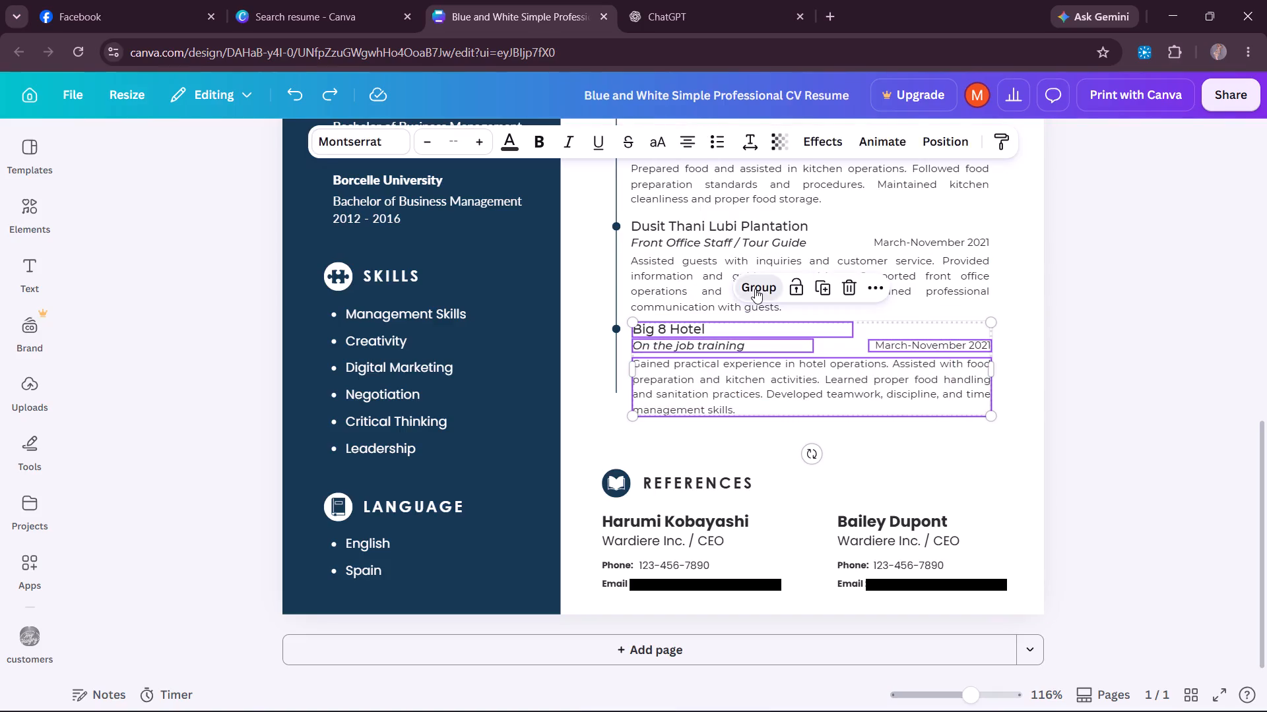
drag(763, 362, 766, 410)
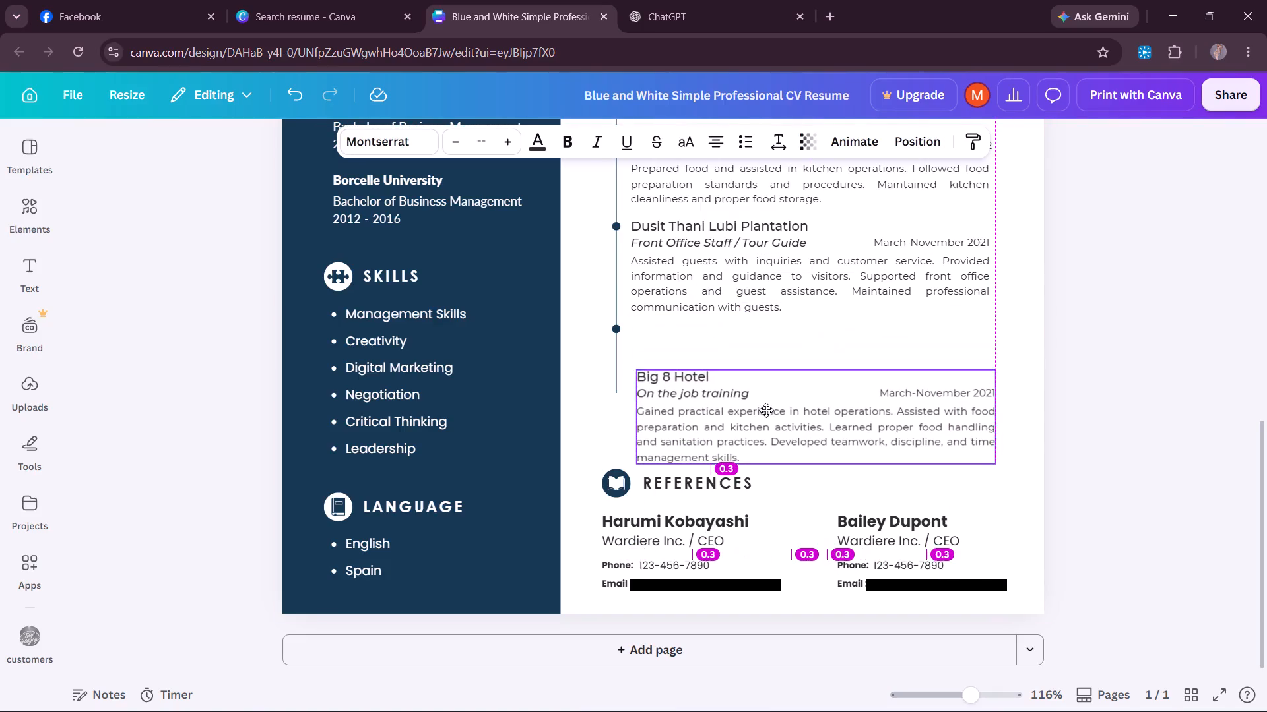
drag(766, 410, 761, 421)
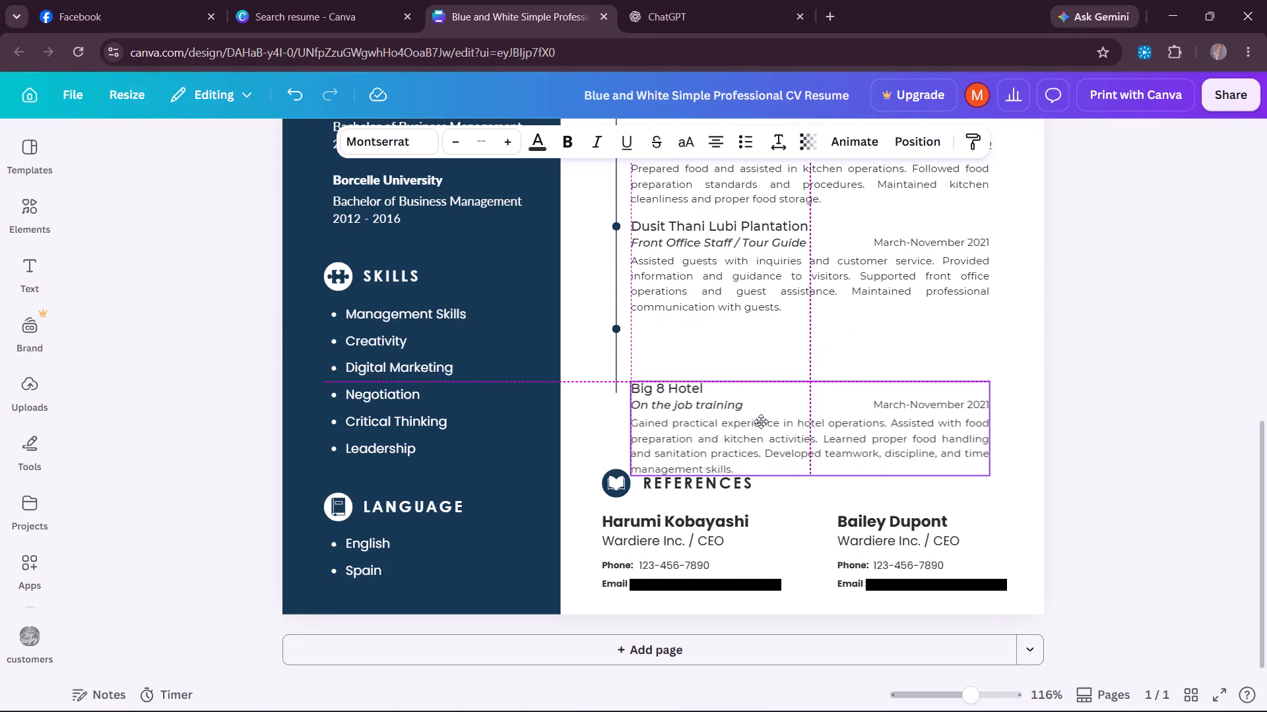
drag(761, 421, 761, 386)
click(1100, 446)
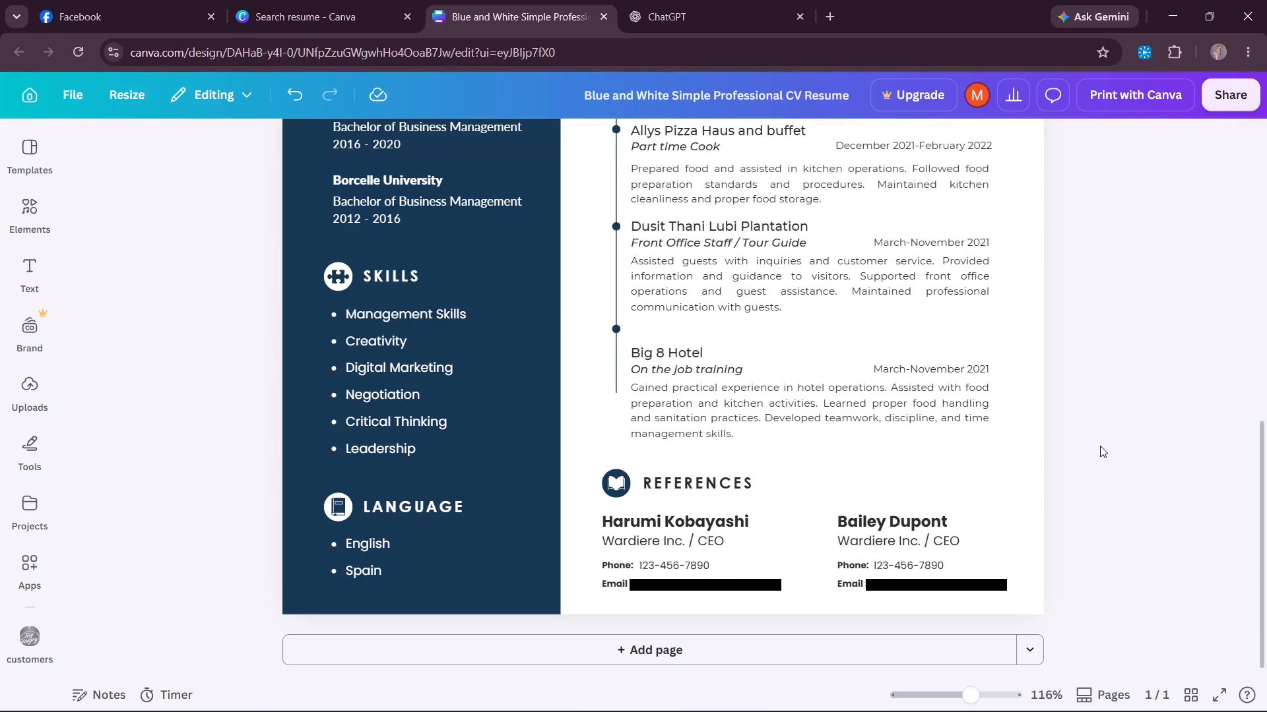
Group all elements of the References section and move the group down to near the page's bottom edge.
drag(581, 481, 589, 481)
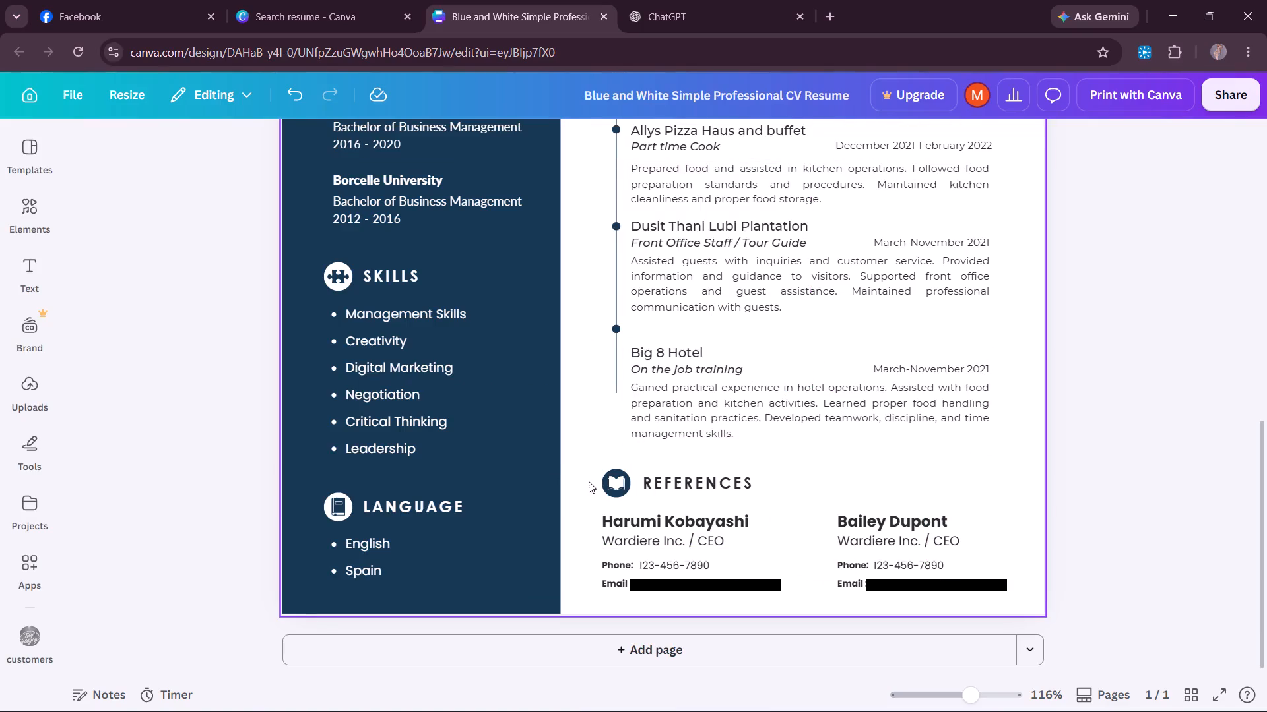
drag(589, 481, 965, 595)
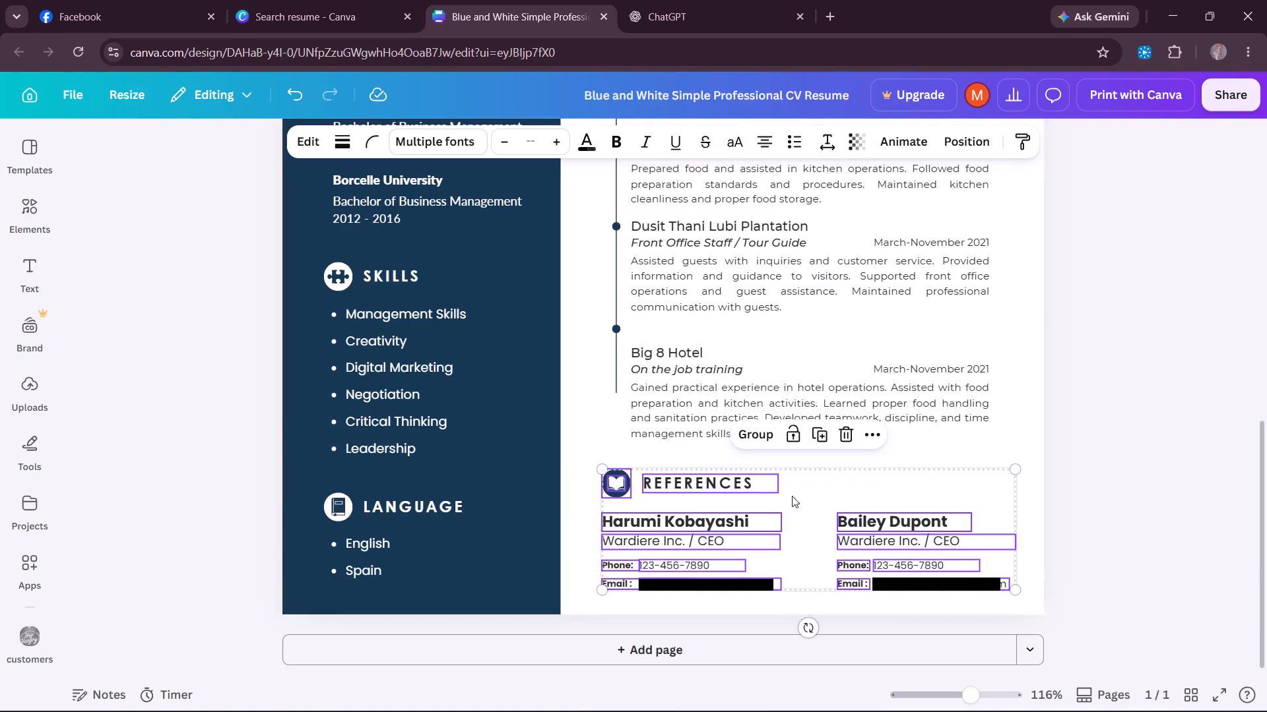
click(758, 438)
drag(789, 531, 787, 545)
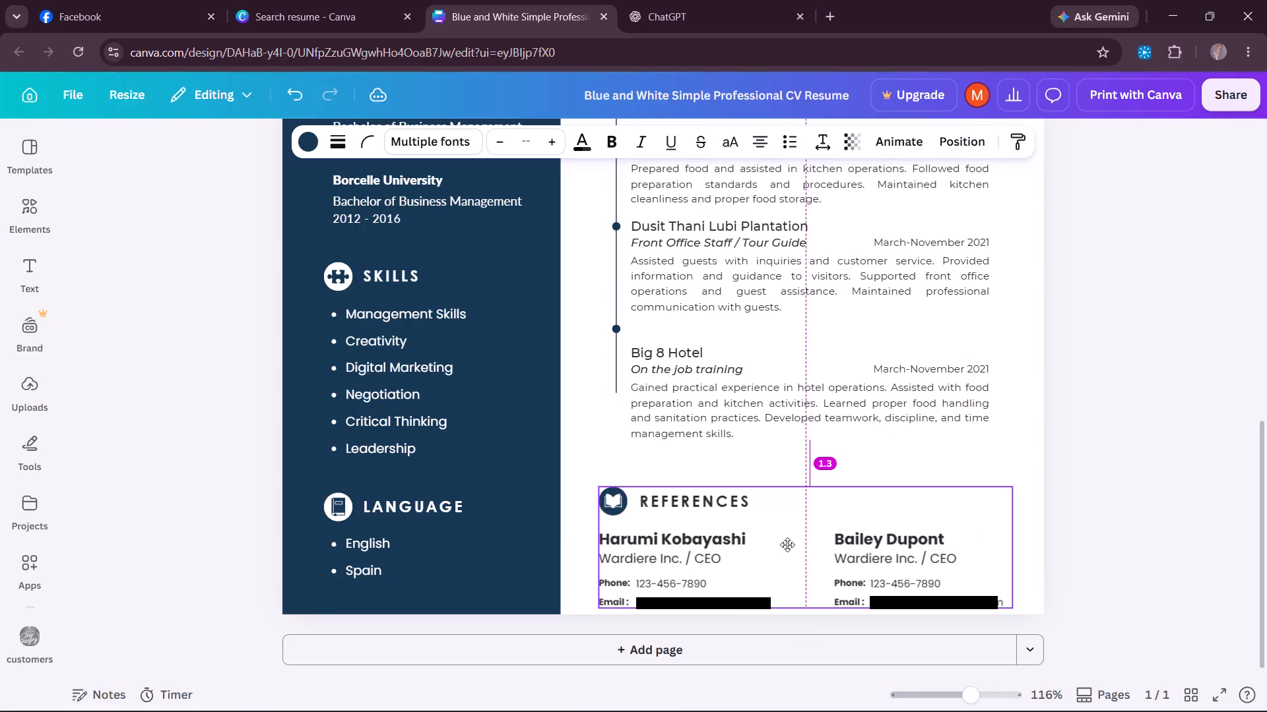
drag(787, 545, 787, 546)
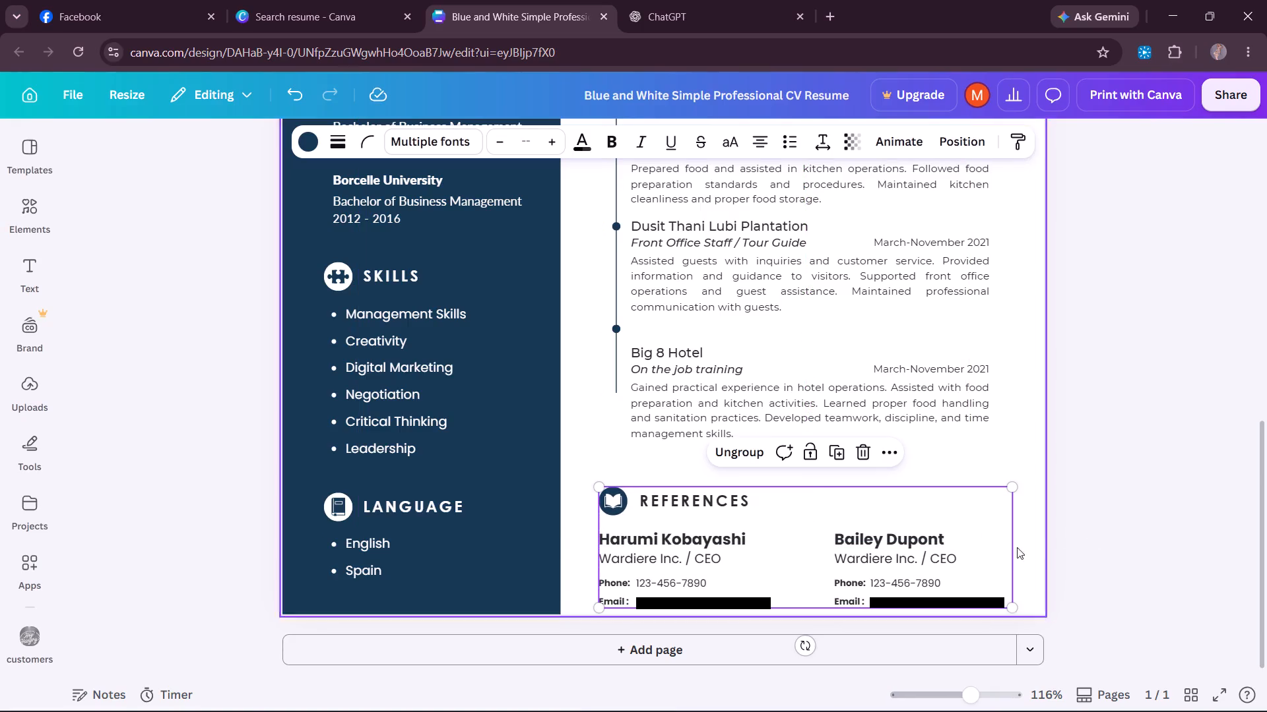
click(1152, 537)
Move the grouped Big 8 Hotel entry further down, to just above the References heading.
drag(741, 401, 741, 407)
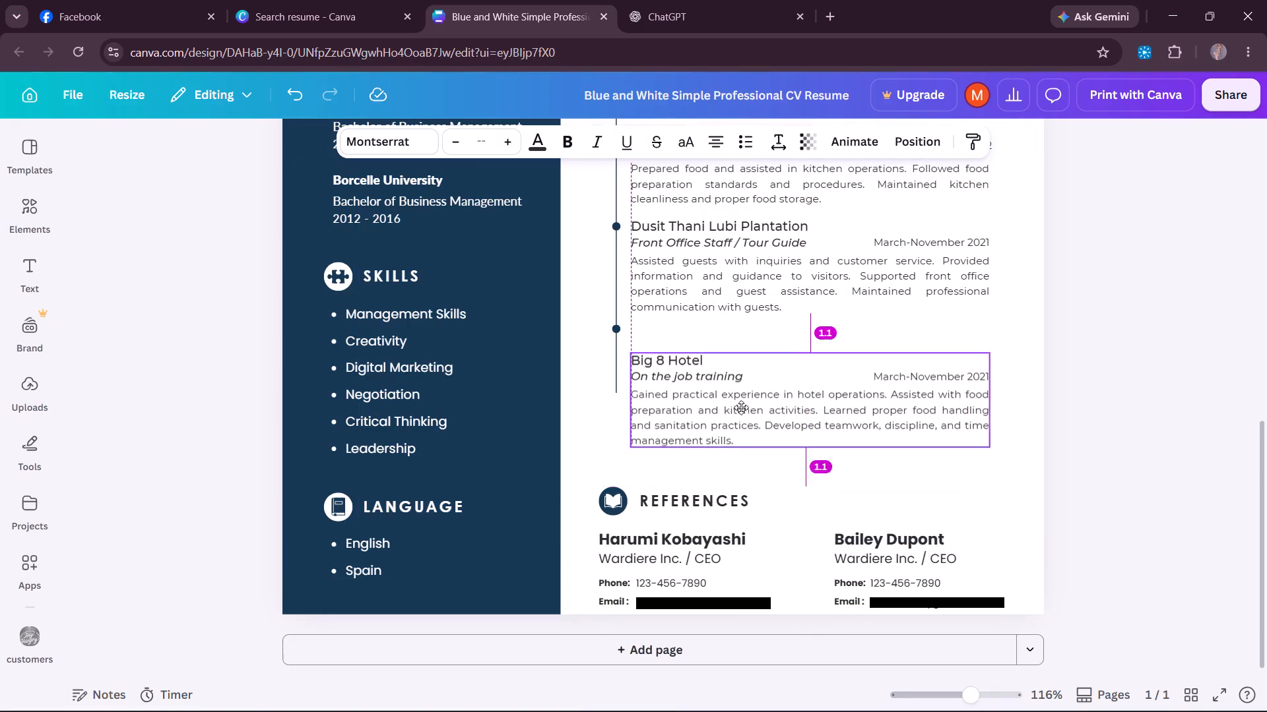
drag(741, 407, 742, 429)
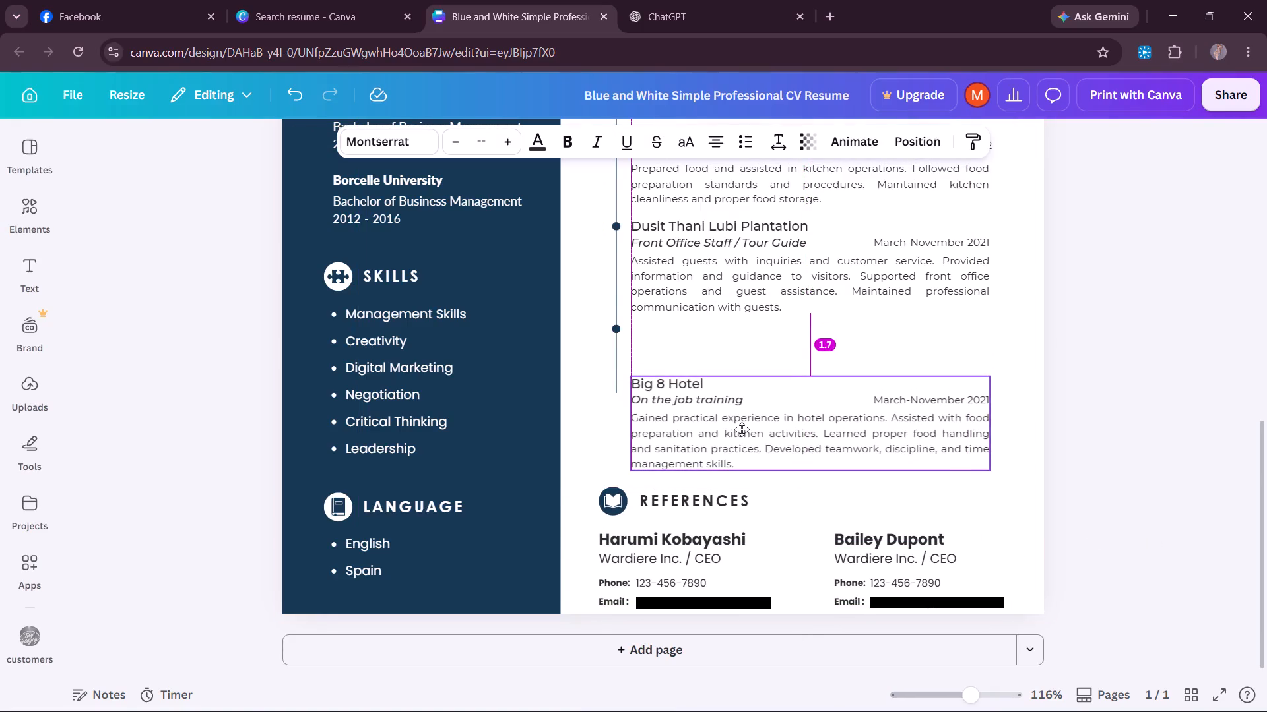
drag(742, 429, 742, 439)
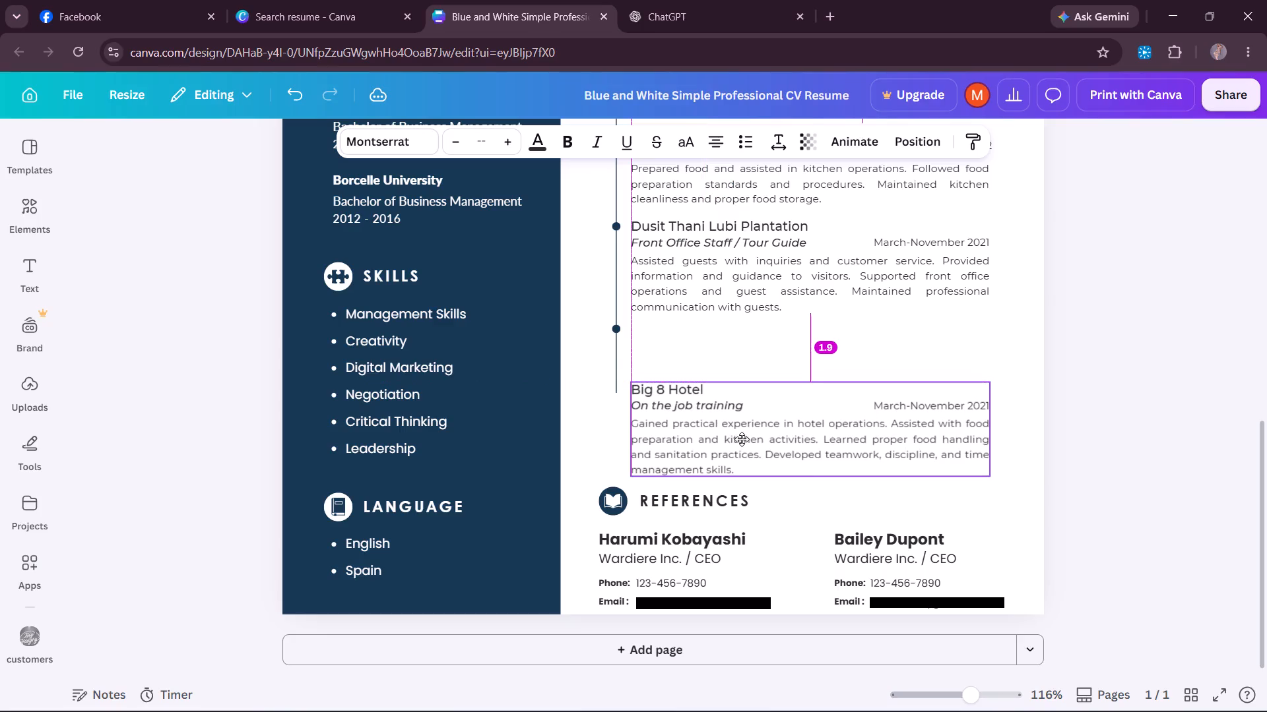
drag(742, 439, 739, 439)
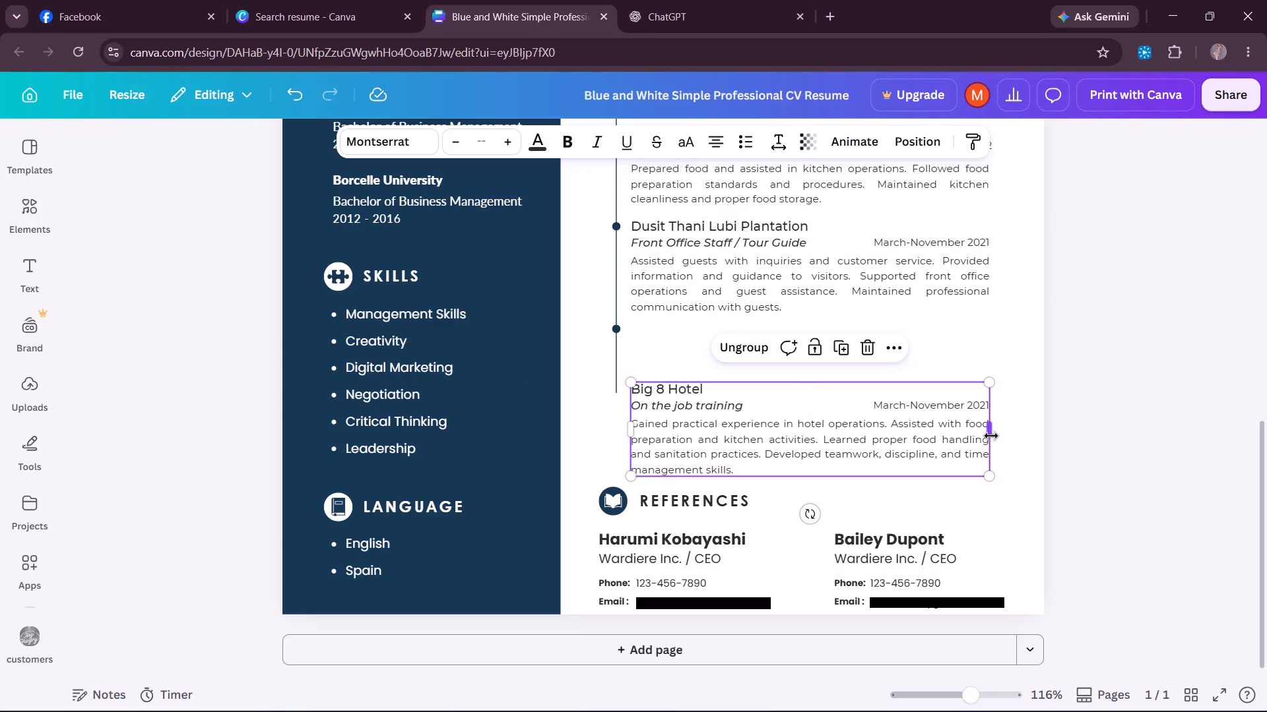
Widen the grouped Big 8 Hotel entry toward the page's right edge.
drag(991, 434, 1011, 440)
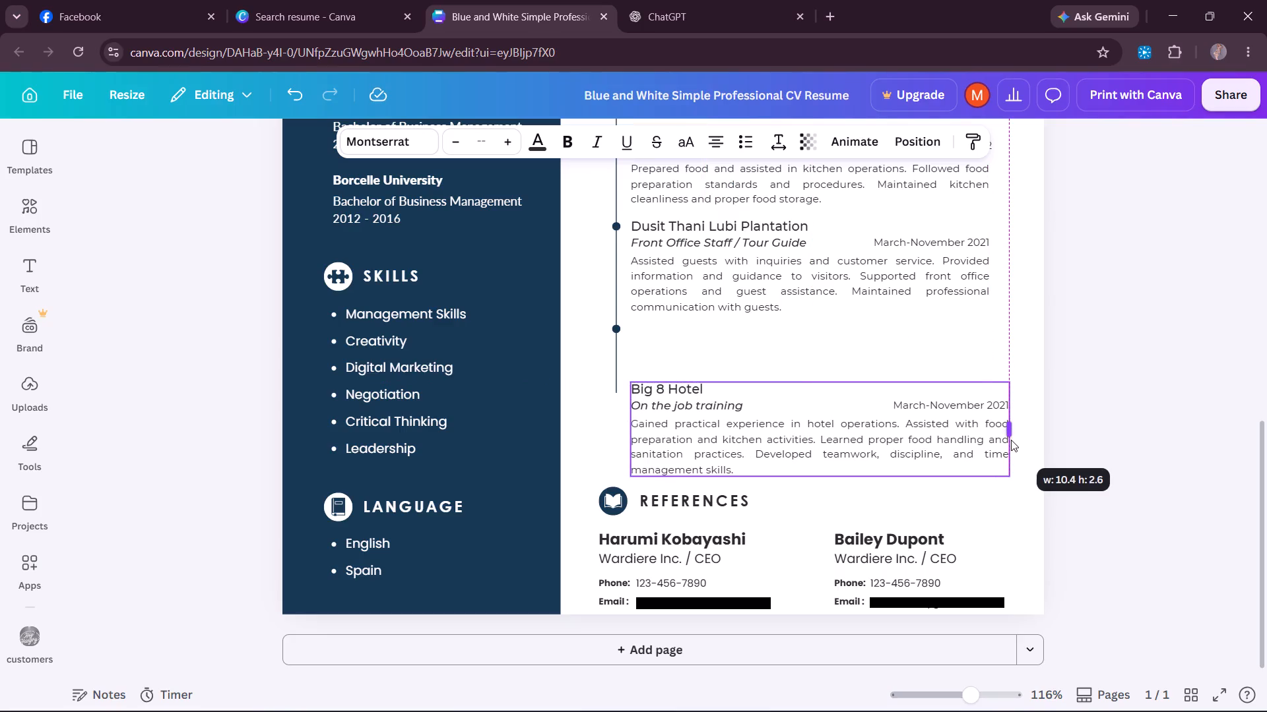
drag(1011, 440, 1018, 440)
click(1167, 388)
Duplicate the timeline dot below the Dusit Thani Lubi Plantation entry and place the copy on the line beside the Big 8 Hotel title.
scroll(1167, 388, up, 1)
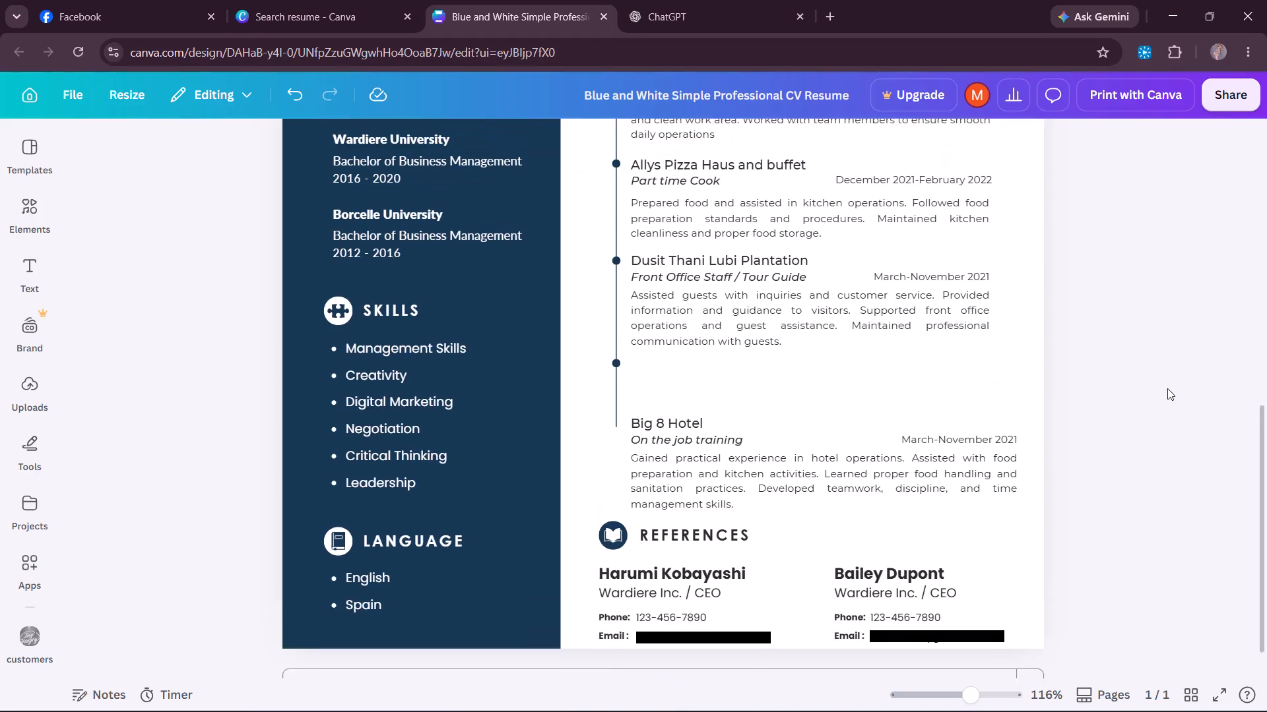
scroll(1167, 388, up, 1)
click(867, 352)
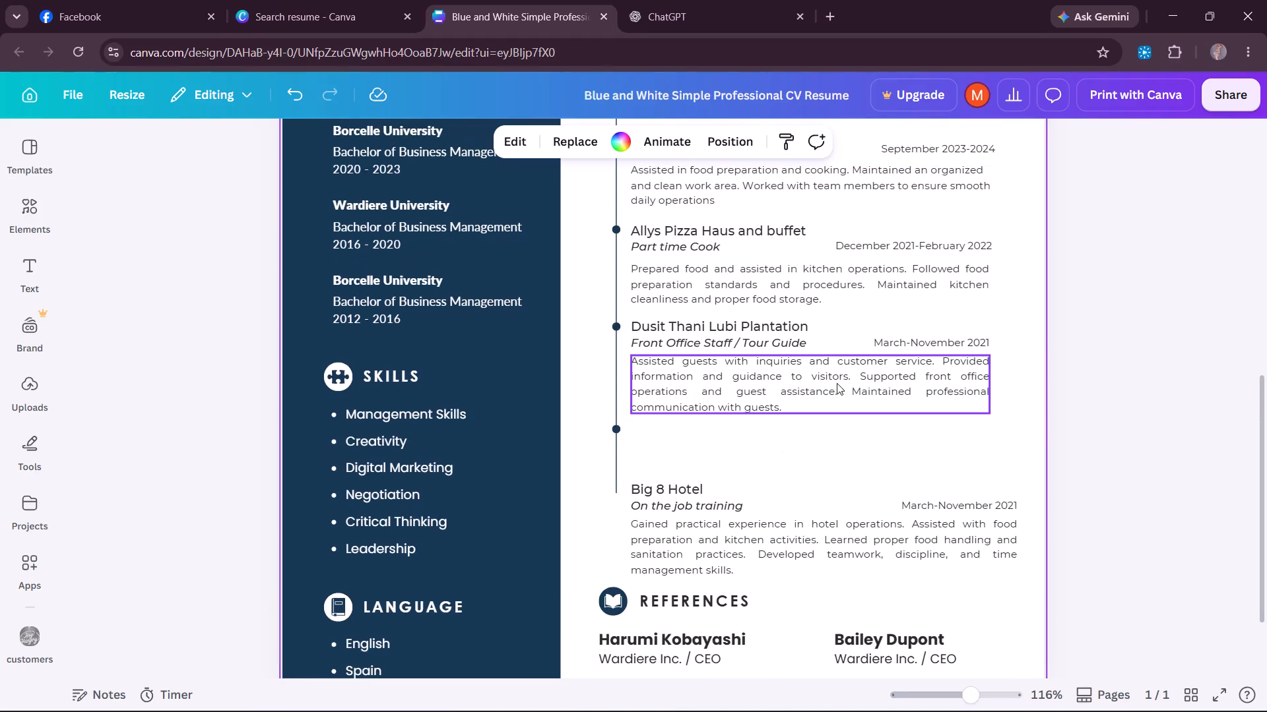
click(616, 427)
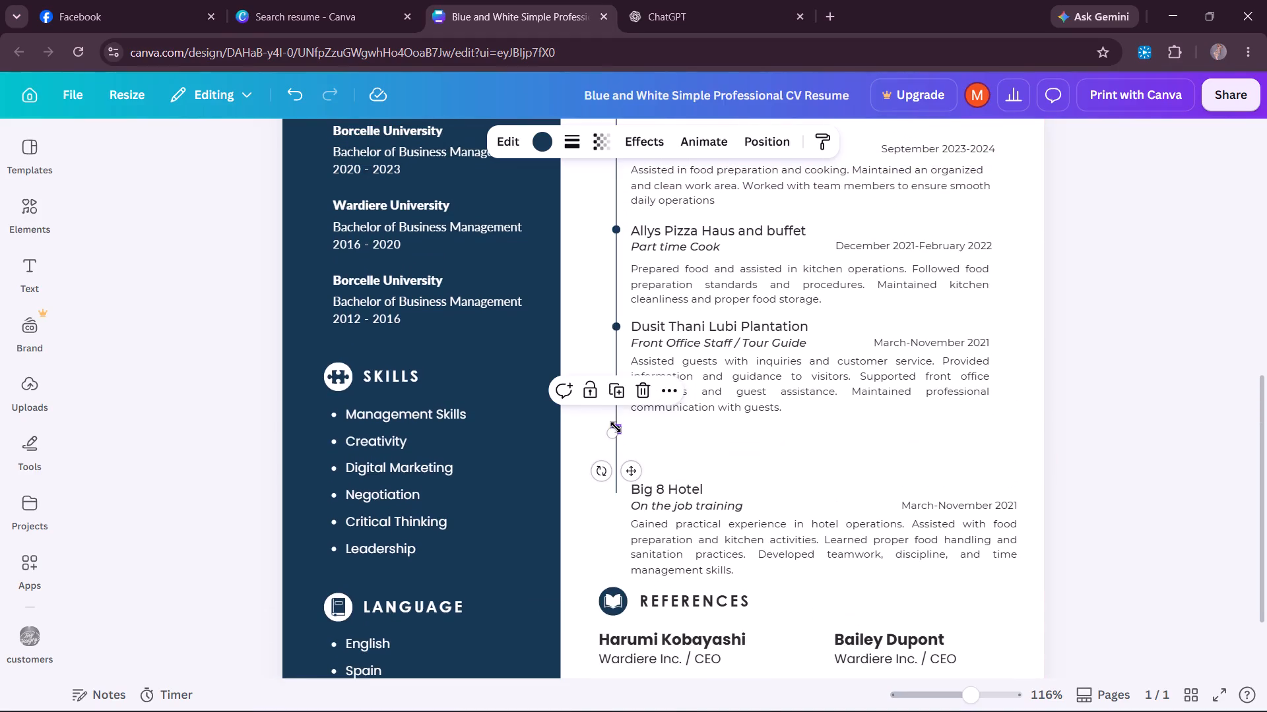
click(612, 394)
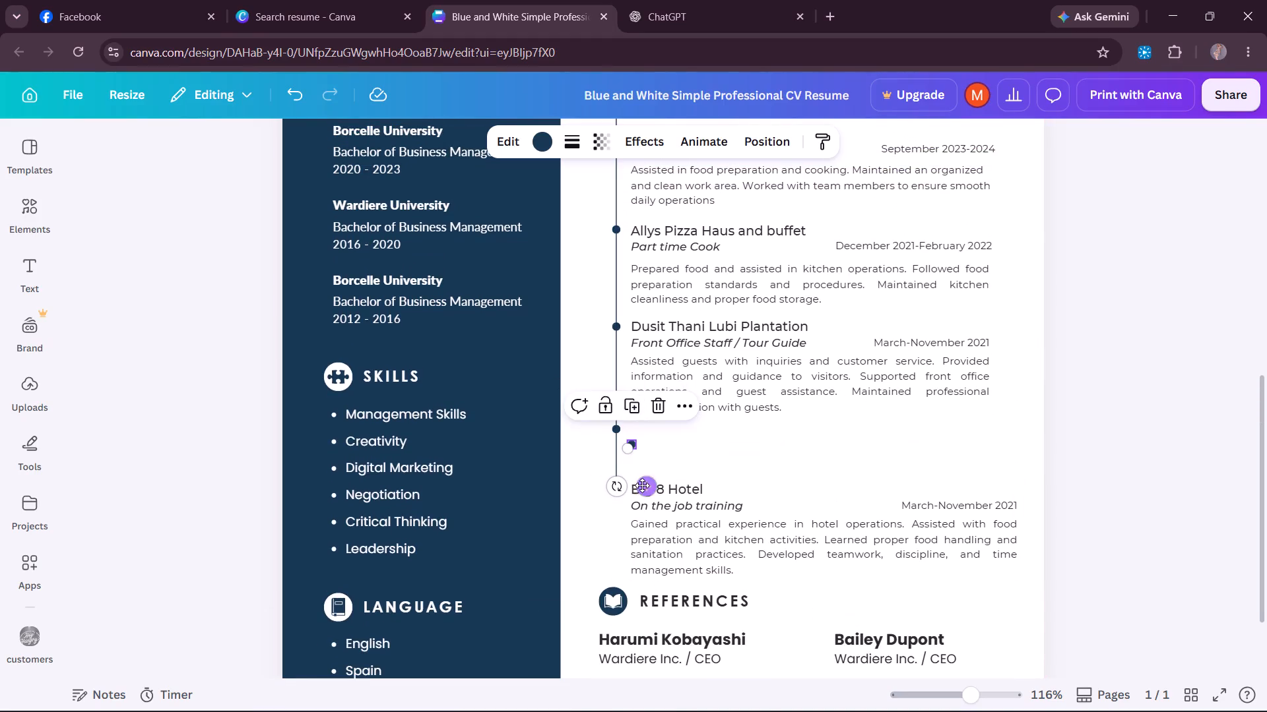
drag(644, 489, 629, 535)
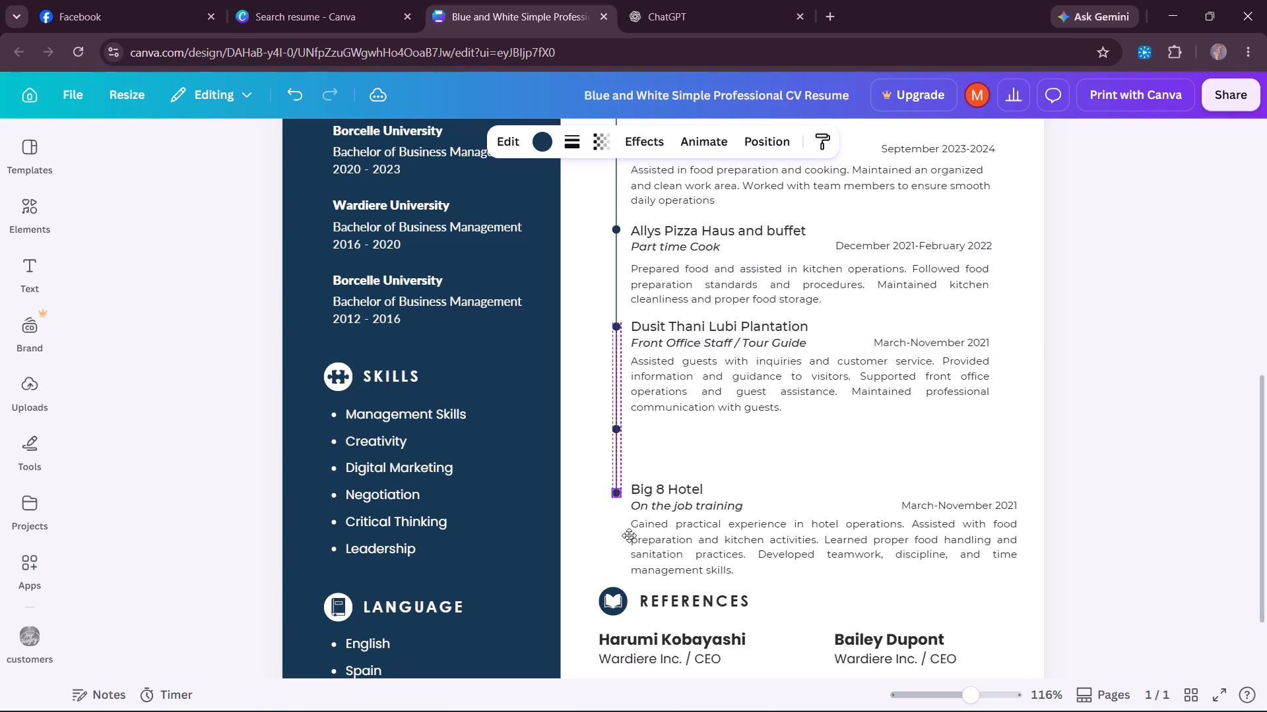
drag(629, 535, 626, 528)
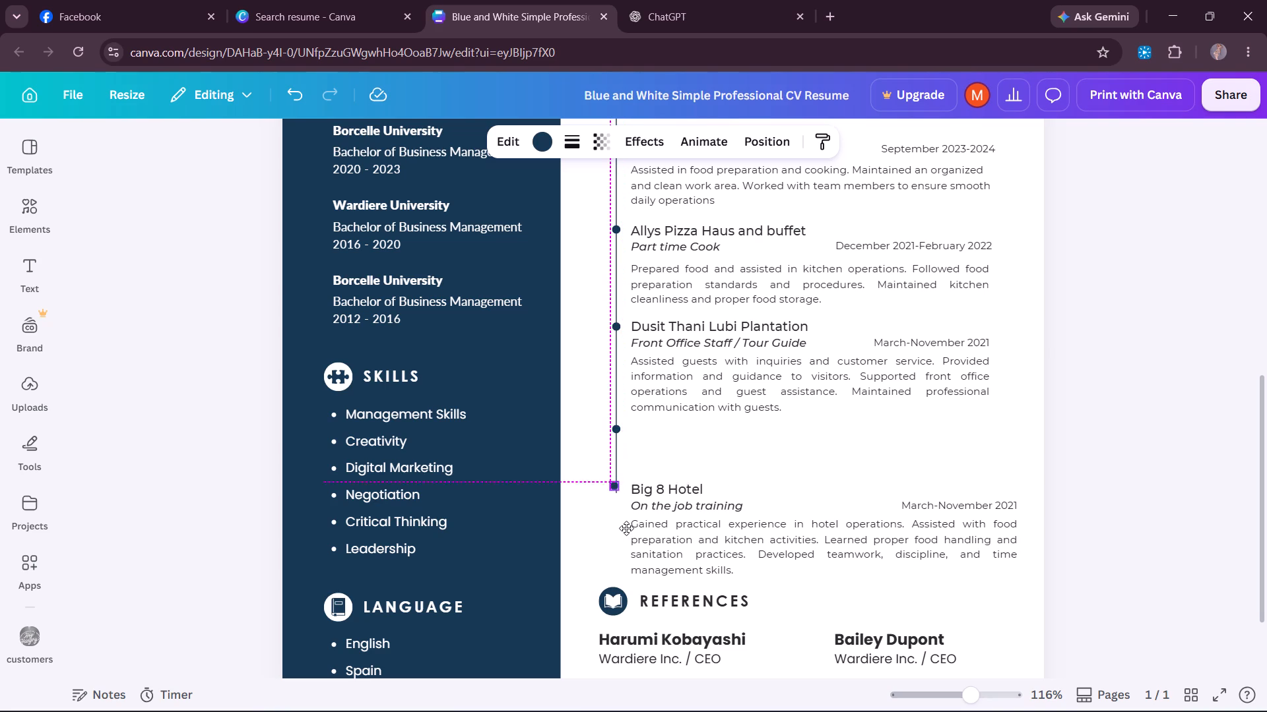
drag(626, 528, 628, 521)
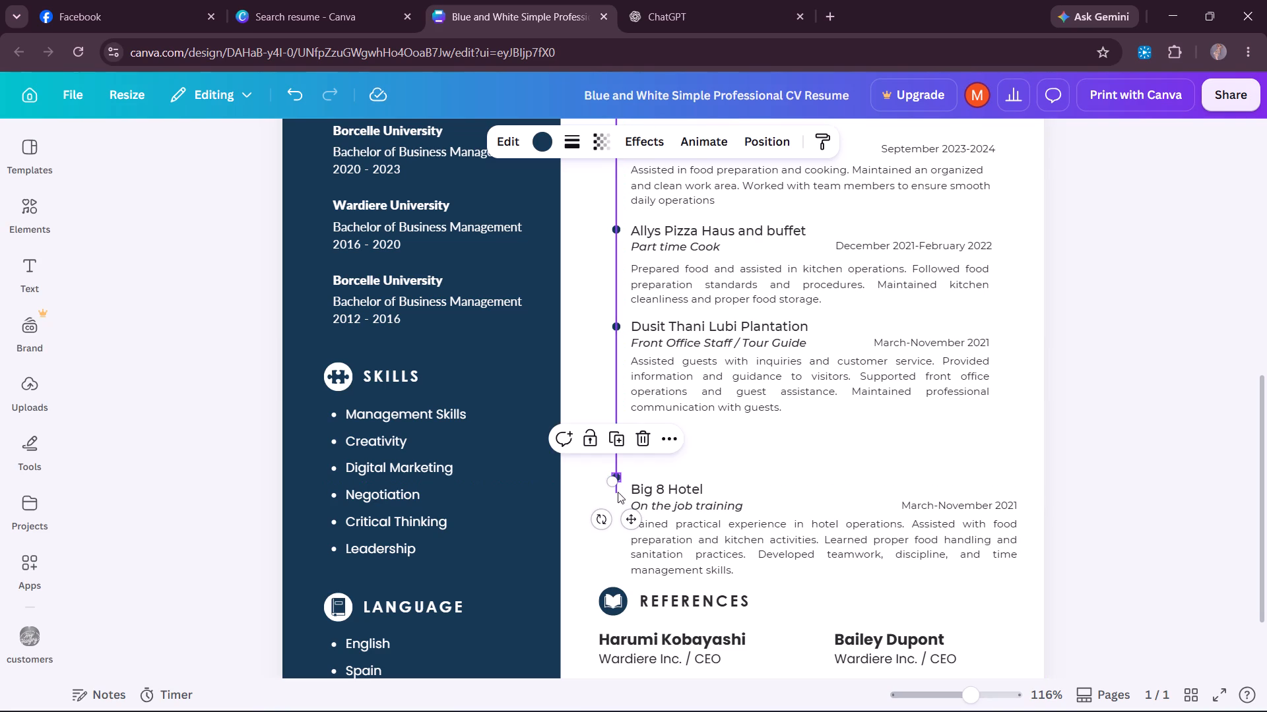
Extend the vertical timeline line down to the last line of the Big 8 Hotel description.
click(616, 494)
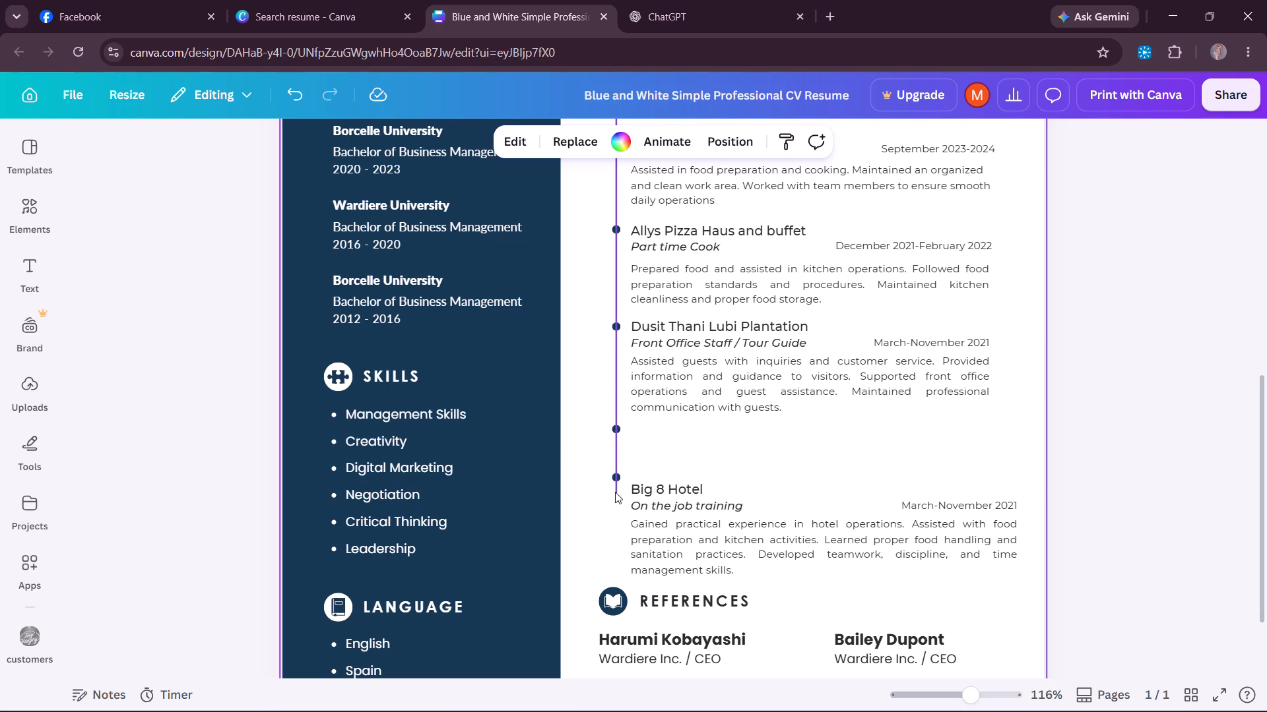
click(615, 492)
drag(615, 493, 615, 516)
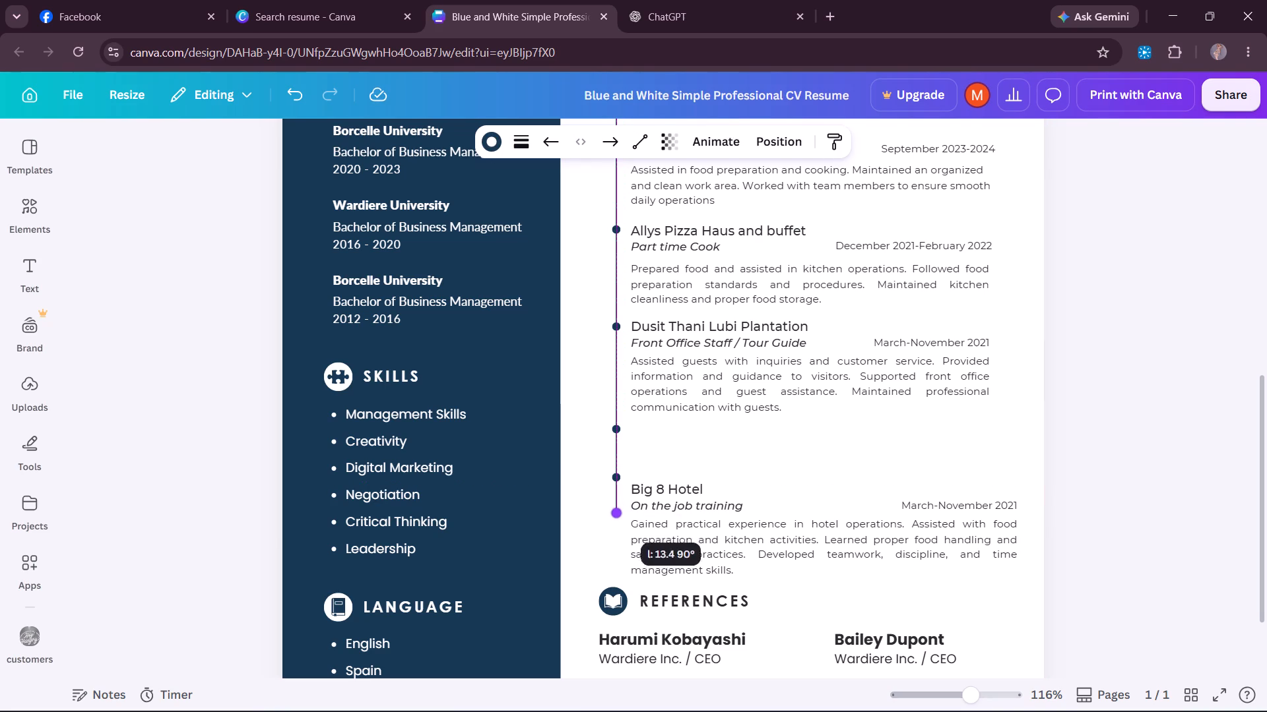
drag(615, 516, 615, 562)
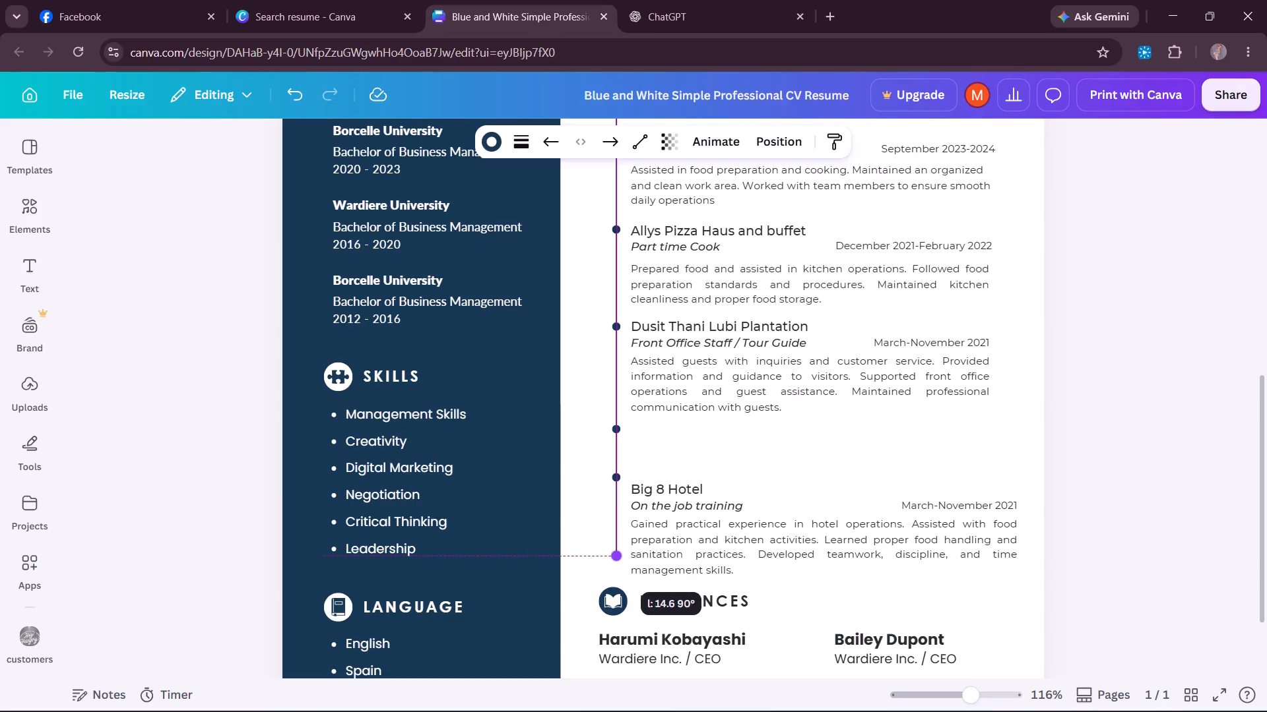
drag(615, 562, 615, 570)
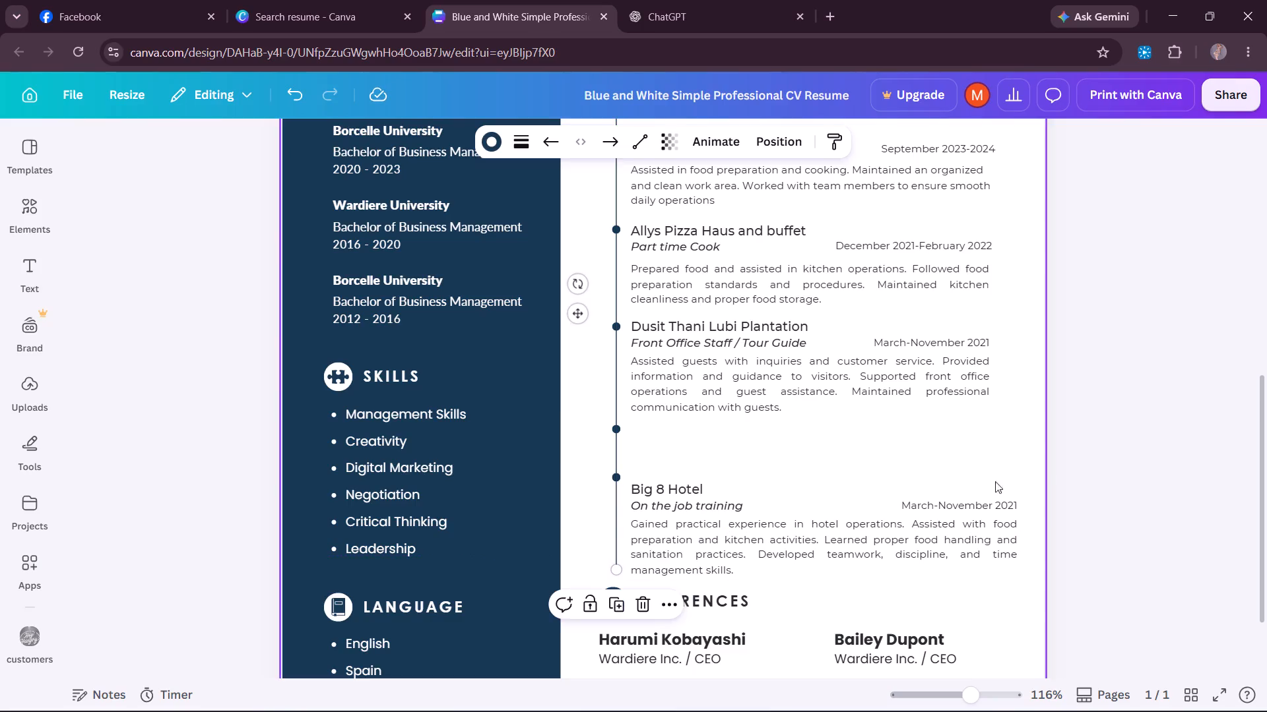
click(1069, 457)
Delete the leftover timeline dot between the Dusit Thani Lubi Plantation and Big 8 Hotel entries.
scroll(1069, 457, up, 1)
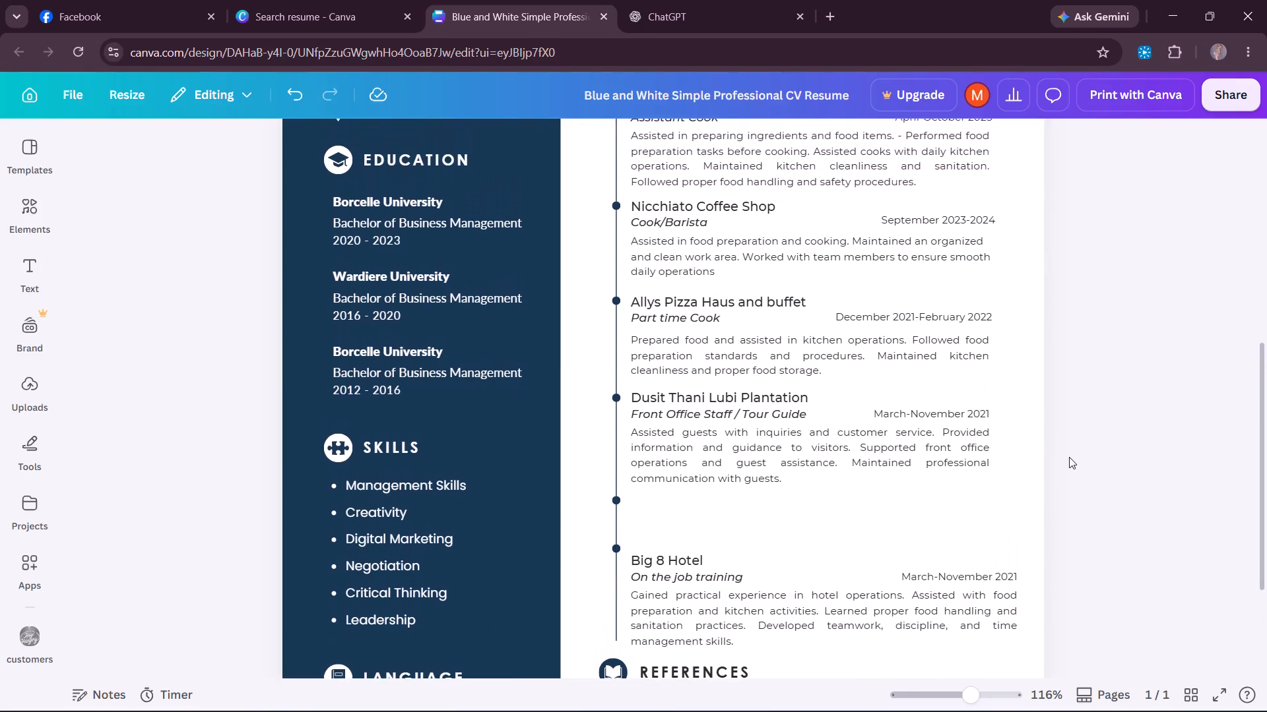
scroll(1069, 457, up, 3)
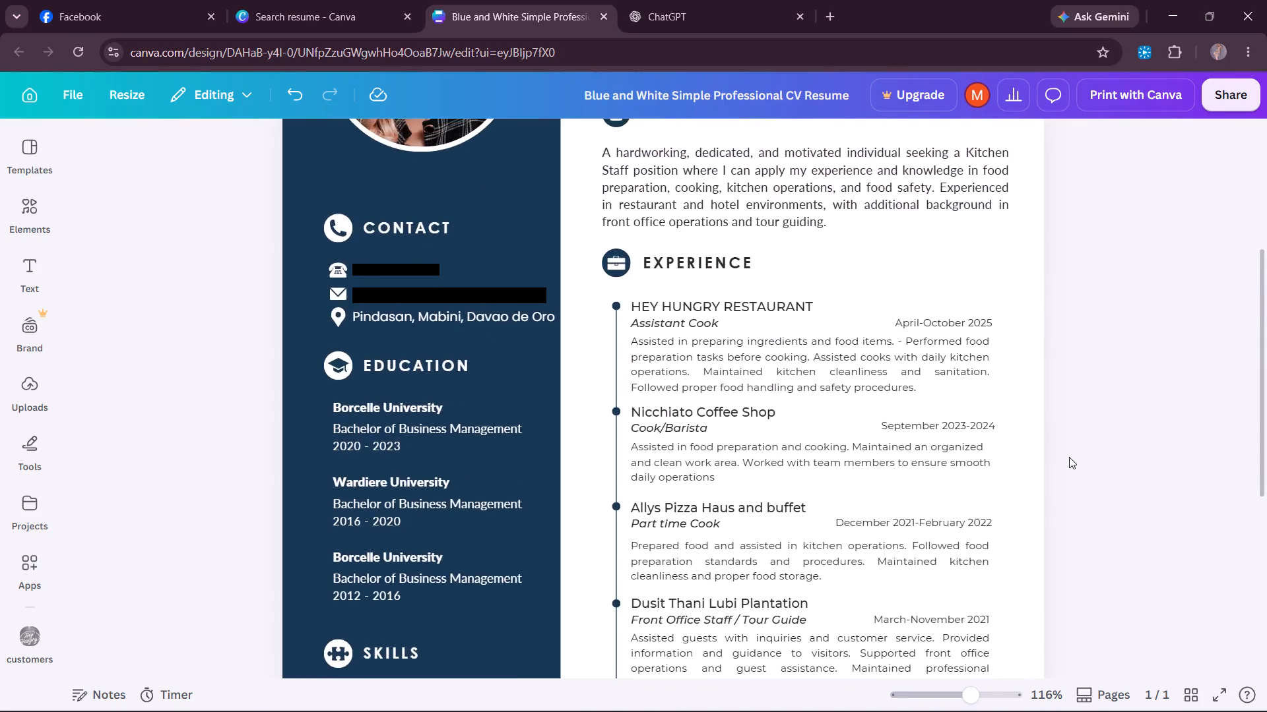
scroll(1069, 457, down, 3)
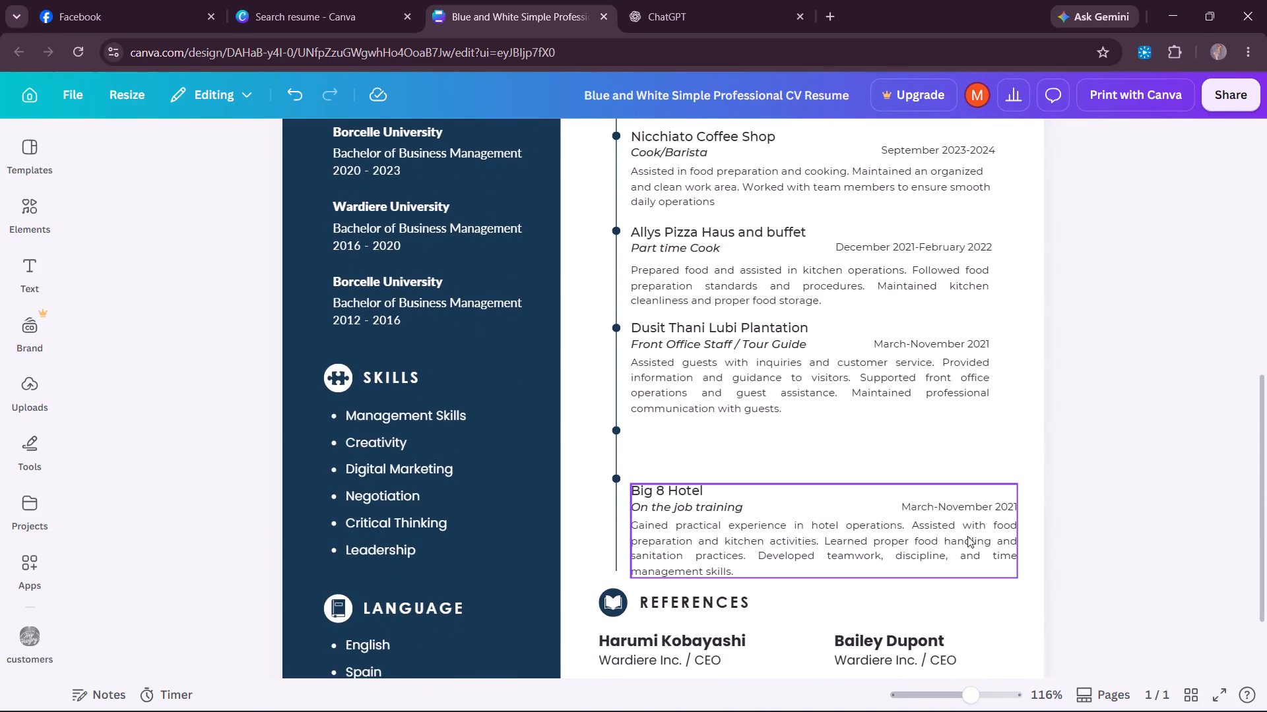
click(736, 378)
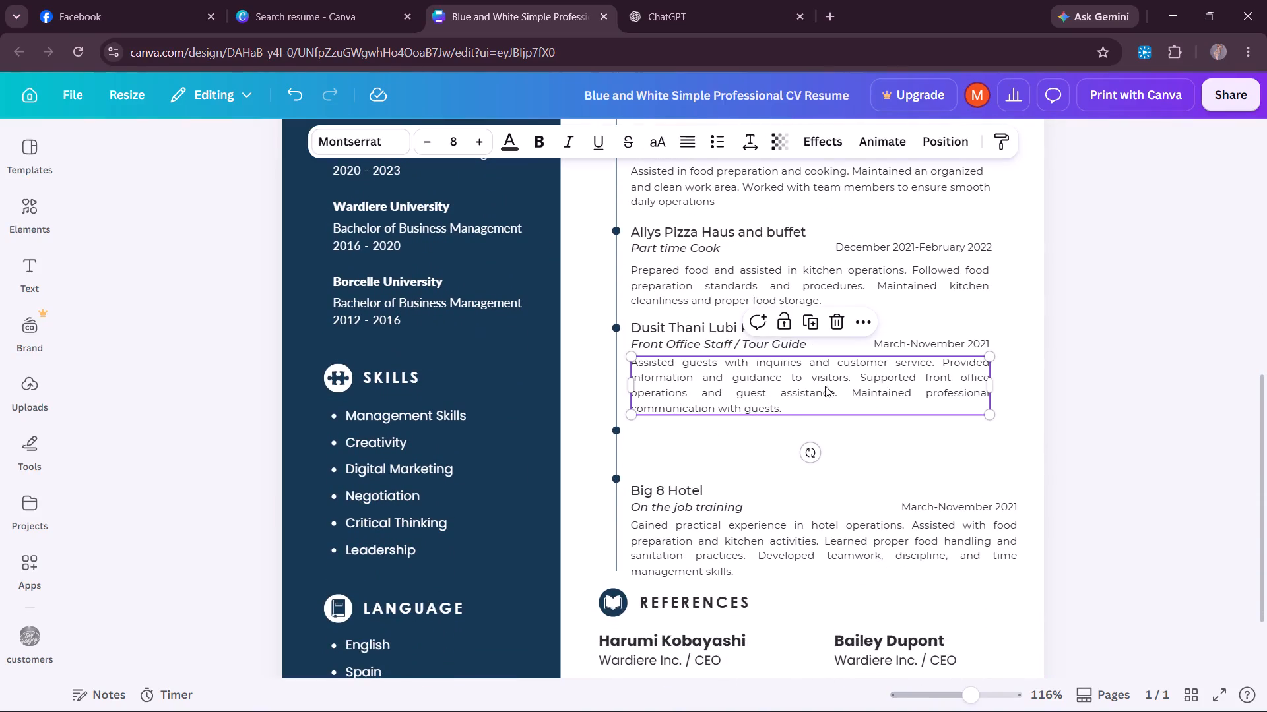
click(614, 426)
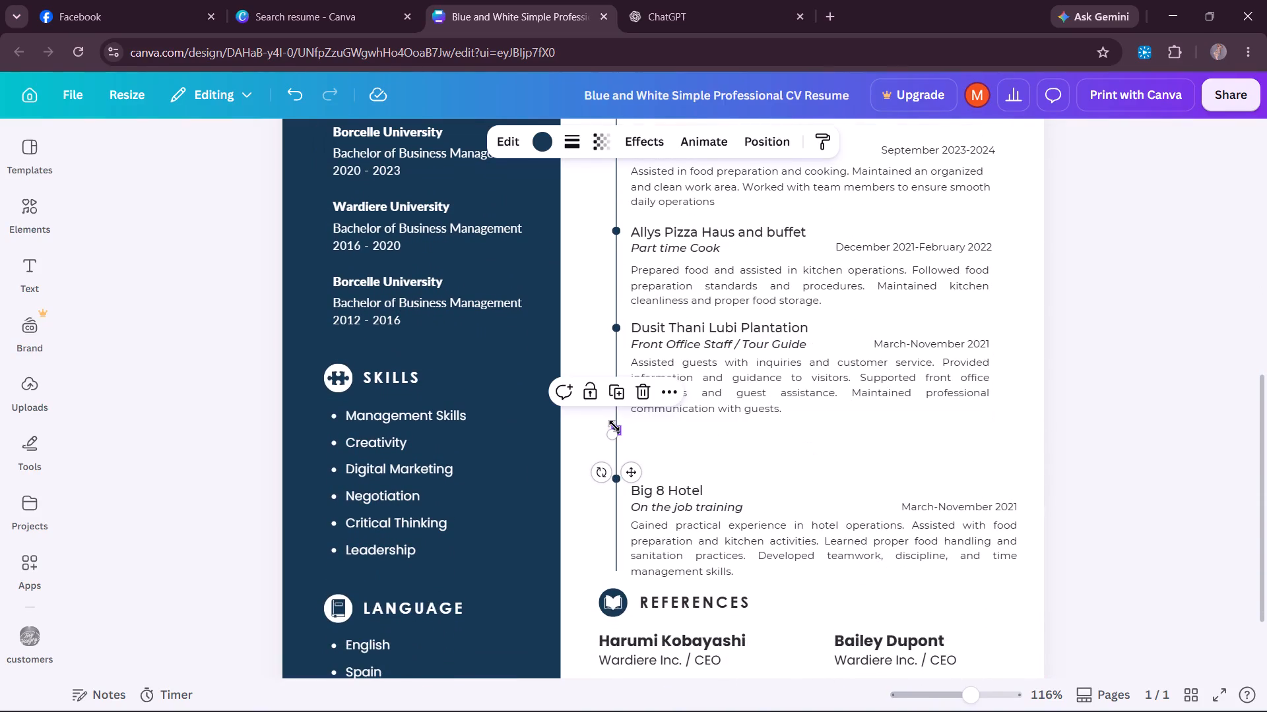
key(BackSpace)
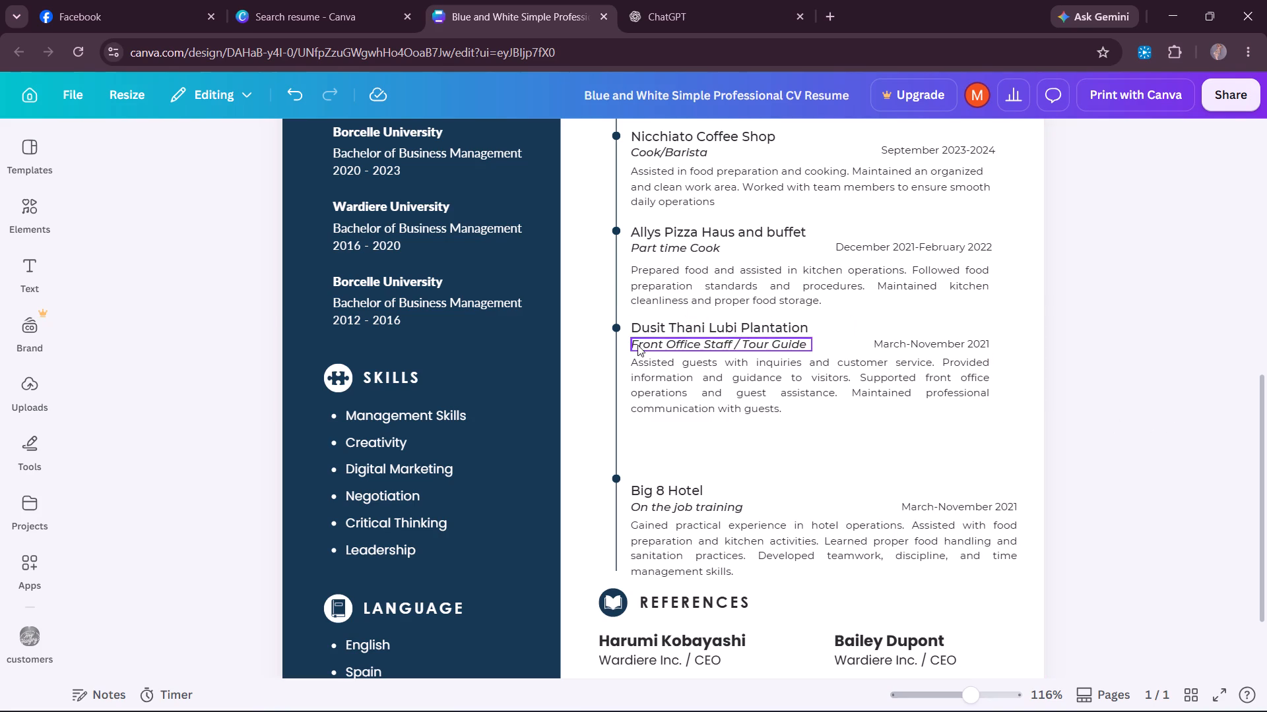
Group the Dusit Thani Lubi Plantation title, role, date and description, and widen the group toward the page's right edge.
drag(630, 332, 969, 408)
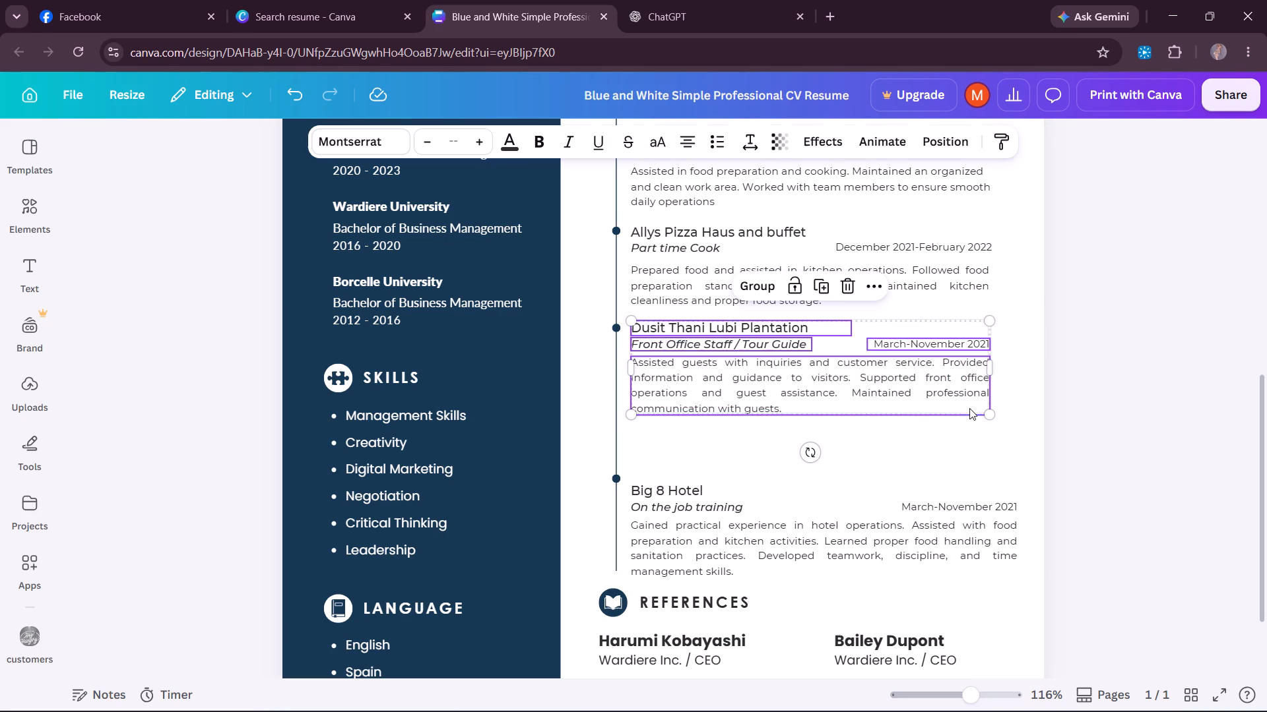
click(751, 289)
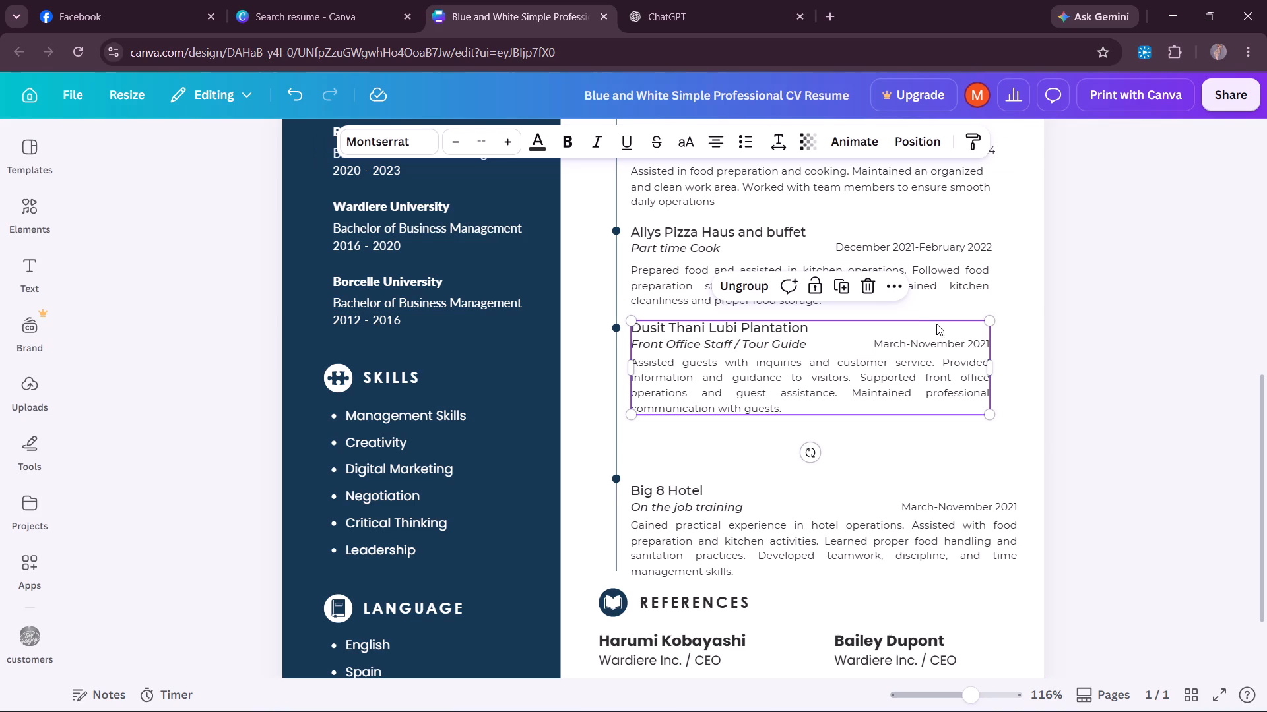
drag(987, 364, 998, 364)
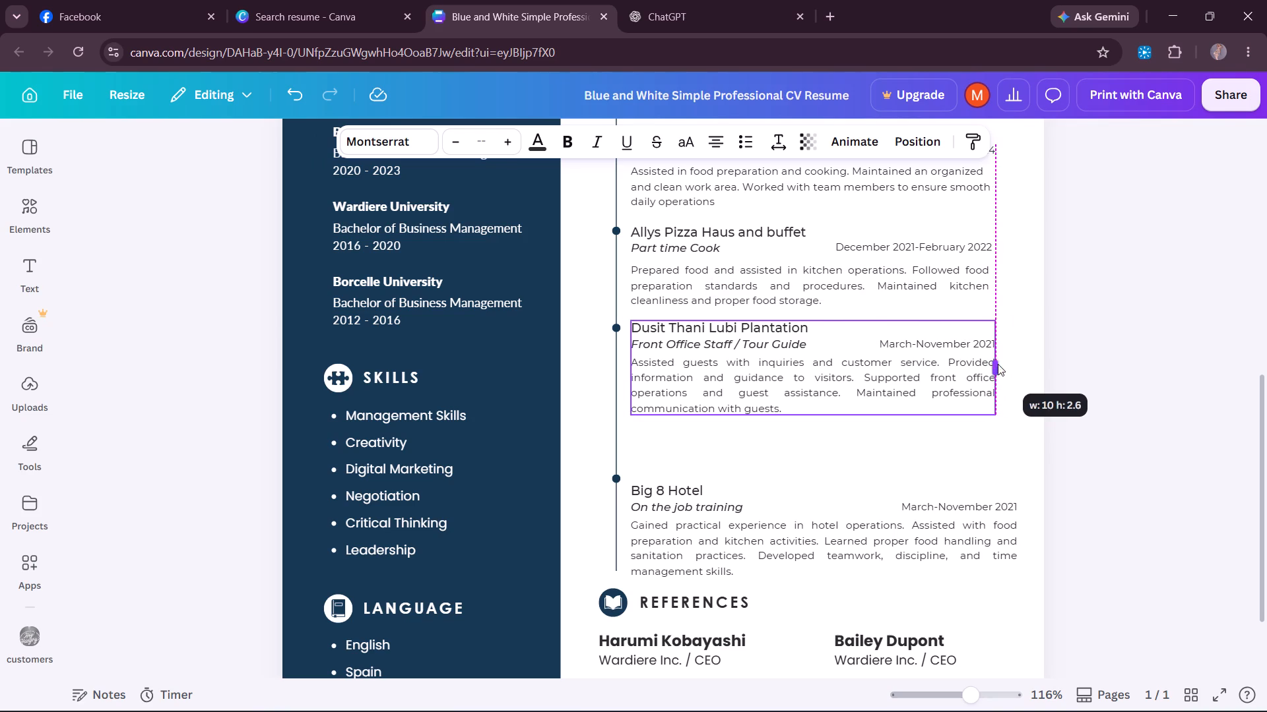
drag(998, 364, 1012, 364)
click(1137, 354)
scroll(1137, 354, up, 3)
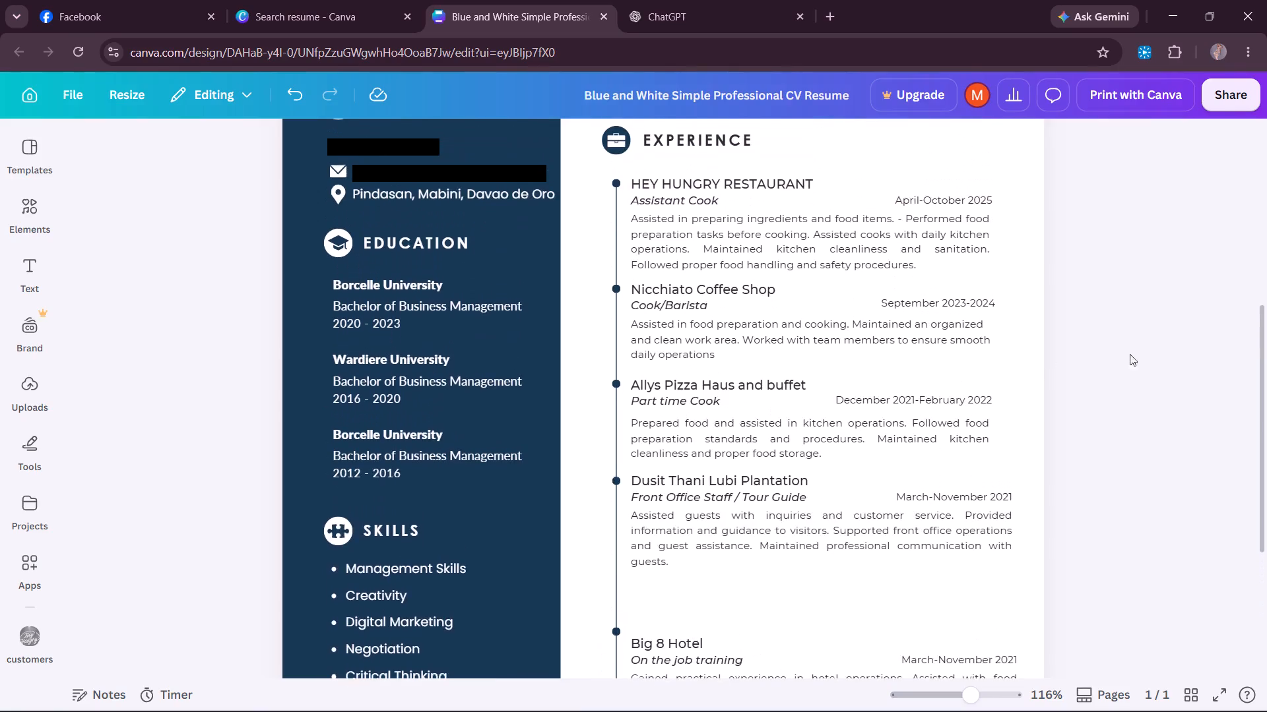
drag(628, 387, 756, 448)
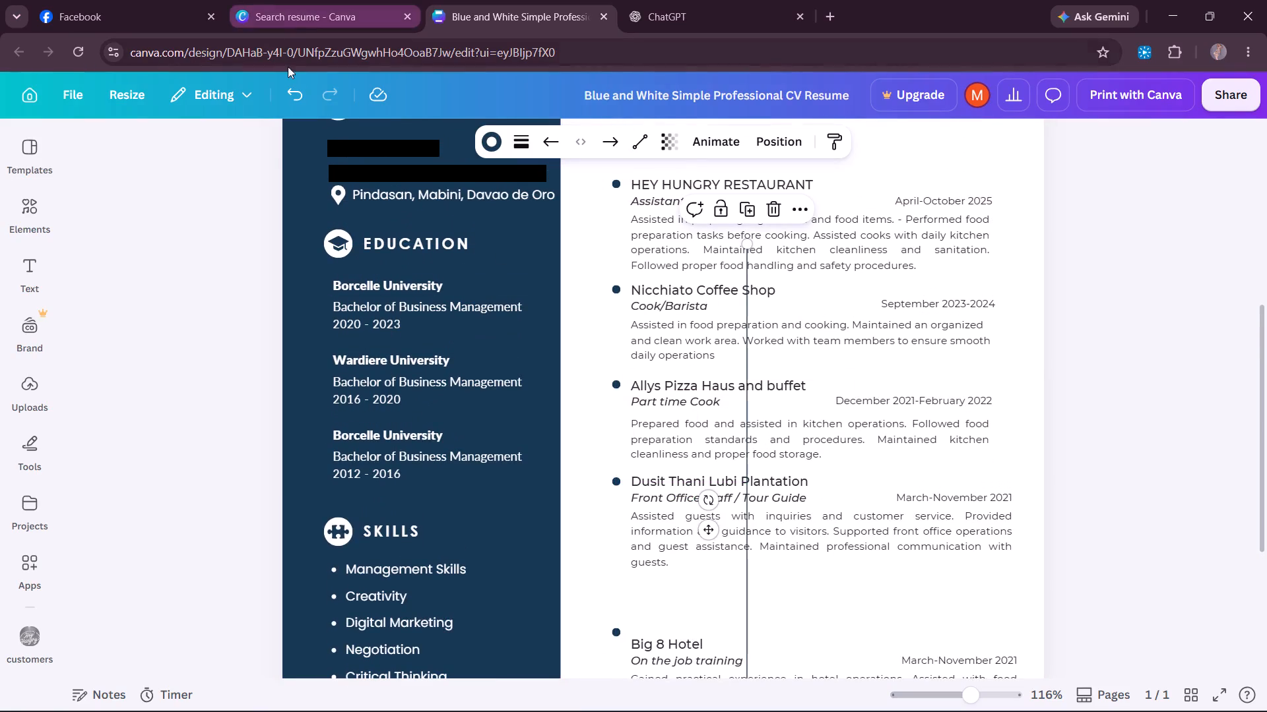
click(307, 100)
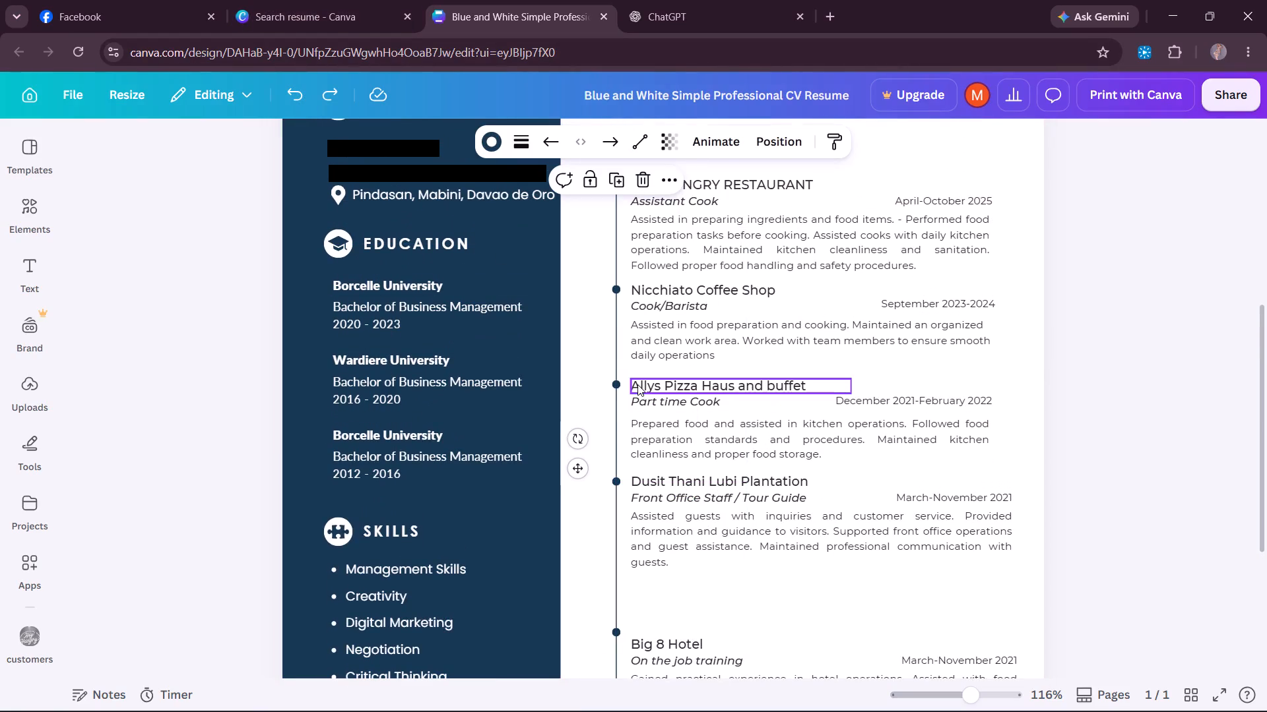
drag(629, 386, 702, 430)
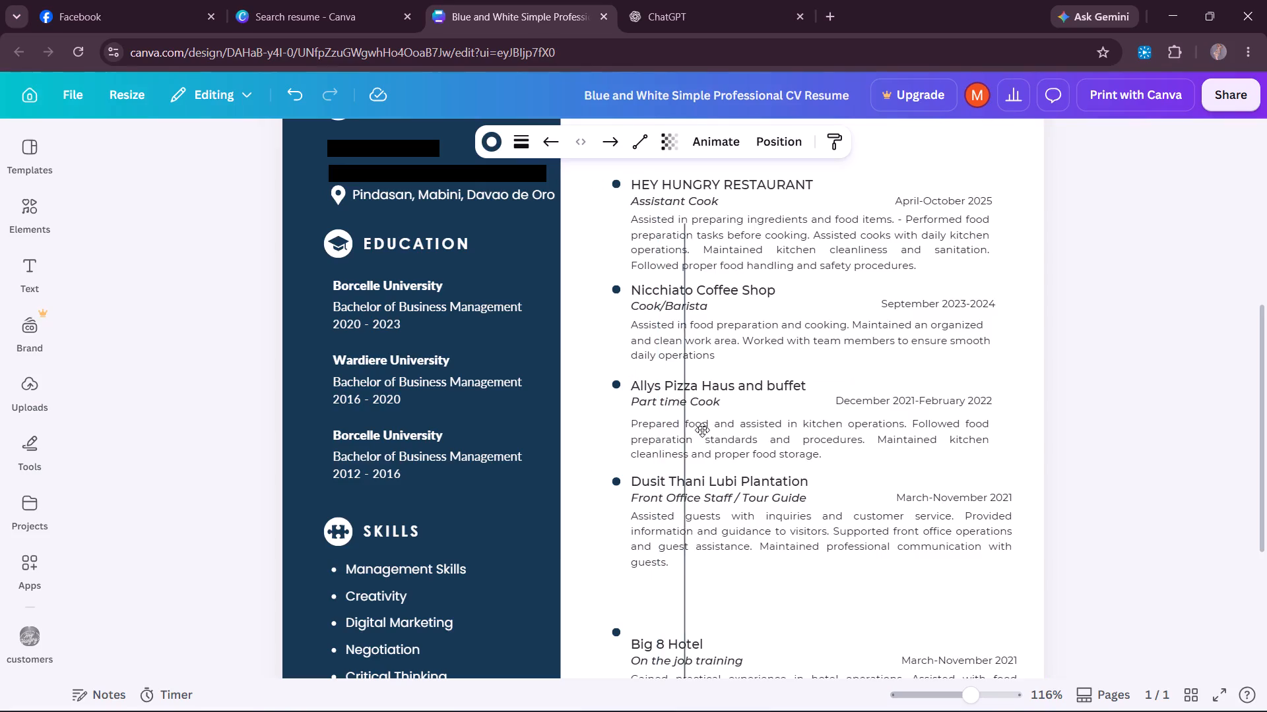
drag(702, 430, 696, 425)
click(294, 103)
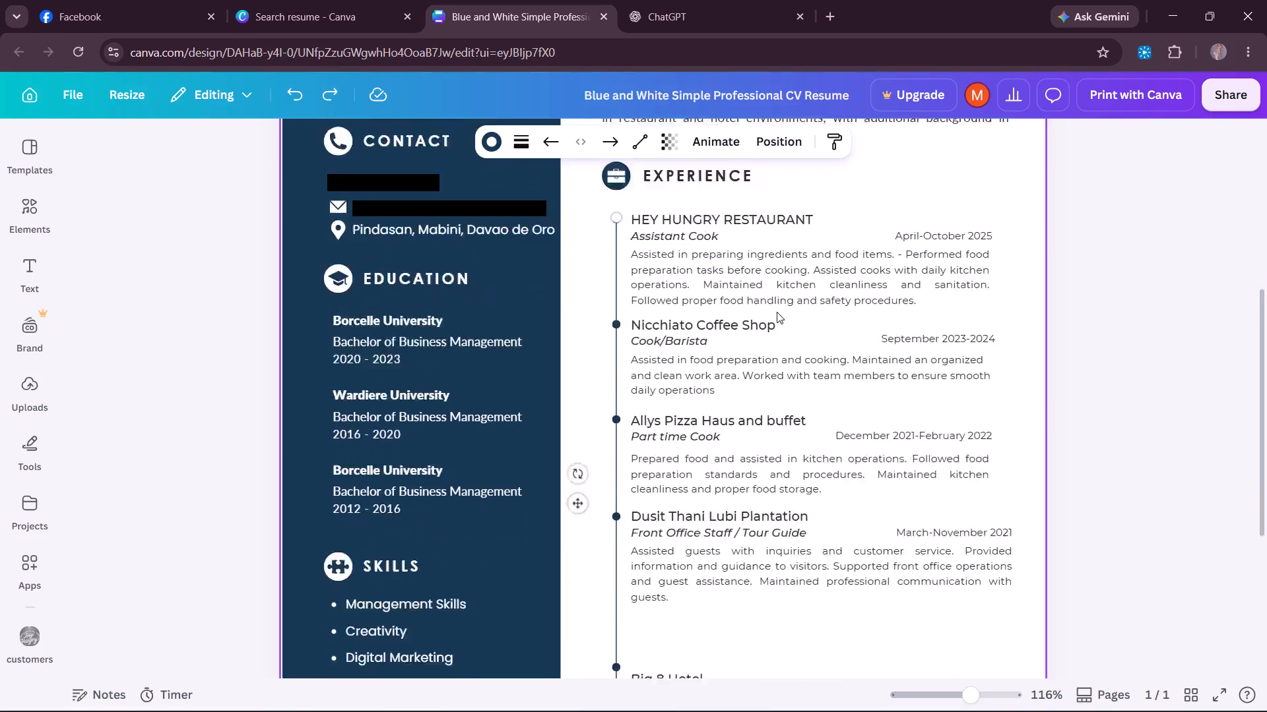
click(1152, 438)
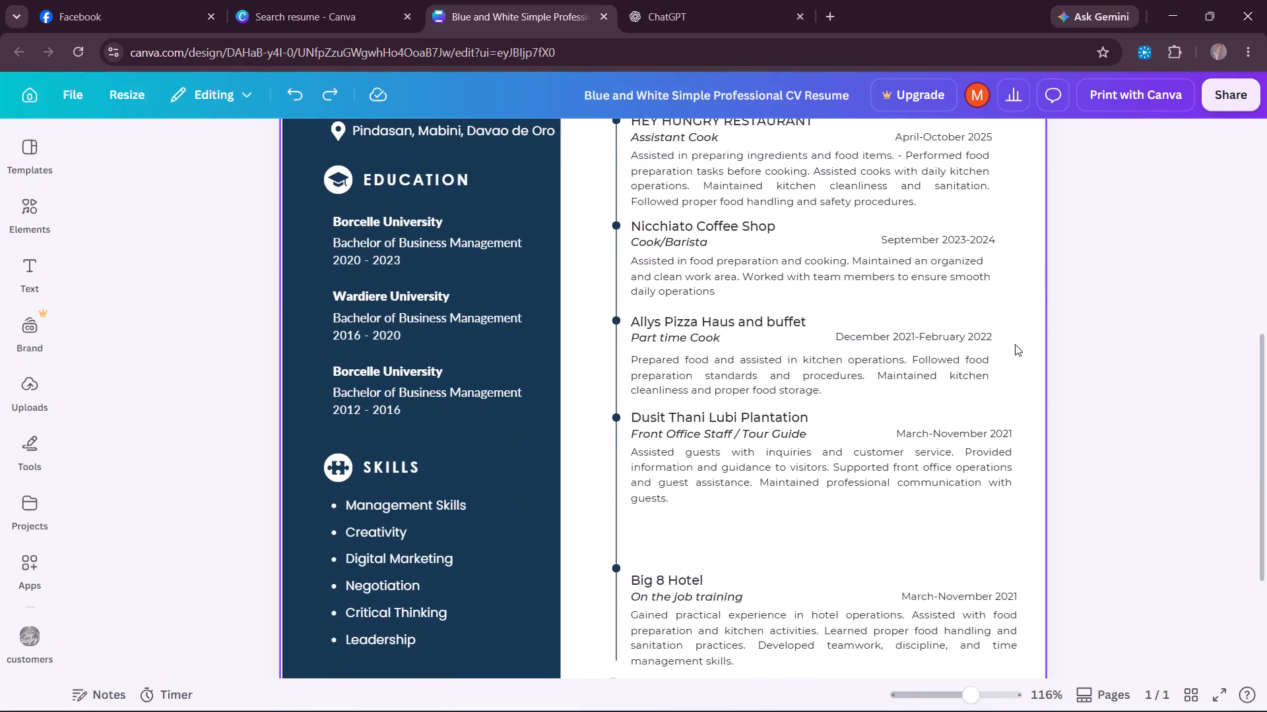
Group the Allys Pizza Haus and buffet title, role, date and description into one entry.
drag(1006, 376, 664, 335)
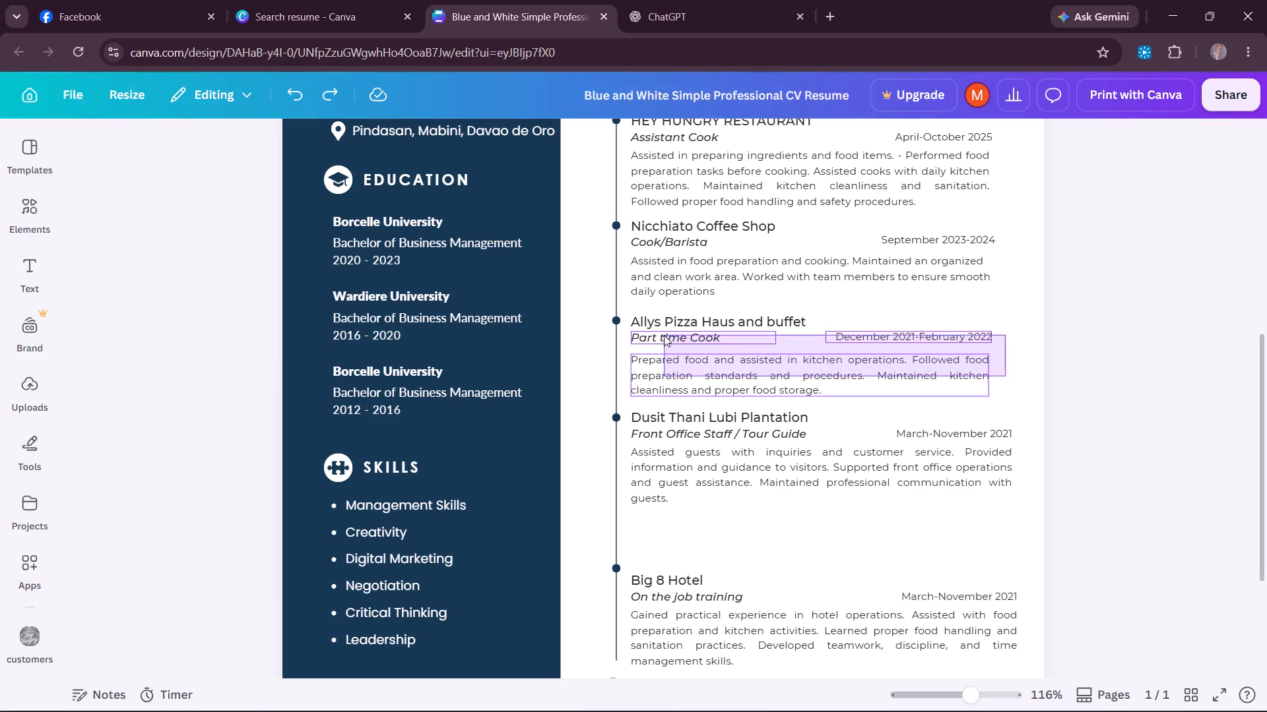
drag(664, 335, 649, 326)
click(765, 281)
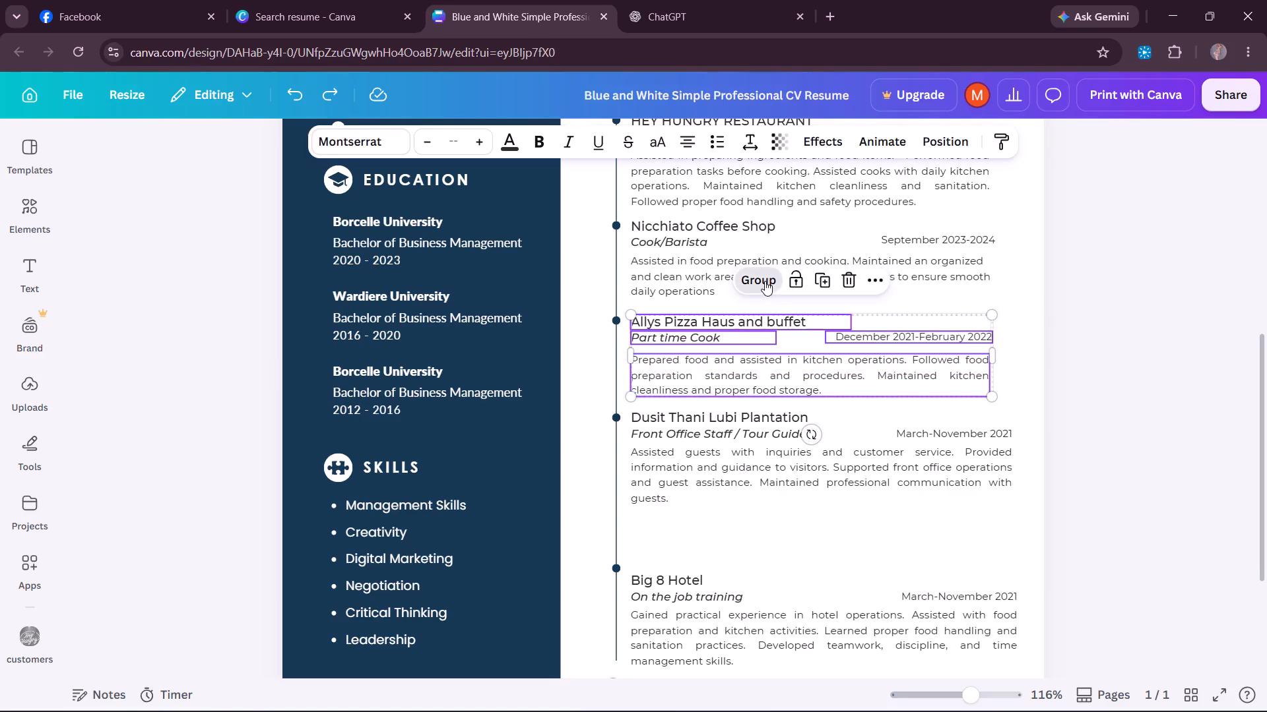
scroll(882, 328, up, 1)
click(1181, 370)
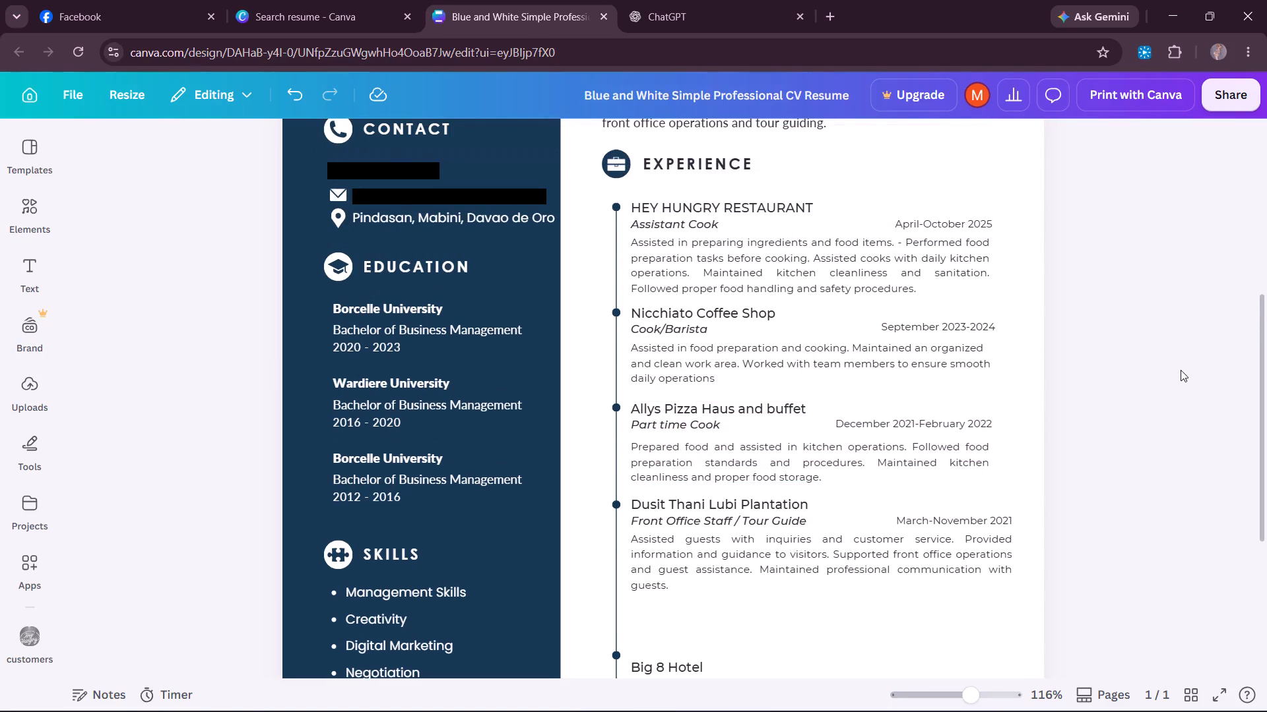
Group the Nicchiato Coffee Shop title, role, date and description into one entry.
drag(998, 372, 643, 340)
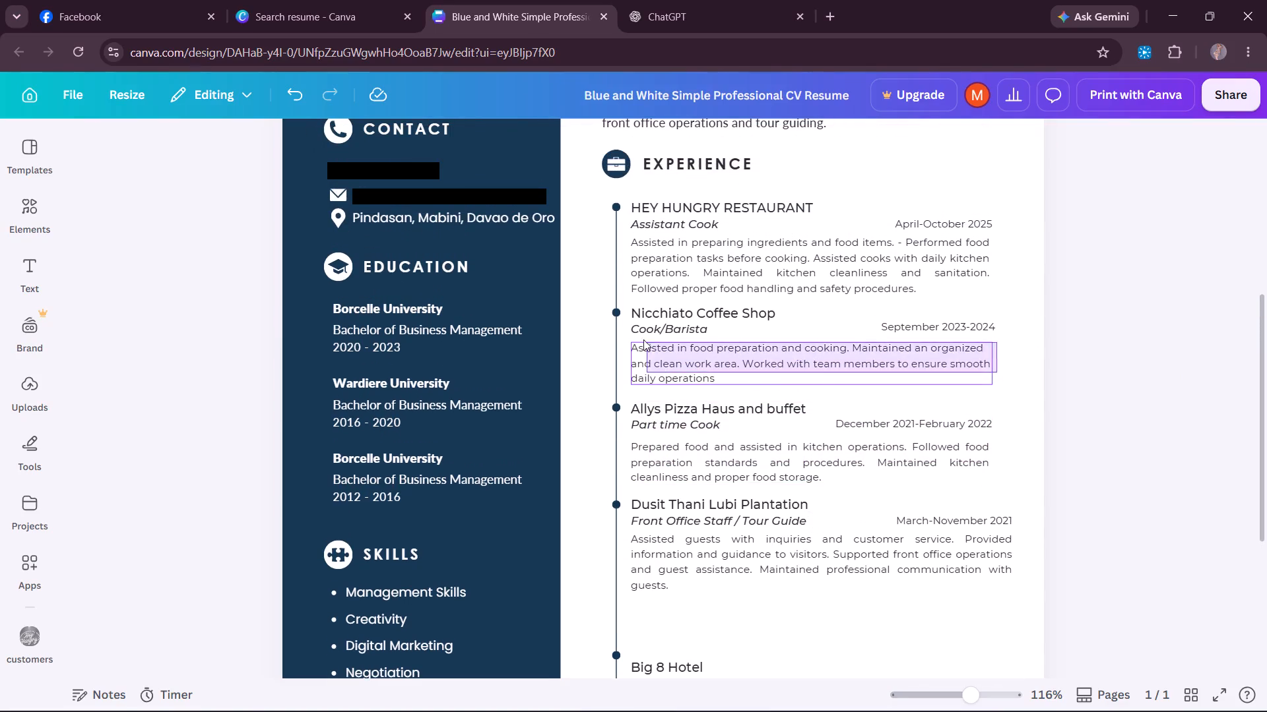
drag(643, 340, 635, 314)
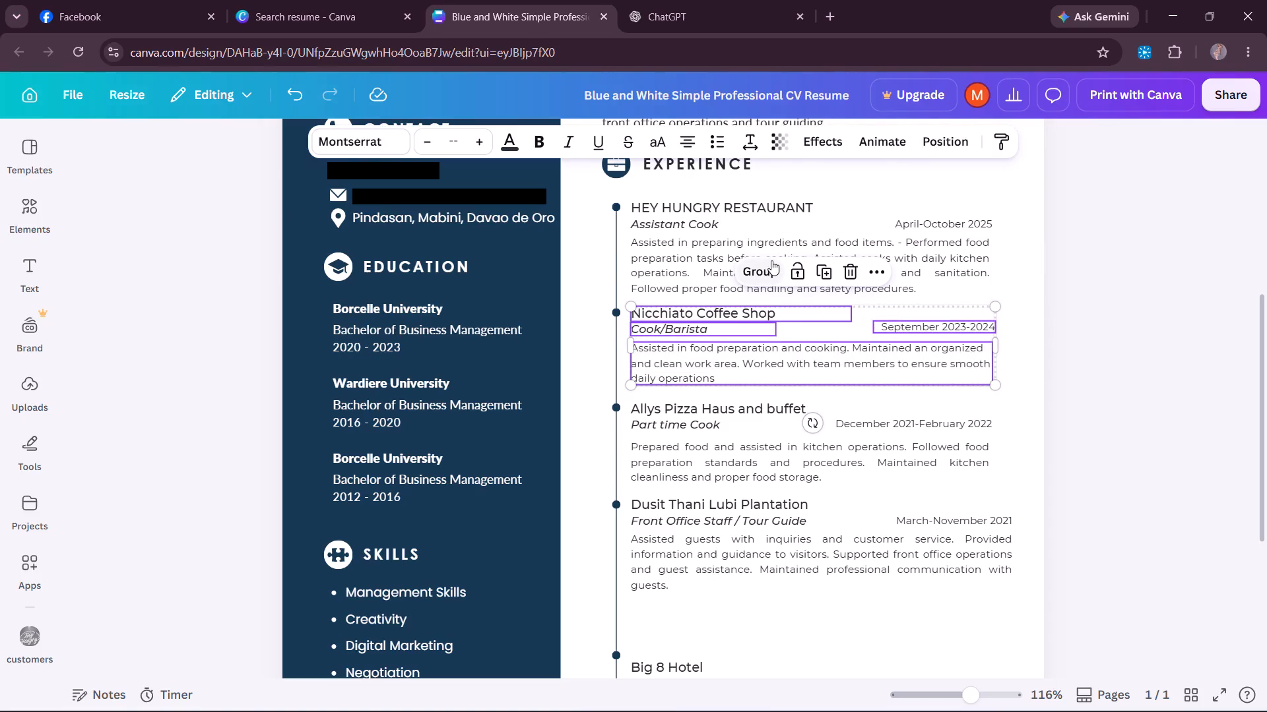
click(766, 270)
scroll(1056, 311, up, 1)
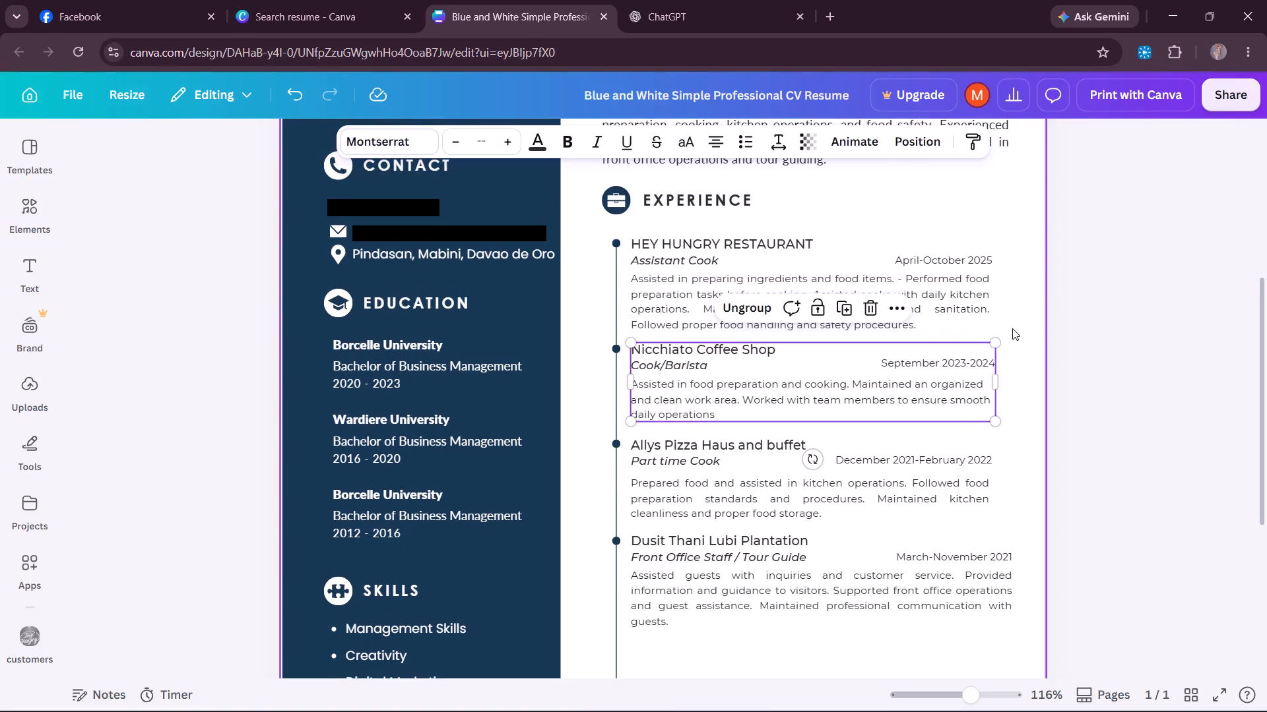
Group the HEY HUNGRY RESTAURANT title, role, date and description, and widen the group to match the Dusit Thani Lubi Plantation entry.
click(1002, 320)
drag(1002, 320, 734, 262)
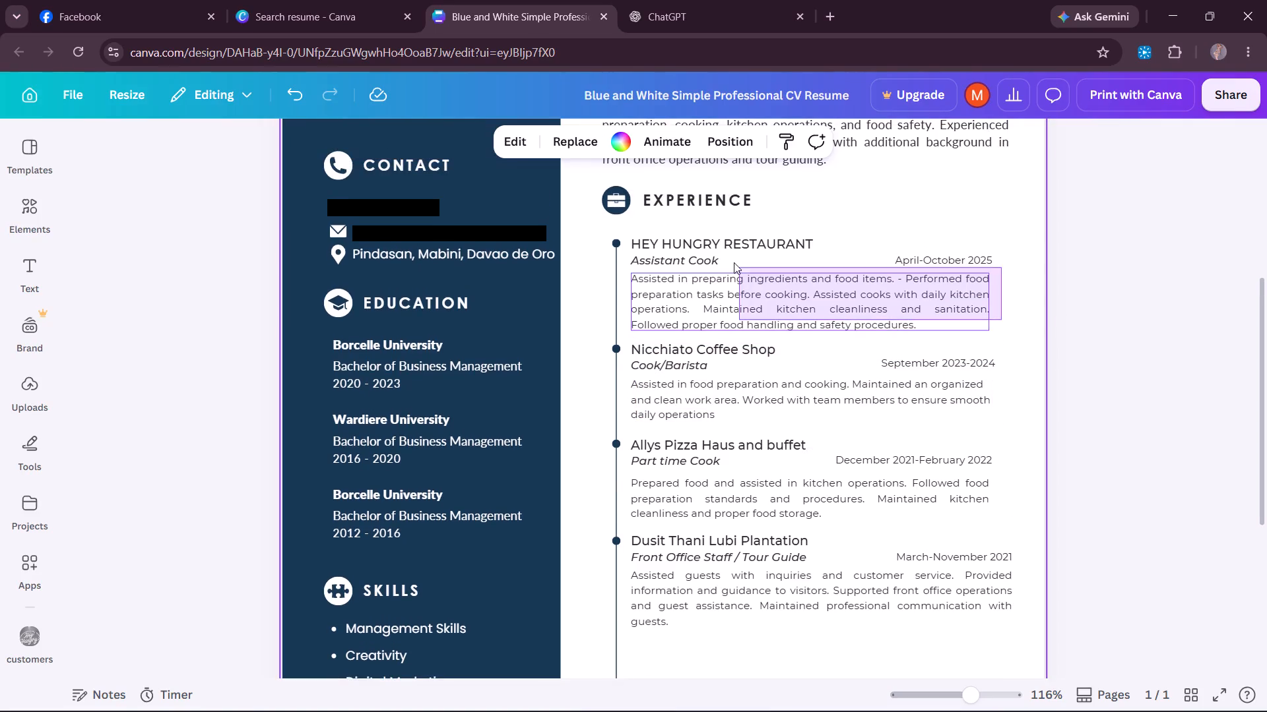
drag(734, 262, 629, 248)
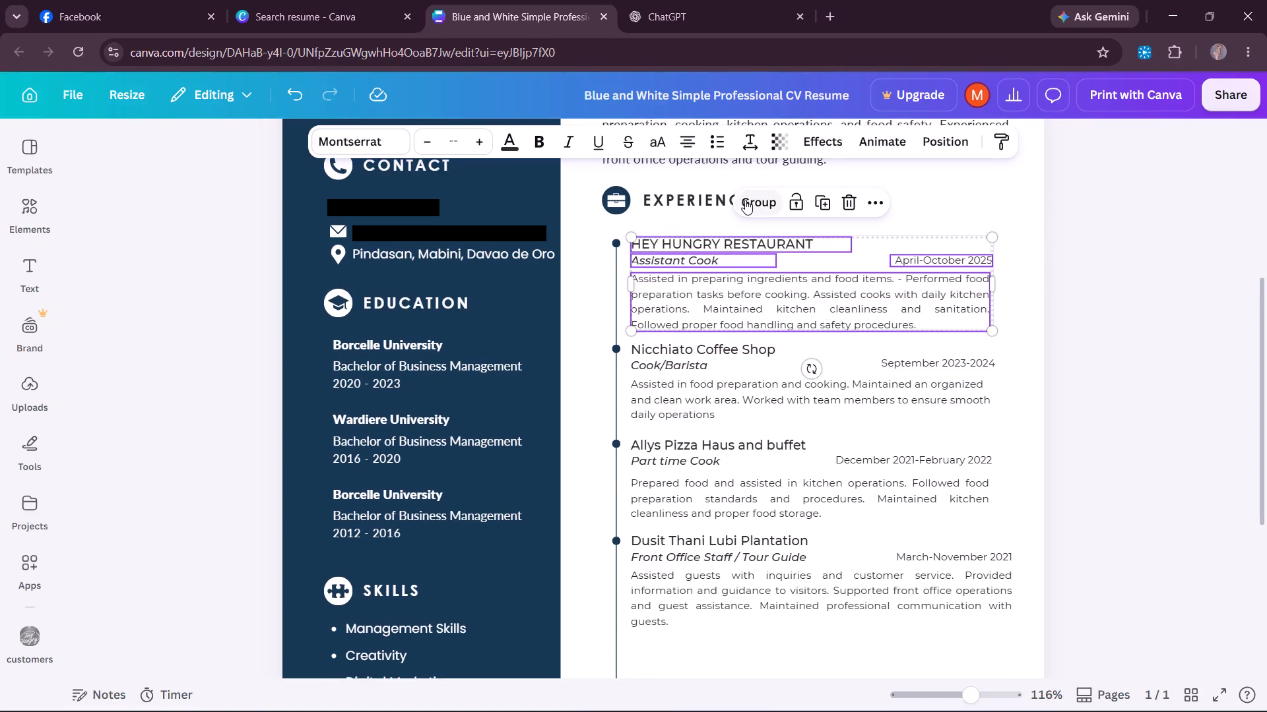
click(745, 200)
drag(993, 283, 1014, 282)
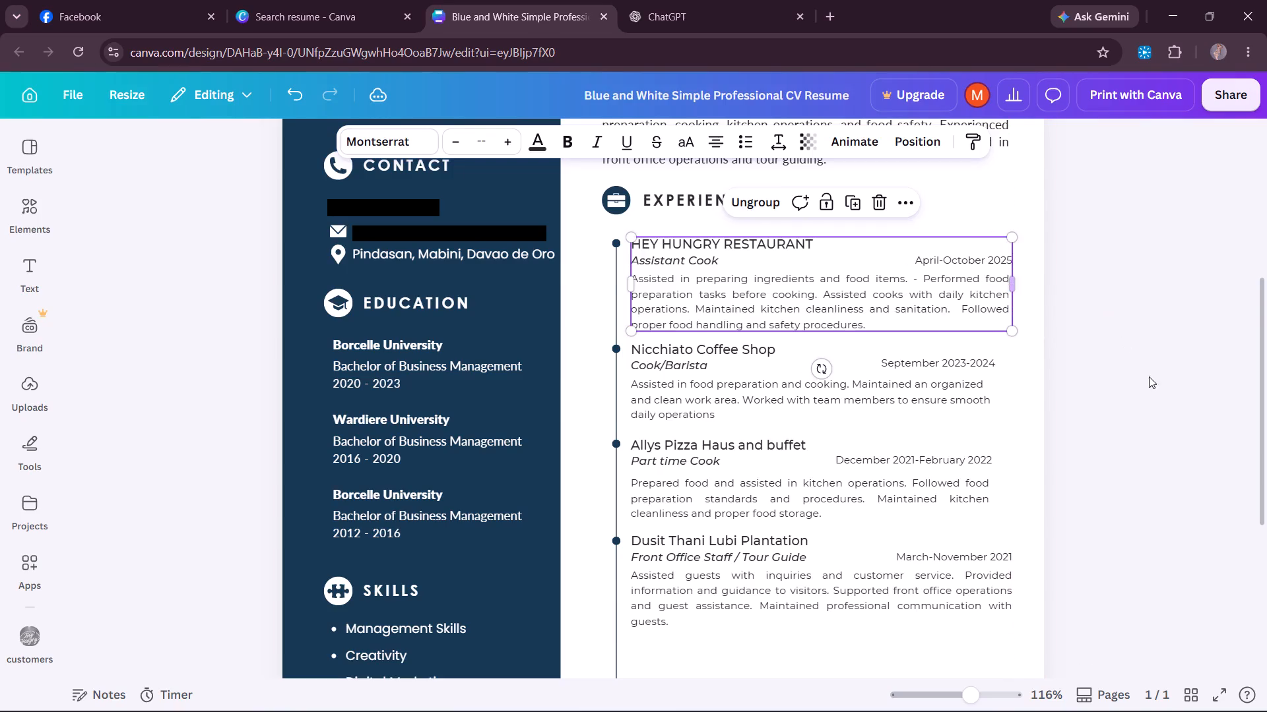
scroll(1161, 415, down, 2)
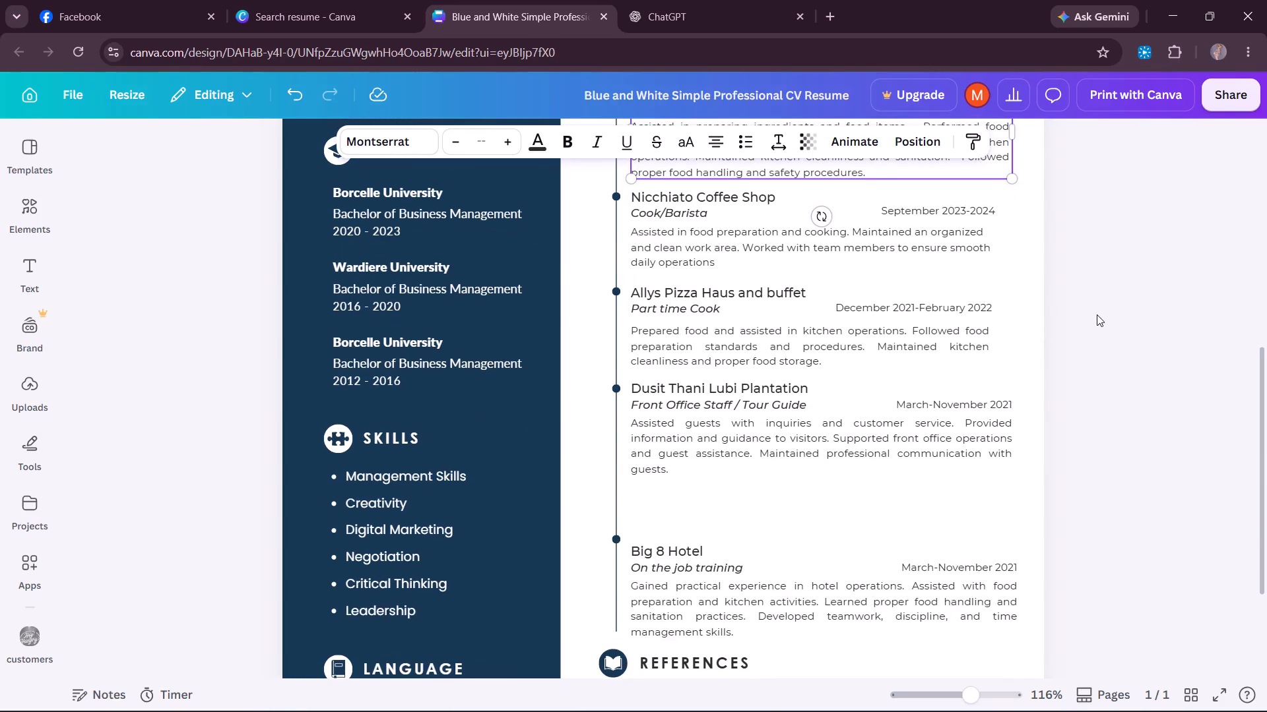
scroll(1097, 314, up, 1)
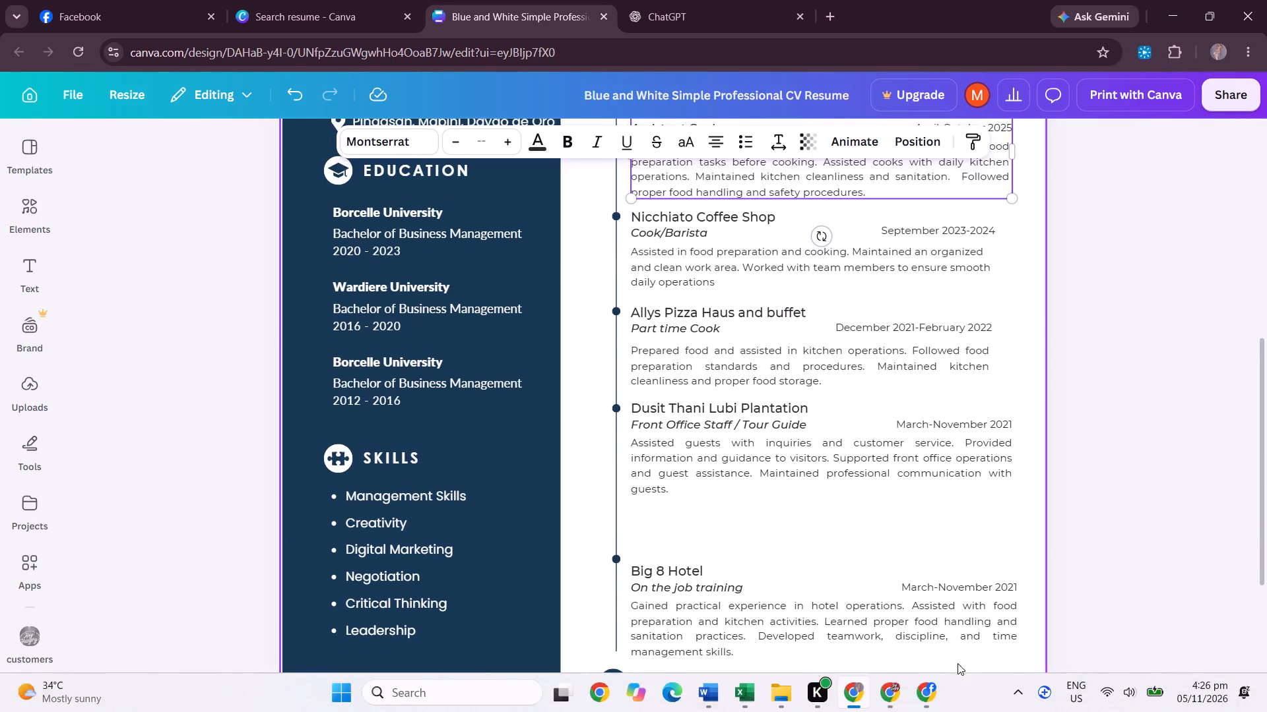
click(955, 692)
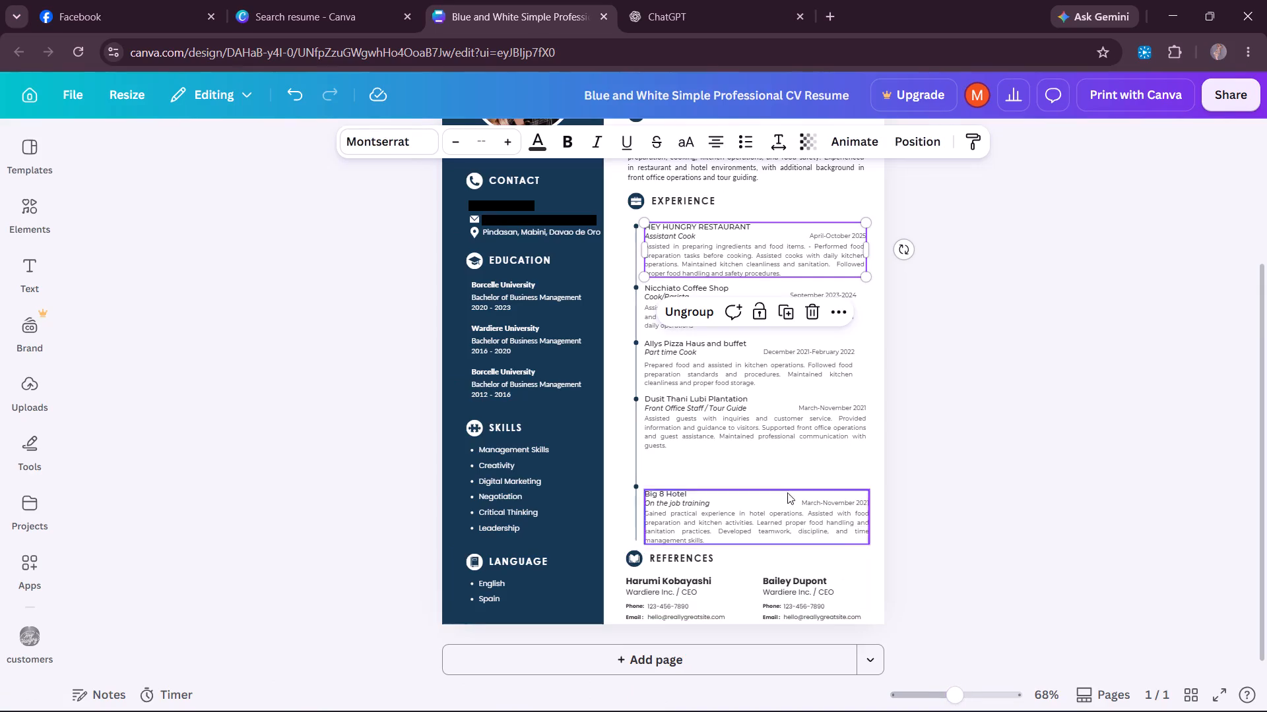
Switch to the Facebook chat to consult the applicant's work details.
click(337, 16)
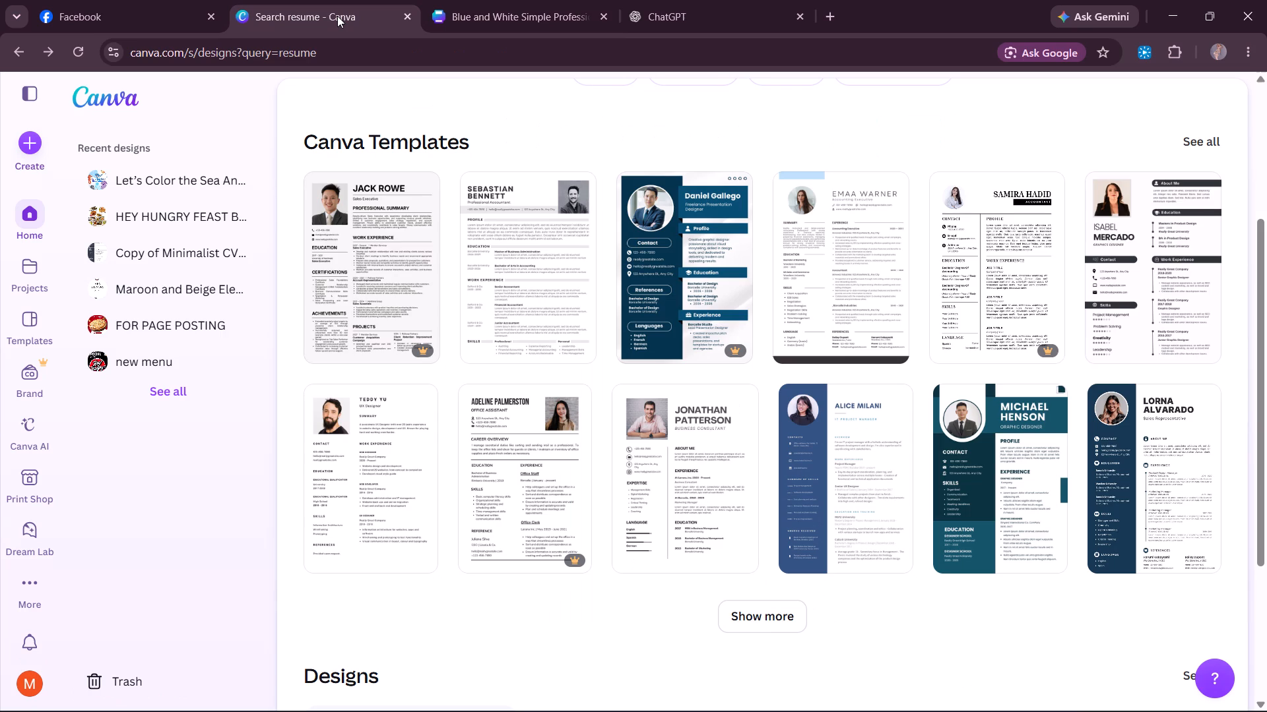
click(115, 3)
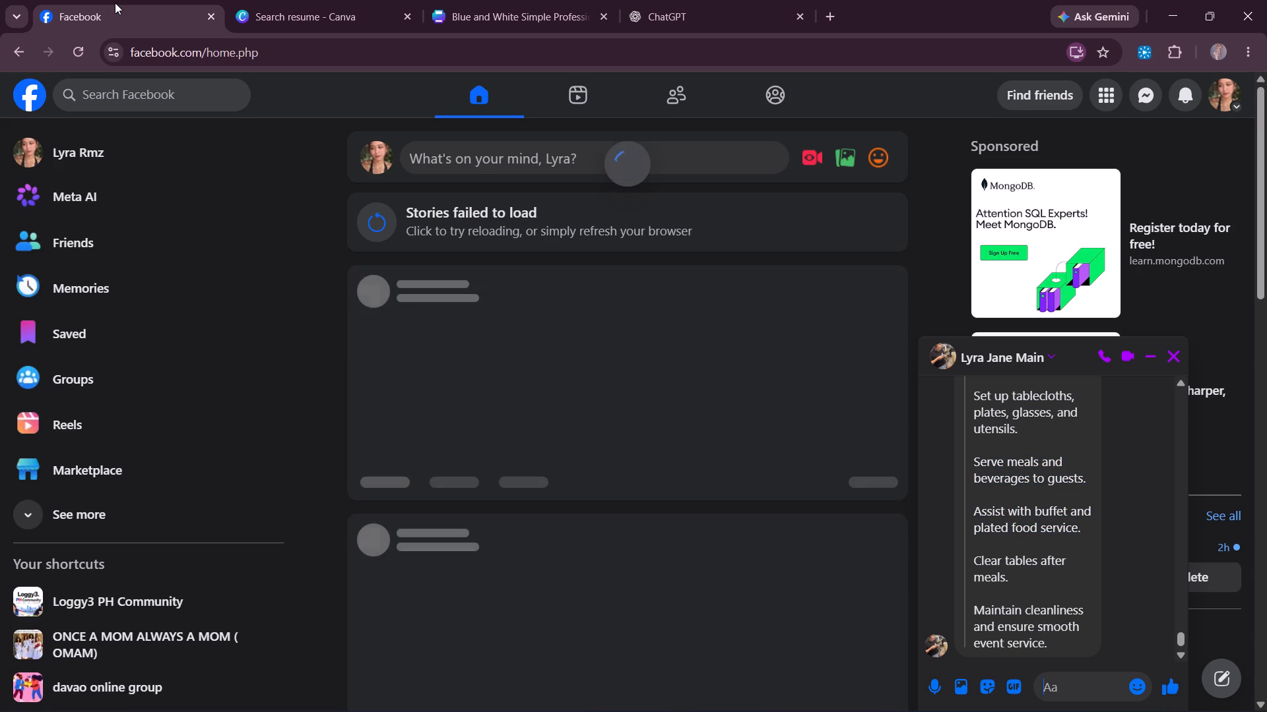
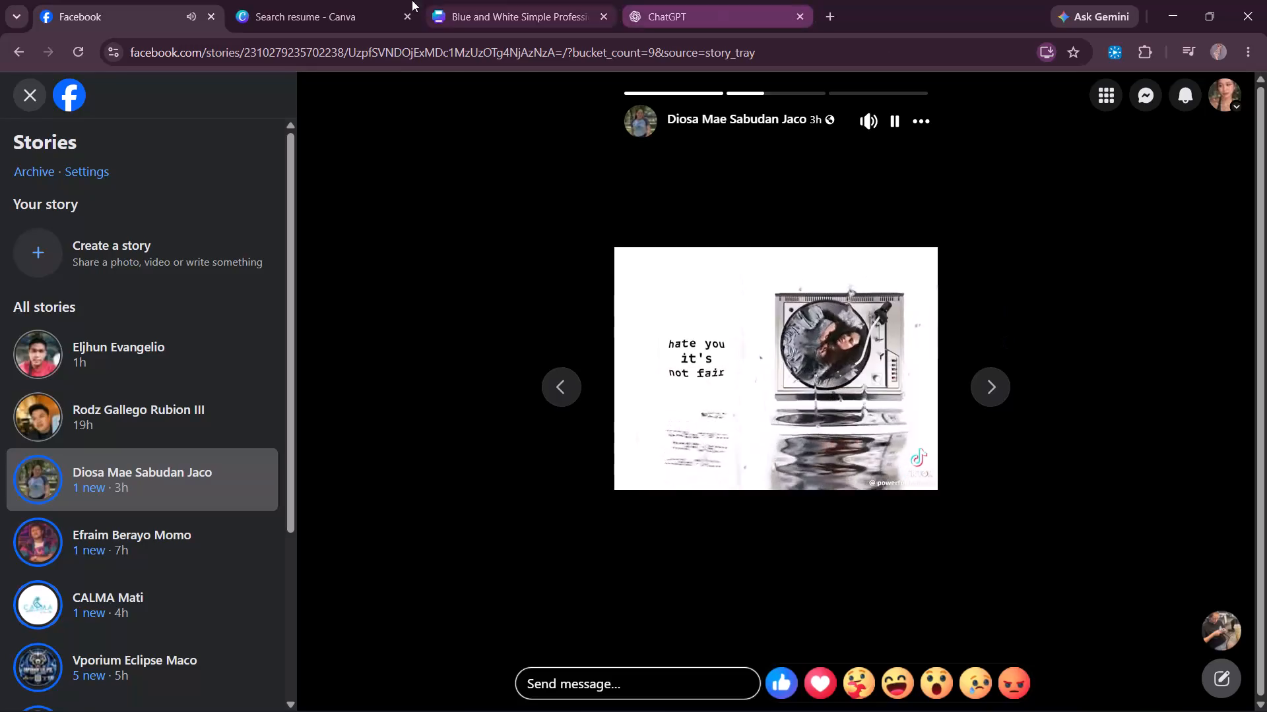
Switch from the Facebook stories to the Canva resume template search results.
click(331, 0)
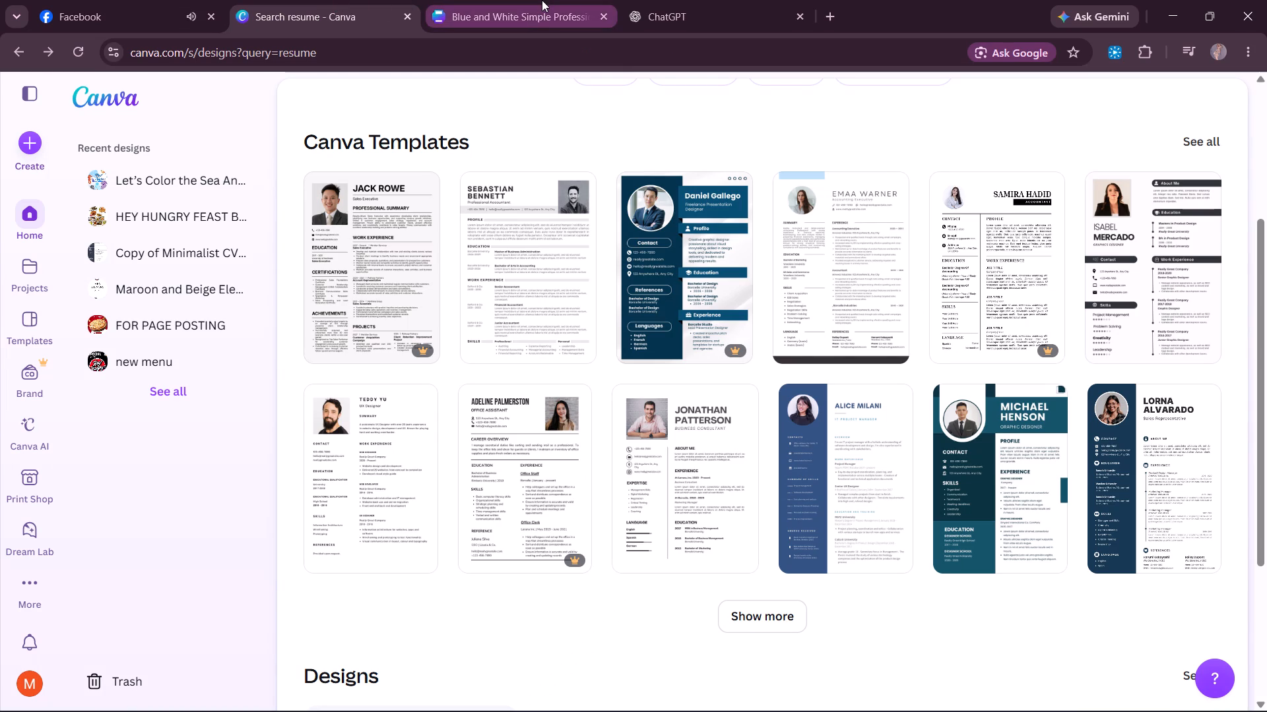